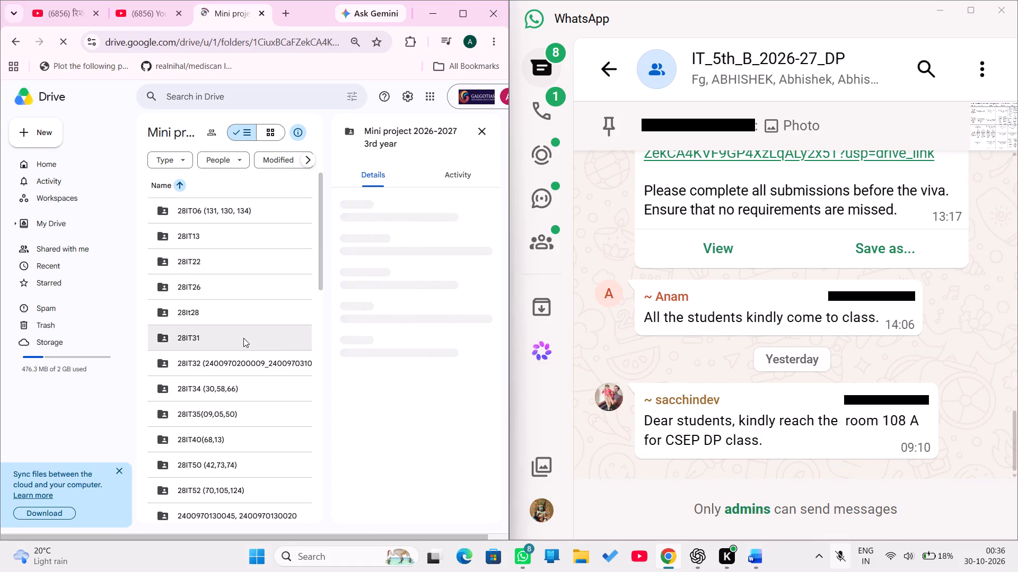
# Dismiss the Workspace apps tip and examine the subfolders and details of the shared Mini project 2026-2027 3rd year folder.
pyautogui.scroll(-1, 243, 338)
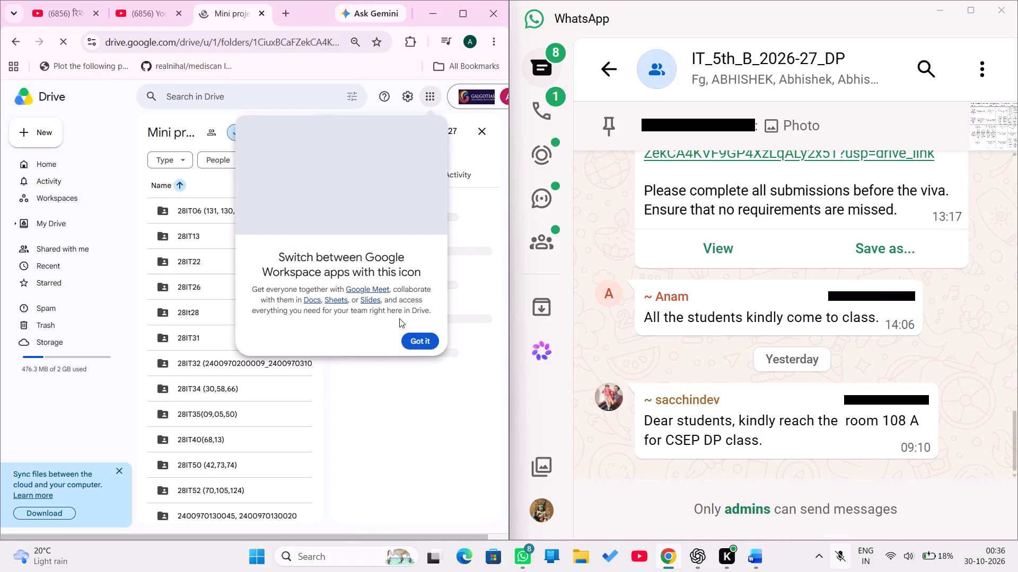
pyautogui.click(420, 346)
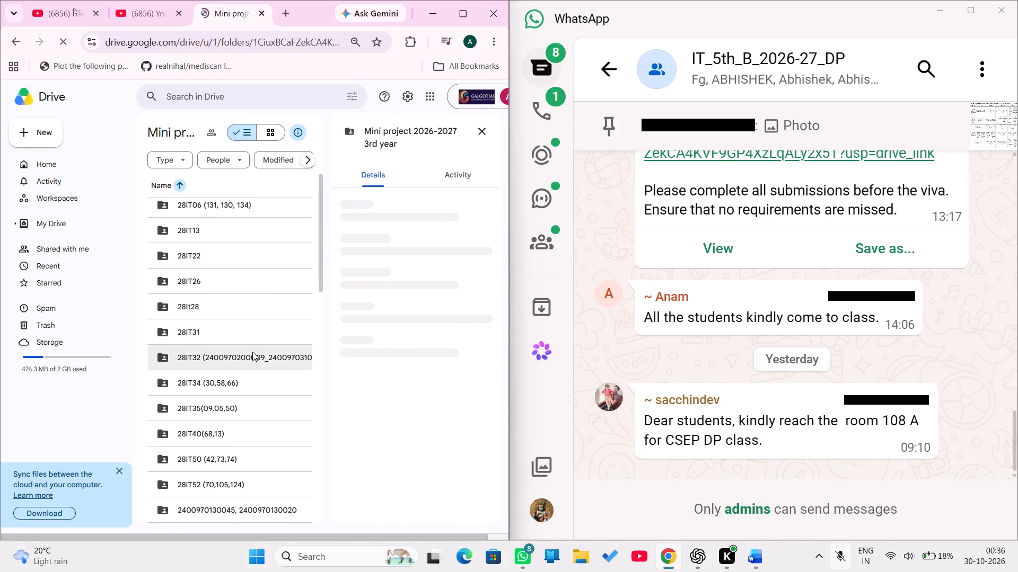
pyautogui.scroll(1, 252, 352)
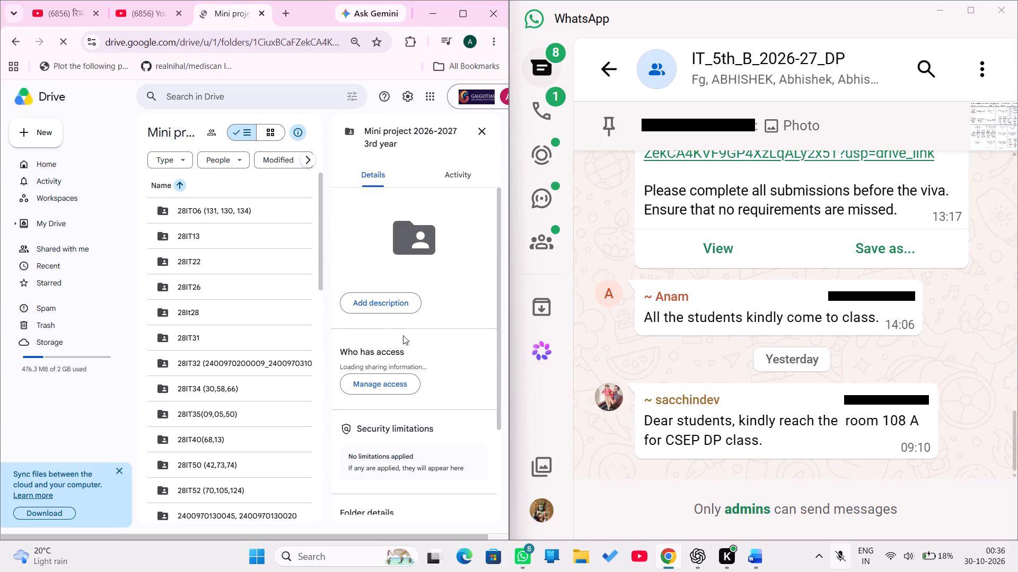
pyautogui.scroll(-3, 409, 336)
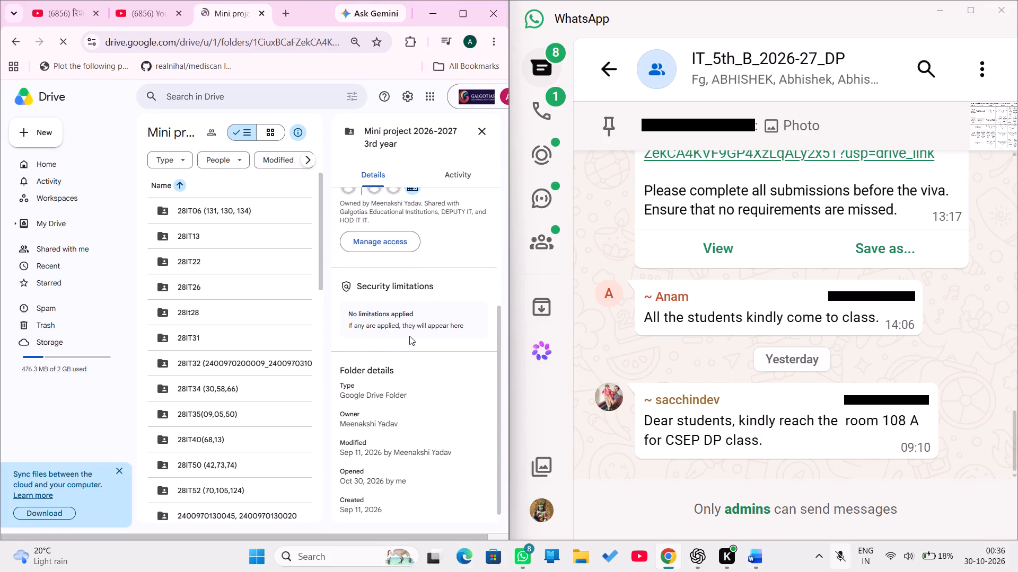
pyautogui.scroll(-1, 409, 336)
pyautogui.scroll(-1, 232, 373)
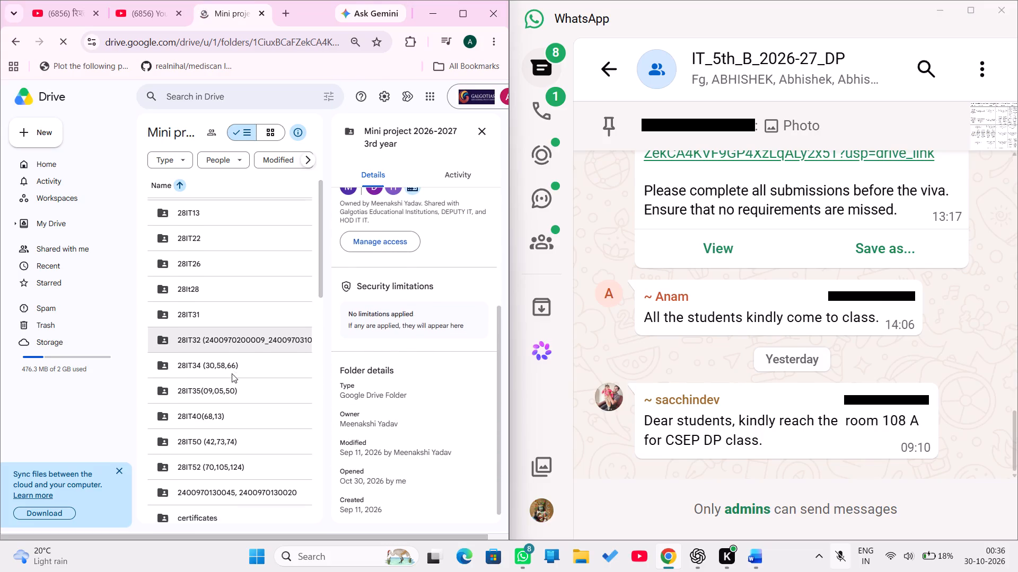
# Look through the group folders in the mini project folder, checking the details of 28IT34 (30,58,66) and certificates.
pyautogui.scroll(-2, 232, 373)
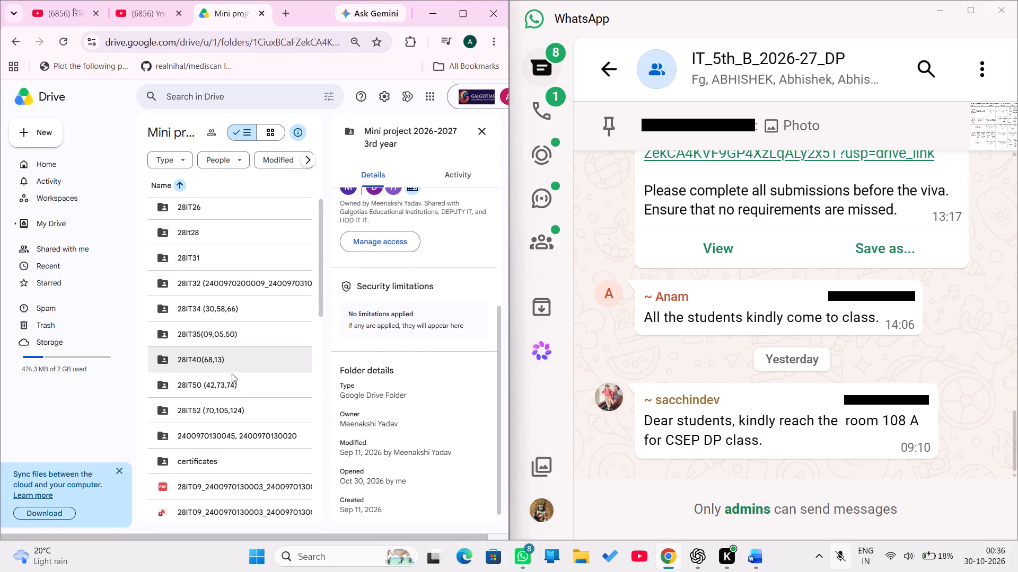
pyautogui.scroll(-2, 232, 373)
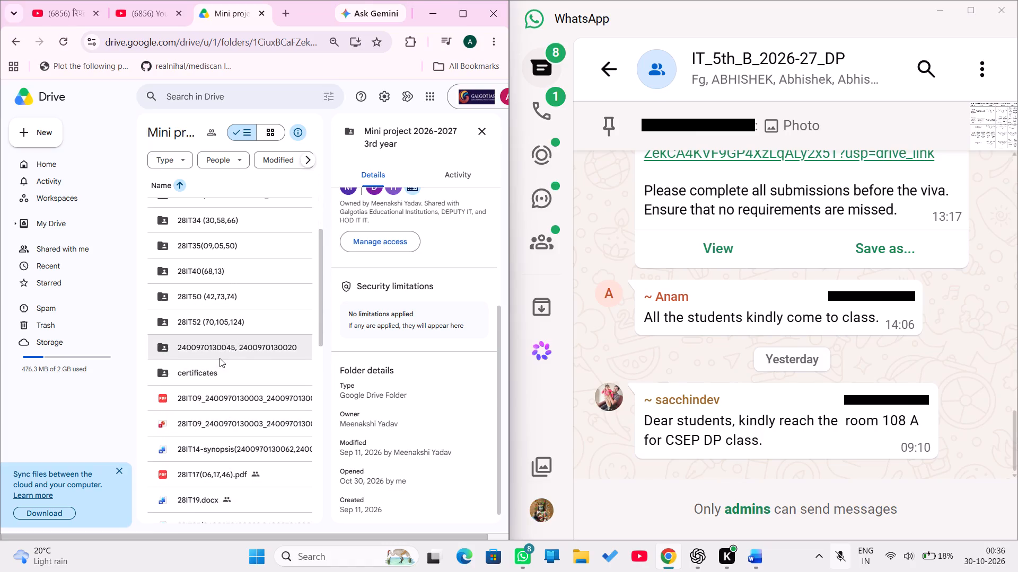
pyautogui.scroll(1, 220, 358)
pyautogui.click(218, 294)
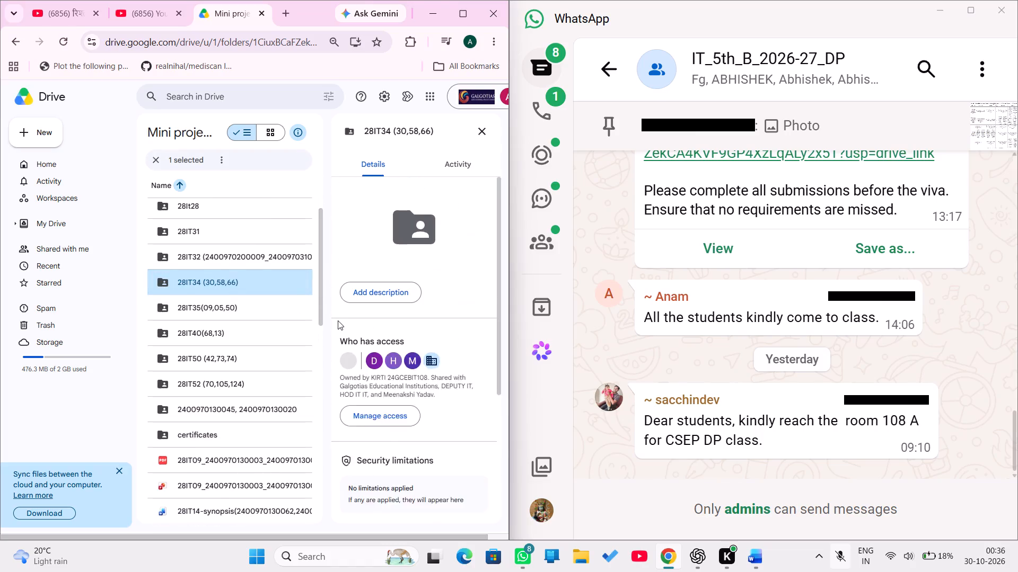
pyautogui.scroll(-2, 338, 320)
pyautogui.scroll(1, 338, 320)
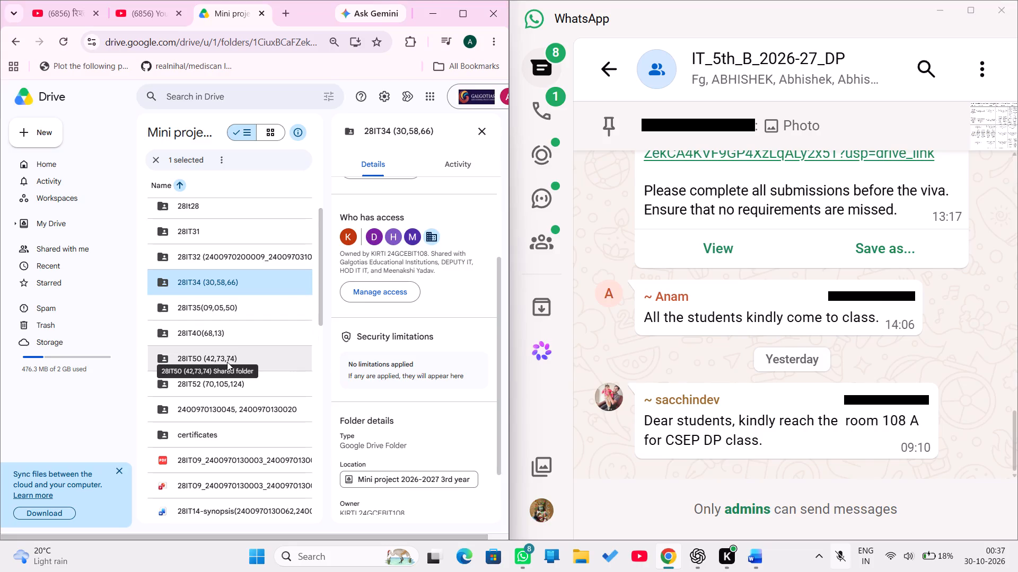
pyautogui.click(230, 436)
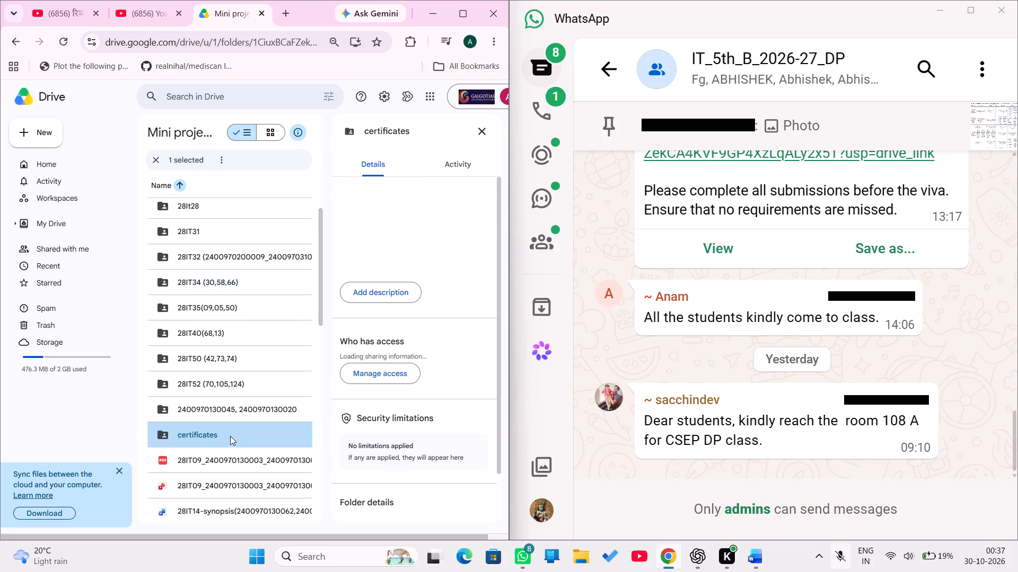
pyautogui.scroll(2, 225, 302)
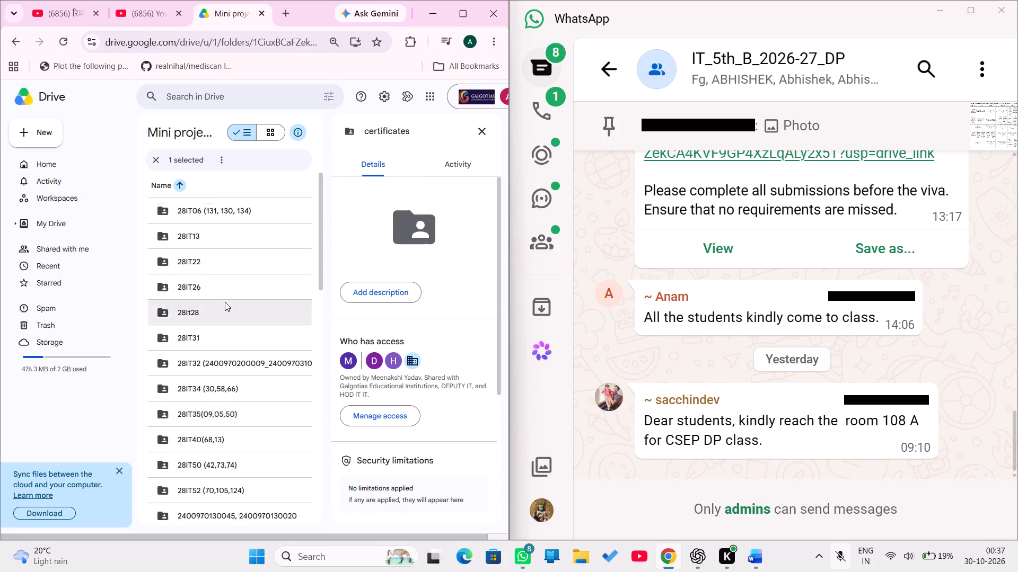
pyautogui.scroll(2, 225, 302)
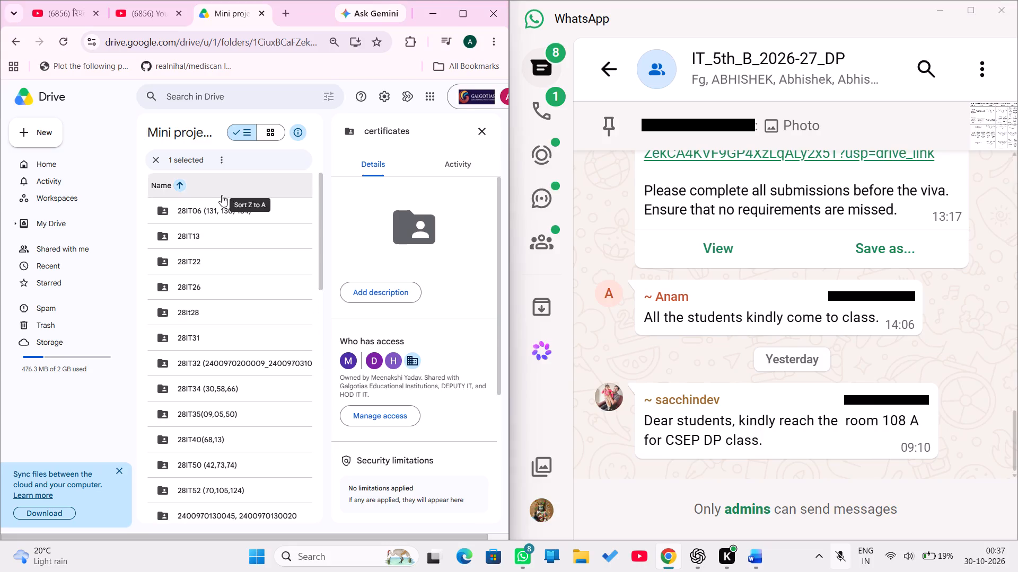
# Hide the item details and deselect the certificates folder.
pyautogui.click(484, 133)
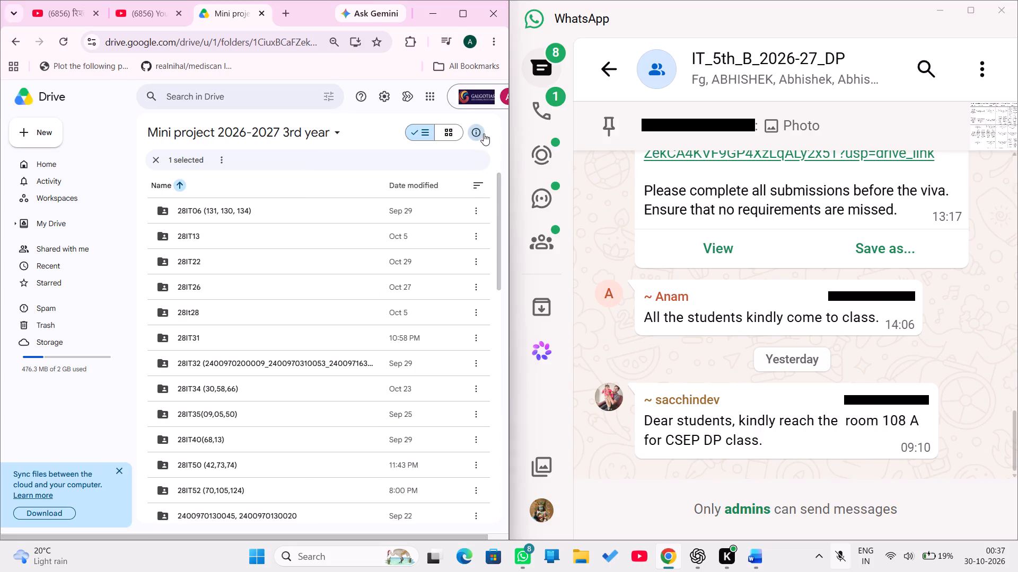
pyautogui.click(155, 159)
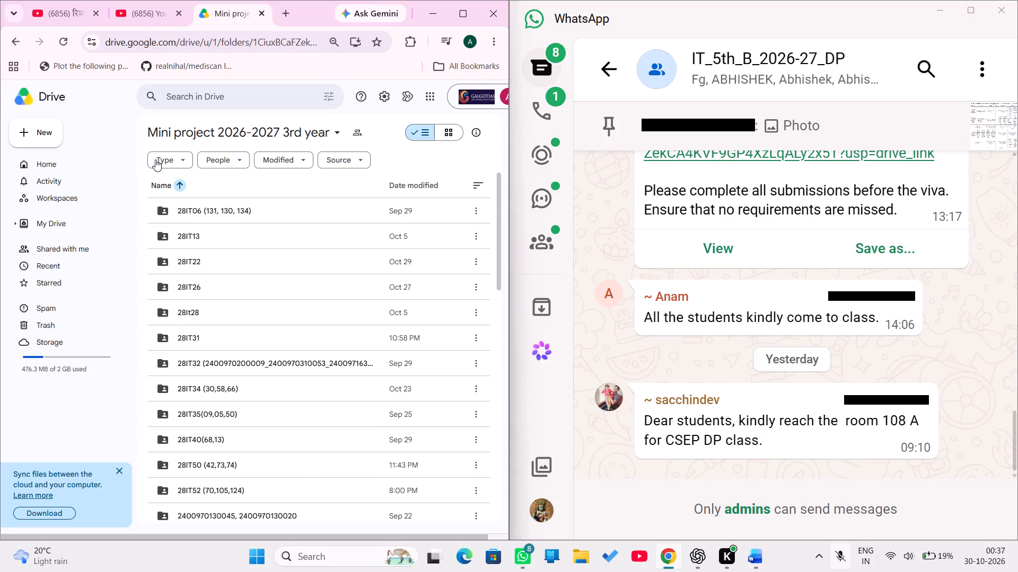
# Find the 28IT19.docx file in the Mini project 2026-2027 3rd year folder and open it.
pyautogui.scroll(1, 221, 305)
pyautogui.scroll(-2, 221, 305)
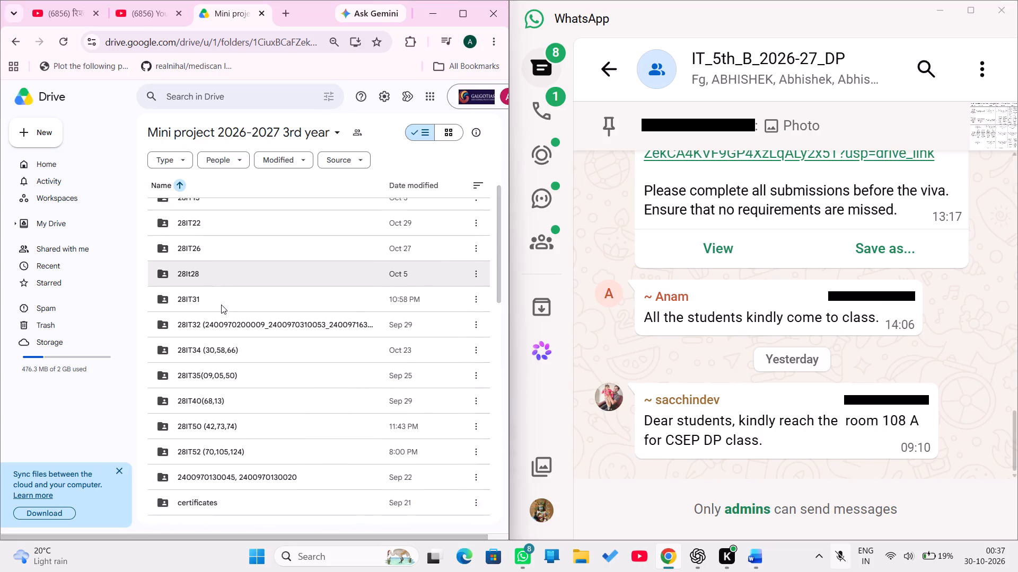
pyautogui.scroll(-4, 221, 305)
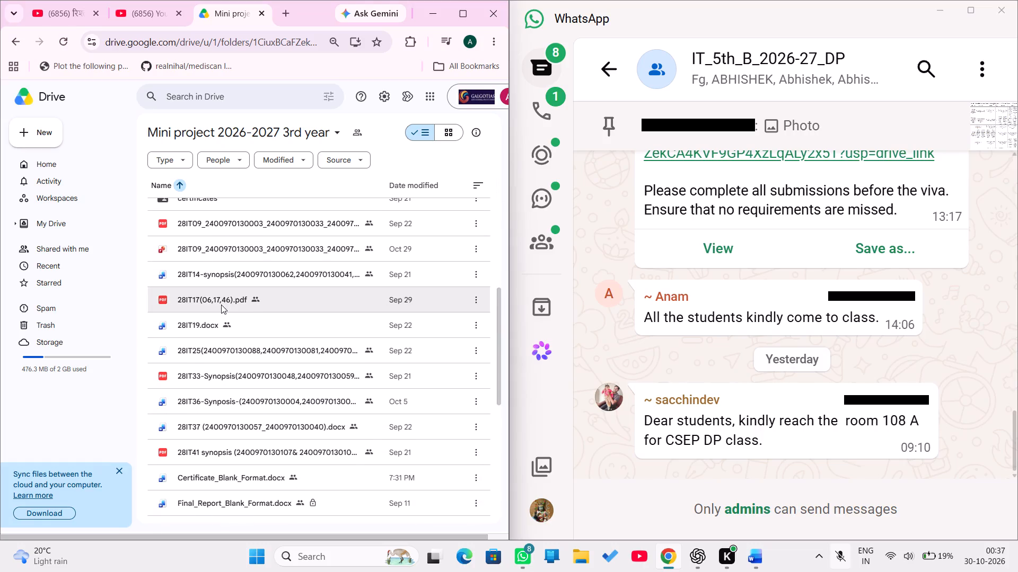
pyautogui.scroll(-1, 221, 305)
pyautogui.doubleClick(191, 317)
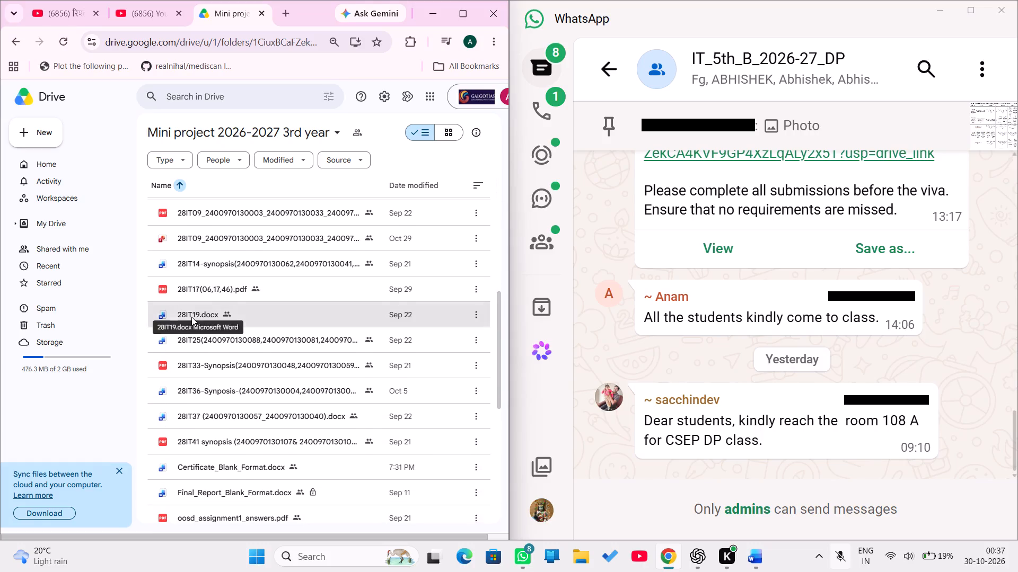
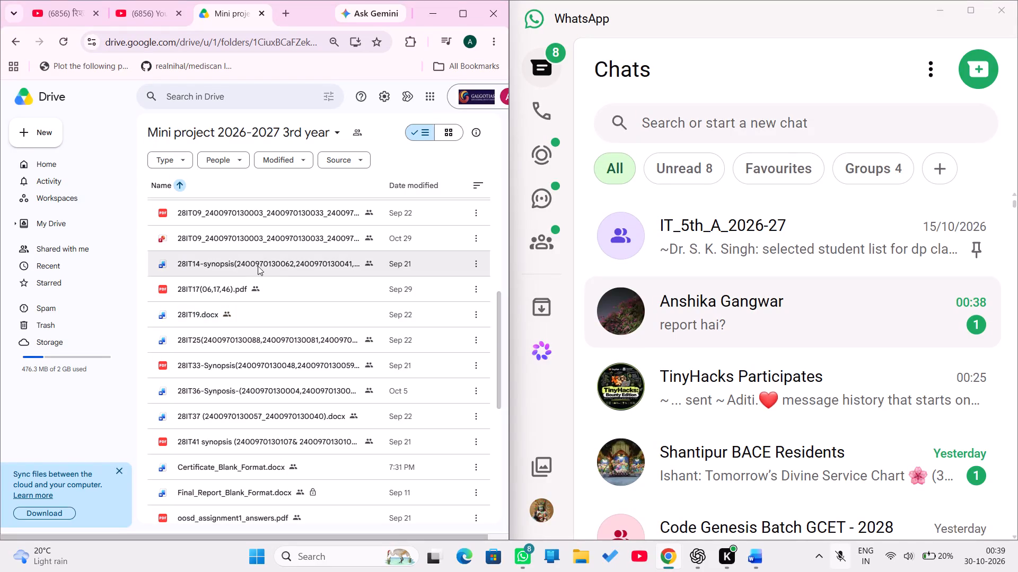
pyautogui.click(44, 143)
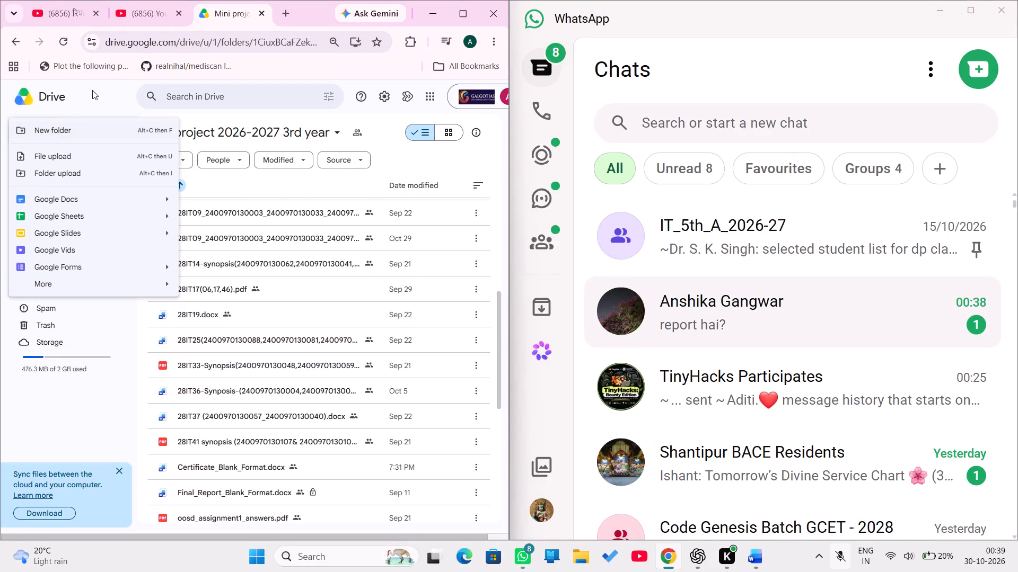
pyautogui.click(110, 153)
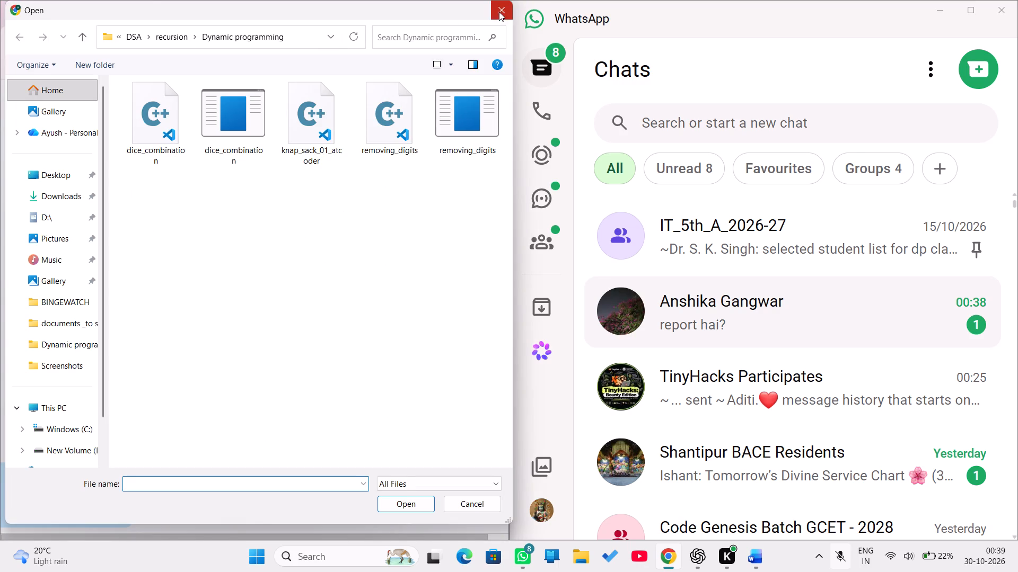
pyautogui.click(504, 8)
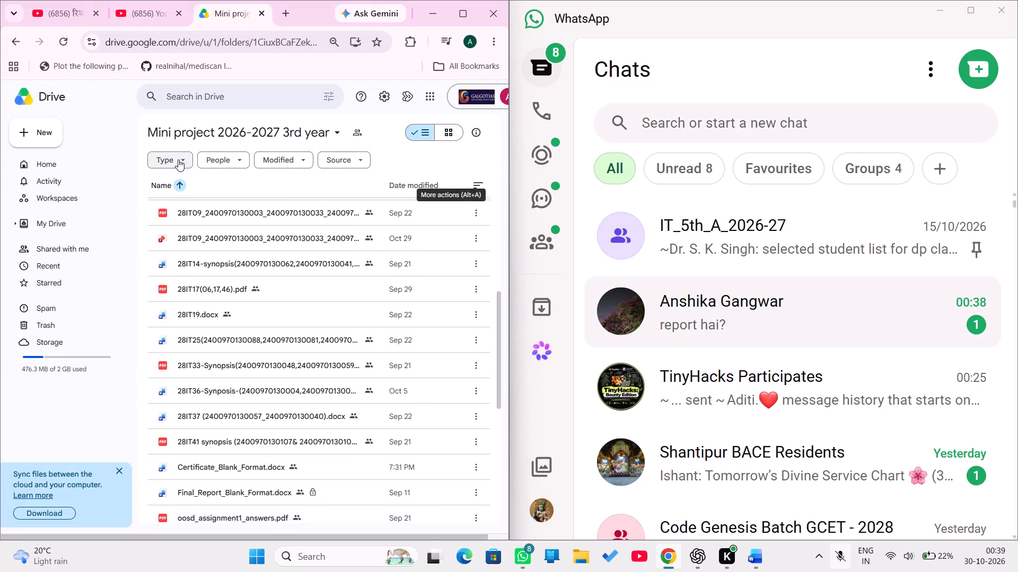
# Dismiss the notice offering to sync files between the cloud and the computer.
pyautogui.scroll(-5, 292, 254)
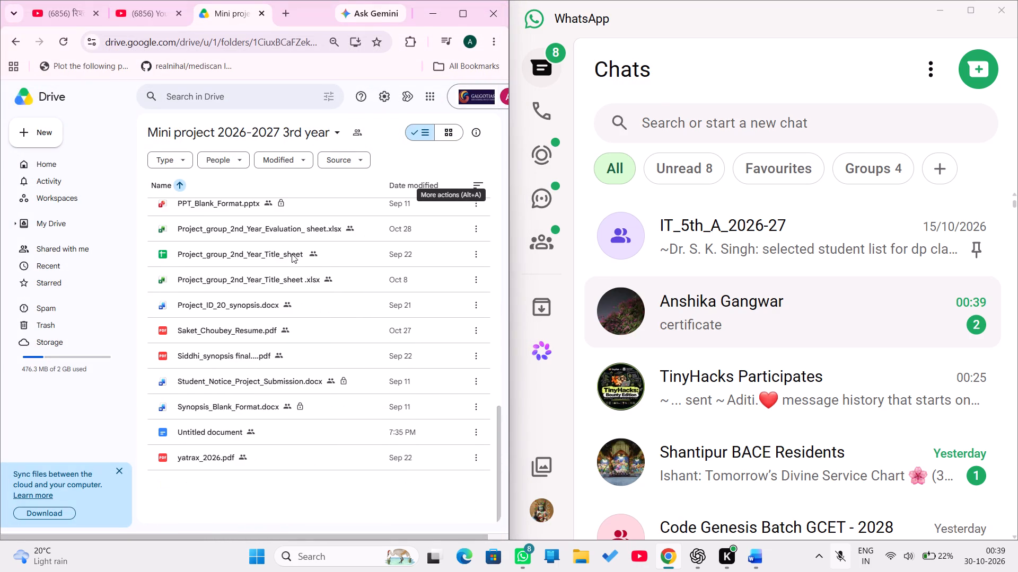
pyautogui.scroll(-3, 292, 254)
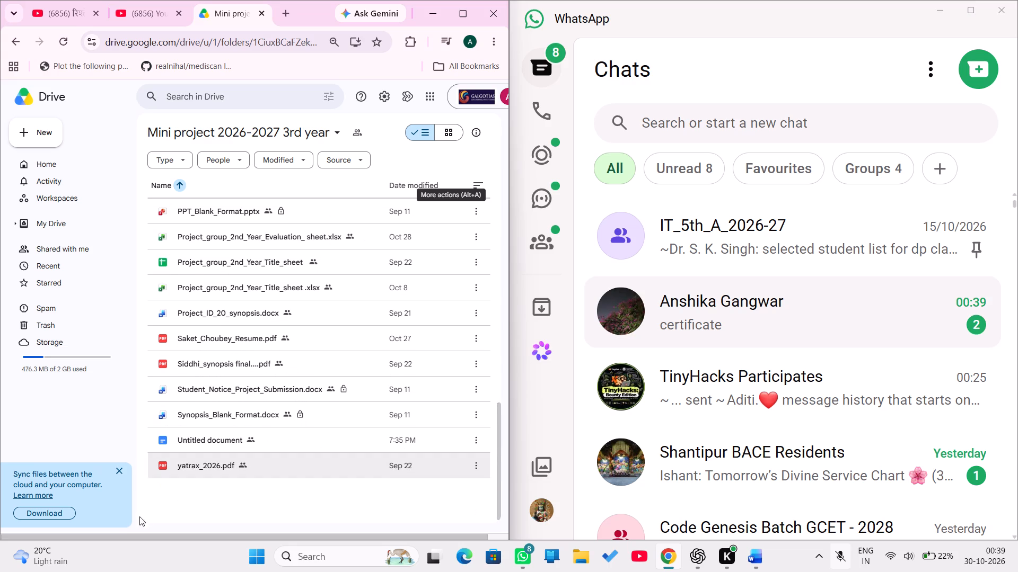
pyautogui.click(121, 472)
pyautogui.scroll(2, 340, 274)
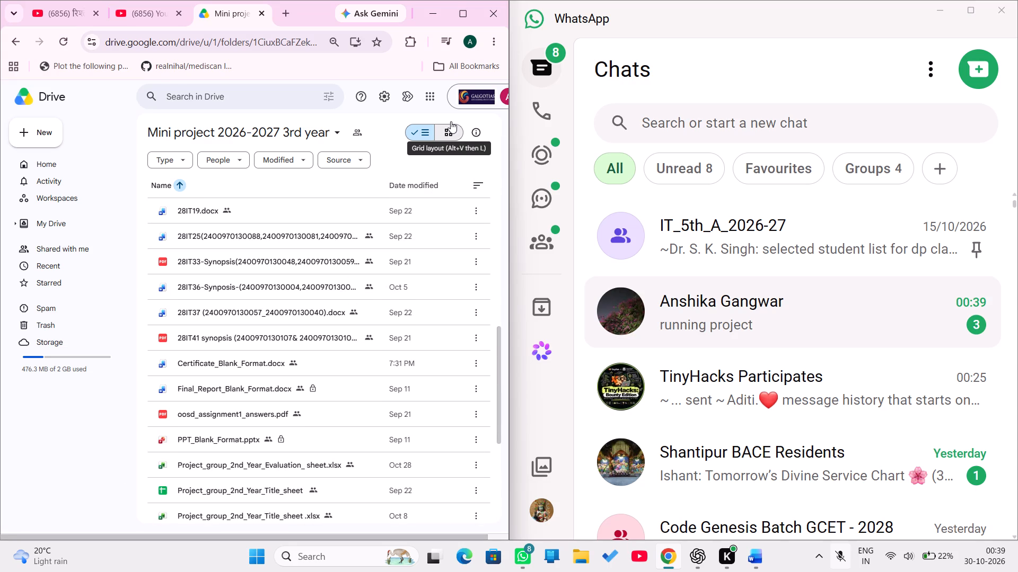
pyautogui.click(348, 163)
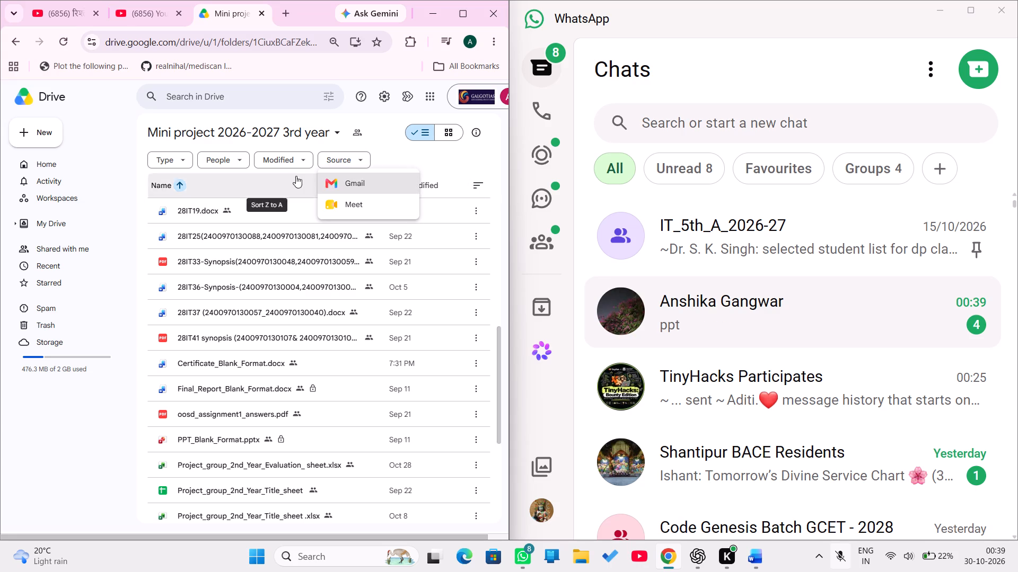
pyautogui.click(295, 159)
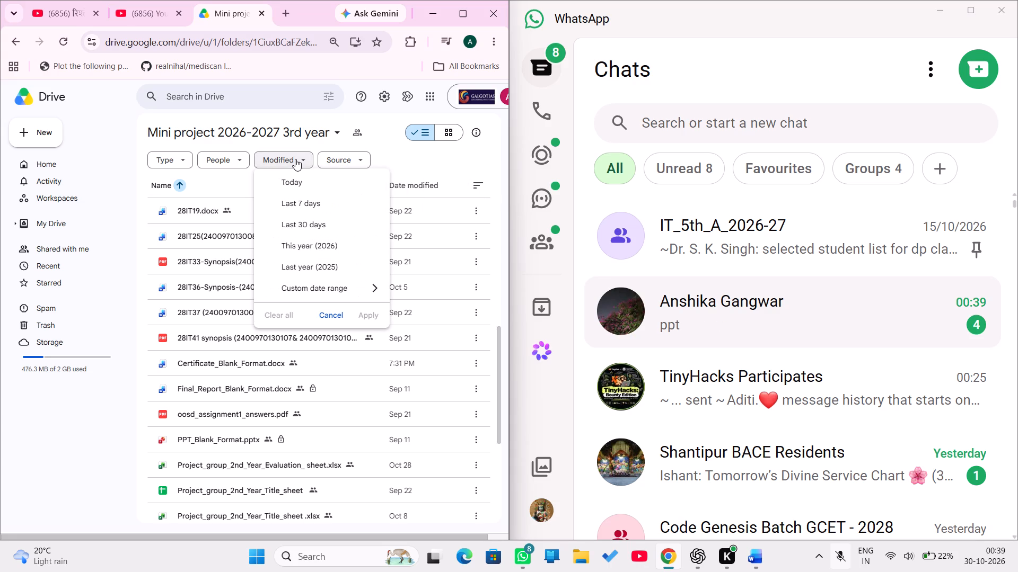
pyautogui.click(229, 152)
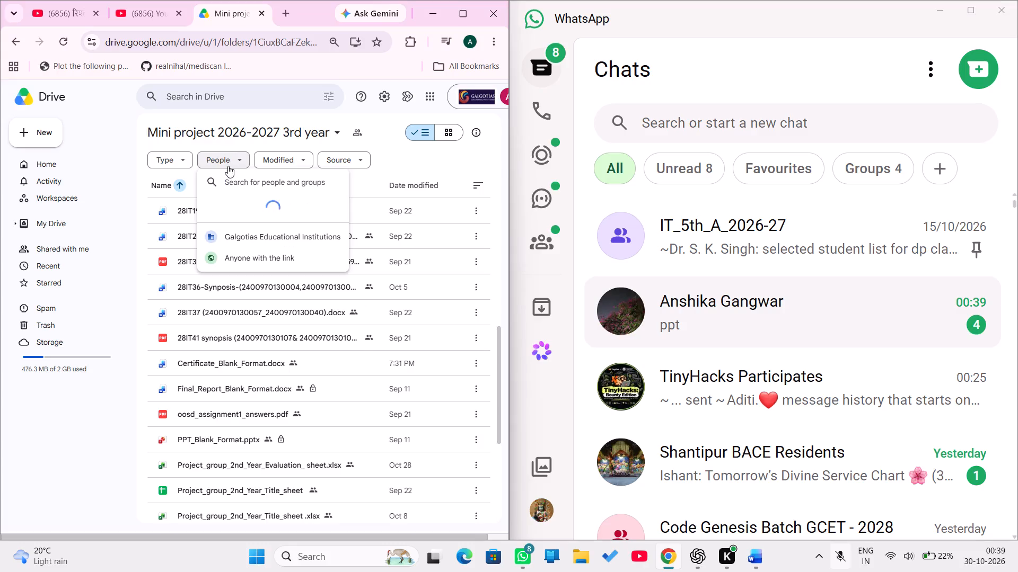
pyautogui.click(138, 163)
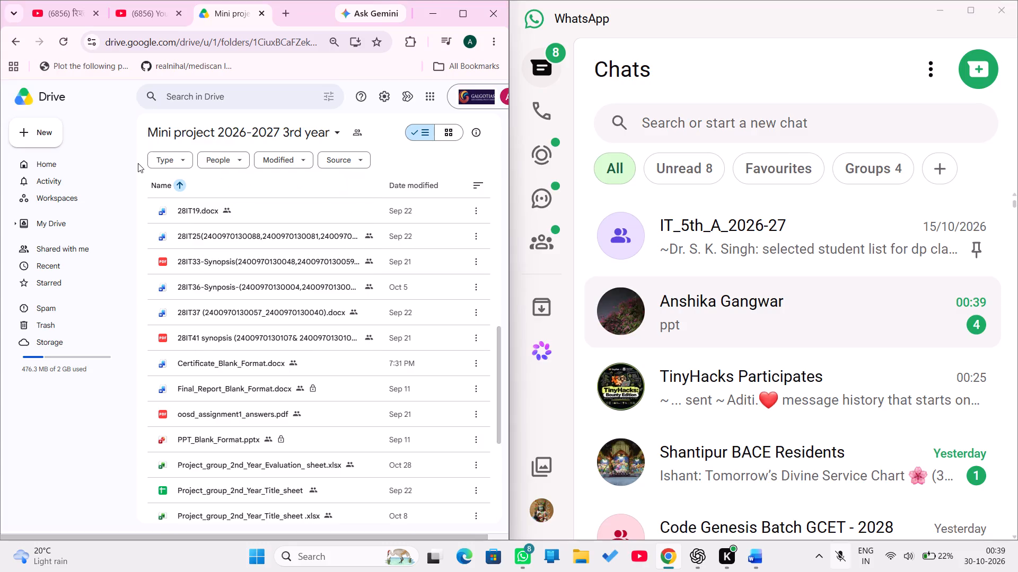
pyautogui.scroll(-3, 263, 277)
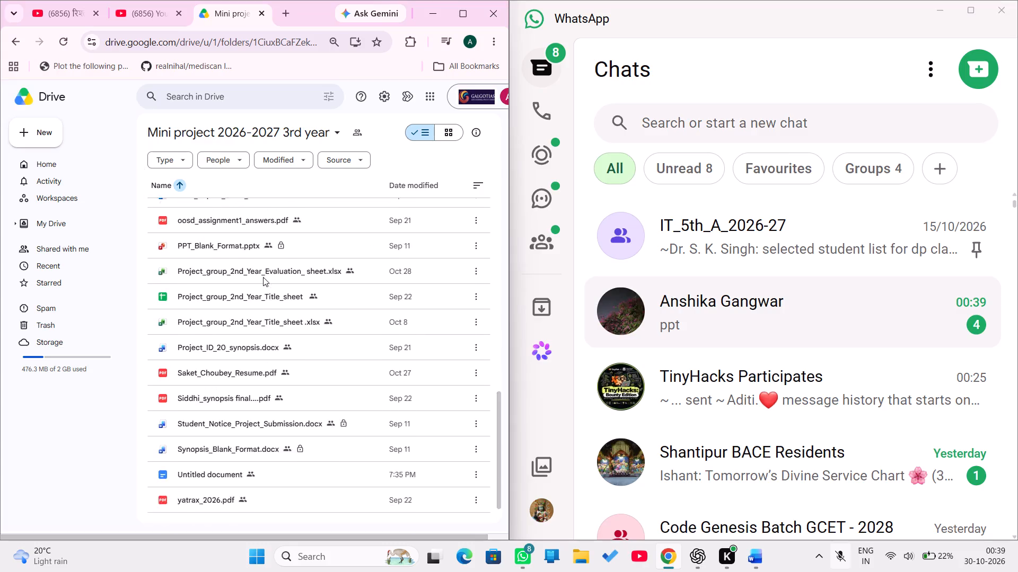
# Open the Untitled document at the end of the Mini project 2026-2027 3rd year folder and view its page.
pyautogui.scroll(-2, 263, 277)
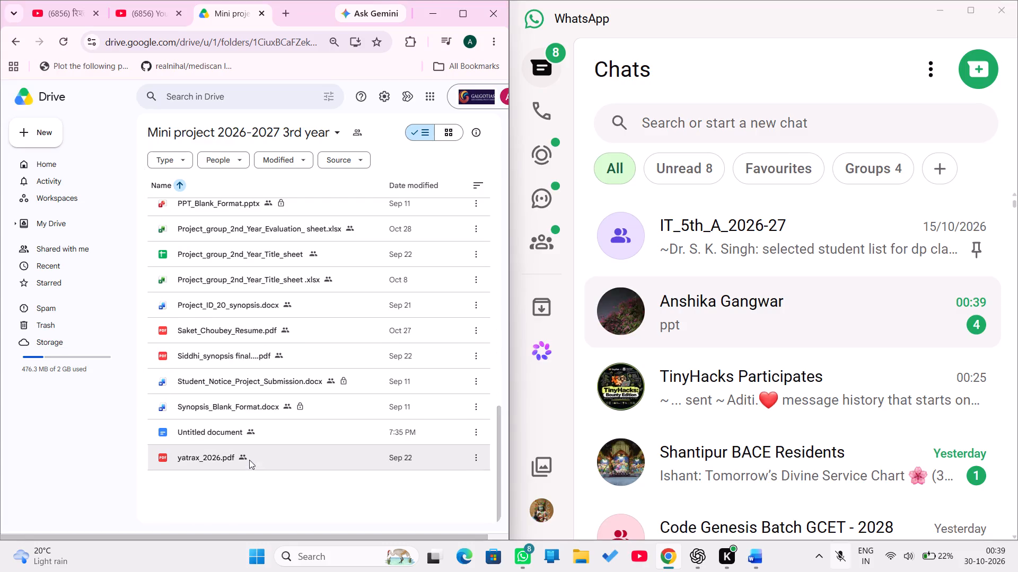
pyautogui.doubleClick(230, 437)
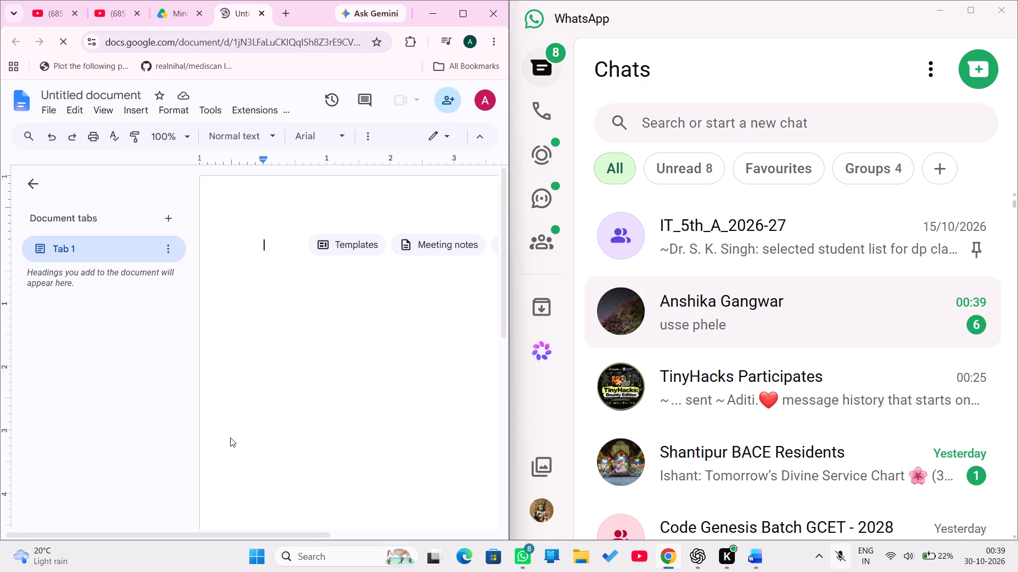
pyautogui.hscroll(-2, 230, 437)
pyautogui.scroll(2, 230, 437)
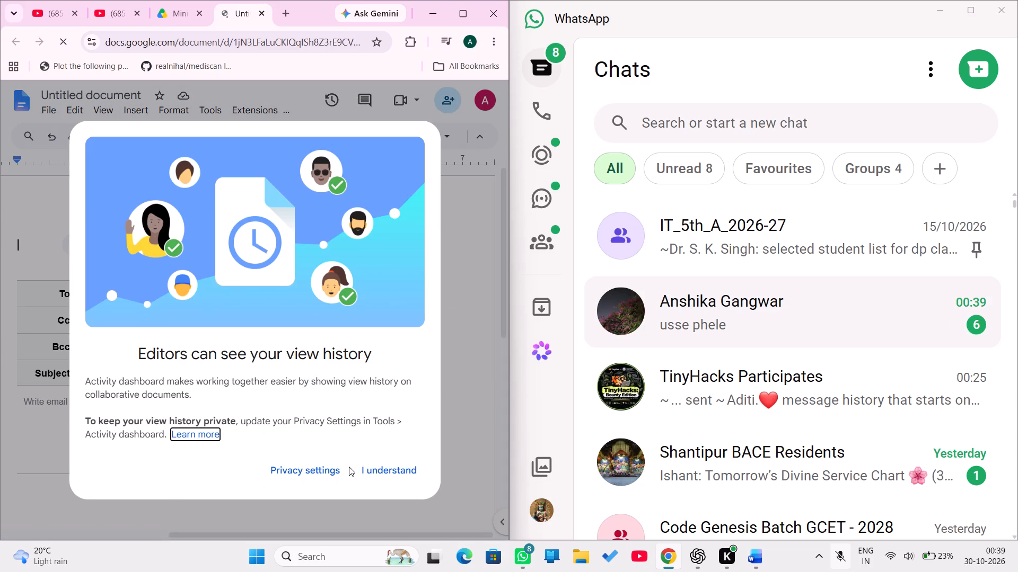
# Acknowledge the notice about editors seeing the view history and check the document's contents.
pyautogui.click(392, 464)
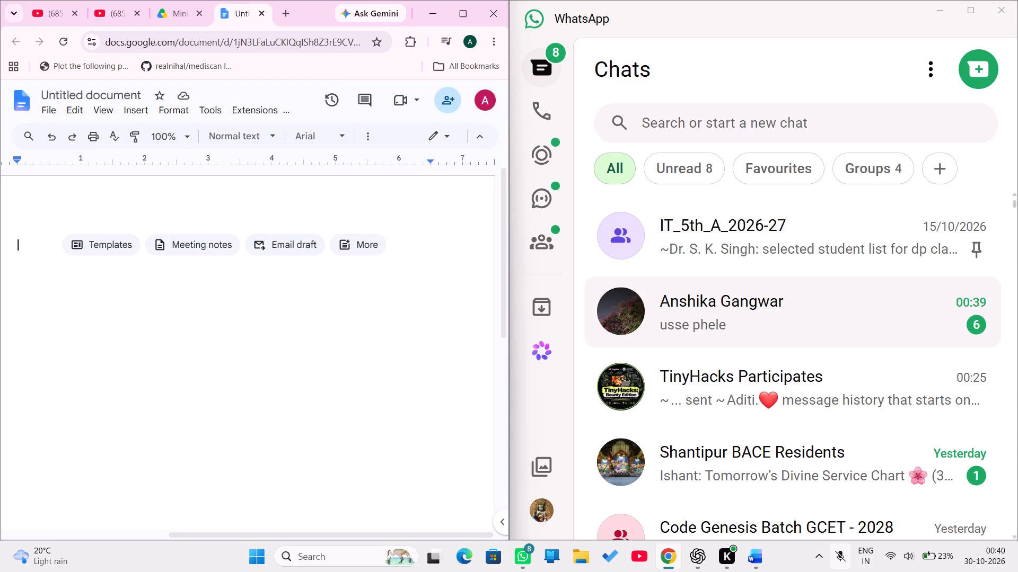
pyautogui.scroll(1, 262, 347)
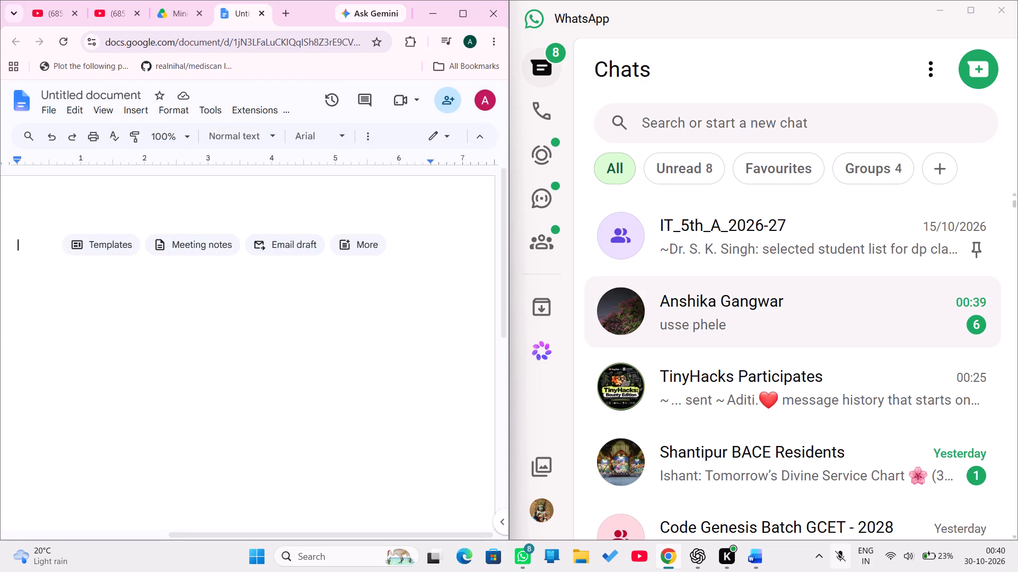
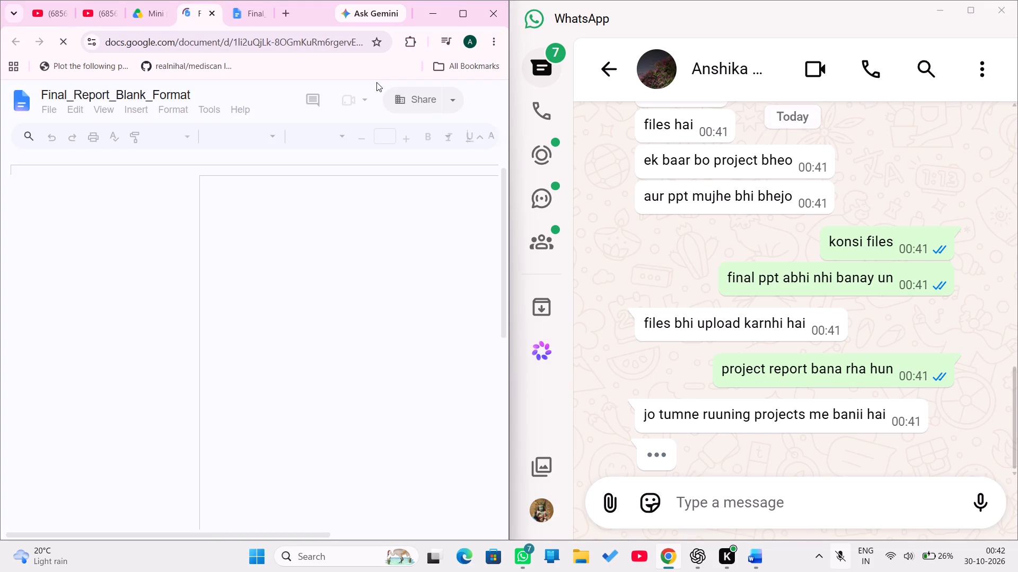
# Open the print preview of the Final_Report_Blank_Format document.
pyautogui.click(454, 99)
pyautogui.click(247, 247)
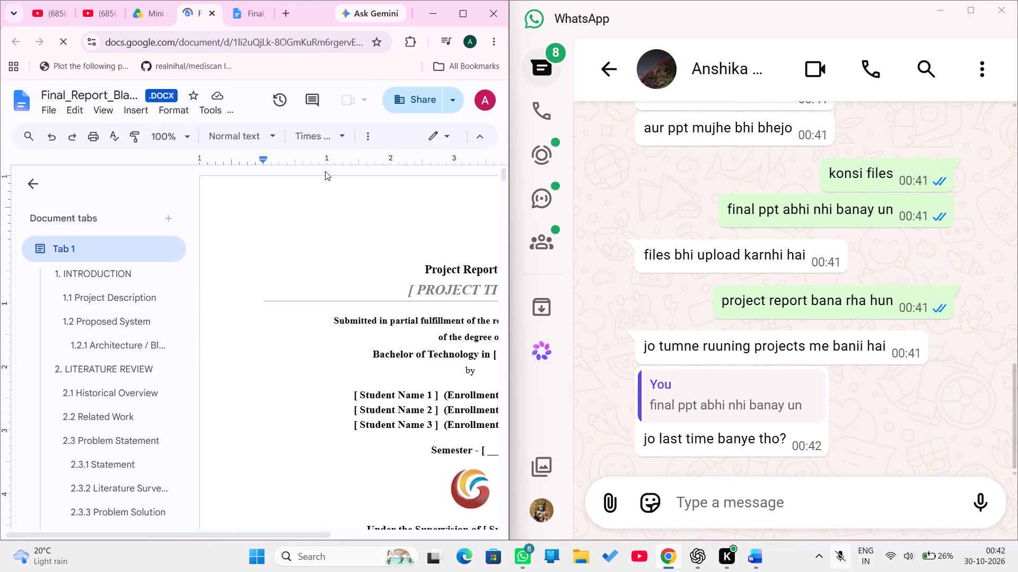
pyautogui.hscroll(-4, 343, 211)
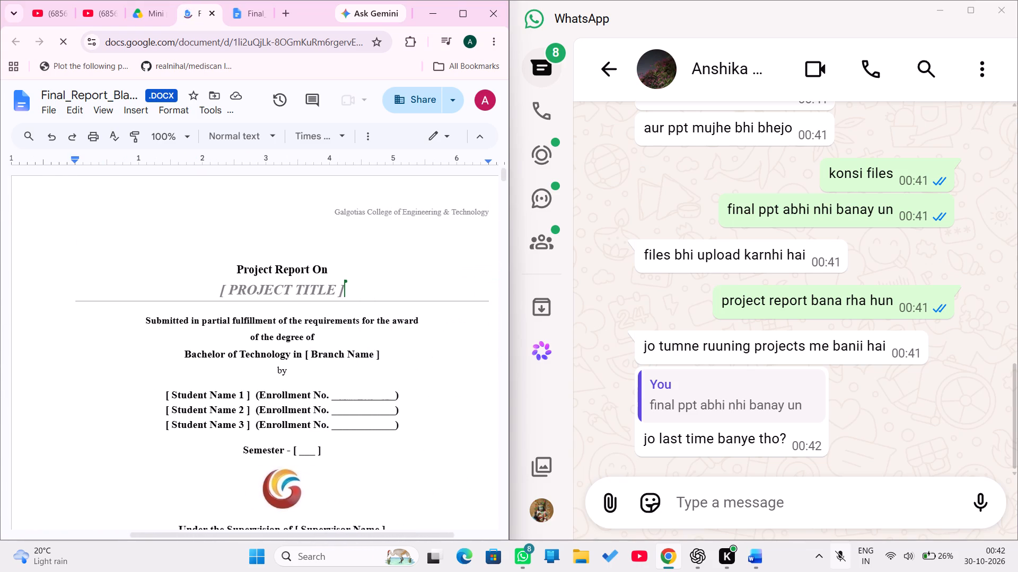
pyautogui.hscroll(-1, 343, 211)
pyautogui.click(93, 132)
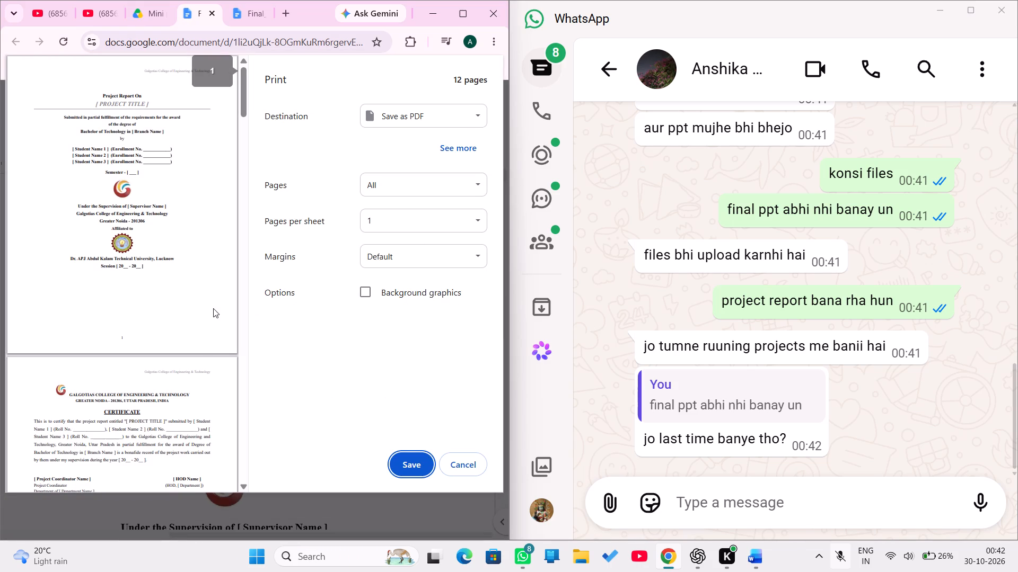
# Look through the blank report format's pages in the print preview, from the title page to the references.
pyautogui.scroll(-6, 146, 323)
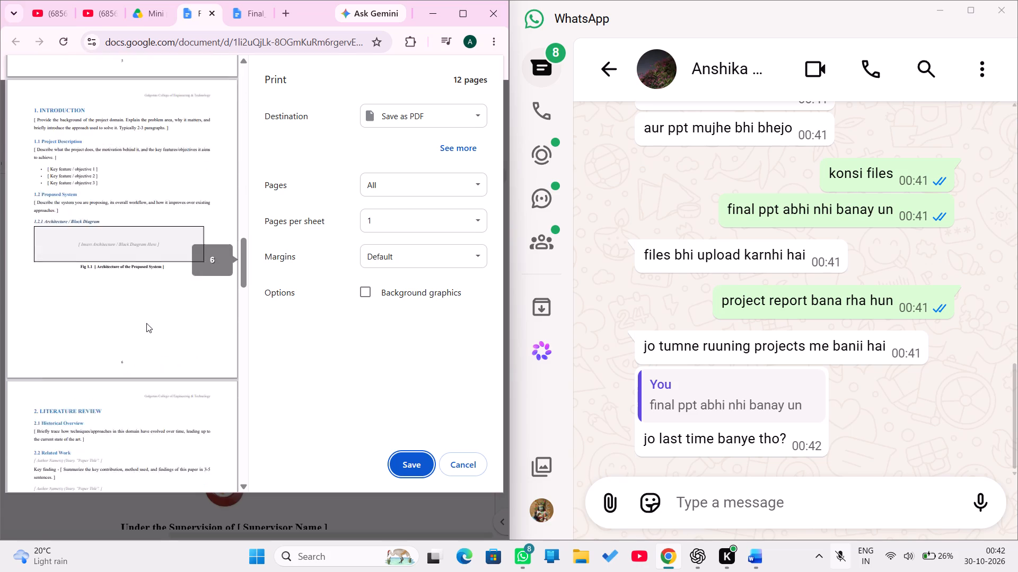
pyautogui.scroll(-4, 146, 323)
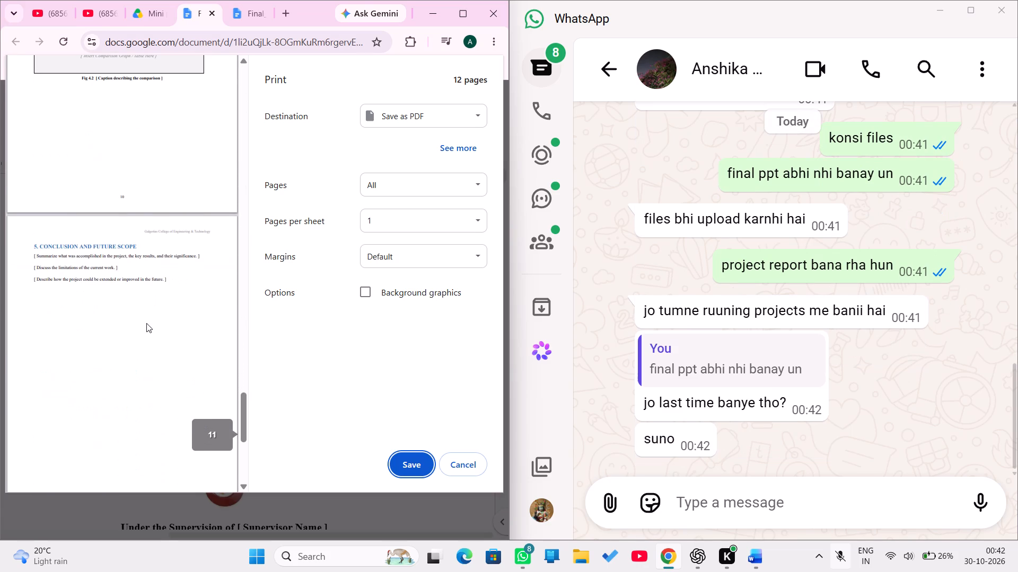
pyautogui.scroll(-3, 146, 323)
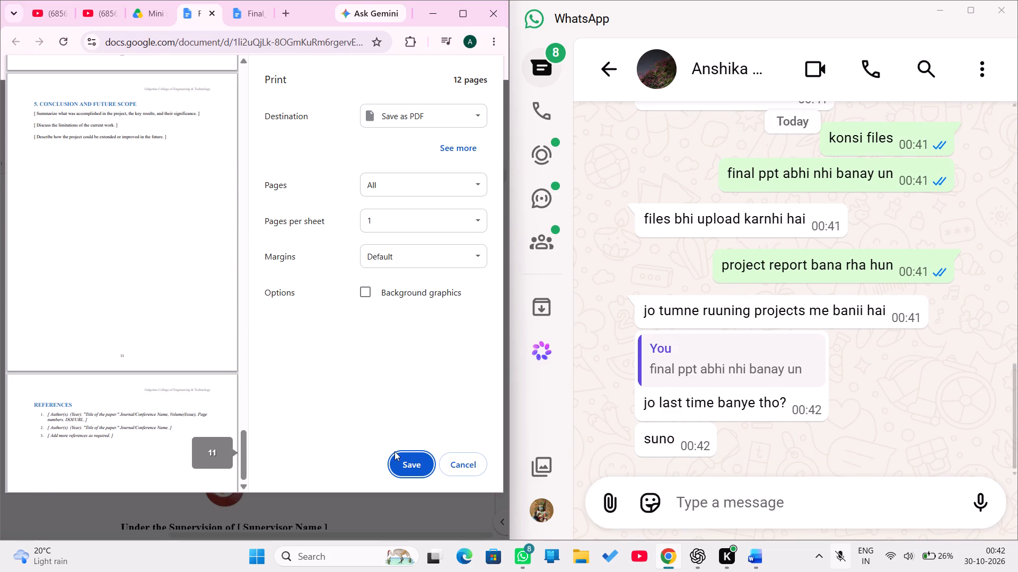
# Save the whole blank report format as a PDF file in the Desktop folder.
pyautogui.click(416, 462)
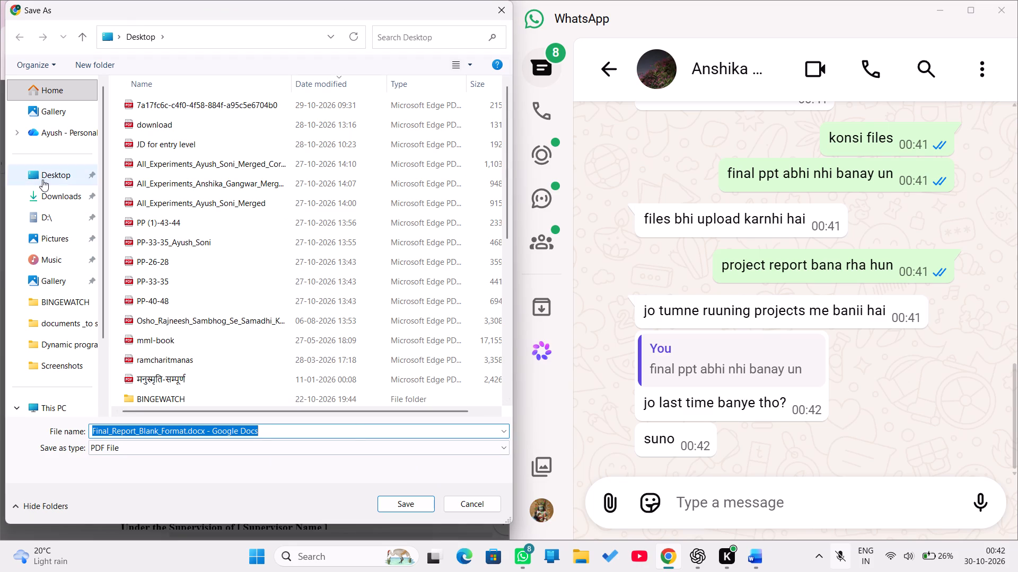
pyautogui.click(49, 173)
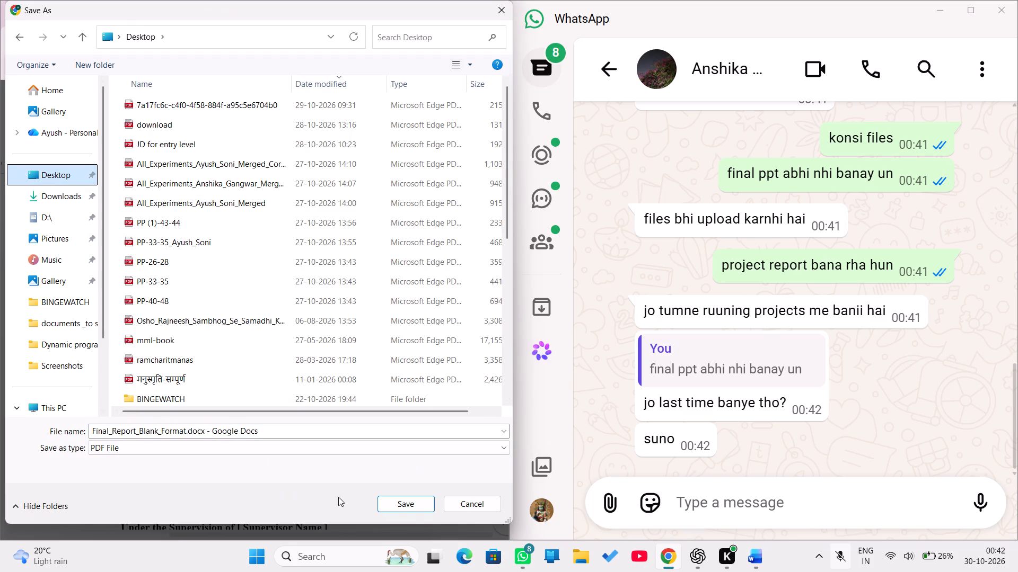
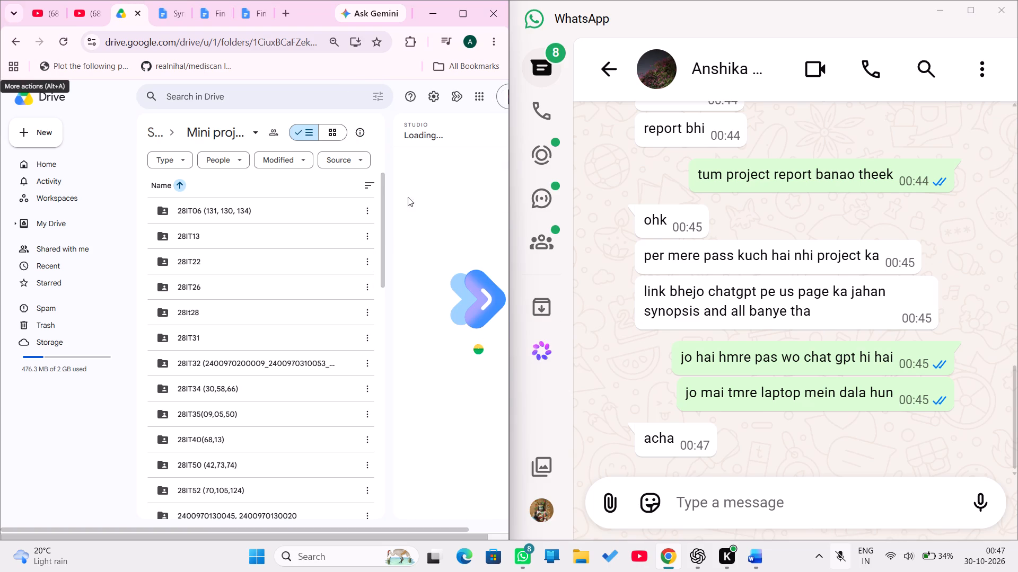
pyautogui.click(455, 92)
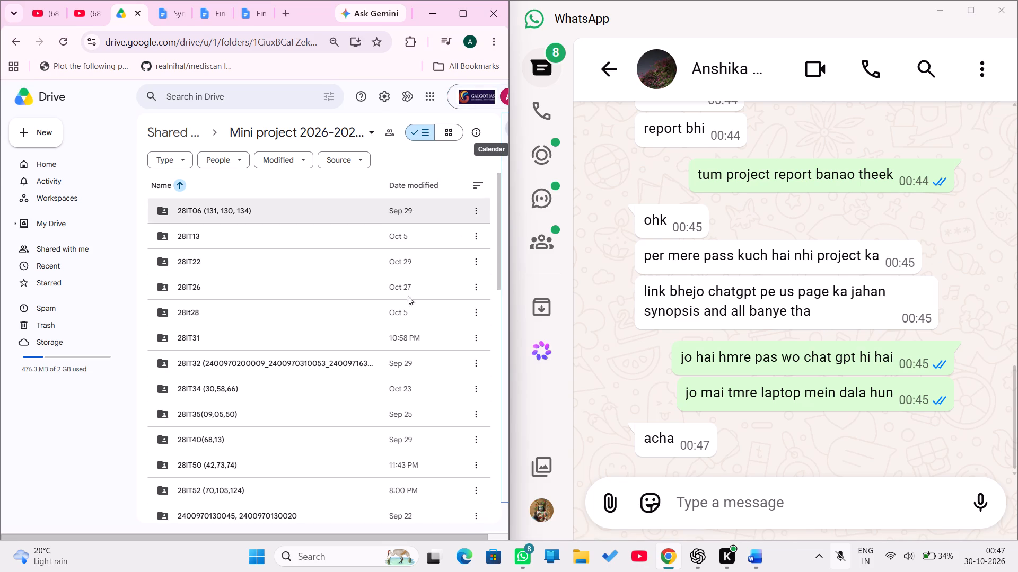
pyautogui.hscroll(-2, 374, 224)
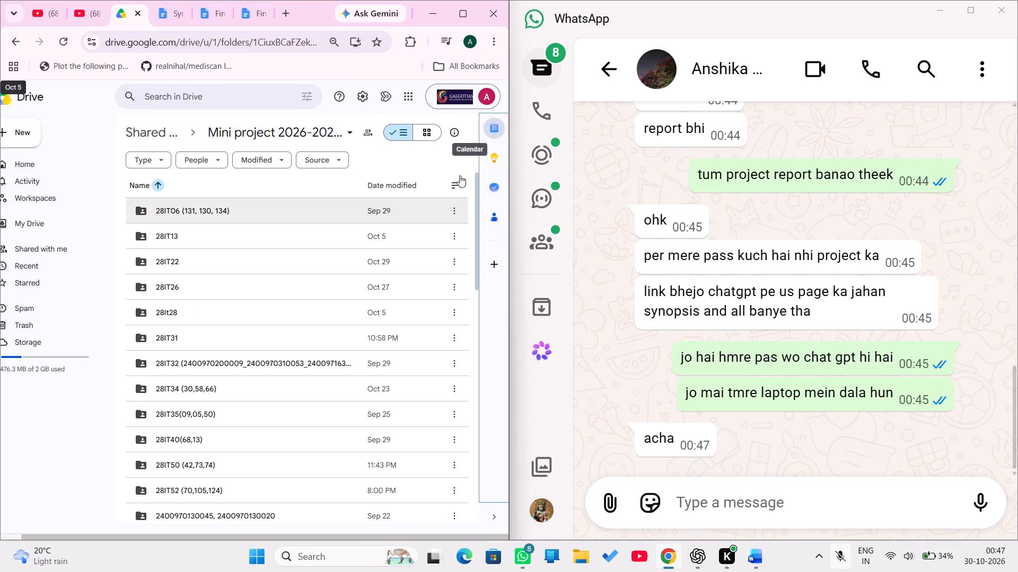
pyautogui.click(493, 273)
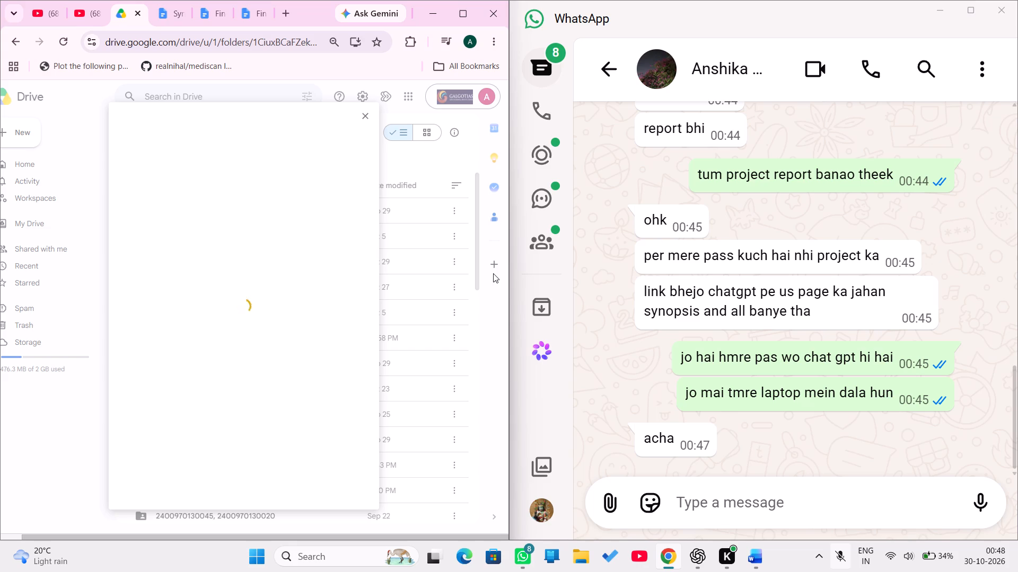
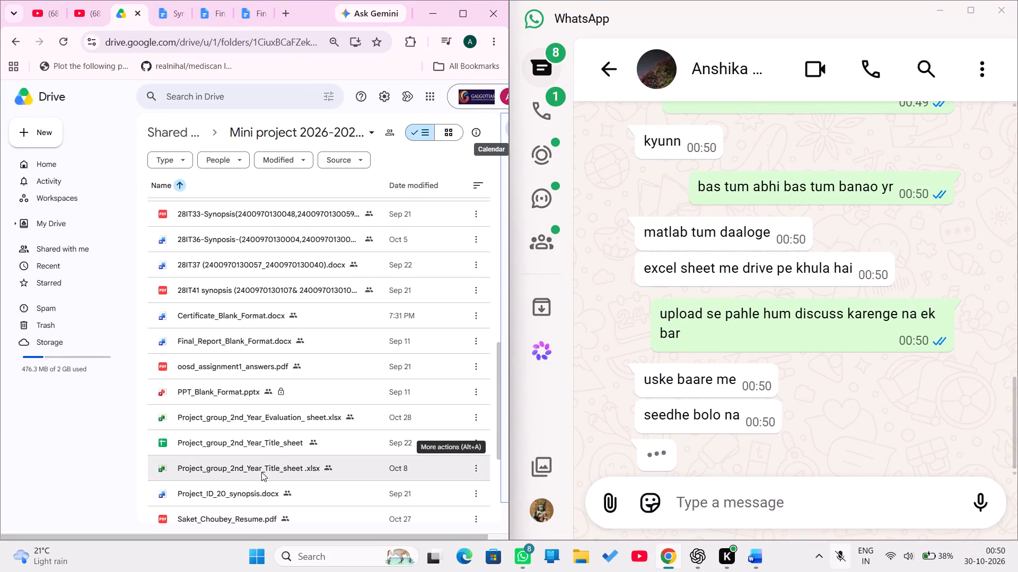
# Look through the remaining files in the shared Mini project 2026-2027 Drive folder, down to the end of the list.
pyautogui.scroll(-3, 261, 479)
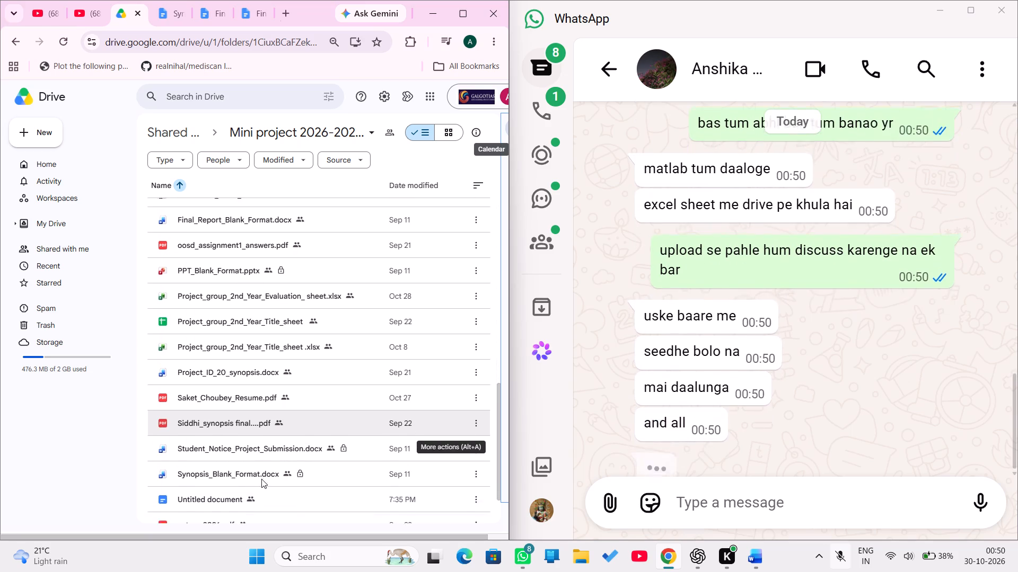
pyautogui.scroll(-2, 261, 479)
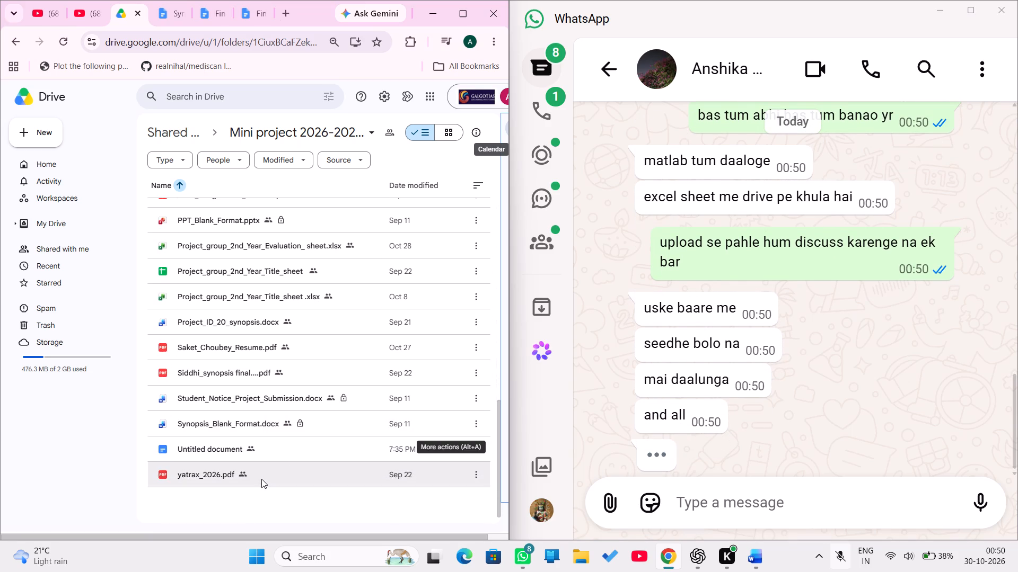
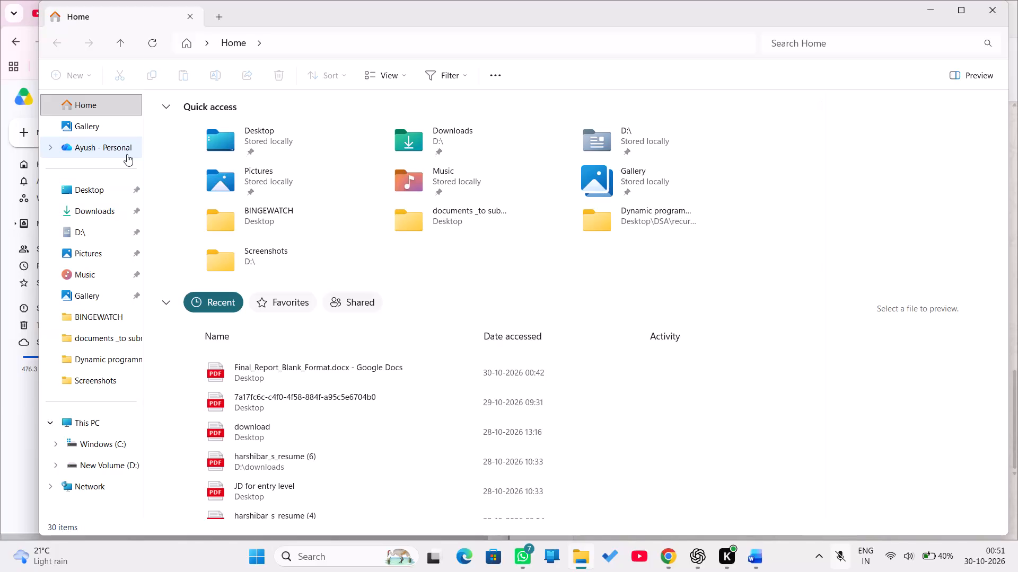
# Create a new folder on the Desktop, clear its default name, and snap the file window to half the screen beside the WhatsApp chat.
pyautogui.click(108, 194)
pyautogui.click(74, 74)
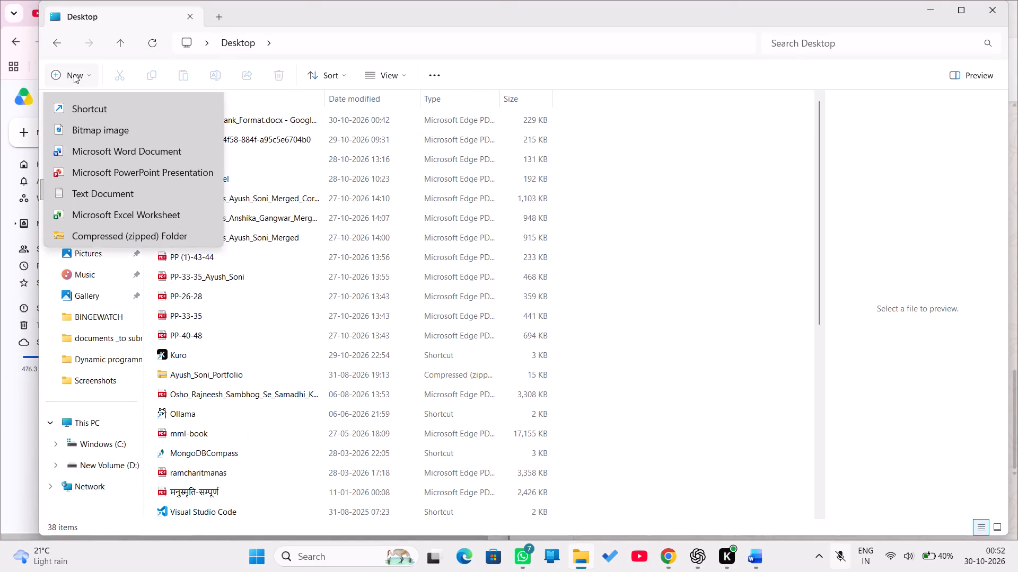
pyautogui.click(101, 100)
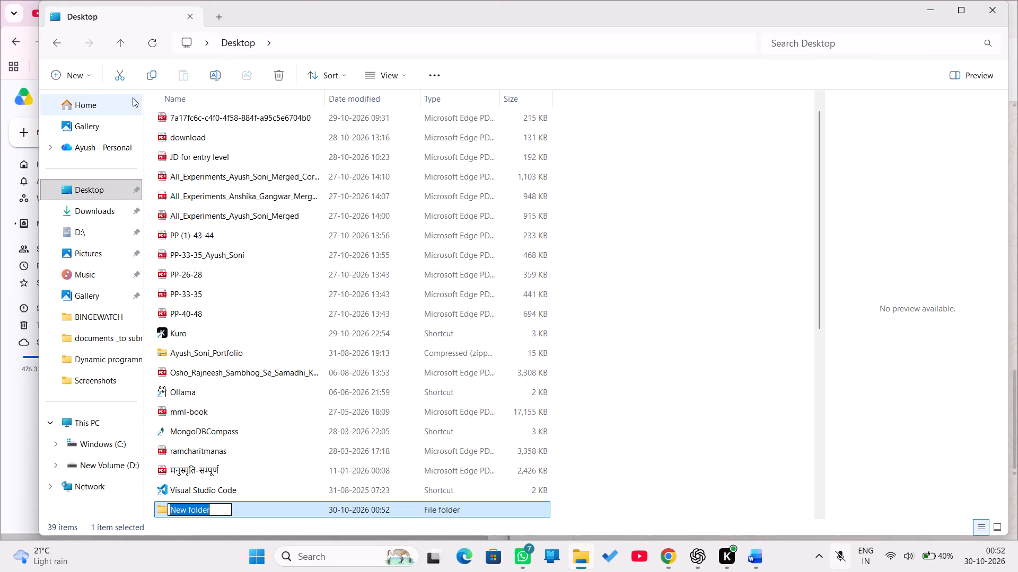
pyautogui.press('BackSpace')
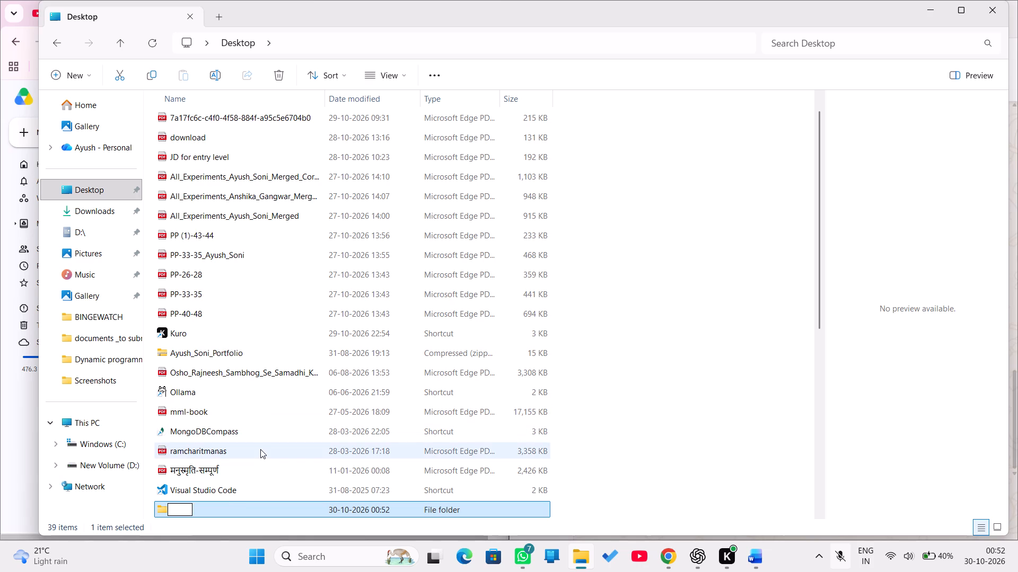
pyautogui.press('super+Left')
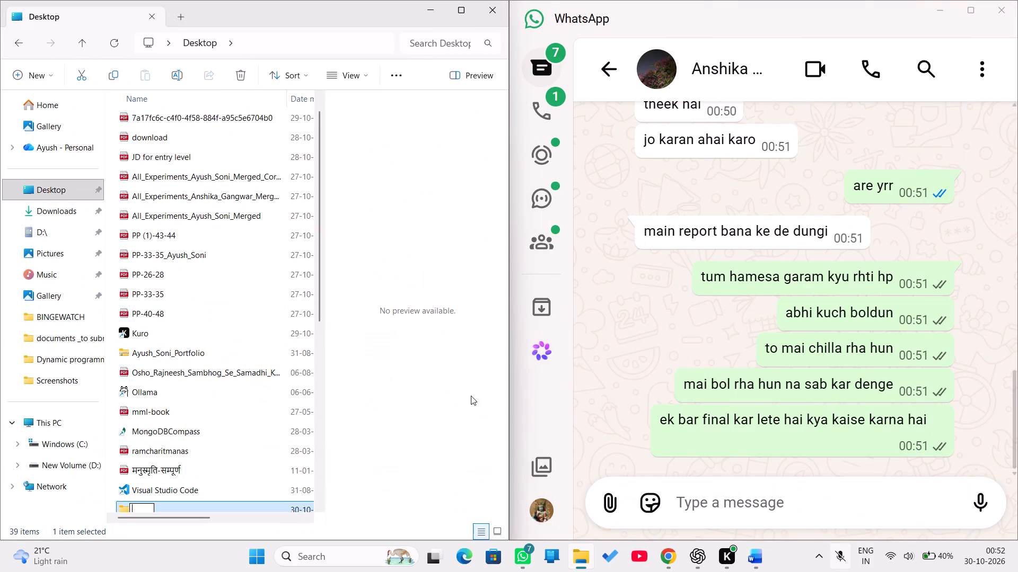
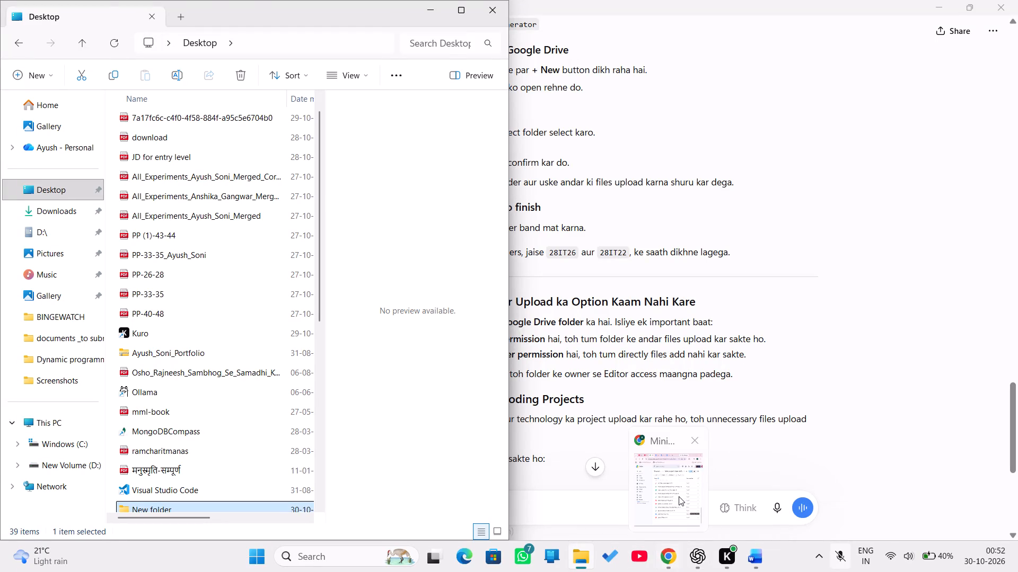
# Switch to Chrome and place the shared Mini project Drive window side by side with the desktop's File Explorer window.
pyautogui.click(679, 496)
pyautogui.press('super+Right')
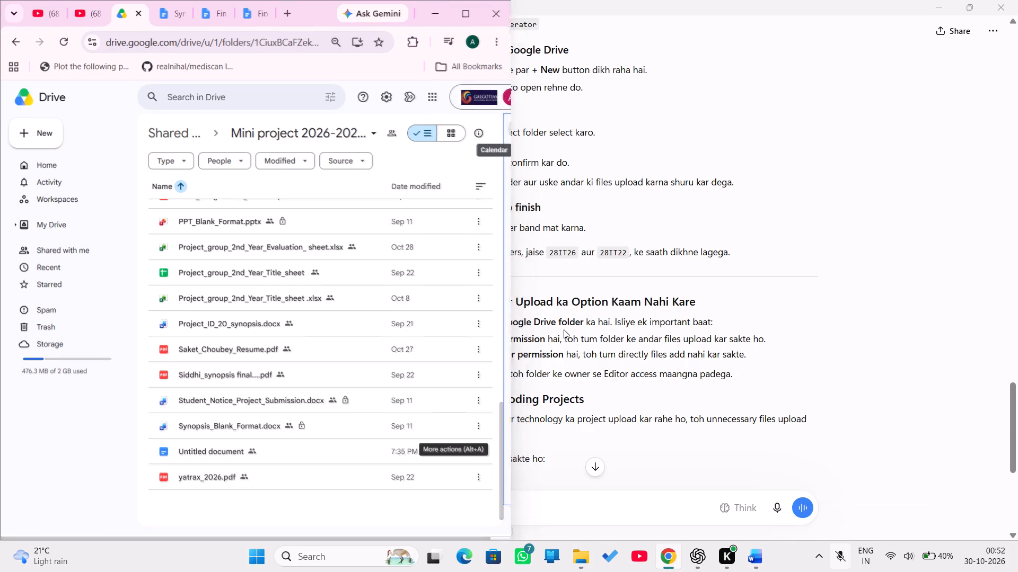
pyautogui.press('super+Right')
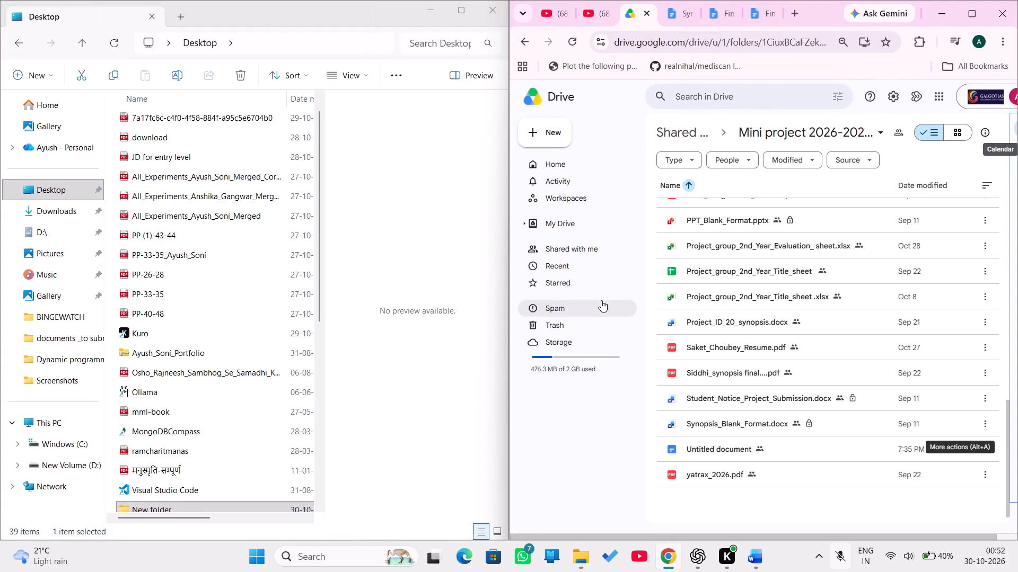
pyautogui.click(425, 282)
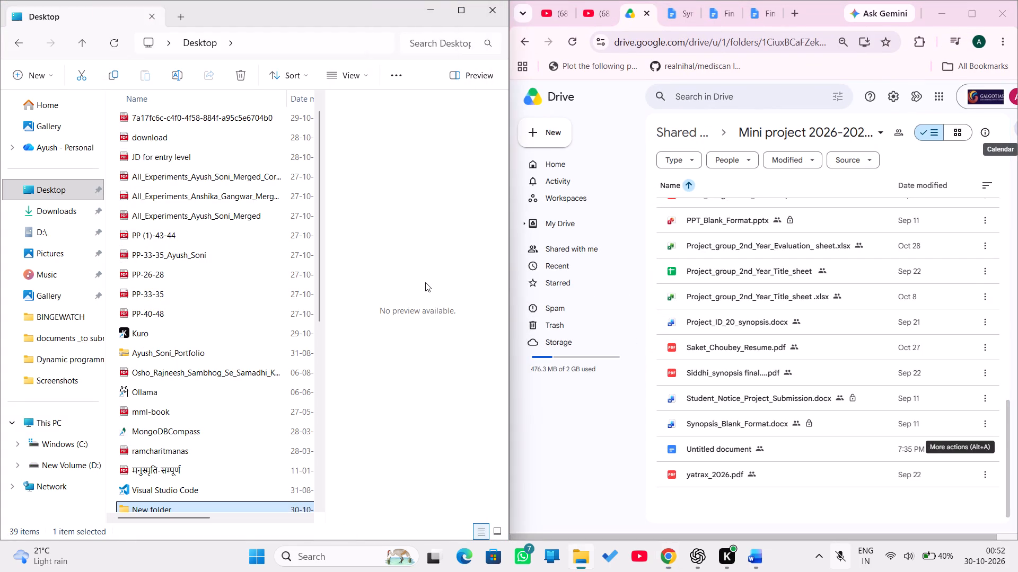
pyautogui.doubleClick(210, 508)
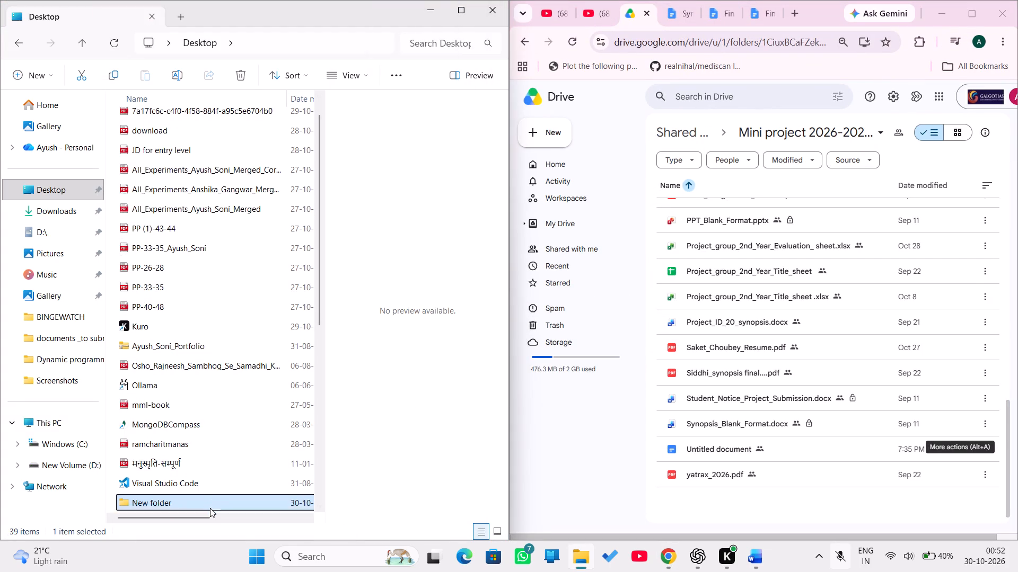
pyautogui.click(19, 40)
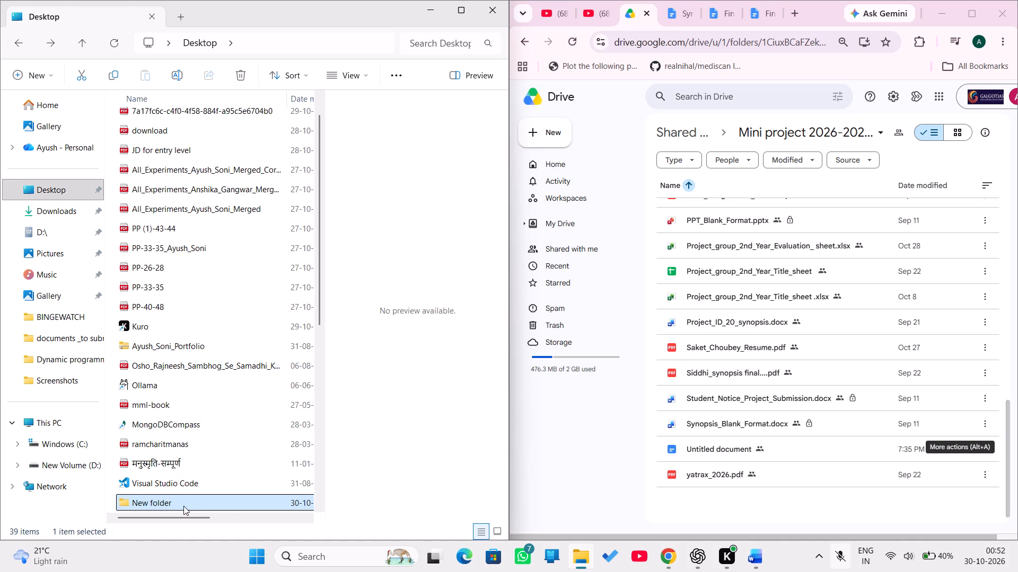
# Rename the desktop's New folder as 28IT38 followed by the two members' roll numbers in parentheses, separated by a comma.
pyautogui.rightClick(184, 496)
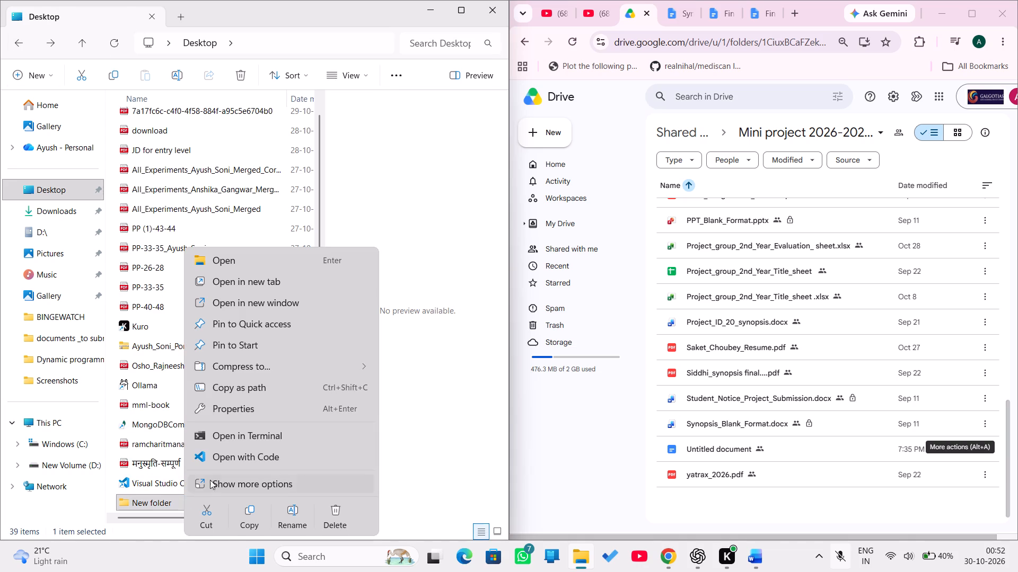
pyautogui.click(282, 515)
pyautogui.press('BackSpace')
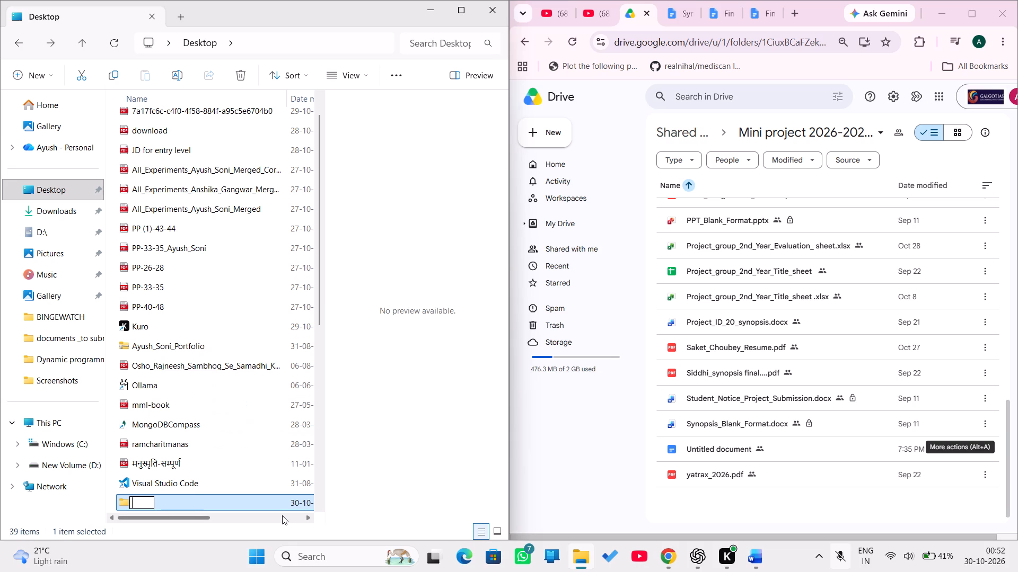
pyautogui.scroll(-1, 782, 423)
pyautogui.scroll(3, 782, 423)
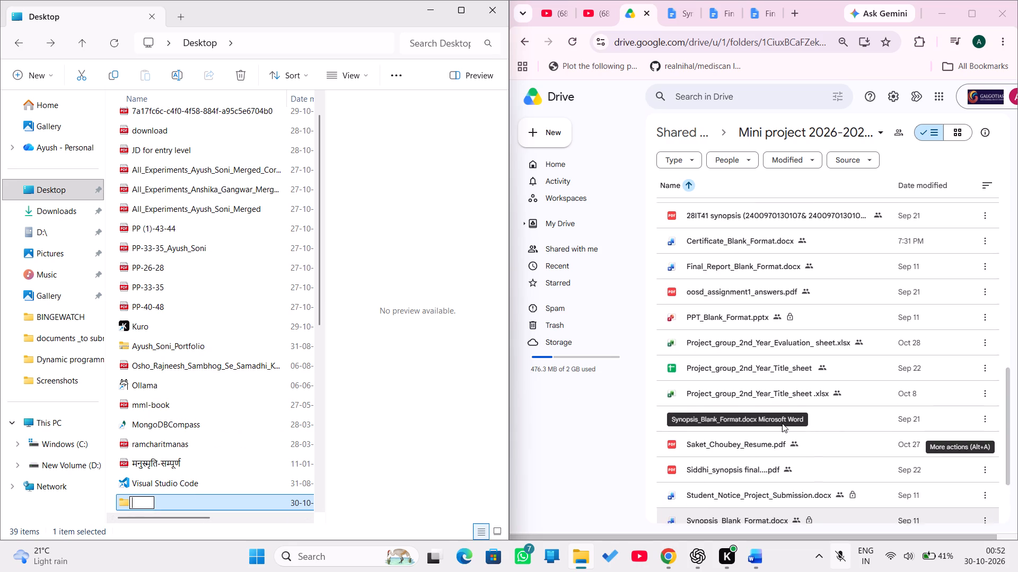
pyautogui.scroll(6, 782, 423)
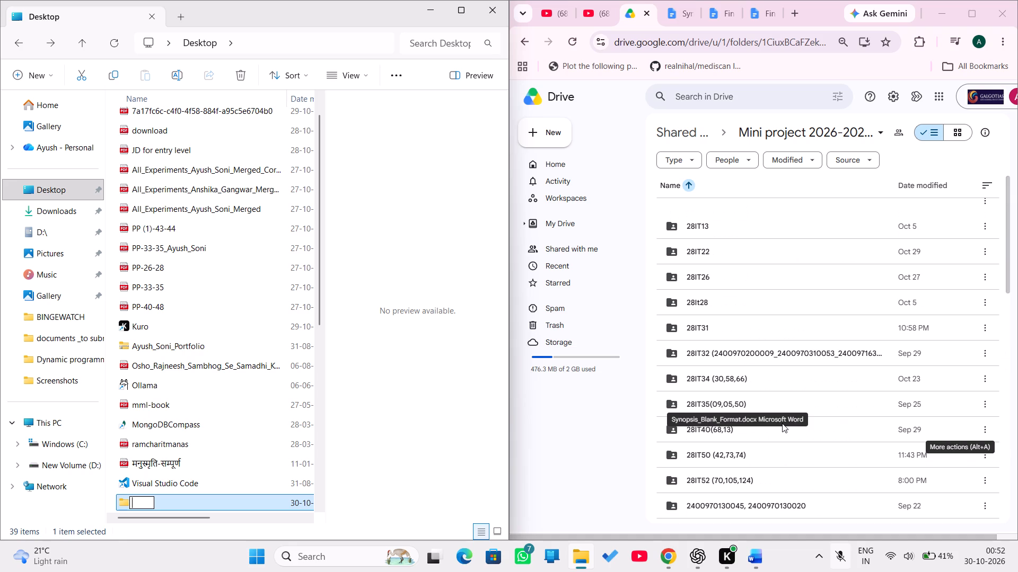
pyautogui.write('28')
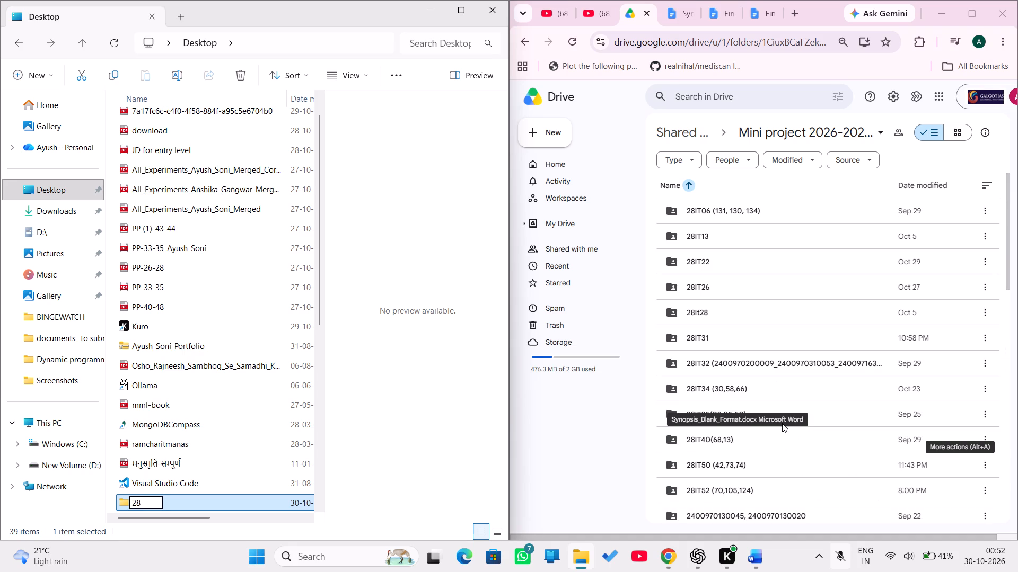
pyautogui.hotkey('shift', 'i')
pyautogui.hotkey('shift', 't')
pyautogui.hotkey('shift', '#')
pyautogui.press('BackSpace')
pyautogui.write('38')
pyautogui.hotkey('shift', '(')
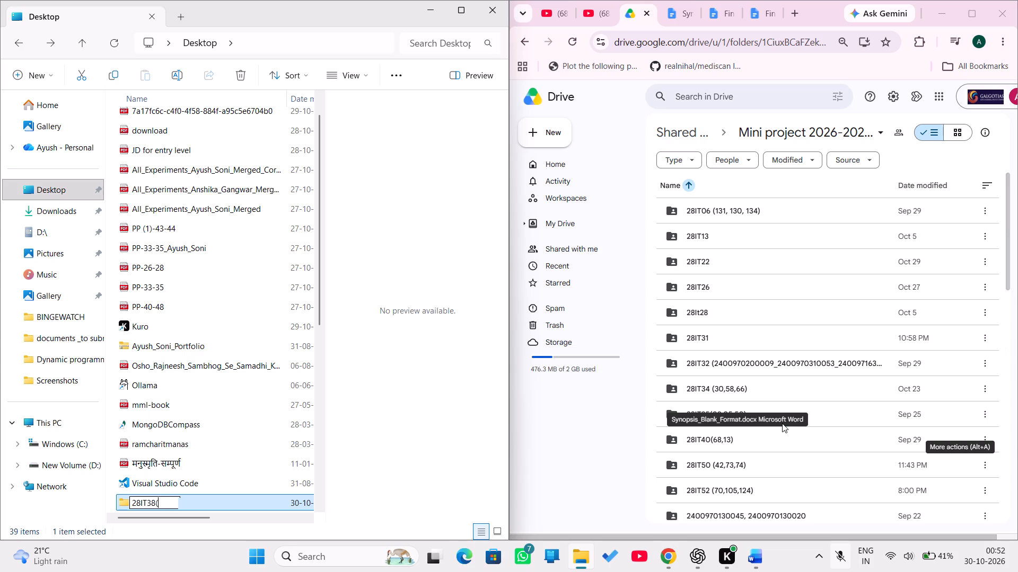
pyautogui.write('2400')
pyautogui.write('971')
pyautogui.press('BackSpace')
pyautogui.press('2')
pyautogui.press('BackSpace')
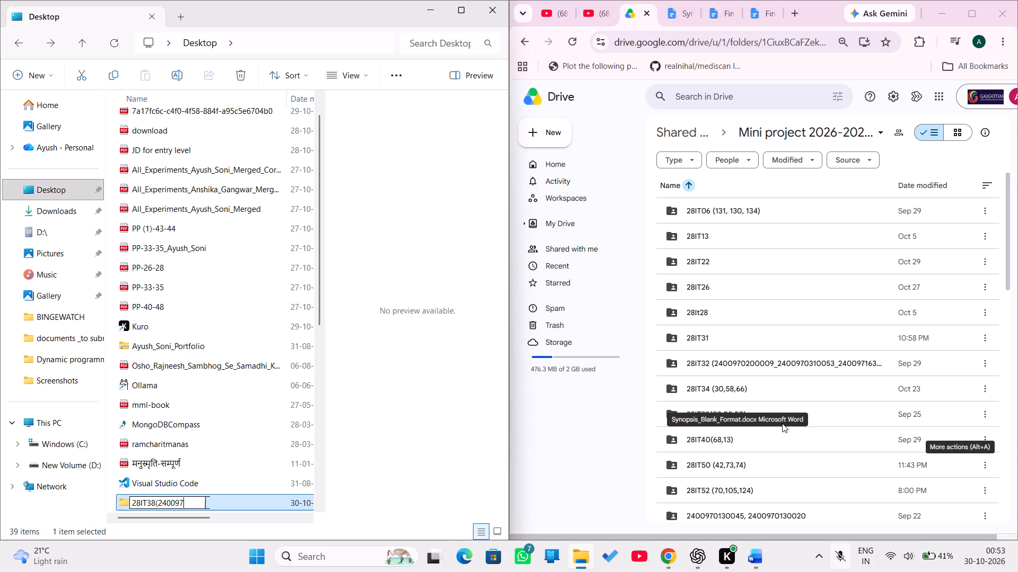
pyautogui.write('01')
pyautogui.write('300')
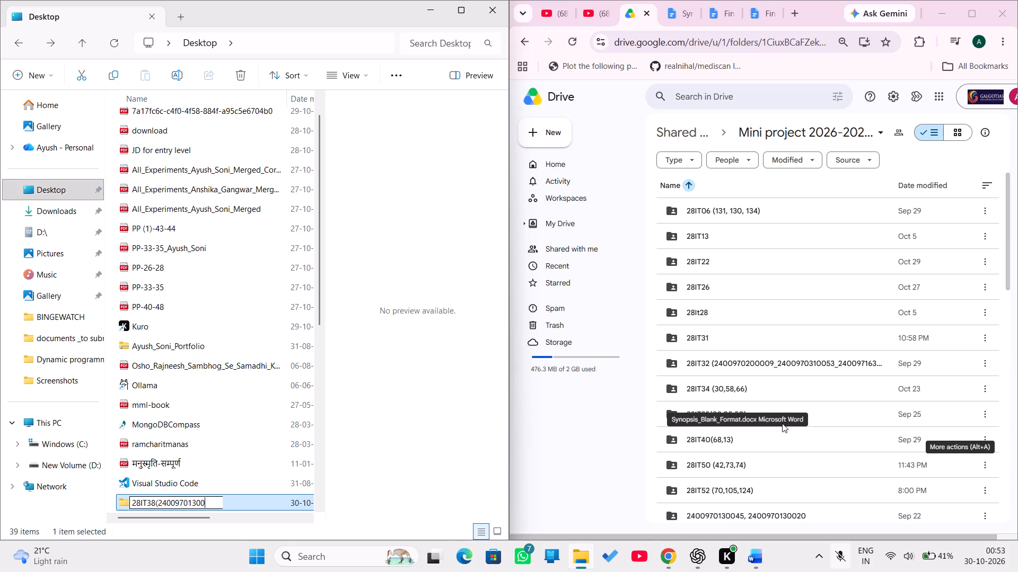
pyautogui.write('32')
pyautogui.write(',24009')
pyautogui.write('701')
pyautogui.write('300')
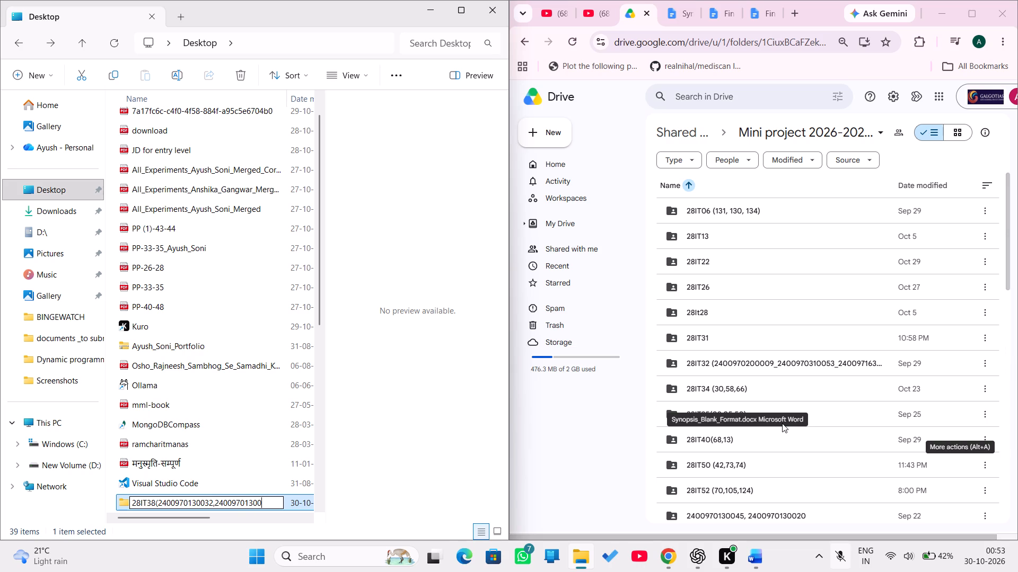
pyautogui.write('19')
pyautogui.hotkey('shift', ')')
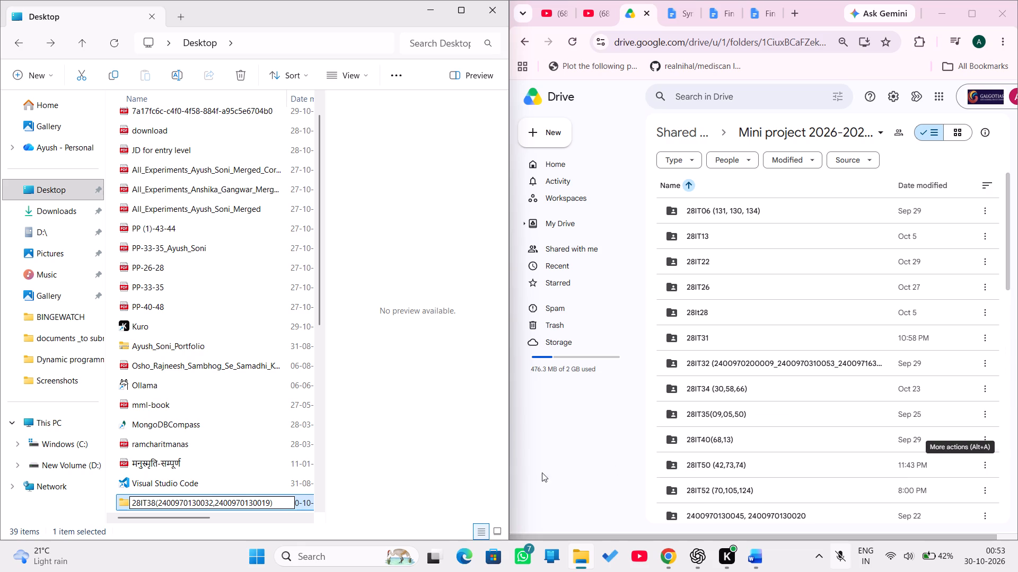
pyautogui.click(363, 511)
pyautogui.click(345, 472)
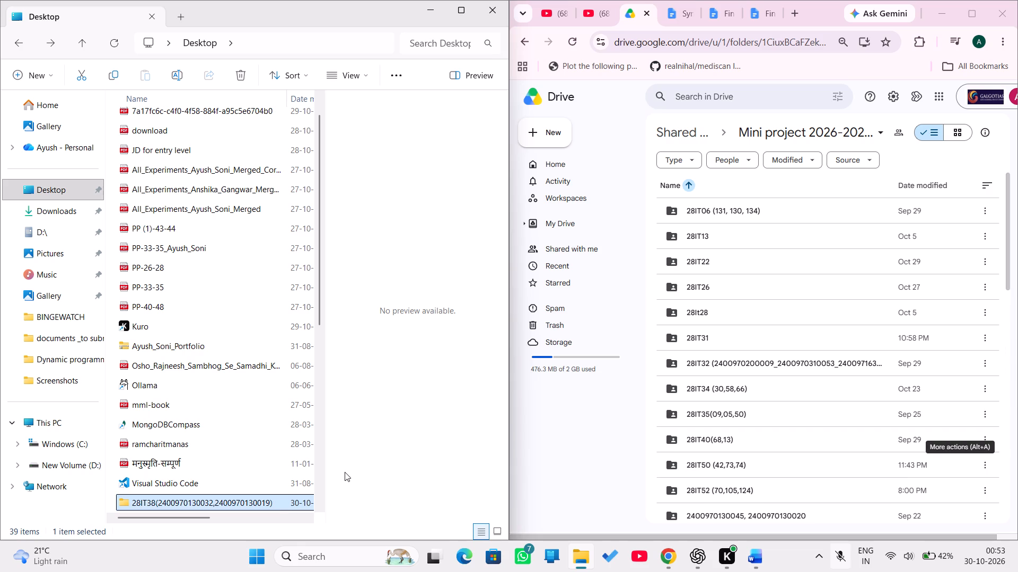
# Open the renamed 28IT38 project folder on the desktop.
pyautogui.doubleClick(289, 500)
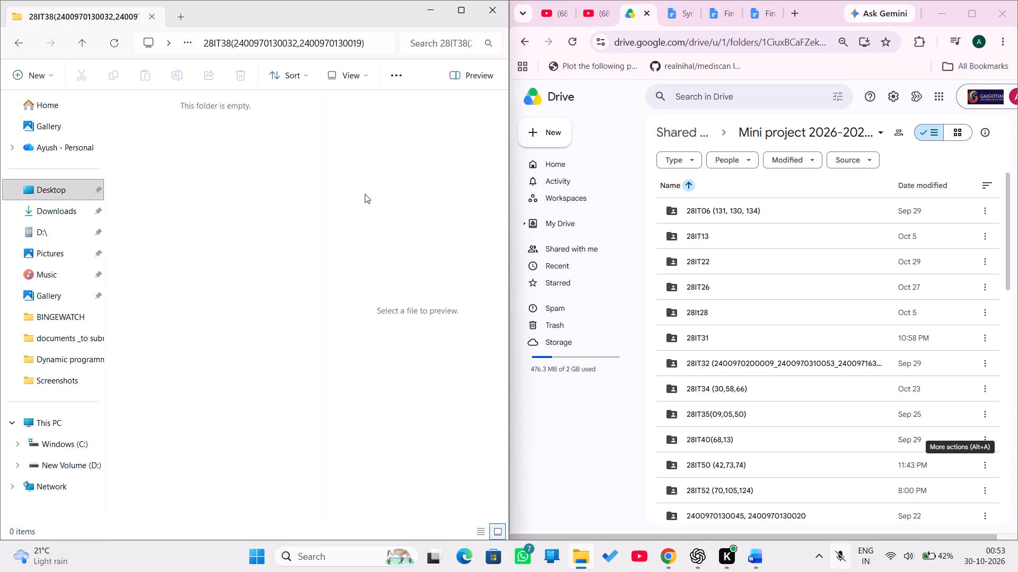
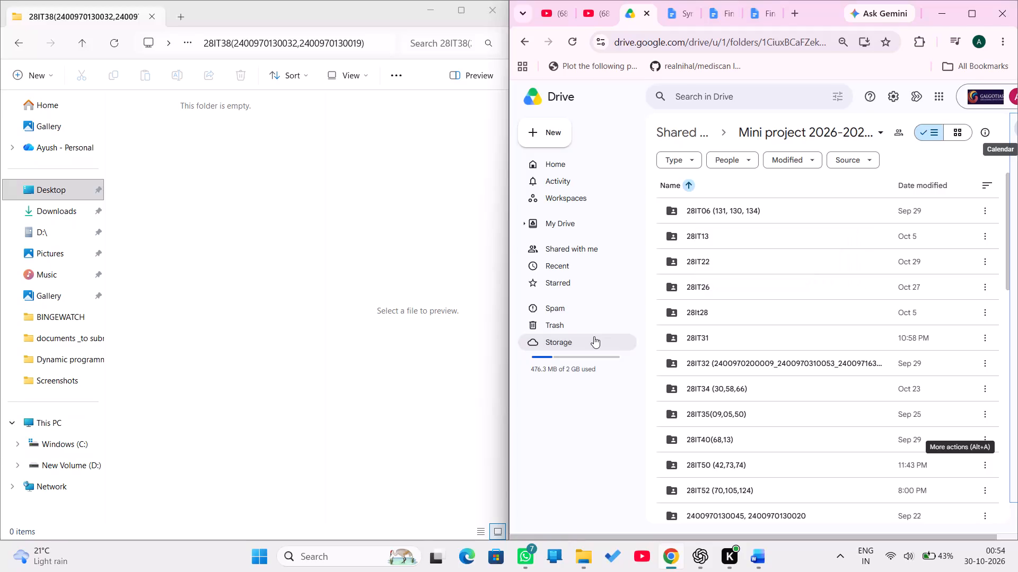
# Open 28IT06_Synopsis.pdf from the 28IT06 folder in the shared Mini project Drive and examine its cover page format.
pyautogui.press('super+Left')
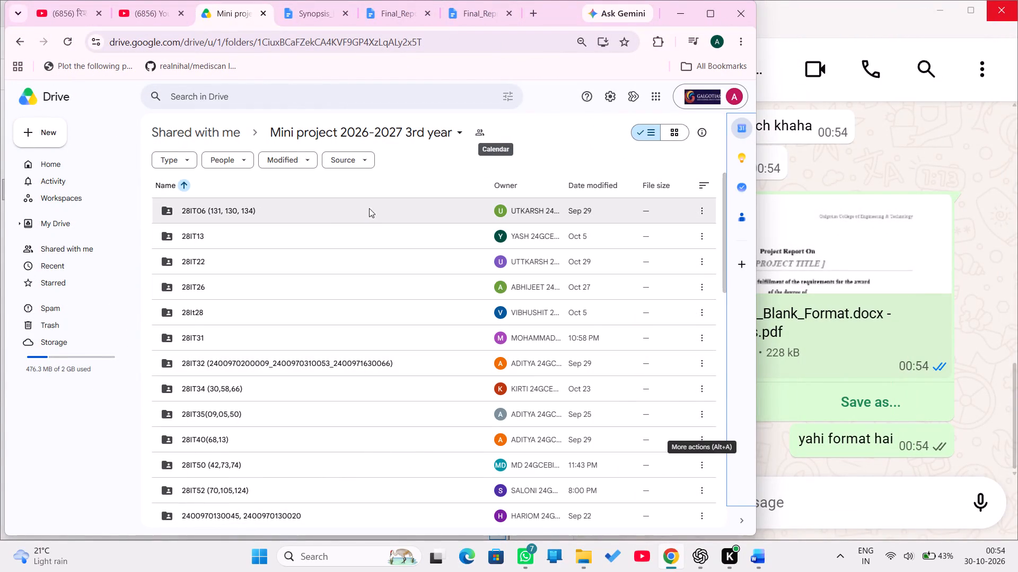
pyautogui.doubleClick(271, 209)
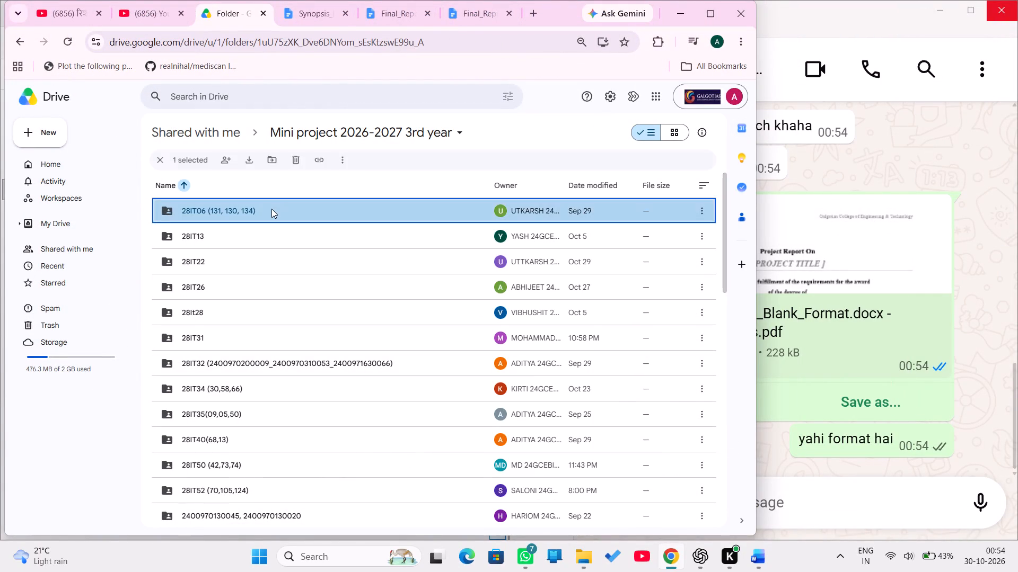
pyautogui.doubleClick(271, 209)
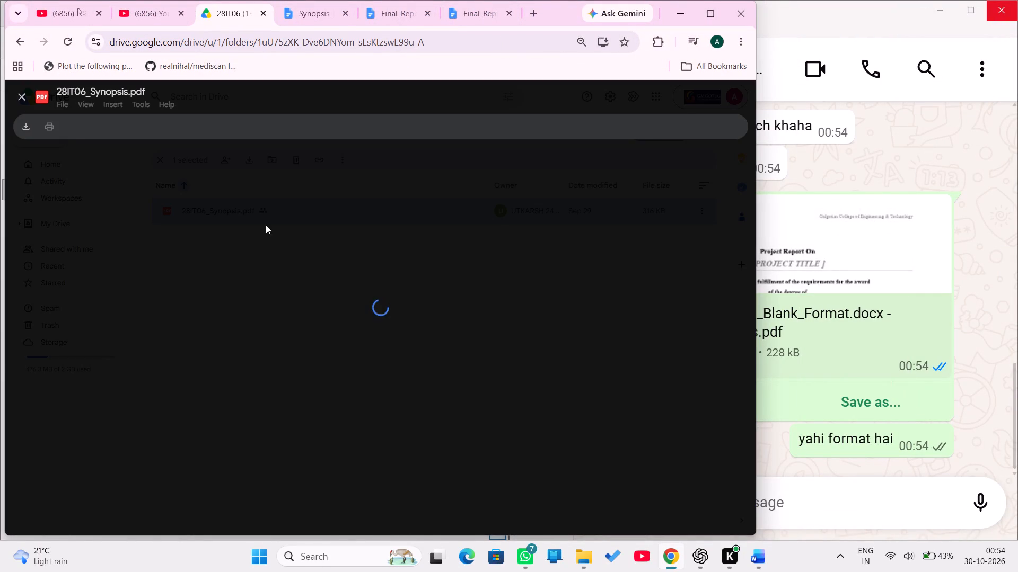
pyautogui.scroll(-4, 252, 296)
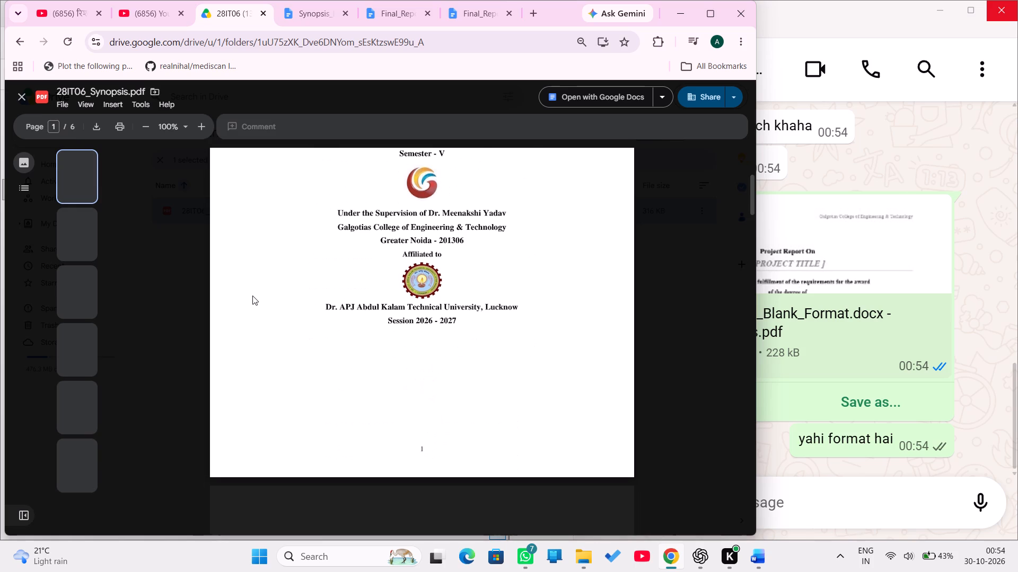
pyautogui.scroll(-5, 252, 296)
pyautogui.scroll(6, 252, 296)
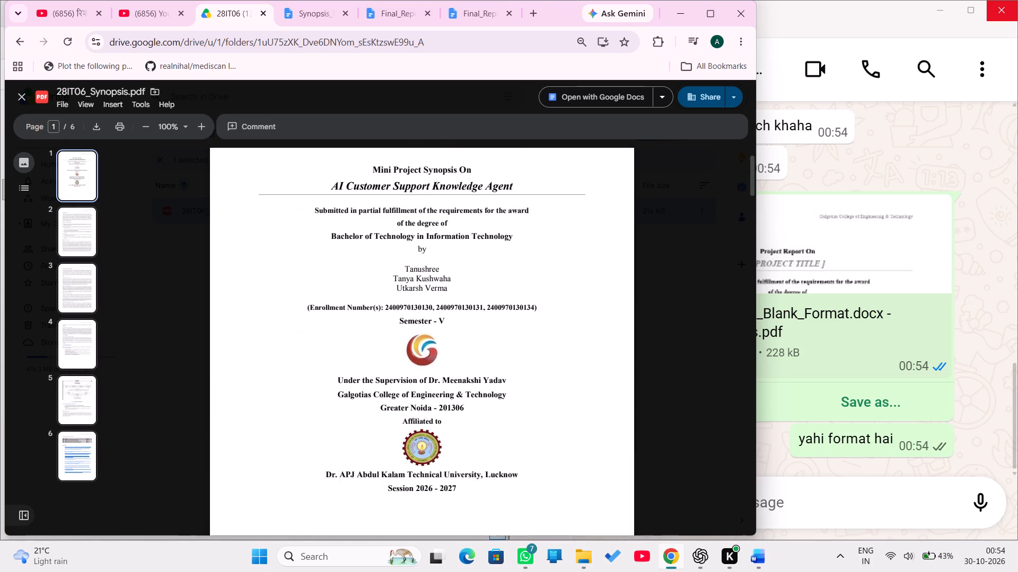
pyautogui.scroll(2, 252, 296)
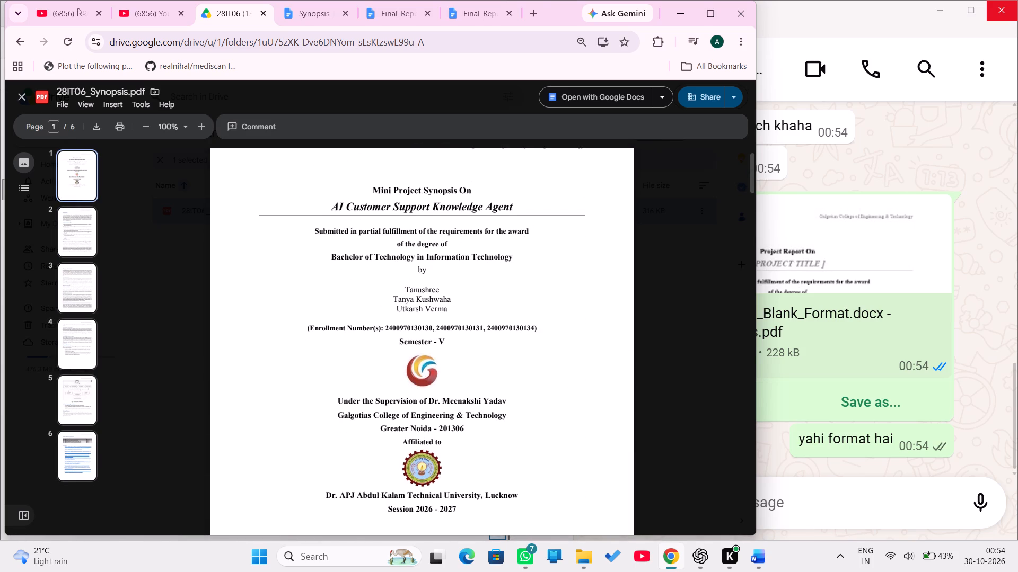
# Read through the rest of the 28IT06 synopsis to the references on the last page, and return to the Mini project folder.
pyautogui.scroll(-1, 252, 296)
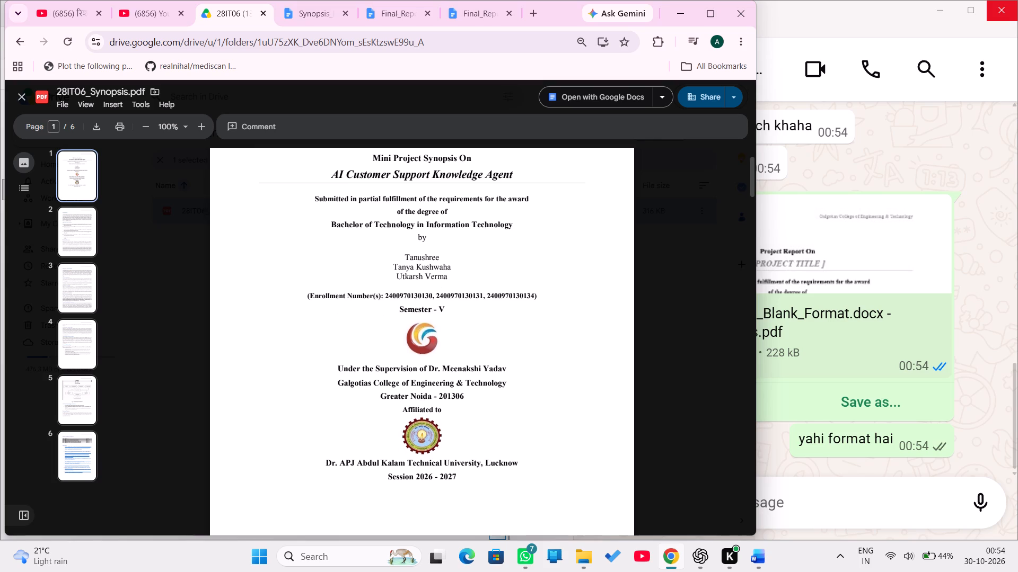
pyautogui.scroll(-12, 252, 296)
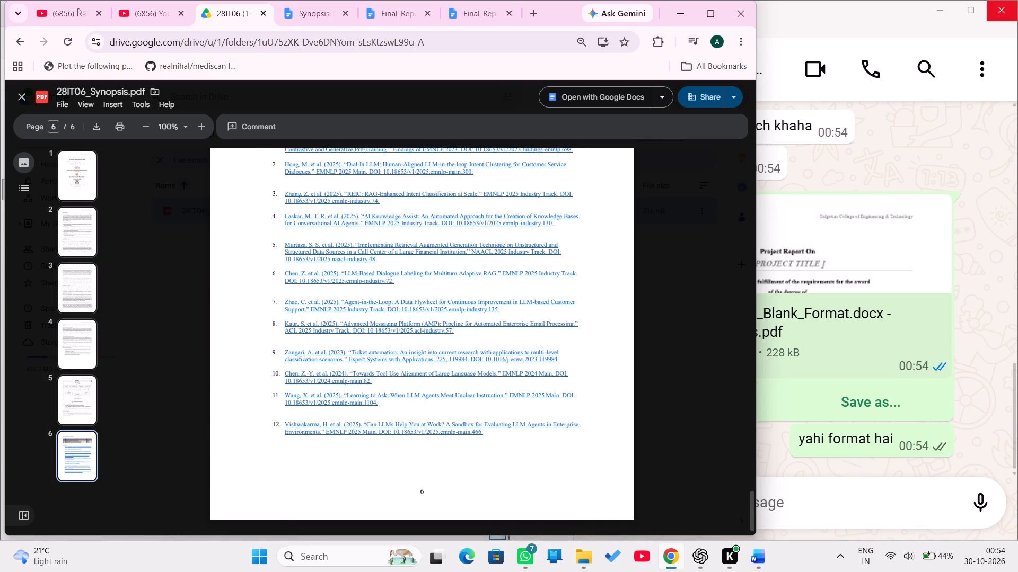
pyautogui.scroll(-1, 252, 296)
pyautogui.scroll(3, 252, 296)
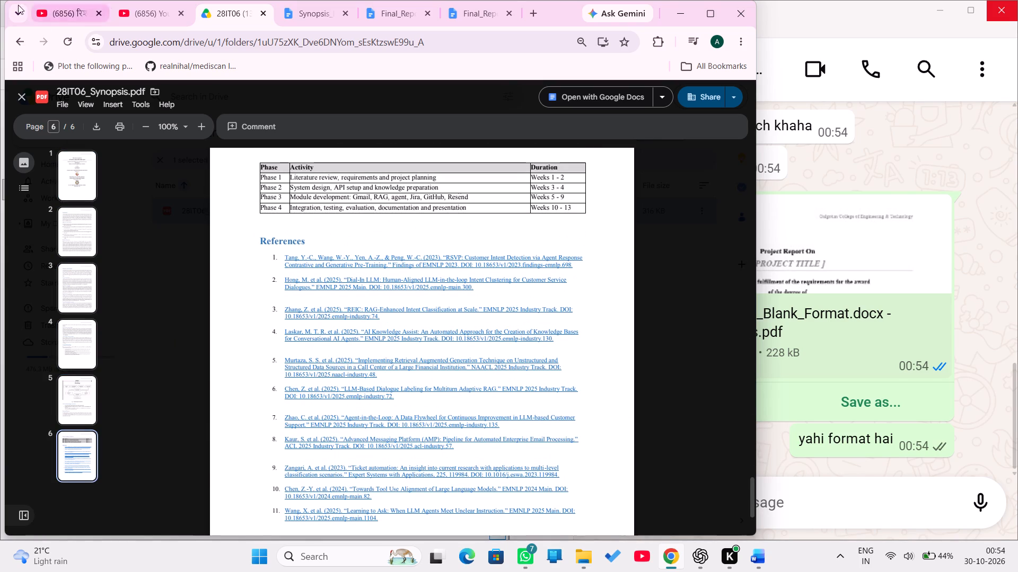
pyautogui.click(9, 41)
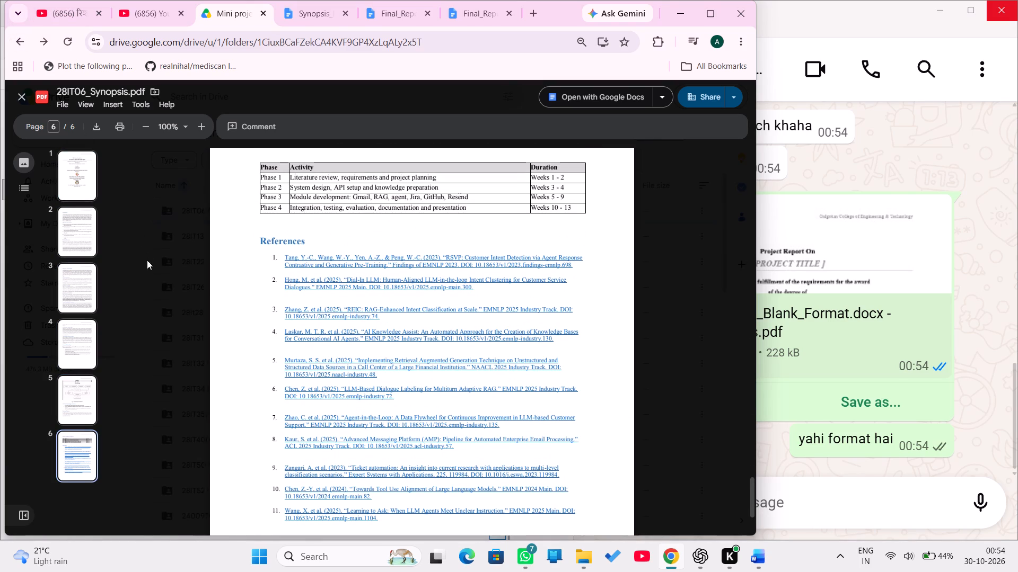
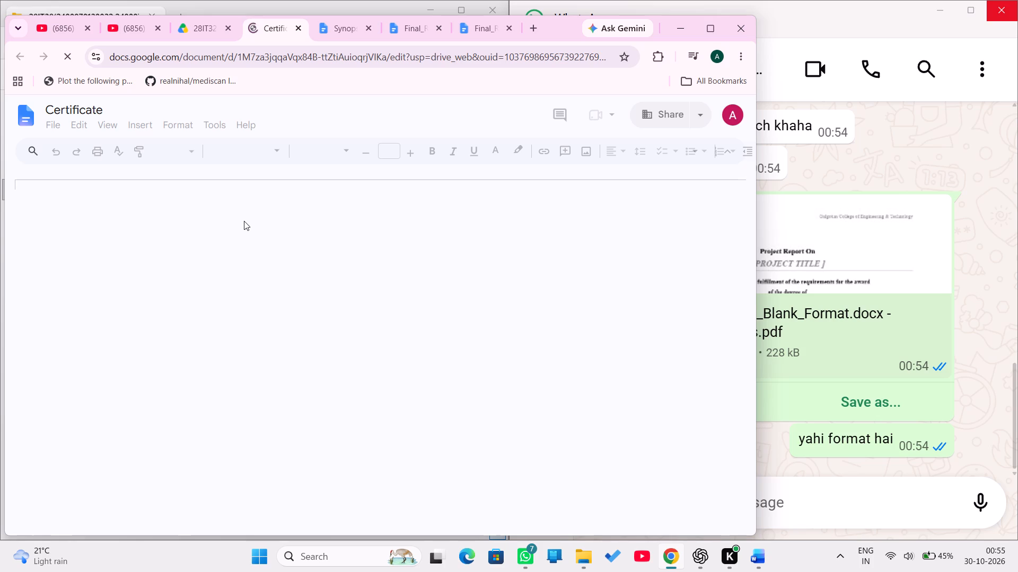
# Read through the Certificate document from the college header to the signature block and hide the document outline.
pyautogui.scroll(-1, 244, 221)
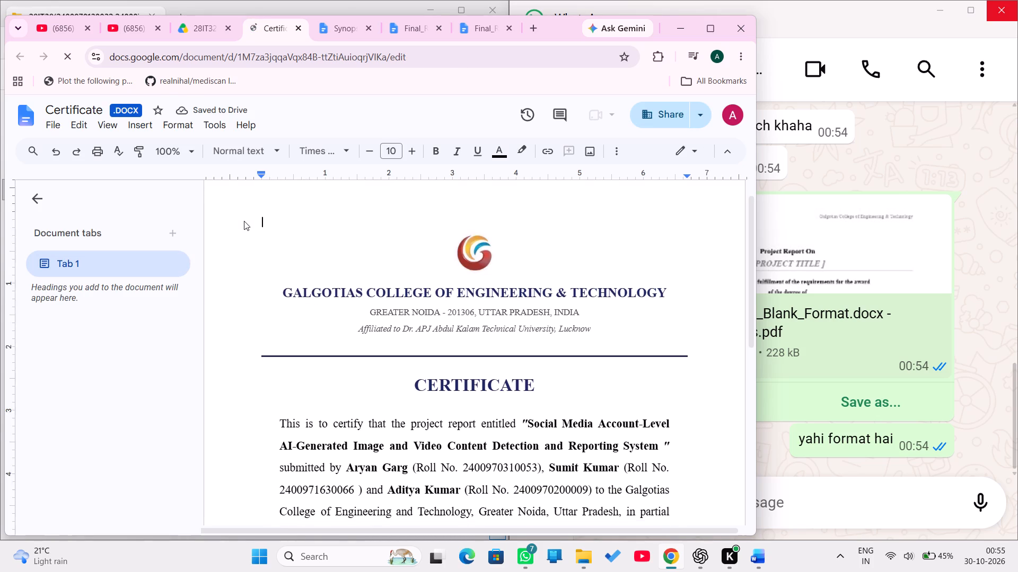
pyautogui.scroll(-3, 244, 221)
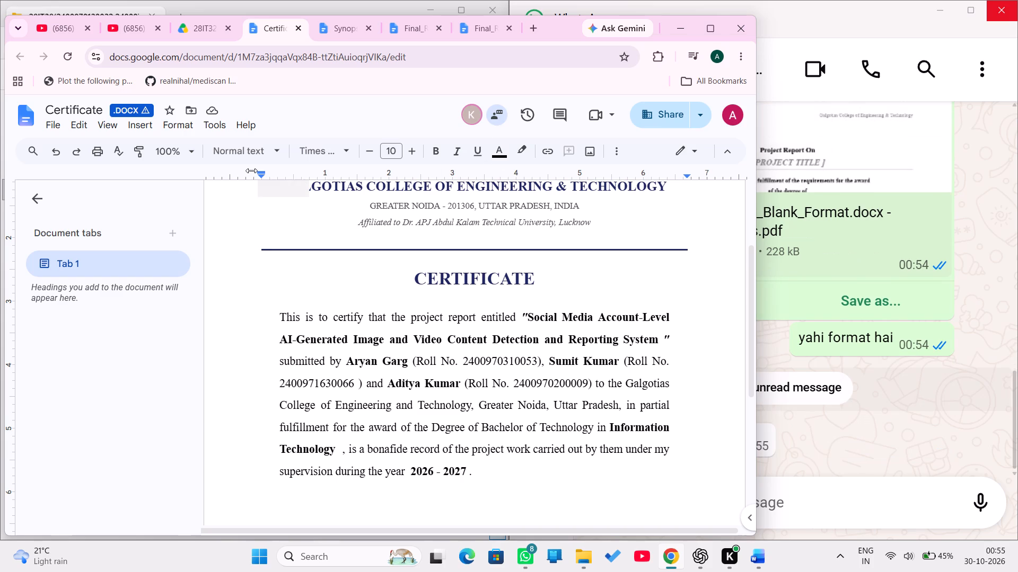
pyautogui.click(55, 124)
pyautogui.click(277, 265)
pyautogui.scroll(2, 376, 280)
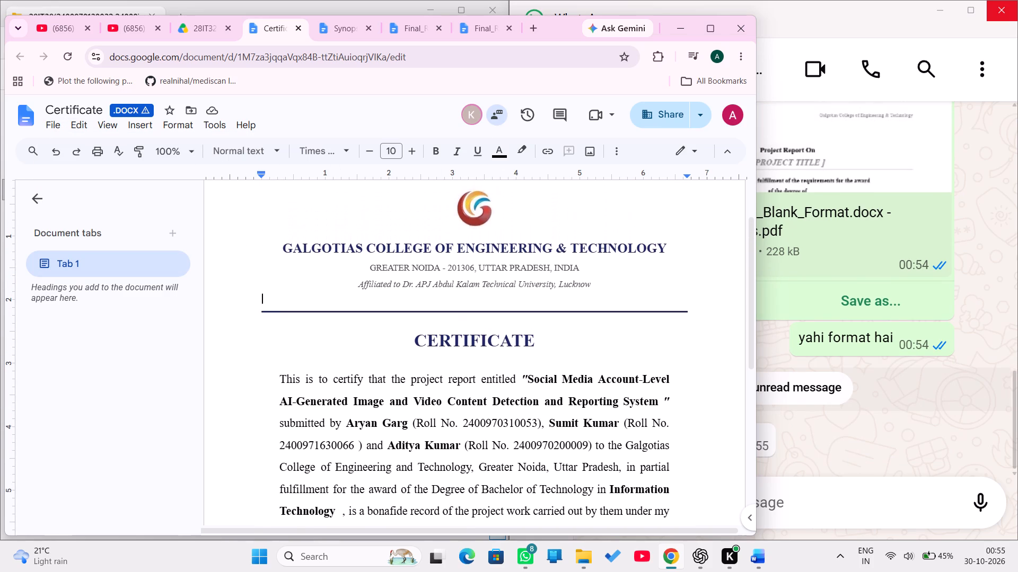
pyautogui.scroll(2, 376, 280)
pyautogui.scroll(-1, 376, 280)
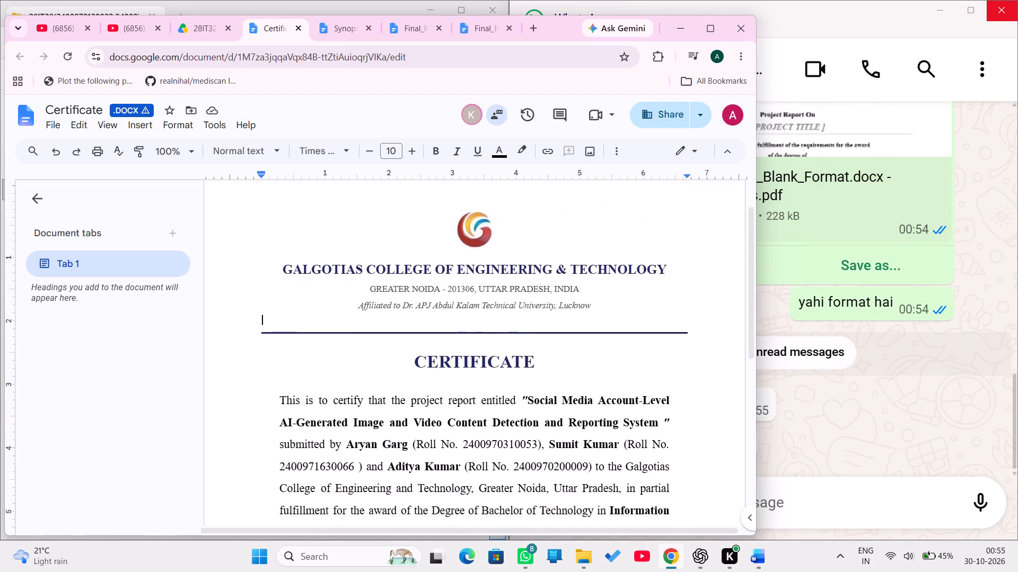
pyautogui.scroll(-2, 376, 280)
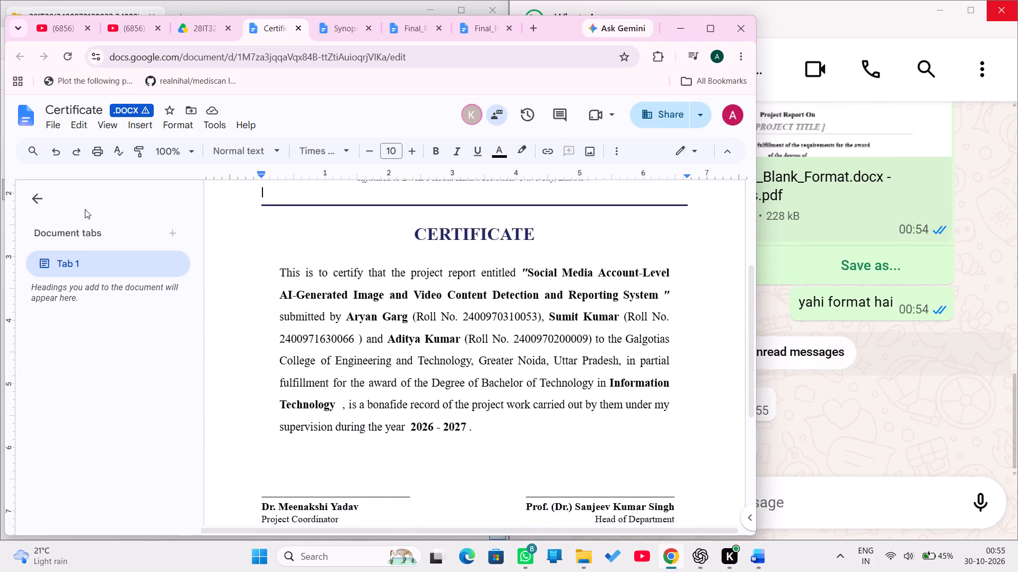
pyautogui.click(47, 203)
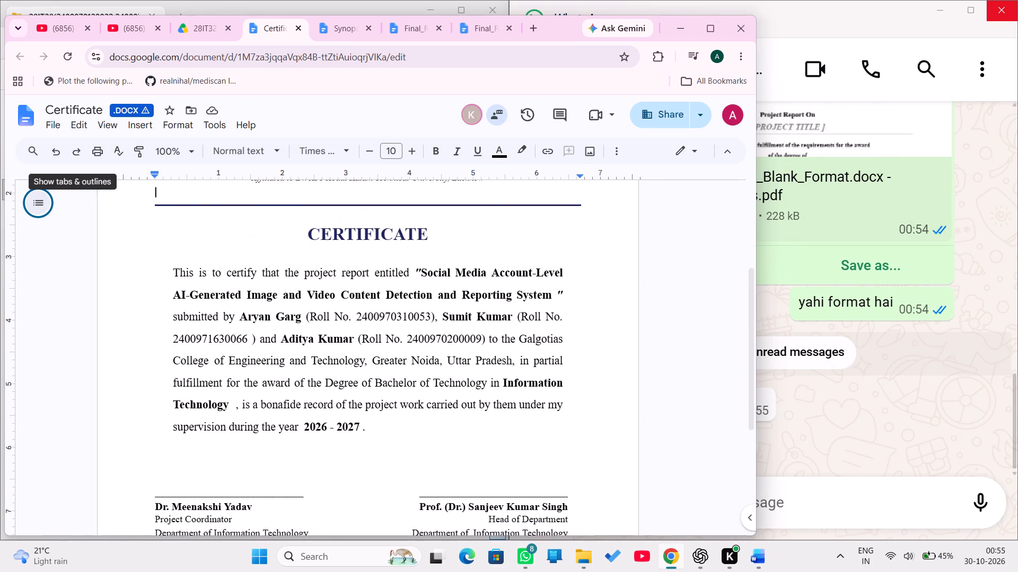
pyautogui.scroll(-1, 323, 325)
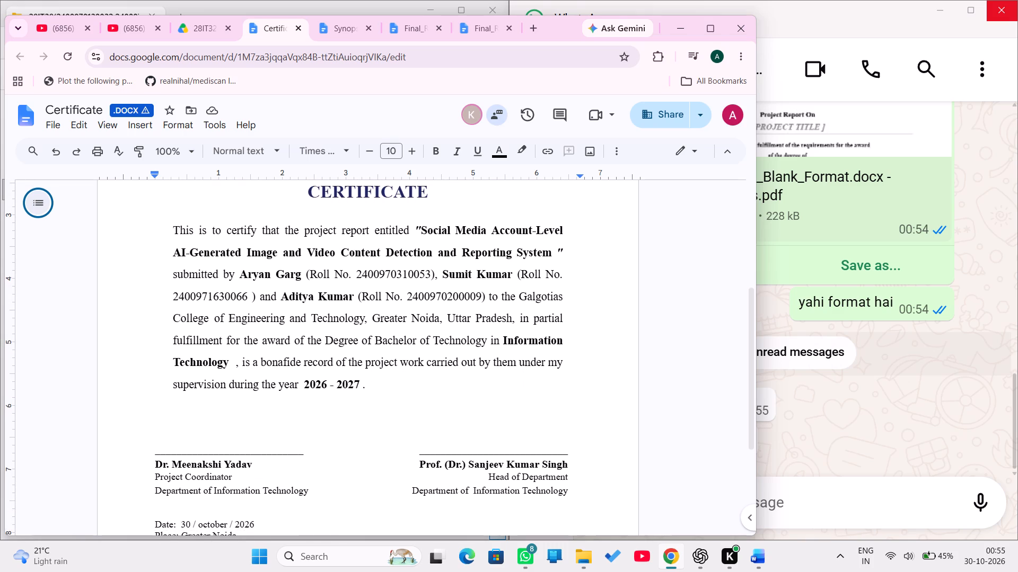
# Replace the third student's name in the certificate paragraph with the group's own third member's name.
pyautogui.click(363, 380)
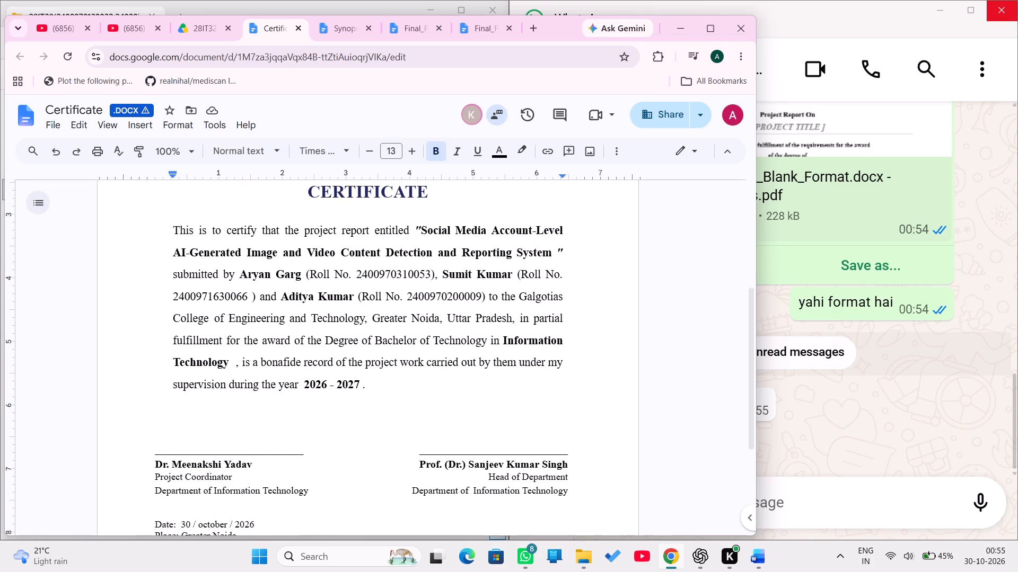
pyautogui.click(294, 301)
pyautogui.click(356, 296)
pyautogui.press('BackSpace')
pyautogui.press('BackSpace')
pyautogui.press('BackSpace')
pyautogui.press('BackSpace')
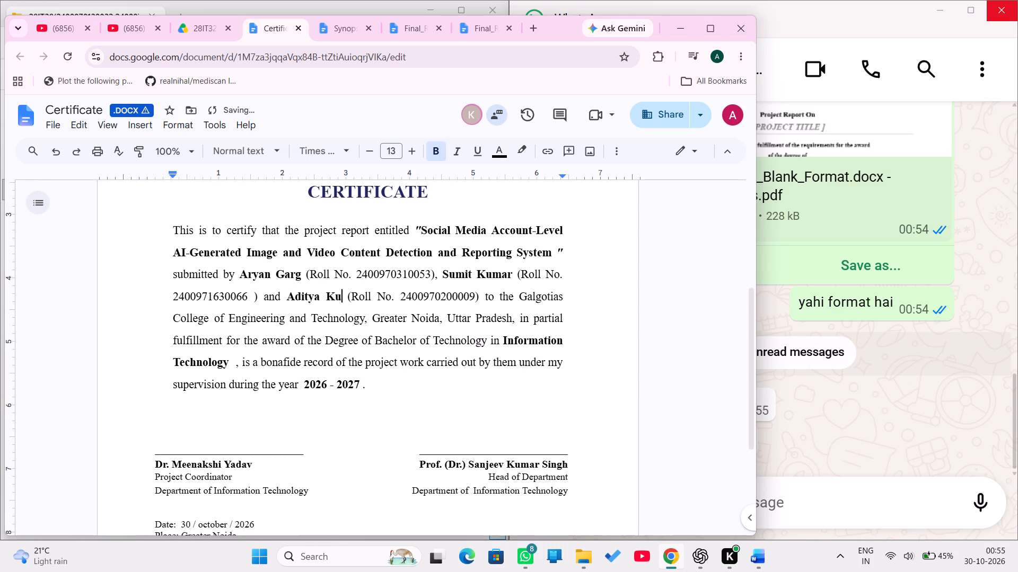
pyautogui.press('BackSpace')
pyautogui.press('BackSpace')
pyautogui.press('BackSpace')
pyautogui.press('BackSpace')
pyautogui.press('BackSpace')
pyautogui.press('BackSpace')
pyautogui.press('BackSpace')
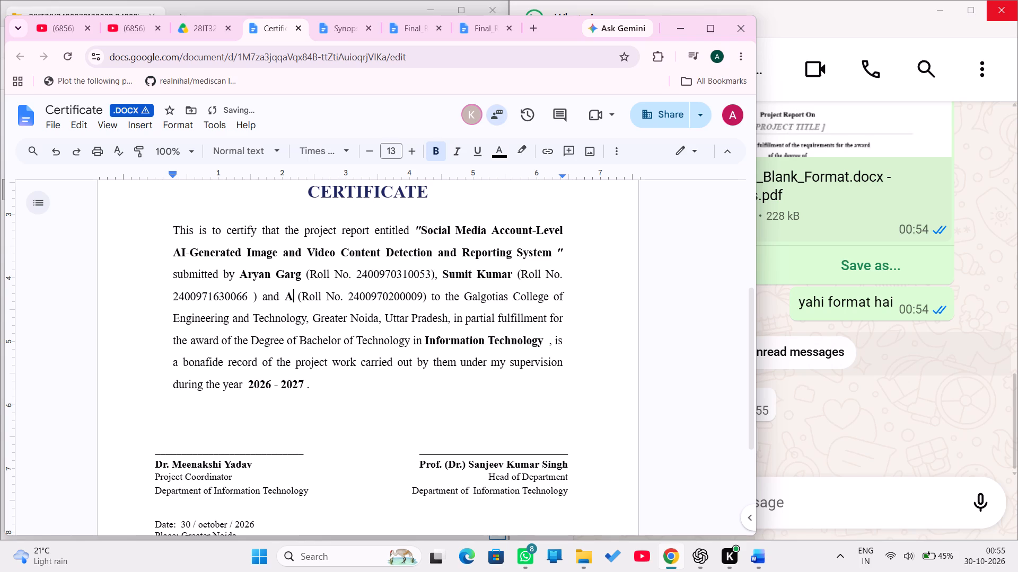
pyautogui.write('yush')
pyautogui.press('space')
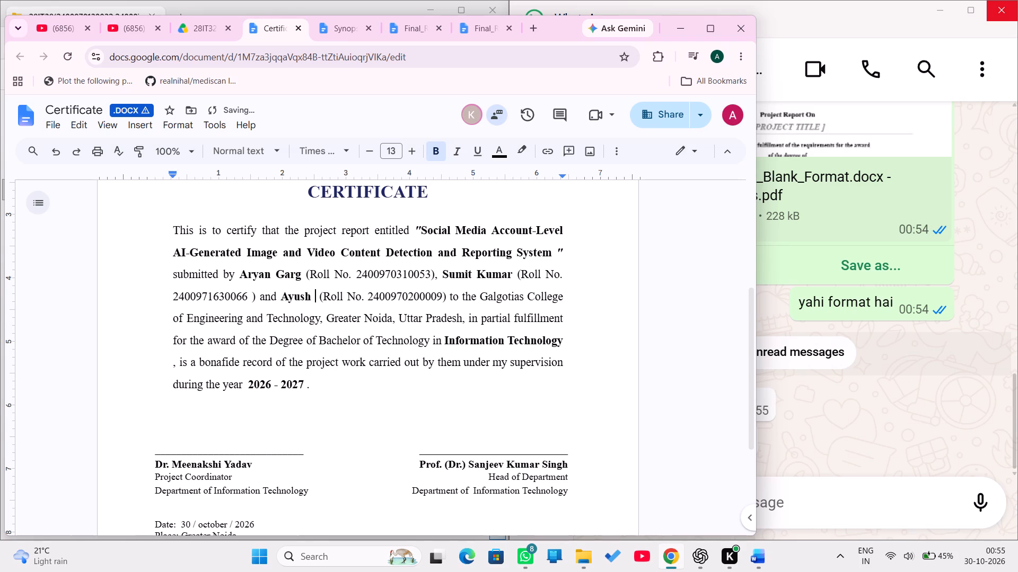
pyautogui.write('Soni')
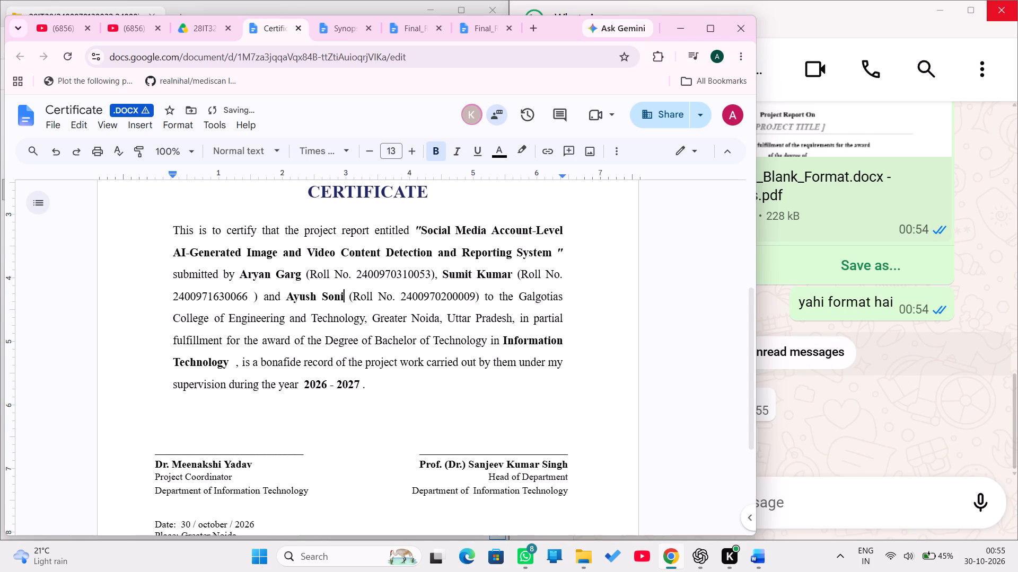
# Replace the third student's roll number in the certificate paragraph with that group member's roll number.
pyautogui.click(477, 301)
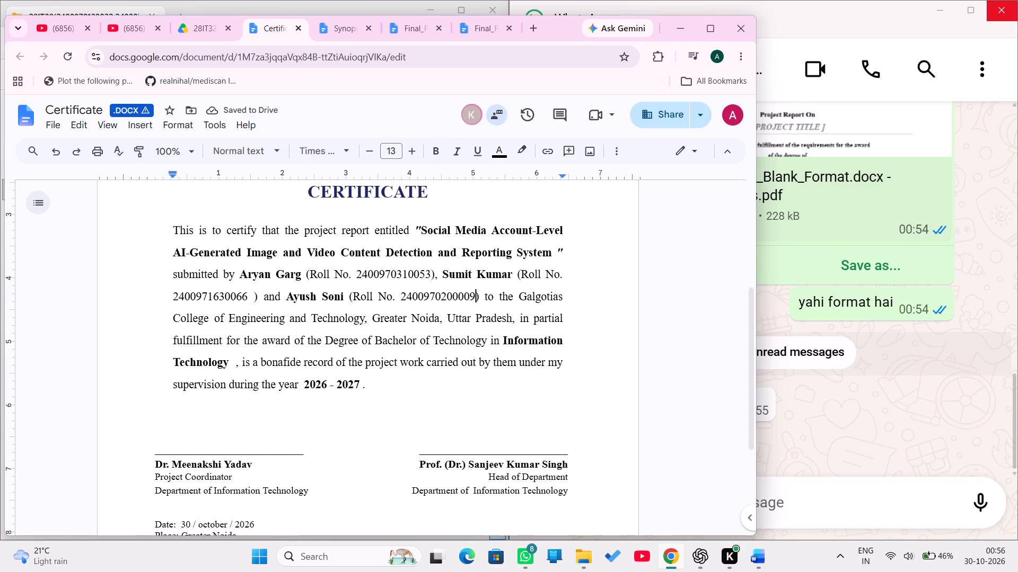
pyautogui.press('BackSpace')
pyautogui.press('BackSpace')
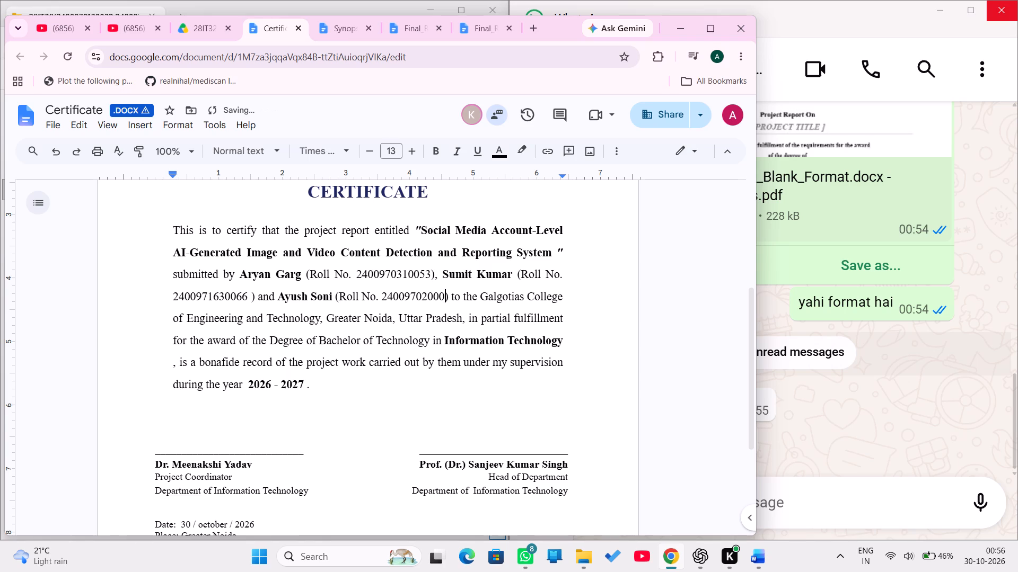
pyautogui.press('BackSpace')
pyautogui.press('BackSpace')
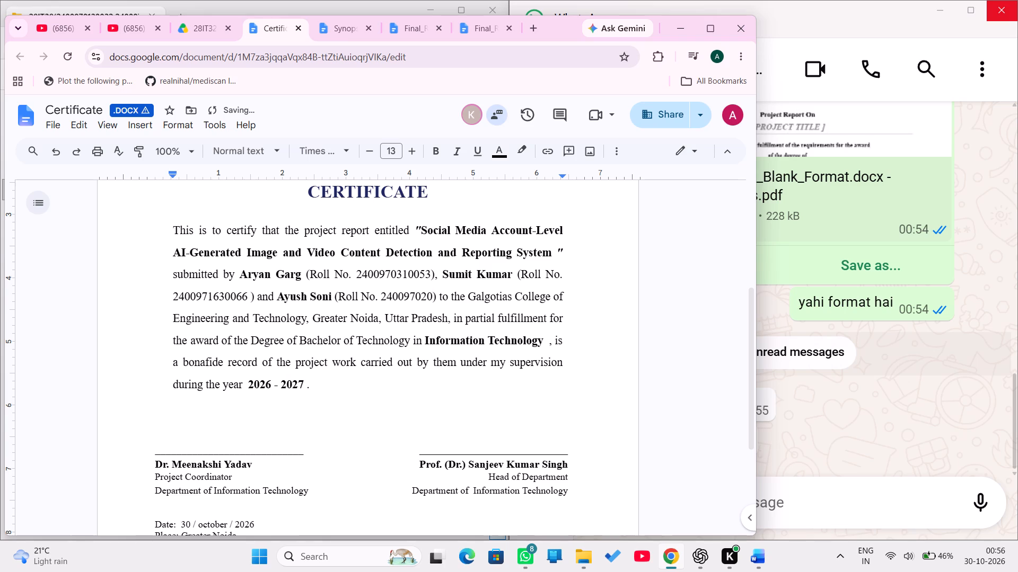
pyautogui.press('BackSpace')
pyautogui.press('BackSpace')
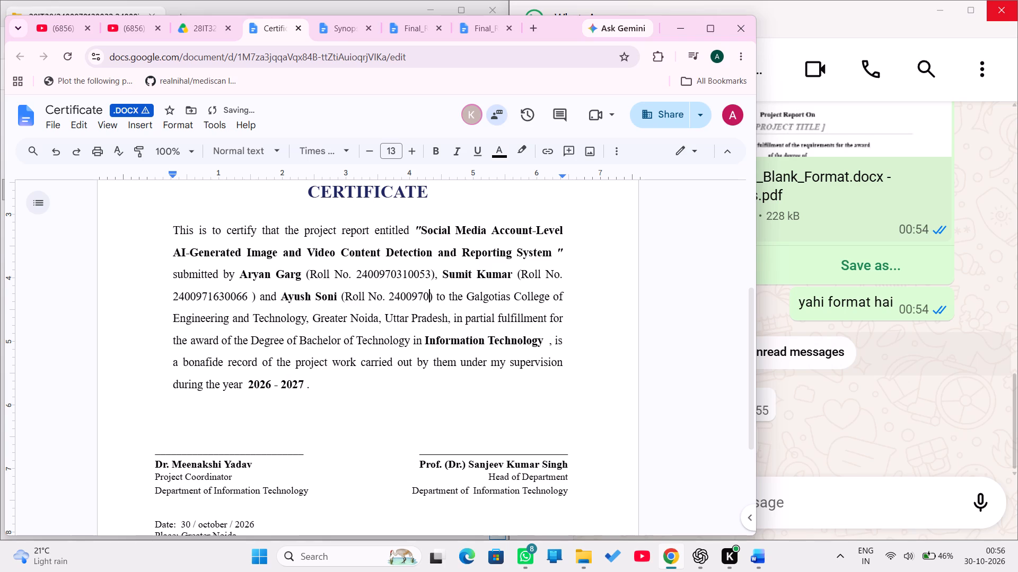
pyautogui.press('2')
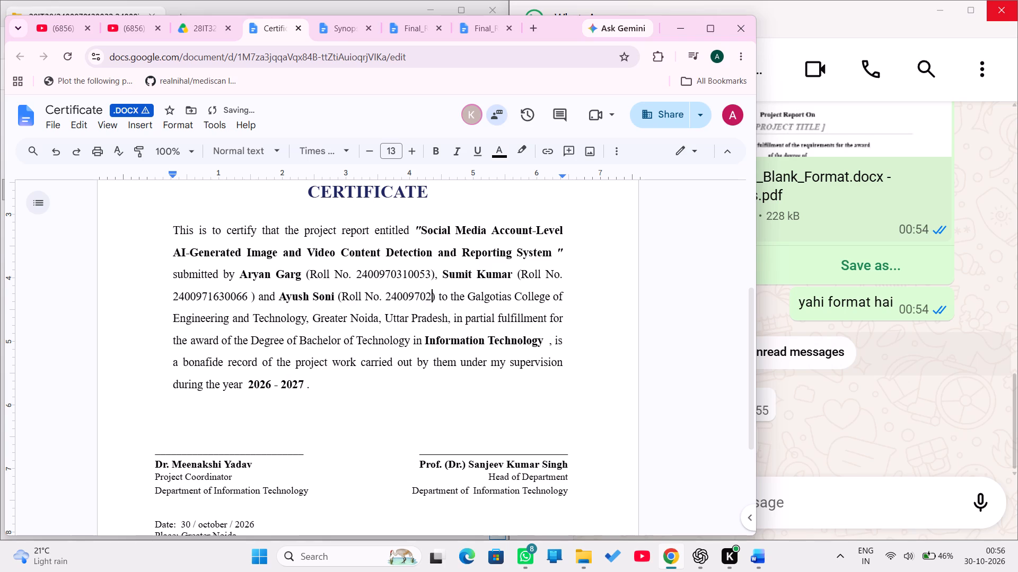
pyautogui.press('BackSpace')
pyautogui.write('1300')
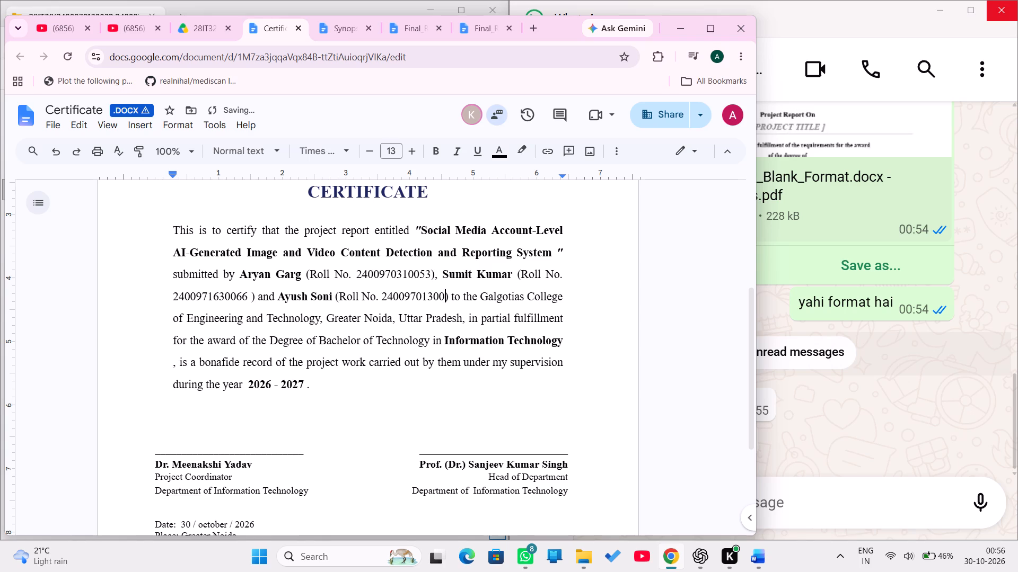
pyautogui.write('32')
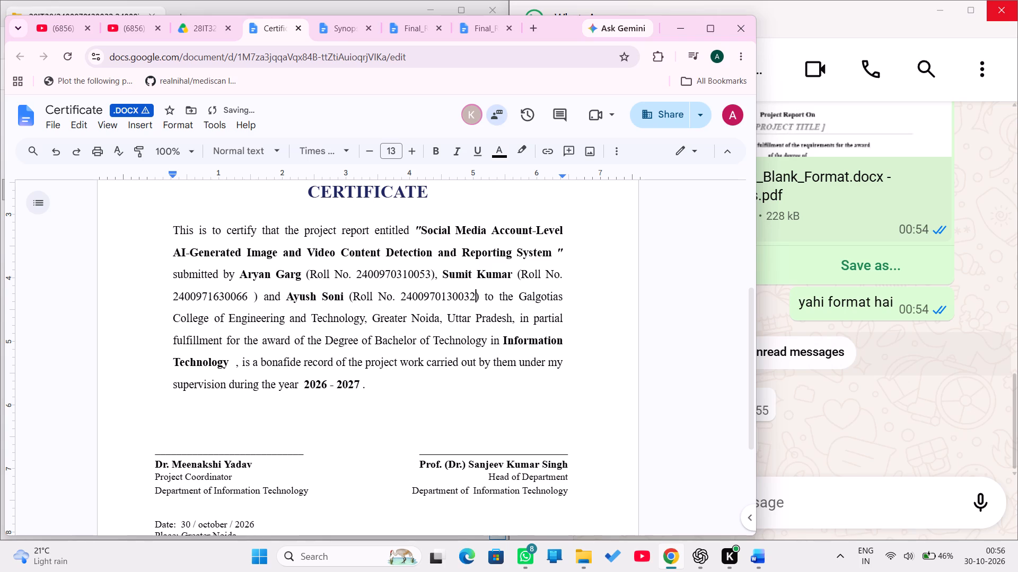
# Replace the second student's roll number in the certificate paragraph with the group's own second member's roll number.
pyautogui.click(247, 297)
pyautogui.press('BackSpace')
pyautogui.press('BackSpace')
pyautogui.press('BackSpace')
pyautogui.press('BackSpace')
pyautogui.press('BackSpace')
pyautogui.press('BackSpace')
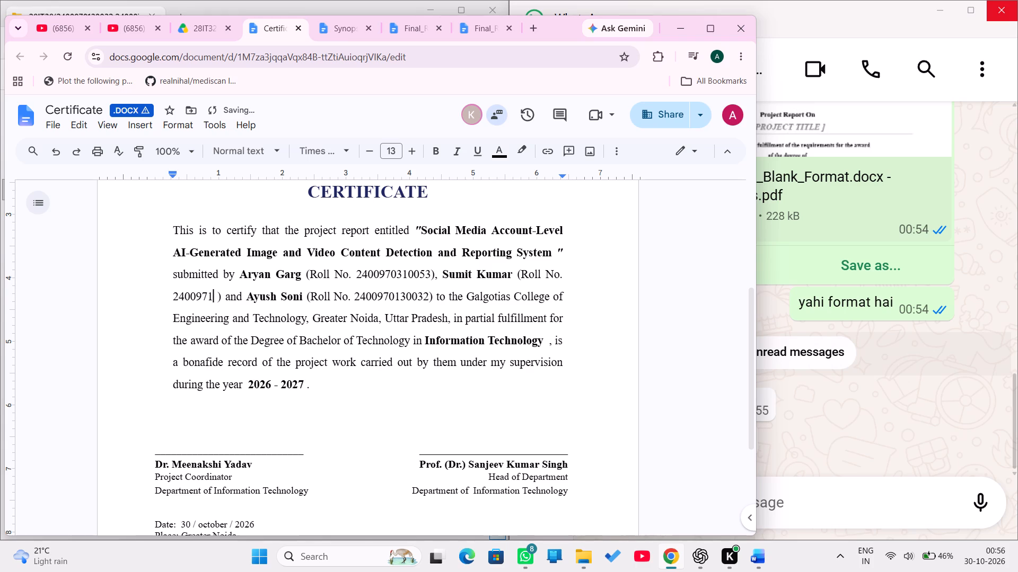
pyautogui.press('BackSpace')
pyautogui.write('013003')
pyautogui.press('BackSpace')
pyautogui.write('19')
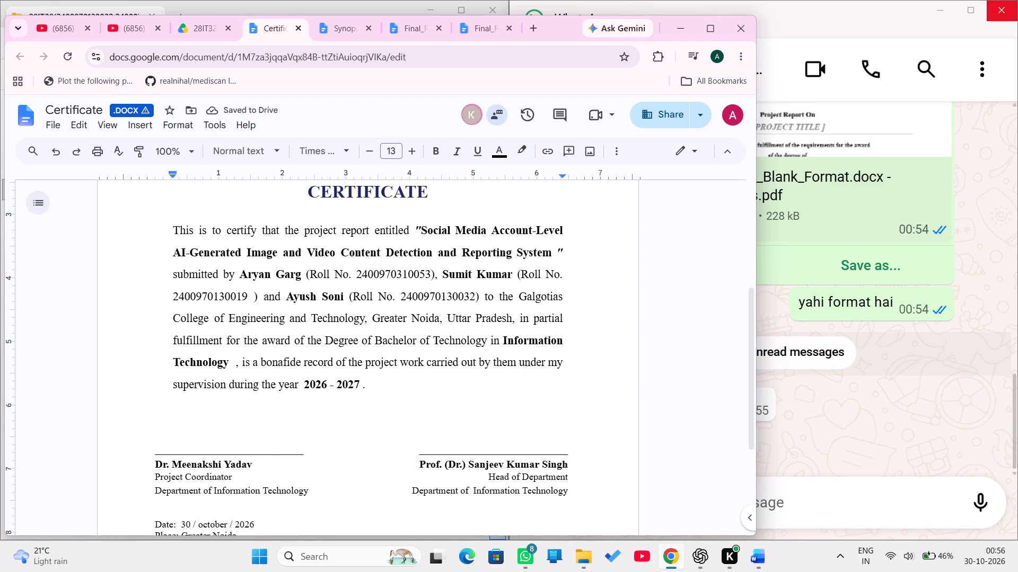
# Replace the second student's name in the certificate paragraph with the group's own second member's name.
pyautogui.click(511, 275)
pyautogui.press('BackSpace')
pyautogui.press('BackSpace')
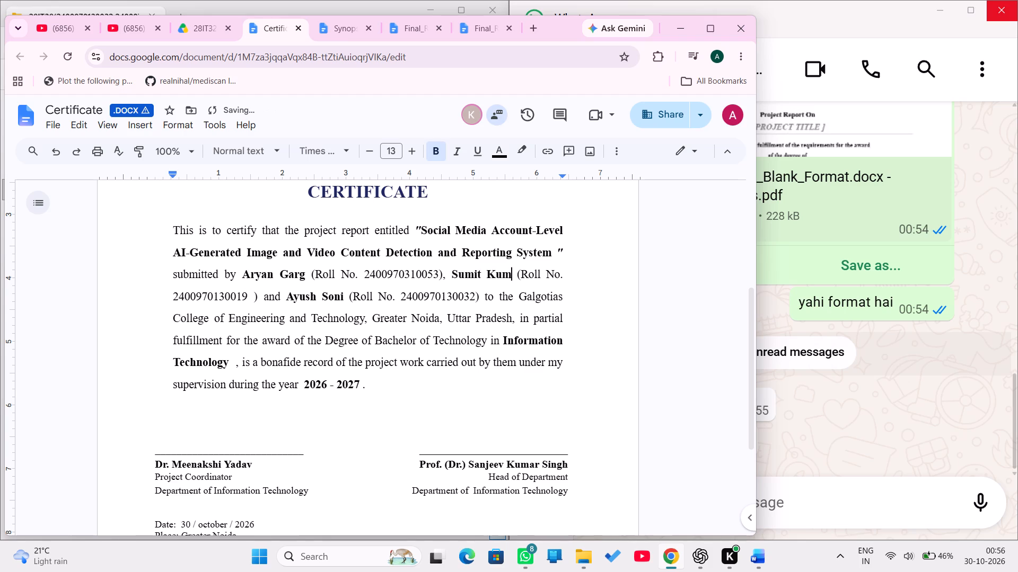
pyautogui.press('BackSpace')
pyautogui.press('BackSpace')
pyautogui.press('BackSpace')
pyautogui.press('BackSpace')
pyautogui.press('BackSpace')
pyautogui.press('BackSpace')
pyautogui.press('BackSpace')
pyautogui.press('BackSpace')
pyautogui.press('BackSpace')
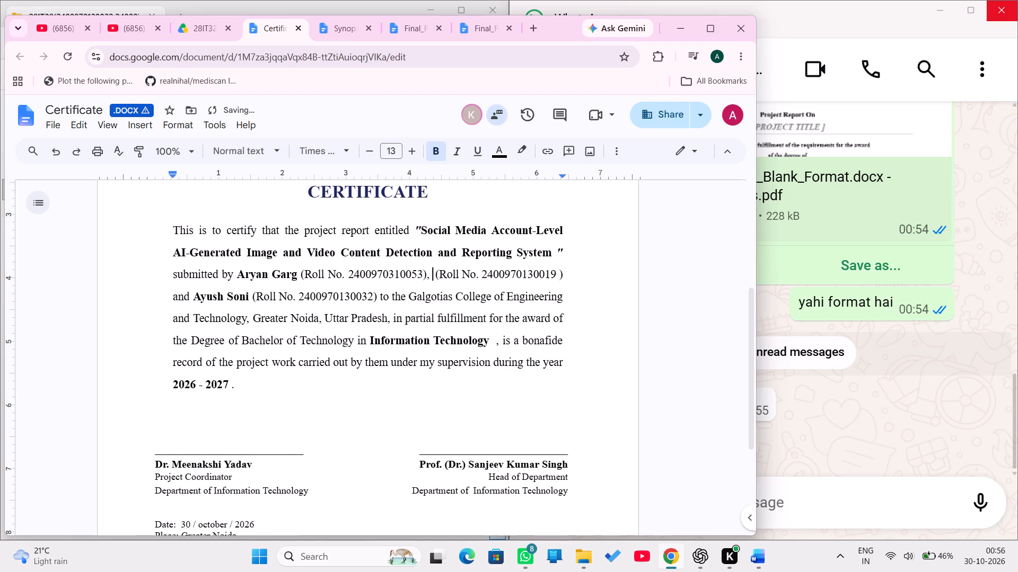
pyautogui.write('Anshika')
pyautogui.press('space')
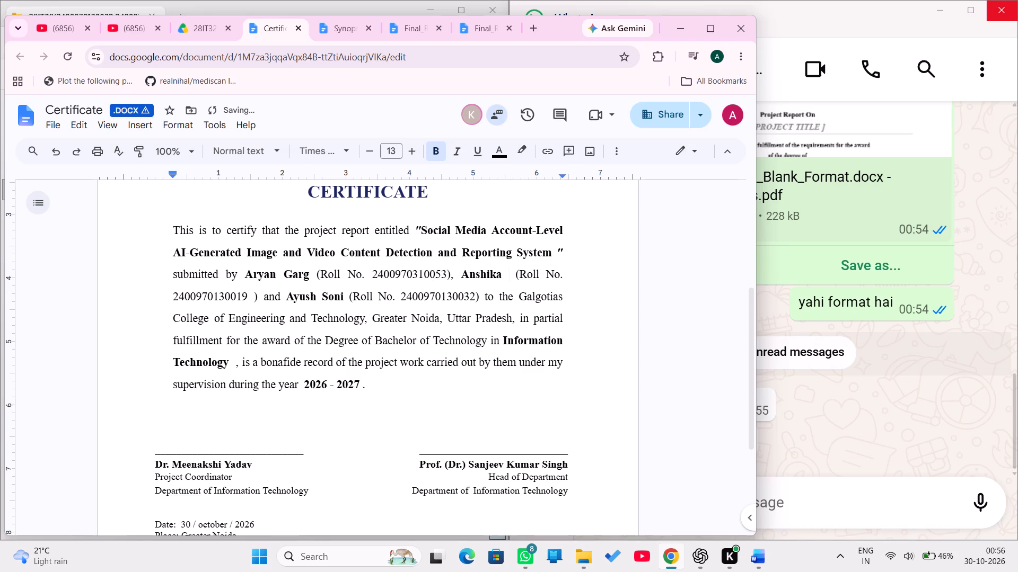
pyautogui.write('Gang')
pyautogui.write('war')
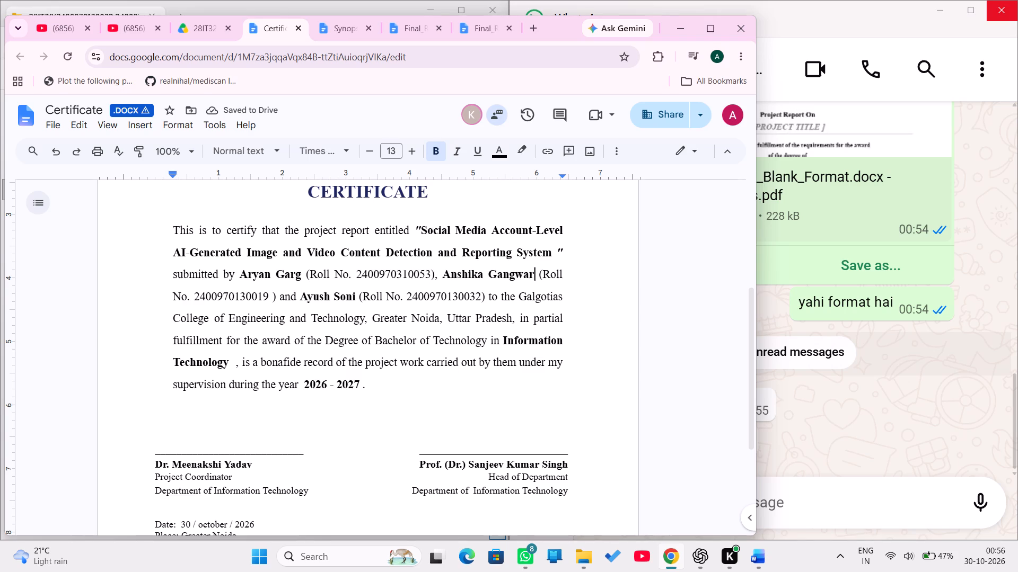
# Delete the first student's name and roll number from the certificate paragraph, leaving only the two group members after "submitted by".
pyautogui.moveTo(441, 278); pyautogui.dragTo(243, 273)
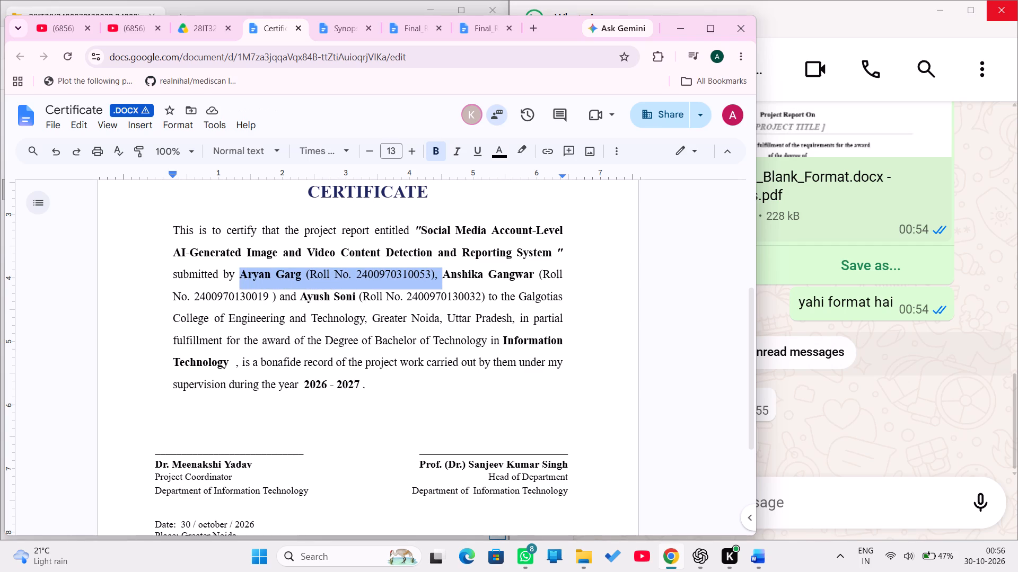
pyautogui.moveTo(243, 273); pyautogui.dragTo(240, 271)
pyautogui.press('BackSpace')
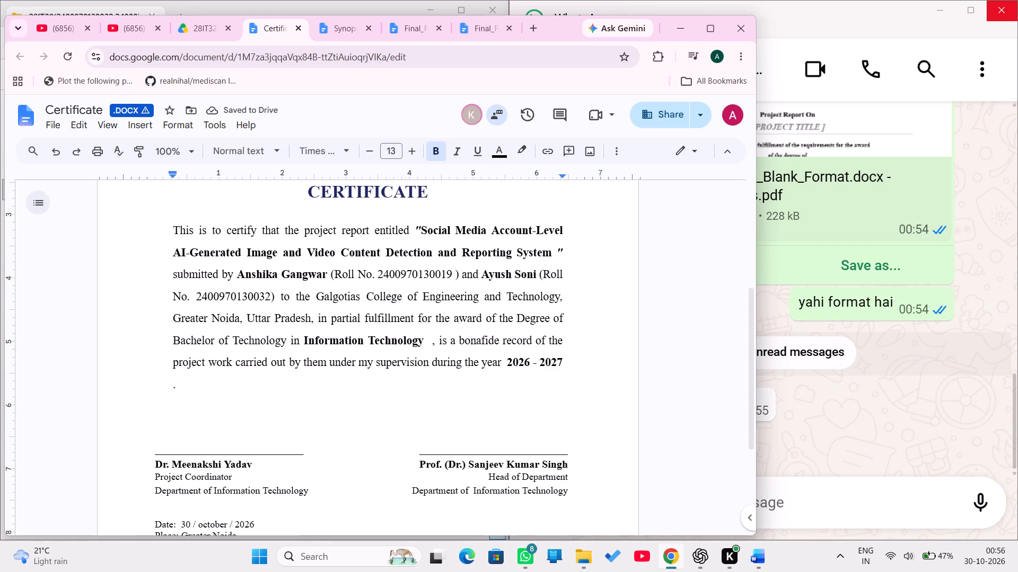
# Remove the existing quoted project title after "project report entitled" in the certificate paragraph.
pyautogui.moveTo(563, 252); pyautogui.dragTo(415, 227)
pyautogui.press('BackSpace')
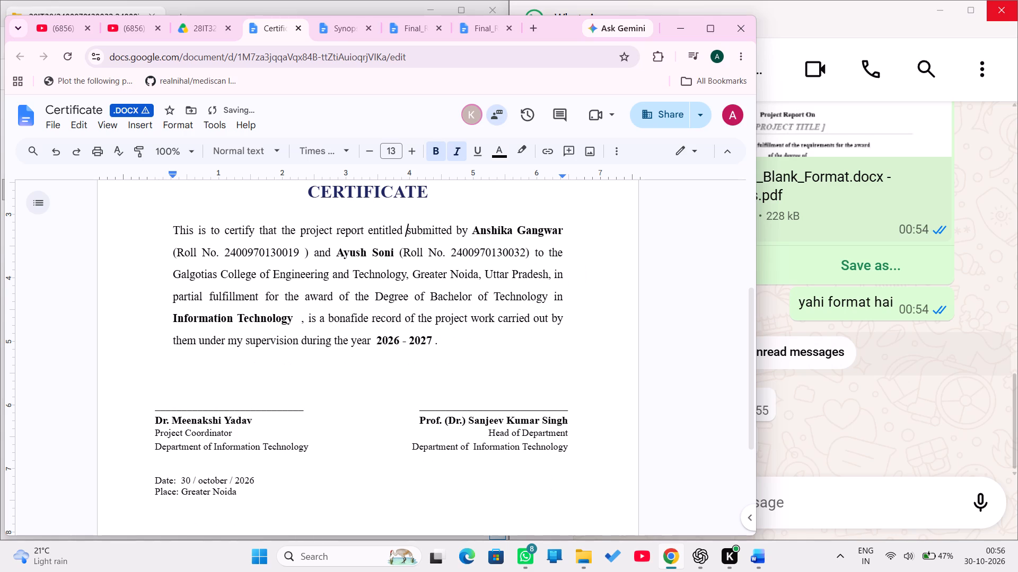
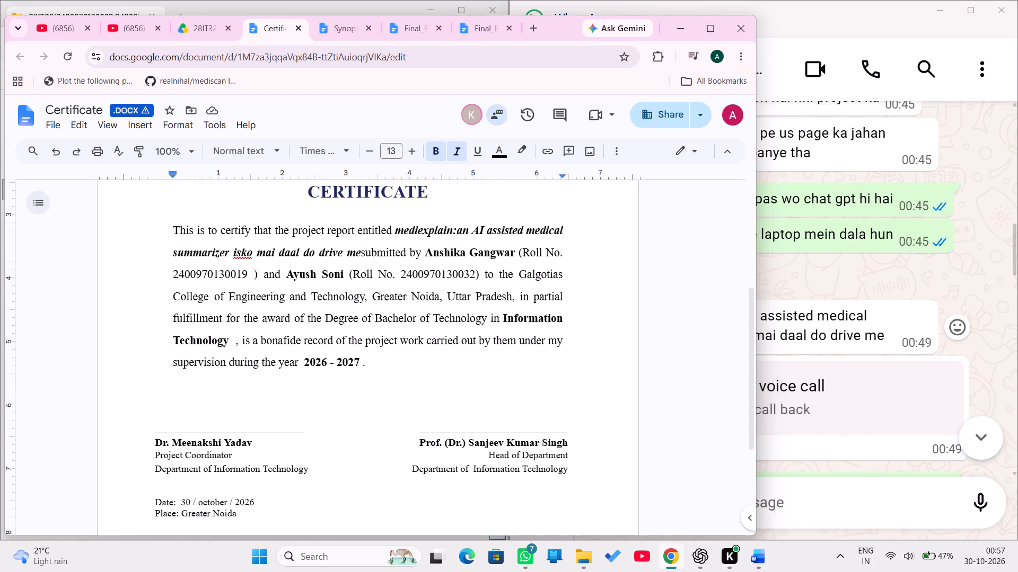
# Delete the pasted project title from the certificate paragraph and start it again with "MEdi".
pyautogui.press('BackSpace')
pyautogui.press('BackSpace')
pyautogui.press('BackSpace')
pyautogui.press('BackSpace')
pyautogui.press('BackSpace')
pyautogui.press('BackSpace')
pyautogui.press('BackSpace')
pyautogui.press('BackSpace')
pyautogui.press('BackSpace')
pyautogui.press('BackSpace')
pyautogui.press('BackSpace')
pyautogui.press('BackSpace')
pyautogui.press('BackSpace')
pyautogui.press('BackSpace')
pyautogui.press('BackSpace')
pyautogui.press('BackSpace')
pyautogui.press('BackSpace')
pyautogui.press('BackSpace')
pyautogui.press('BackSpace')
pyautogui.press('BackSpace')
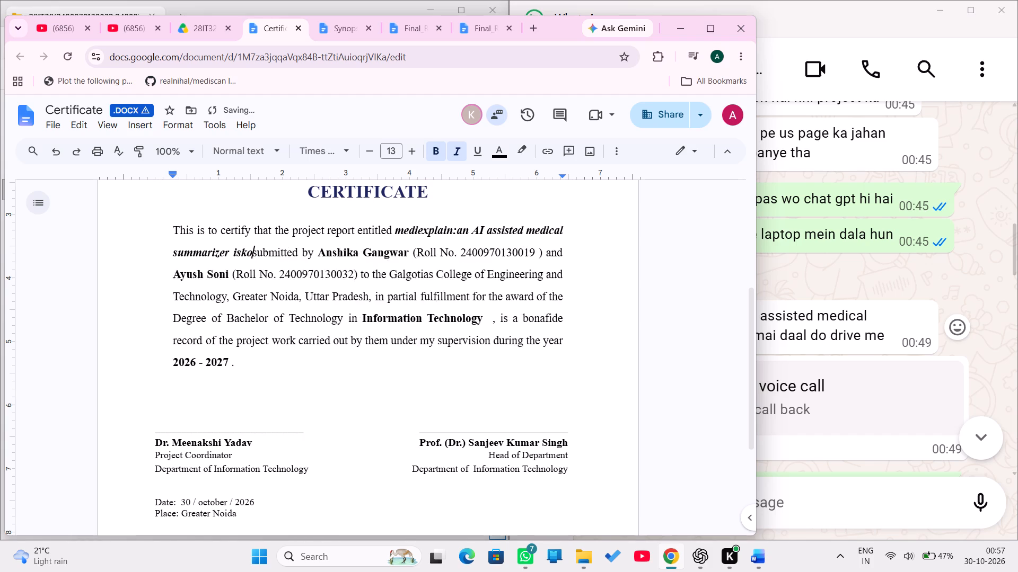
pyautogui.press('BackSpace')
pyautogui.press('BackSpace')
pyautogui.press('BackSpace')
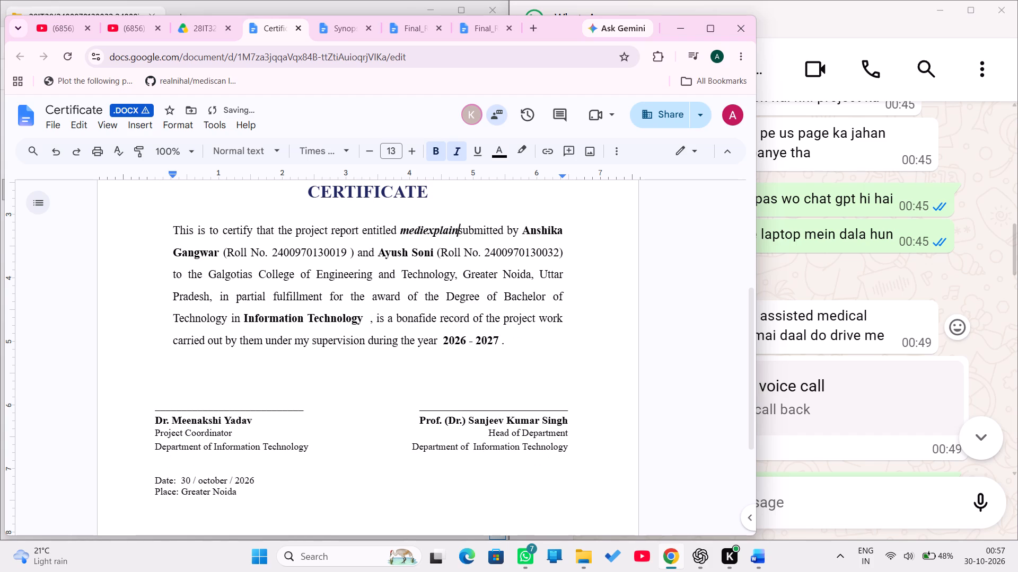
pyautogui.press('BackSpace')
pyautogui.press('BackSpace')
pyautogui.press('BackSpace')
pyautogui.press('BackSpace')
pyautogui.press('BackSpace')
pyautogui.press('BackSpace')
pyautogui.press('BackSpace')
pyautogui.press('BackSpace')
pyautogui.press('BackSpace')
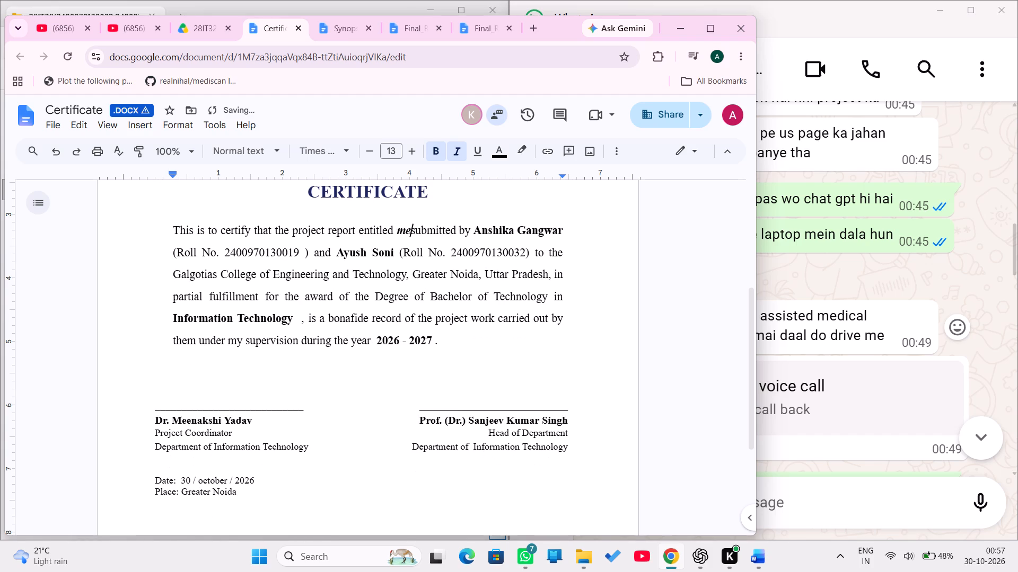
pyautogui.press('BackSpace')
pyautogui.press('BackSpace')
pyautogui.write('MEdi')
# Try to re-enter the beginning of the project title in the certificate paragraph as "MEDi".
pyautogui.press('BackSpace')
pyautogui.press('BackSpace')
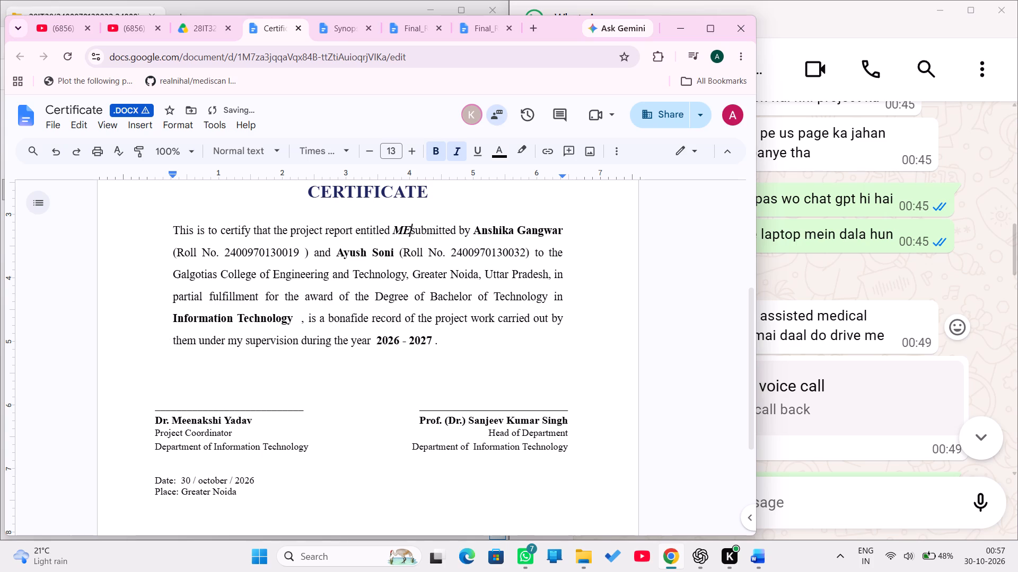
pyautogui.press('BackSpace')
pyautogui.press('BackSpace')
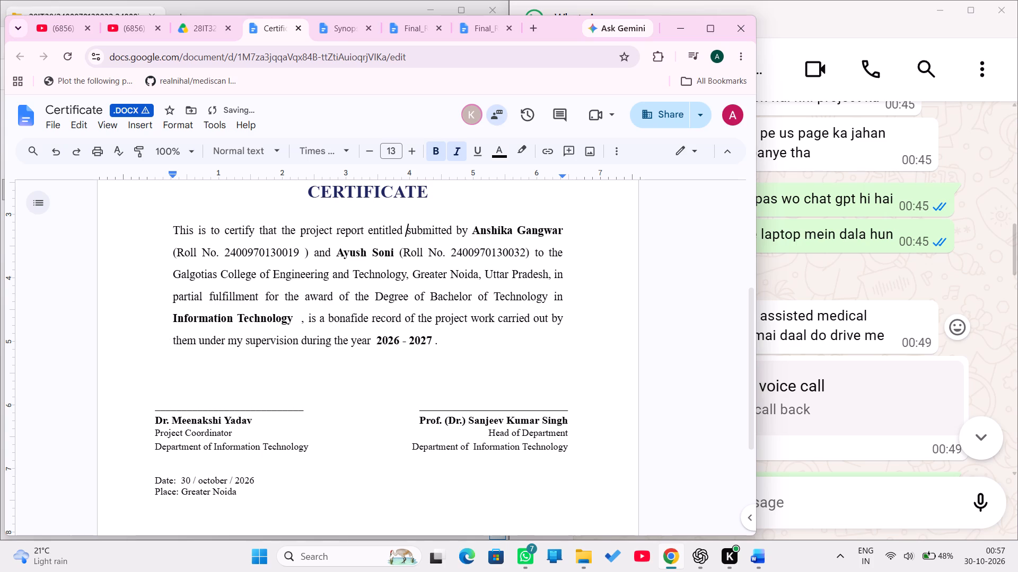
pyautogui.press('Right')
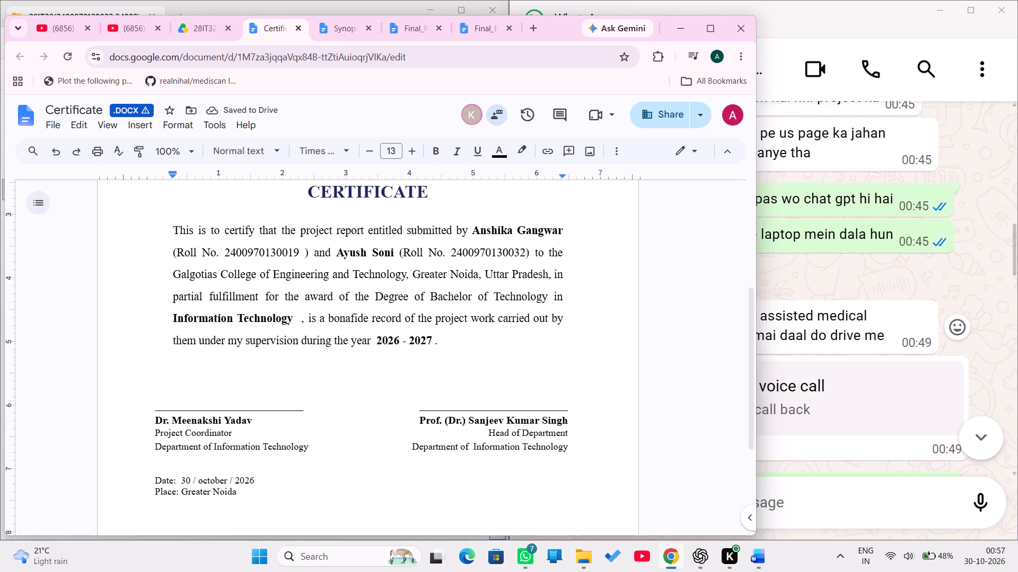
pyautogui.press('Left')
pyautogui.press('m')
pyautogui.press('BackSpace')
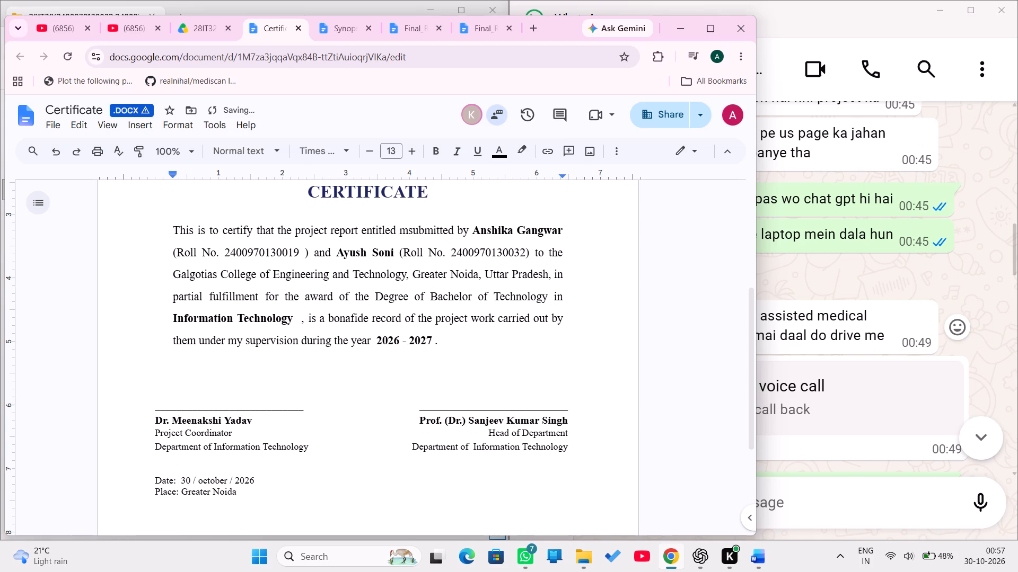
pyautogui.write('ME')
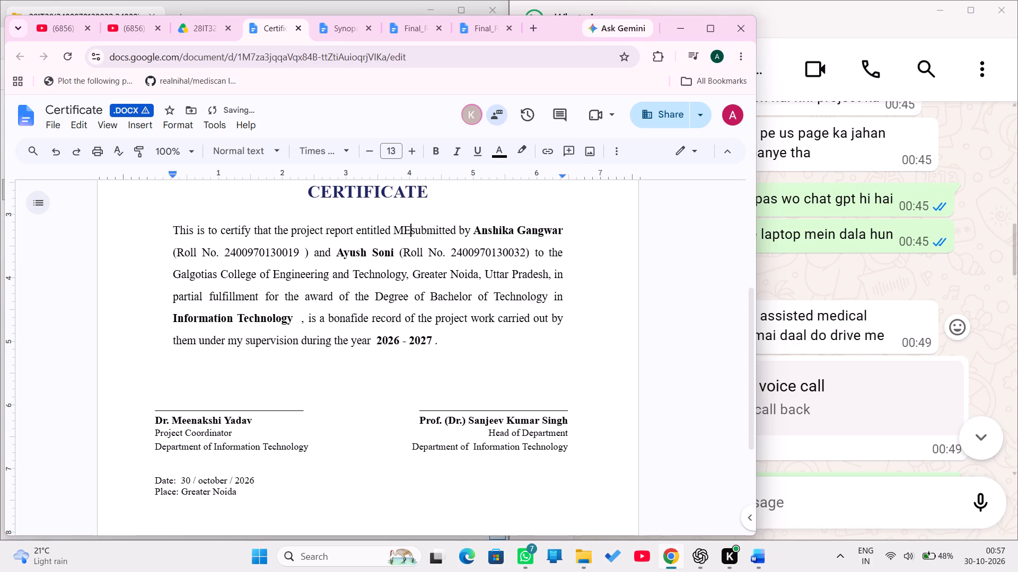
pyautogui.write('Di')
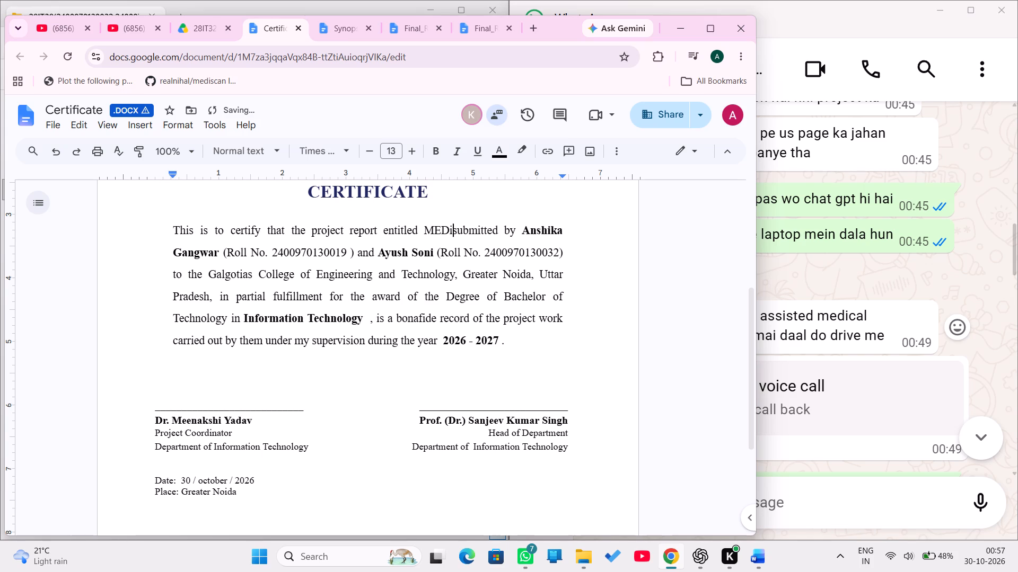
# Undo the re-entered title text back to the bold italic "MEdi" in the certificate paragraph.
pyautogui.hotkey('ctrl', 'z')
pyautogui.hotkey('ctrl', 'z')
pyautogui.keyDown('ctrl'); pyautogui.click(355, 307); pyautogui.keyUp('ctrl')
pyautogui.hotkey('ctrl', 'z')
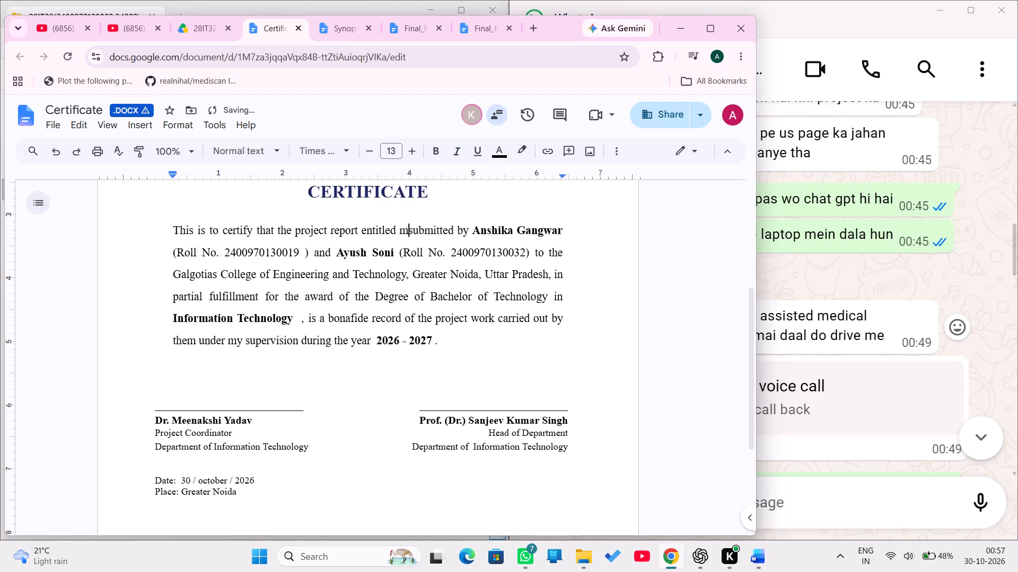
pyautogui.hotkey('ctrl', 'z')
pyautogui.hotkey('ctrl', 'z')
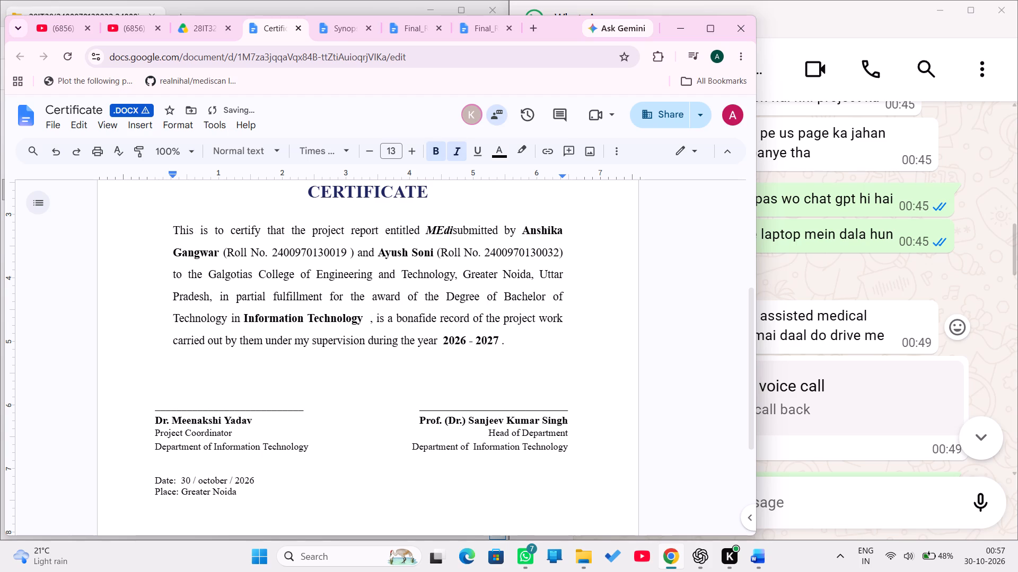
# Undo the recent project title edits in the certificate paragraph back to the original quoted "Social Media Account-Level…" title.
pyautogui.hotkey('ctrl', 'z')
pyautogui.hotkey('ctrl', 'z')
pyautogui.hotkey('ctrl', 'z')
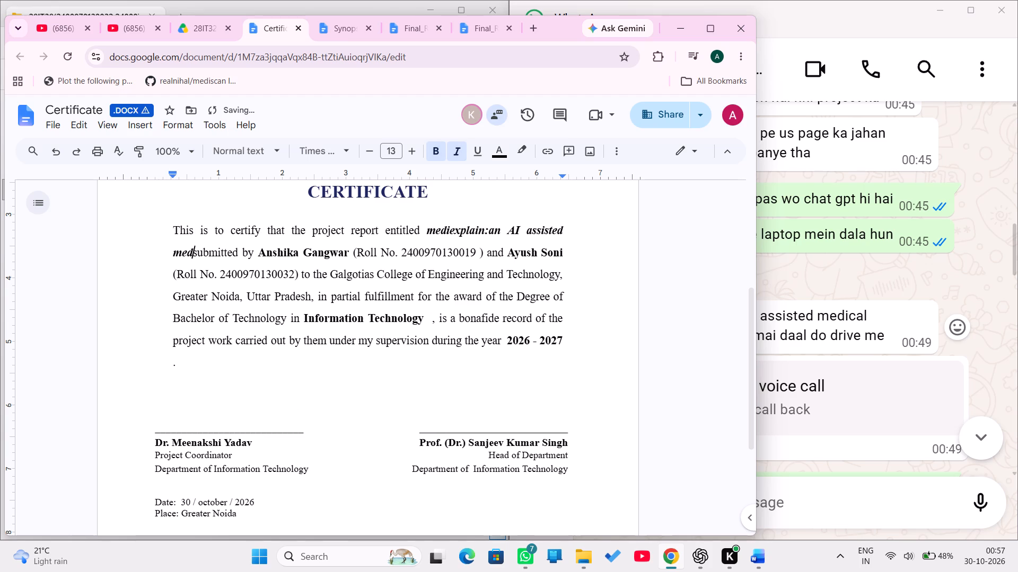
pyautogui.hotkey('ctrl', 'z')
pyautogui.hotkey('ctrl', 'z')
pyautogui.hotkey('ctrl', 'z')
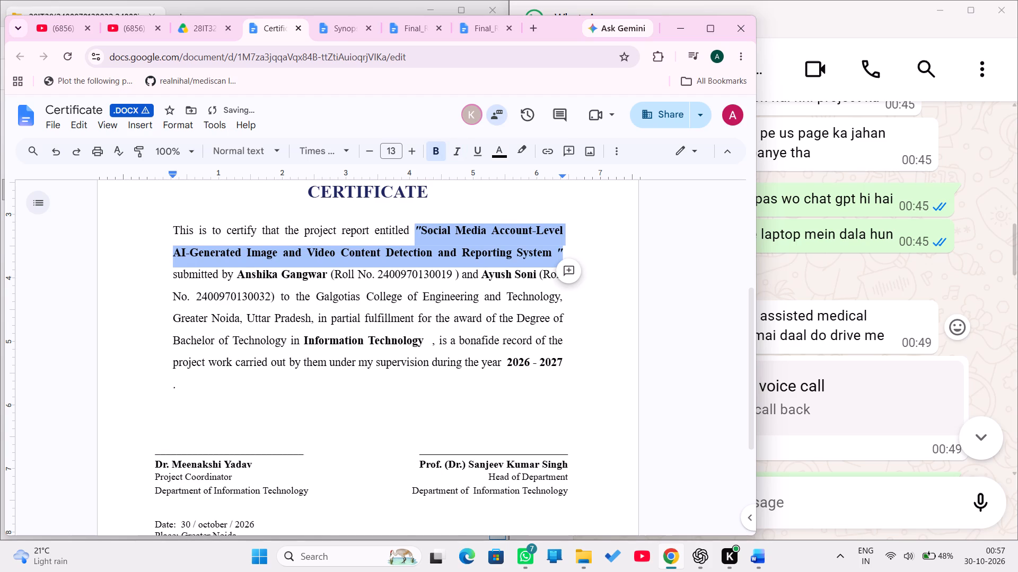
# Replace the words "Social Media" at the start of the certificate's quoted project title with "MEDI", keeping the opening quotation mark.
pyautogui.click(492, 261)
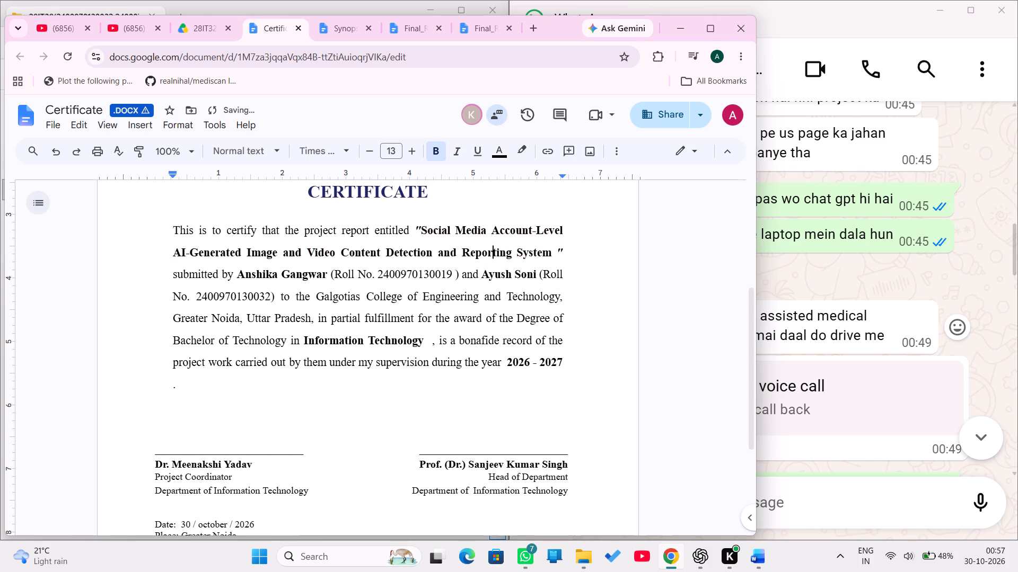
pyautogui.click(489, 232)
pyautogui.write('\\\\')
pyautogui.press('BackSpace')
pyautogui.press('BackSpace')
pyautogui.press('BackSpace')
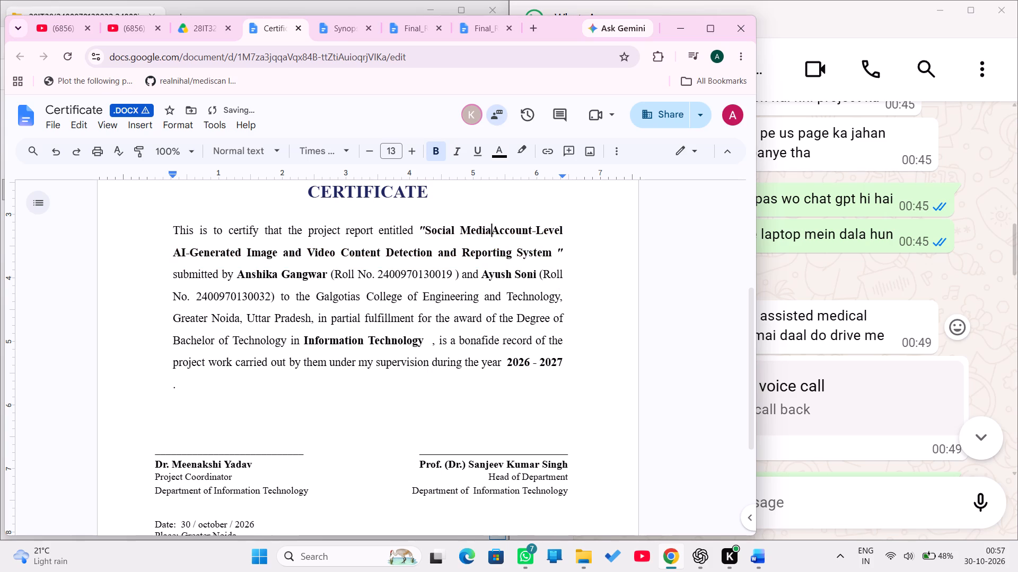
pyautogui.press('BackSpace')
pyautogui.press('BackSpace')
pyautogui.press('BackSpace')
pyautogui.press('BackSpace')
pyautogui.press('BackSpace')
pyautogui.press('BackSpace')
pyautogui.press('BackSpace')
pyautogui.press('BackSpace')
pyautogui.press('BackSpace')
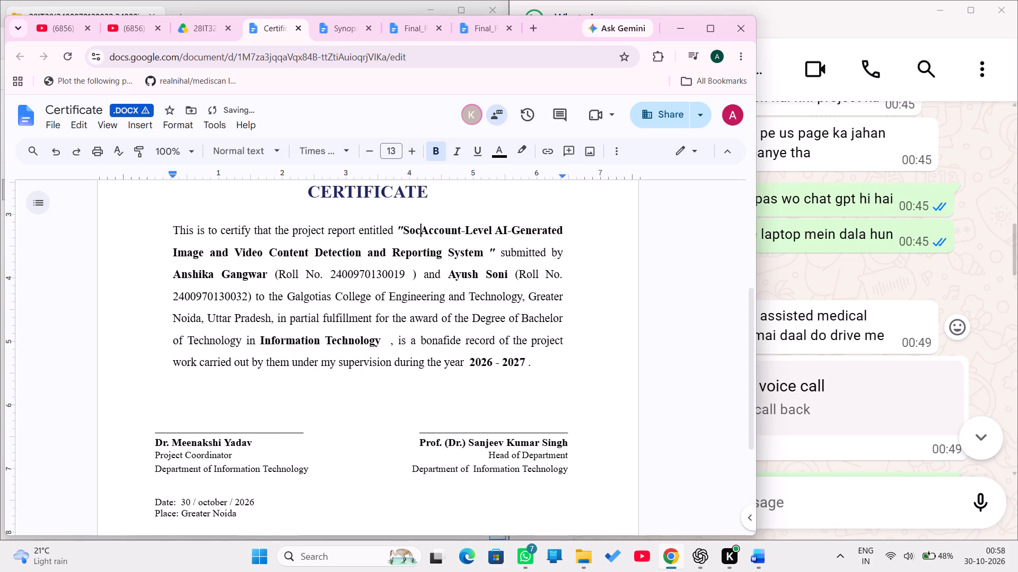
pyautogui.press('BackSpace')
pyautogui.press('BackSpace')
pyautogui.press('BackSpace')
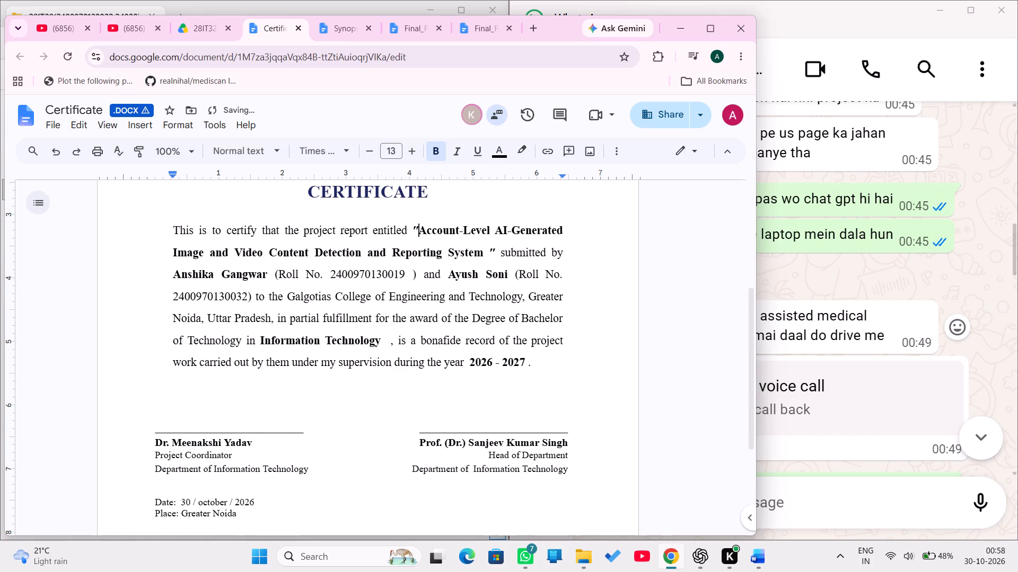
pyautogui.write('MEDi')
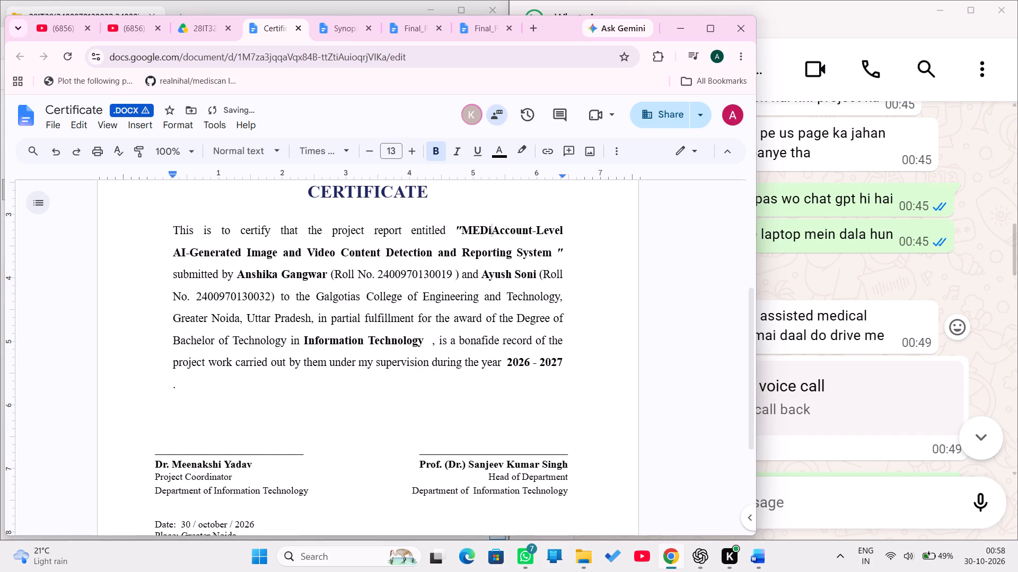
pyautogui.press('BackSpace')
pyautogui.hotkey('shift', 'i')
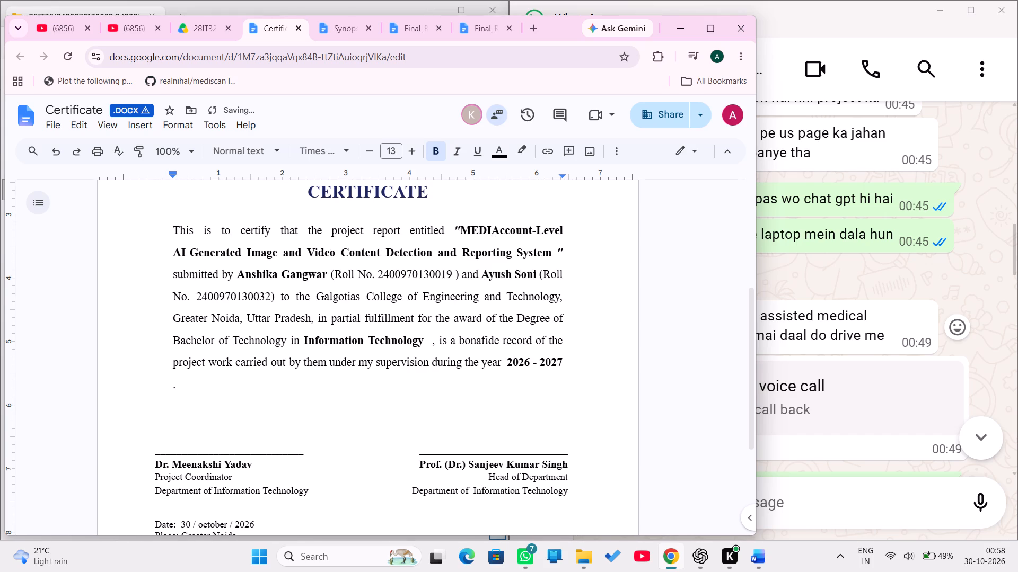
# Complete the first word of the certificate's quoted project title so it reads "MEDIEXPLAIN:".
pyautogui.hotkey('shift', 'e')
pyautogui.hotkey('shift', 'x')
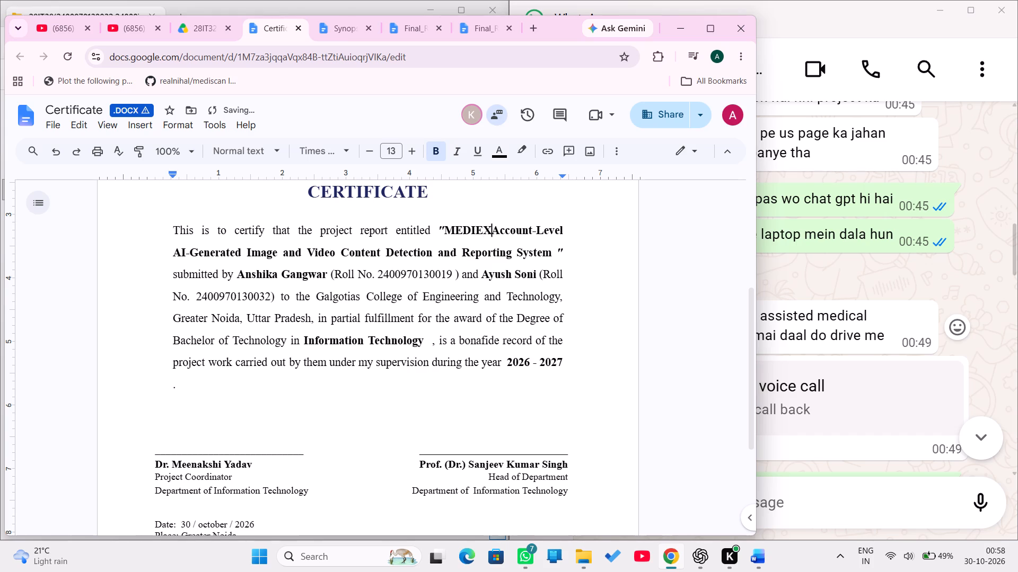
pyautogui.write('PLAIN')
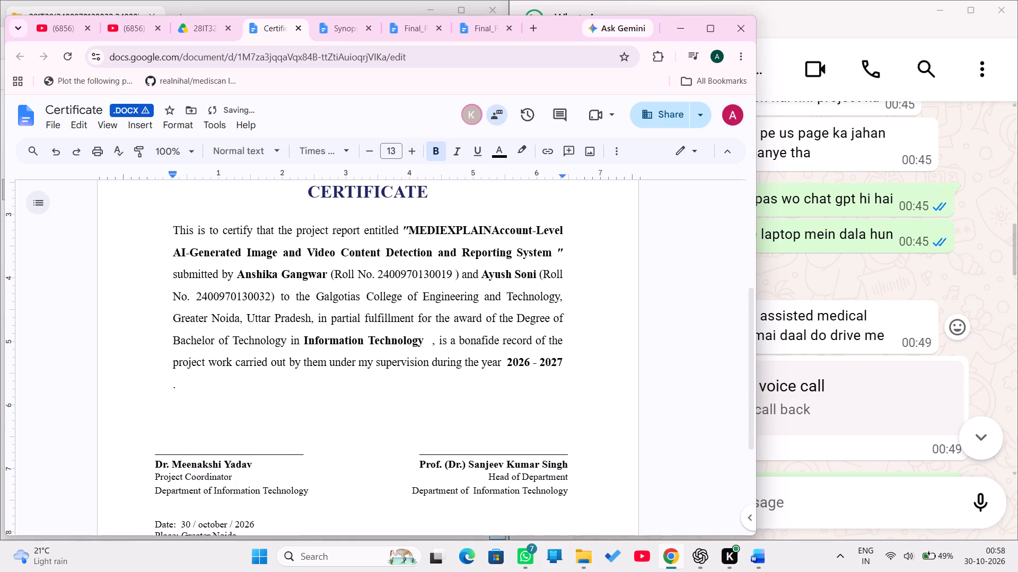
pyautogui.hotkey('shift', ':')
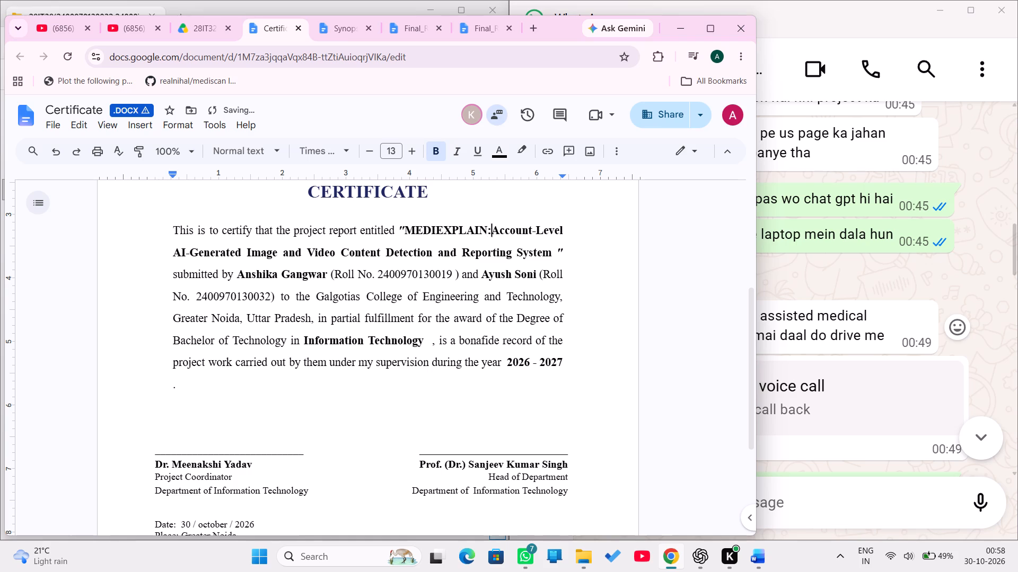
# Delete the old title text from "Account-Level" through "Reporting System" after "MEDIEXPLAIN:", keeping the closing quotation mark.
pyautogui.click(553, 255)
pyautogui.press('BackSpace')
pyautogui.press('BackSpace')
pyautogui.press('BackSpace')
pyautogui.press('BackSpace')
pyautogui.press('BackSpace')
pyautogui.press('BackSpace')
pyautogui.press('BackSpace')
pyautogui.press('BackSpace')
pyautogui.press('BackSpace')
pyautogui.press('BackSpace')
pyautogui.press('BackSpace')
pyautogui.press('BackSpace')
pyautogui.press('BackSpace')
pyautogui.press('BackSpace')
pyautogui.press('BackSpace')
pyautogui.press('BackSpace')
pyautogui.press('BackSpace')
pyautogui.press('BackSpace')
pyautogui.press('BackSpace')
pyautogui.press('BackSpace')
pyautogui.press('BackSpace')
pyautogui.press('BackSpace')
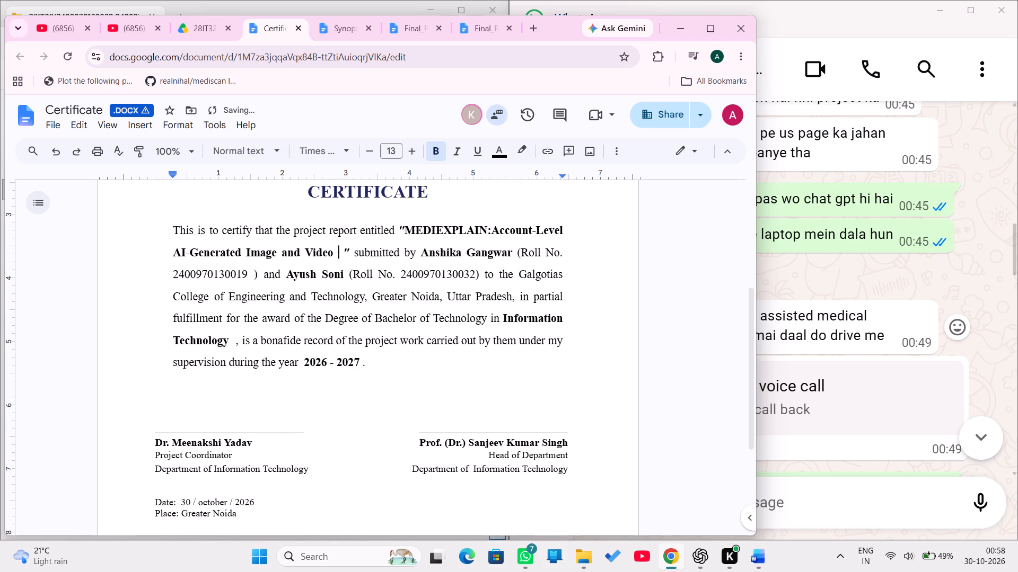
pyautogui.press('BackSpace')
pyautogui.press('BackSpace')
pyautogui.press('BackSpace')
pyautogui.press('BackSpace')
pyautogui.press('BackSpace')
pyautogui.press('BackSpace')
pyautogui.press('BackSpace')
pyautogui.press('BackSpace')
pyautogui.press('BackSpace')
pyautogui.press('BackSpace')
pyautogui.press('BackSpace')
pyautogui.press('BackSpace')
pyautogui.press('BackSpace')
pyautogui.press('BackSpace')
pyautogui.press('BackSpace')
pyautogui.press('BackSpace')
pyautogui.press('BackSpace')
pyautogui.press('BackSpace')
pyautogui.press('BackSpace')
pyautogui.press('BackSpace')
pyautogui.press('BackSpace')
pyautogui.press('BackSpace')
pyautogui.press('BackSpace')
pyautogui.press('BackSpace')
pyautogui.press('BackSpace')
pyautogui.press('BackSpace')
pyautogui.press('BackSpace')
pyautogui.press('BackSpace')
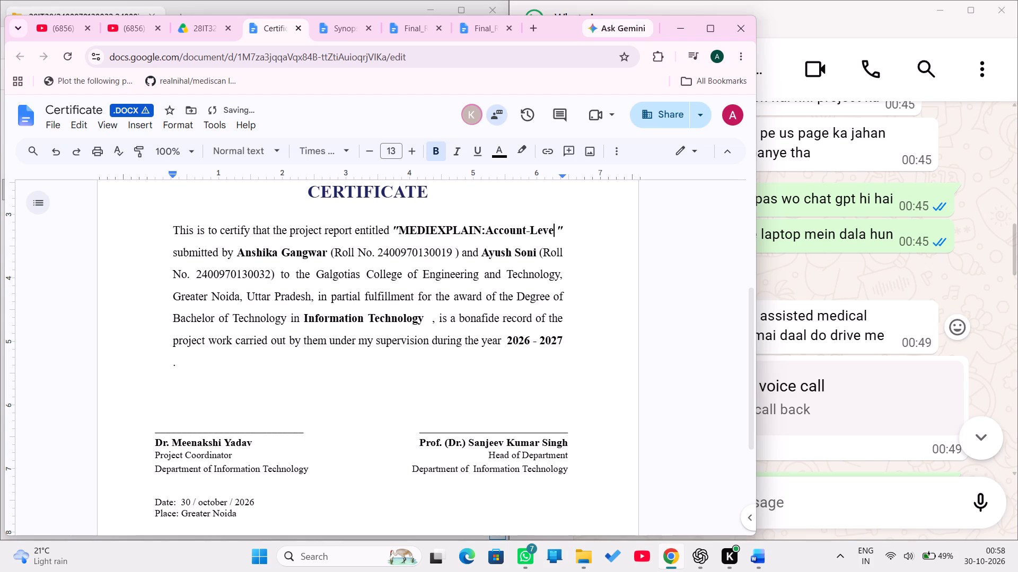
pyautogui.press('BackSpace')
pyautogui.press('BackSpace')
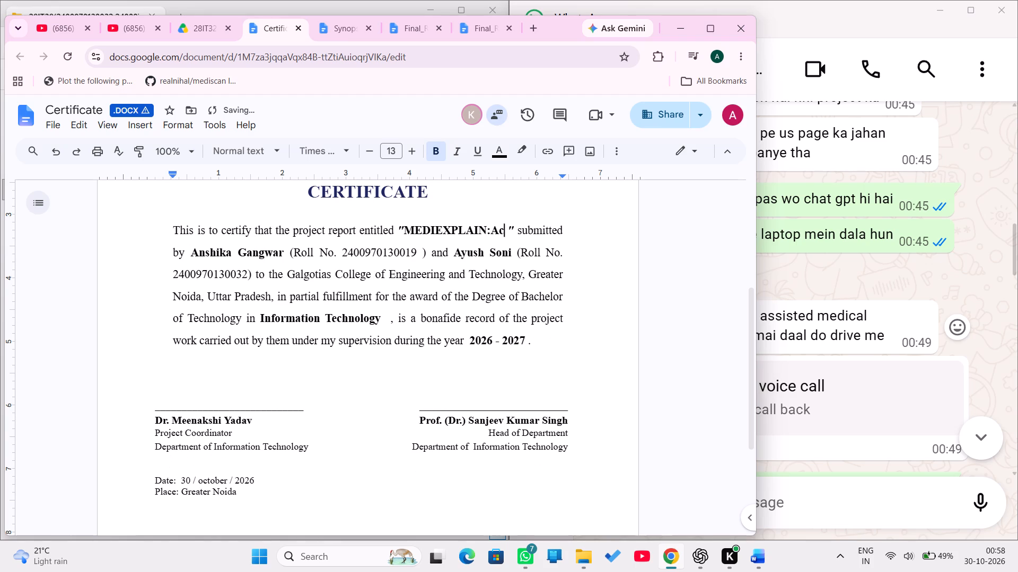
pyautogui.press('BackSpace')
pyautogui.press('BackSpace')
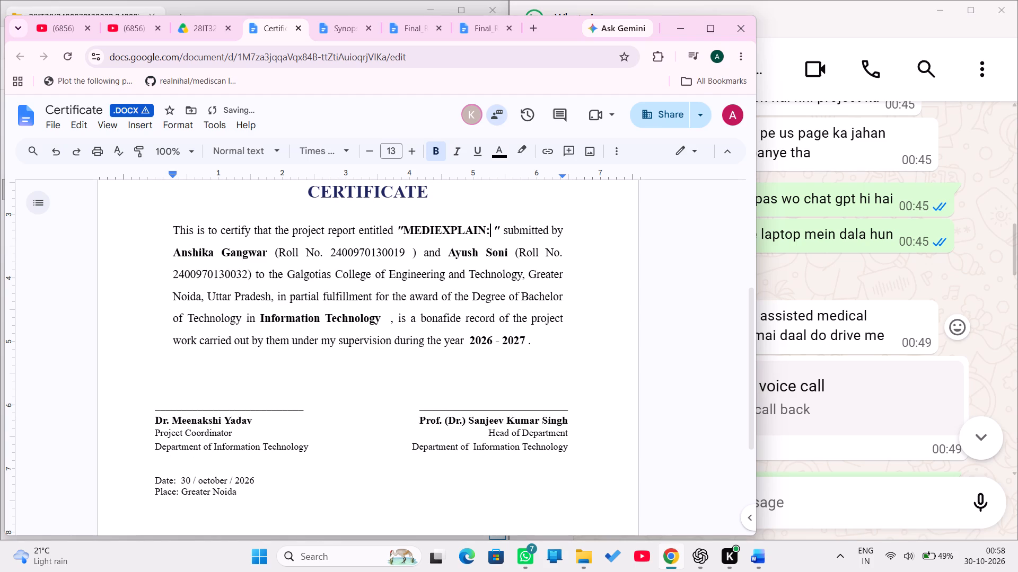
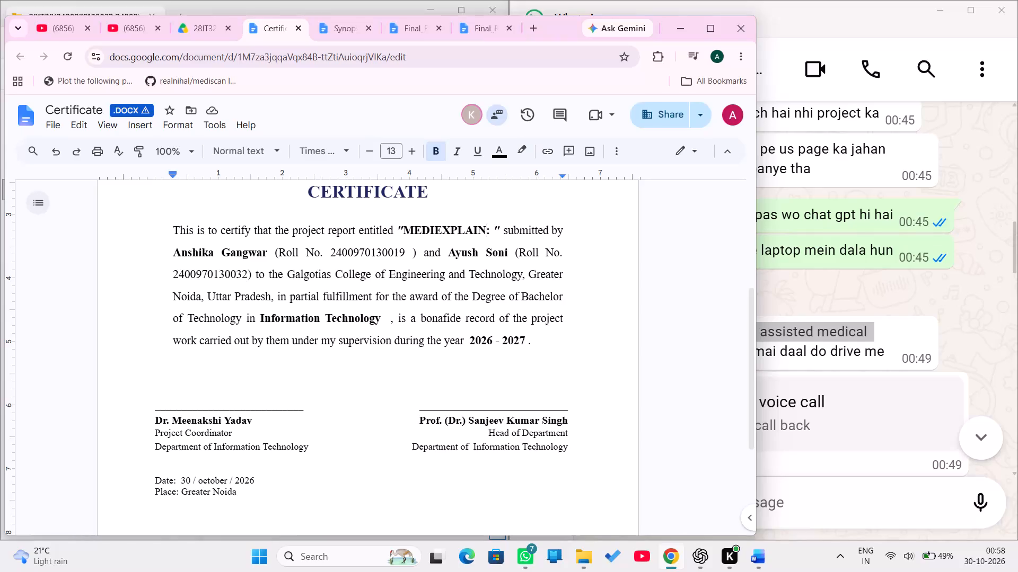
# Paste "an AI assisted medical summarizer" after "MEDIEXPLAIN:" in the certificate's quoted title, leaving no space before the closing quotation mark.
pyautogui.click(488, 230)
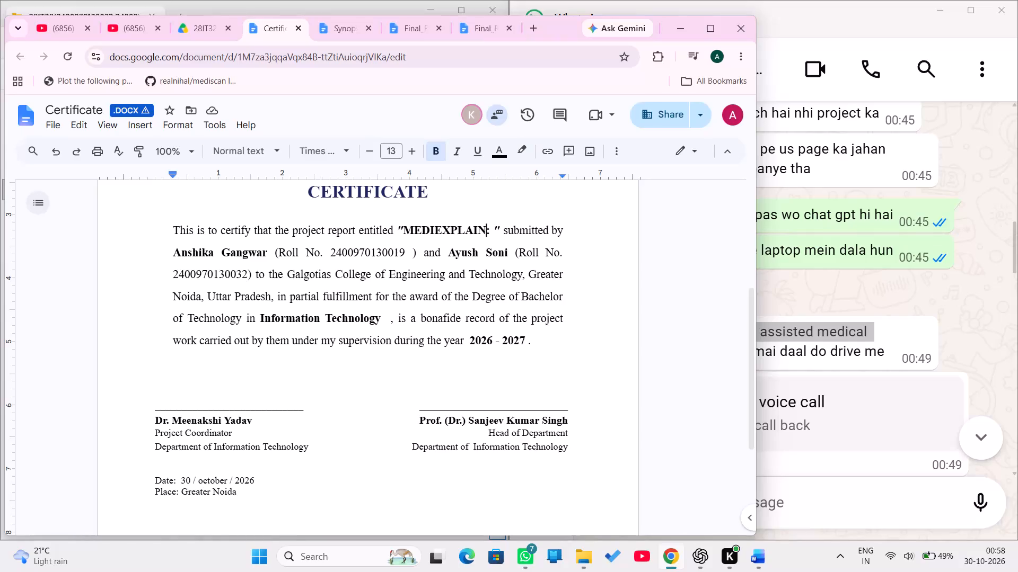
pyautogui.click(491, 230)
pyautogui.hotkey('ctrl', 'v')
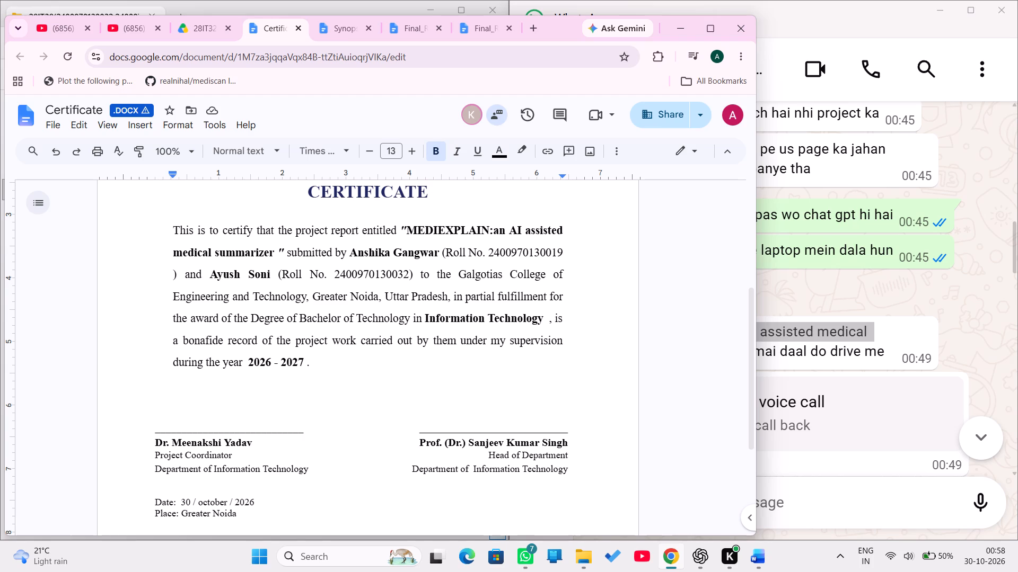
pyautogui.click(277, 253)
pyautogui.press('BackSpace')
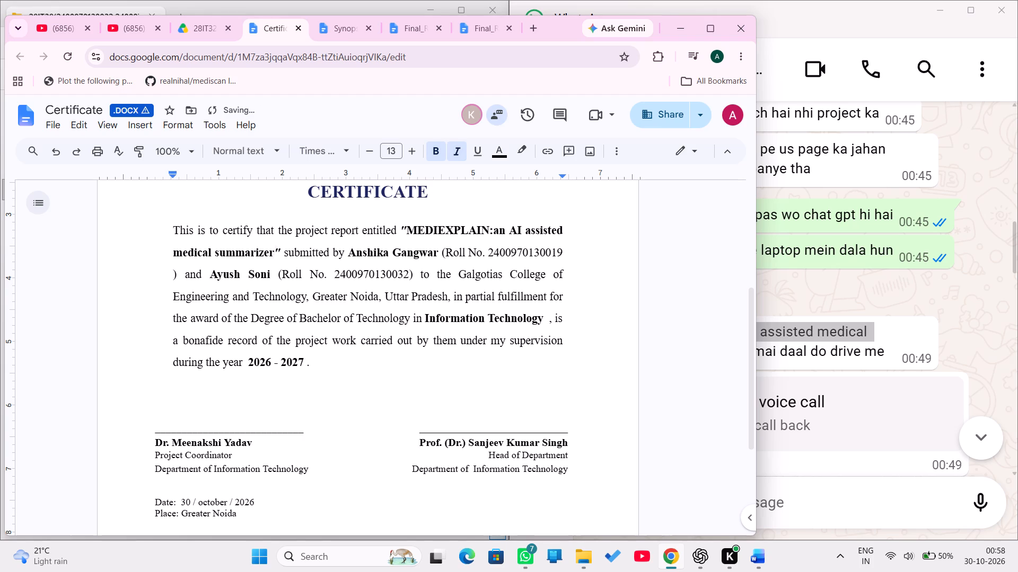
# Remove the extra space between the first student's roll number and the closing parenthesis in the certificate paragraph.
pyautogui.click(172, 279)
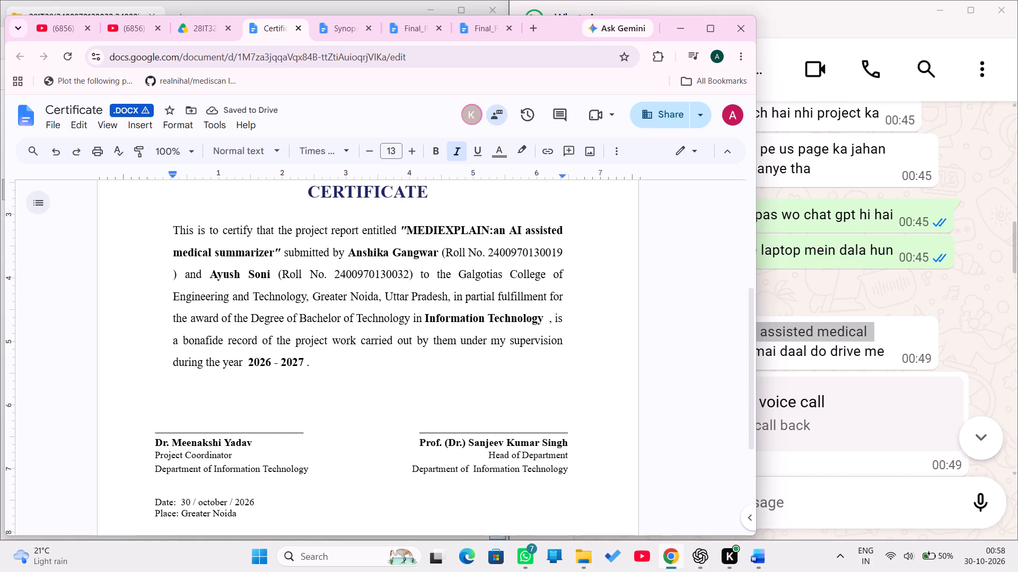
pyautogui.press('BackSpace')
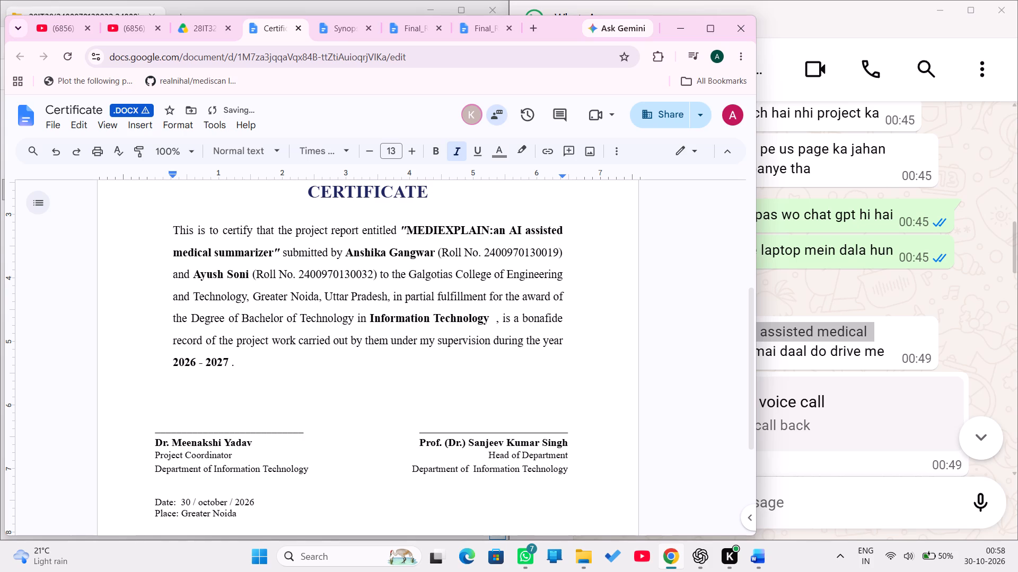
pyautogui.click(567, 254)
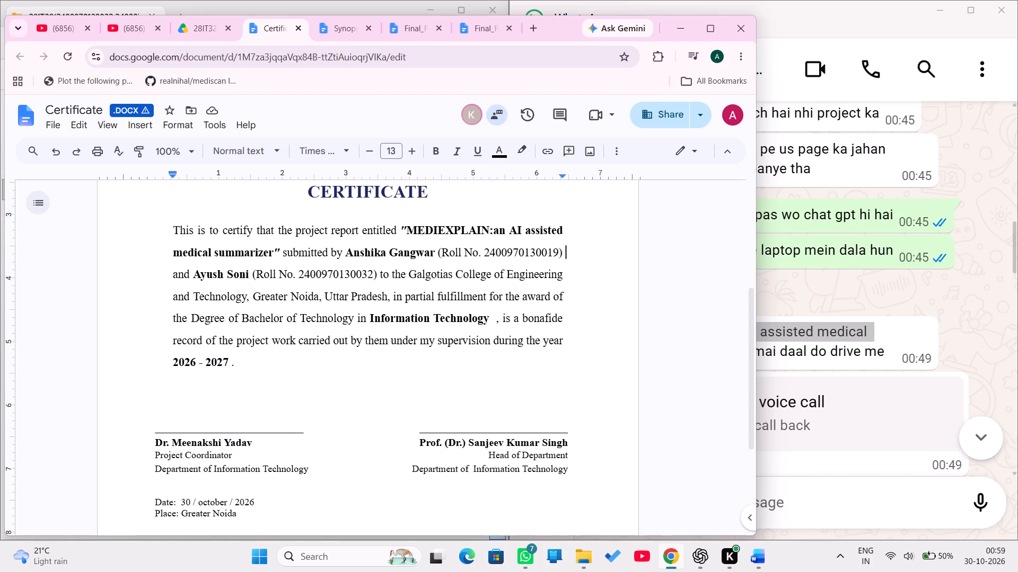
# Check the edited certificate through to its date and place lines and download it as a PDF document.
pyautogui.scroll(-1, 458, 397)
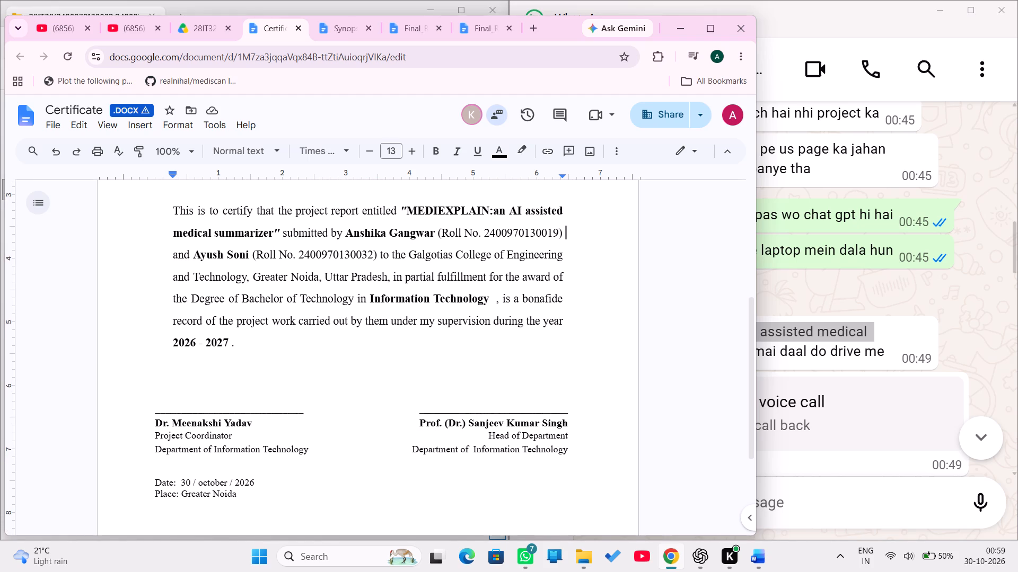
pyautogui.scroll(-1, 458, 397)
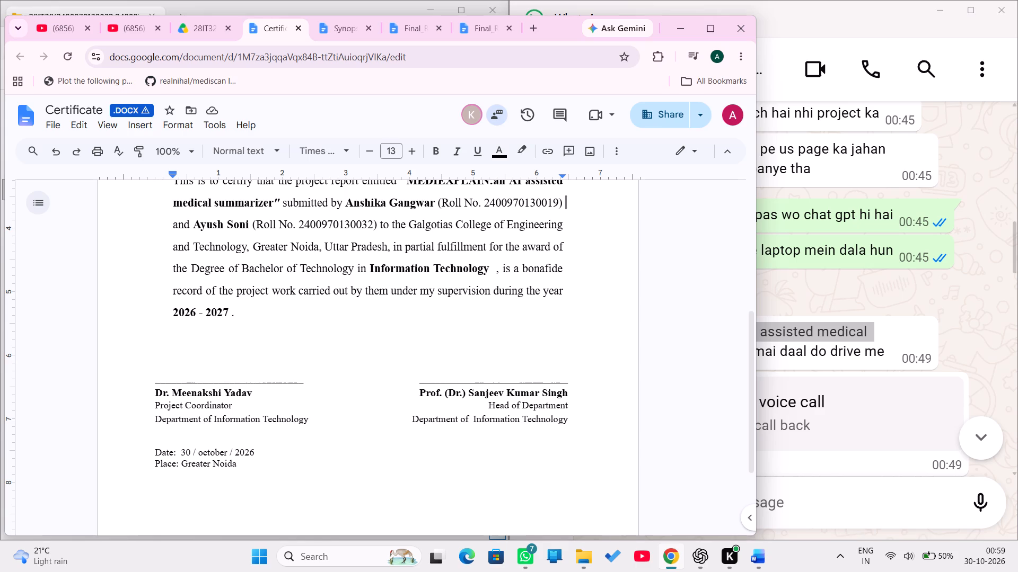
pyautogui.scroll(3, 284, 409)
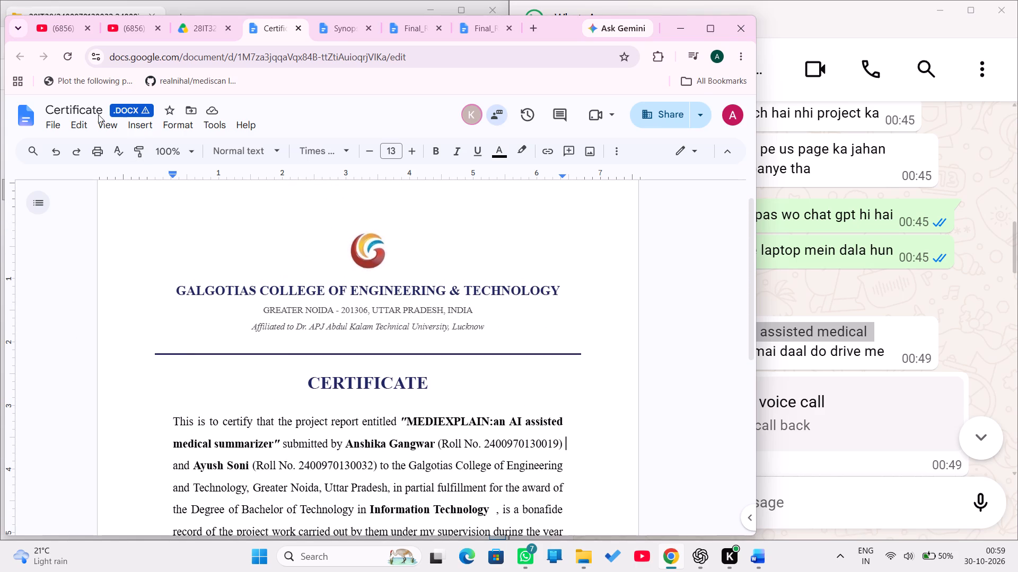
pyautogui.click(63, 122)
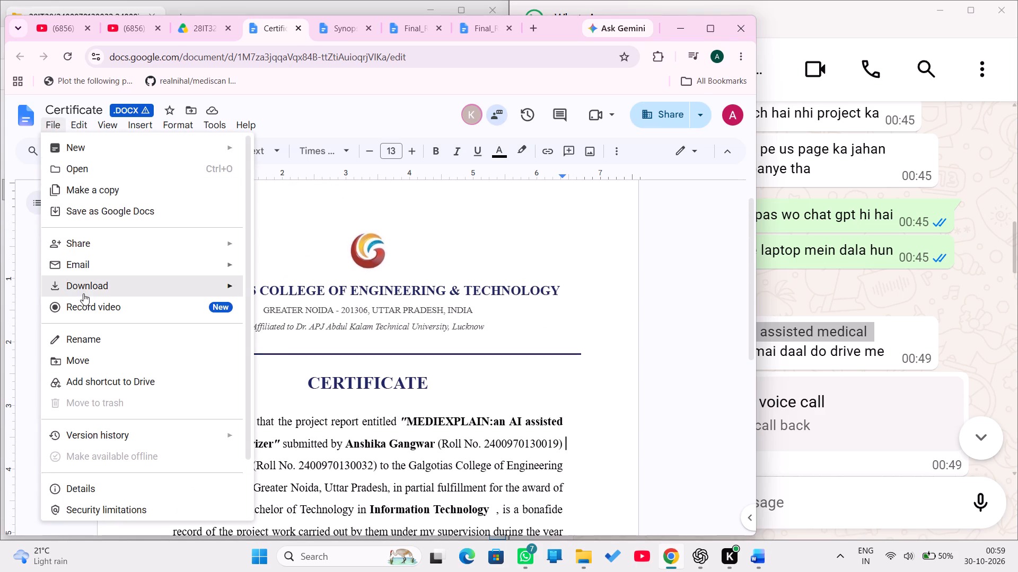
pyautogui.click(100, 290)
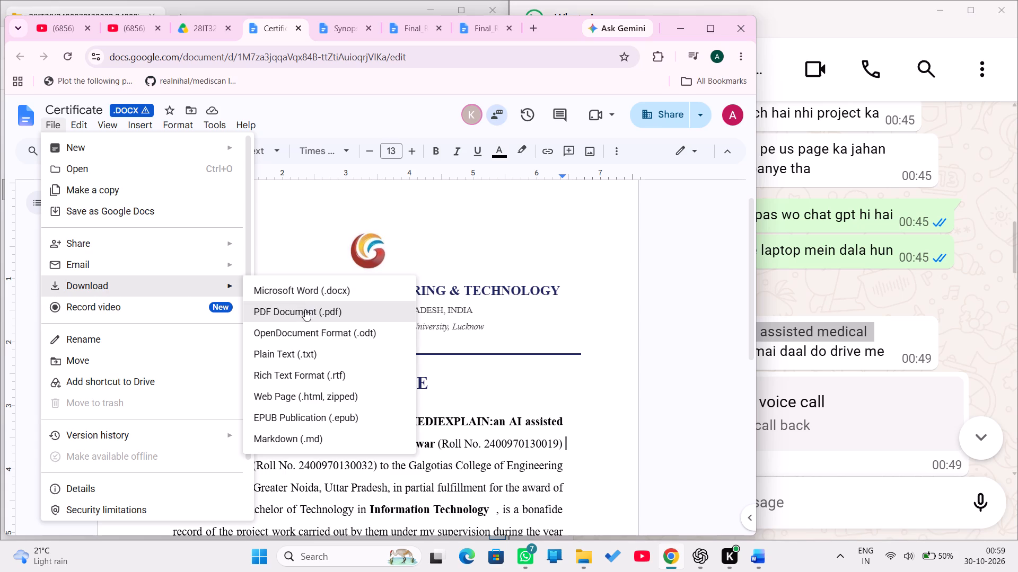
pyautogui.click(305, 309)
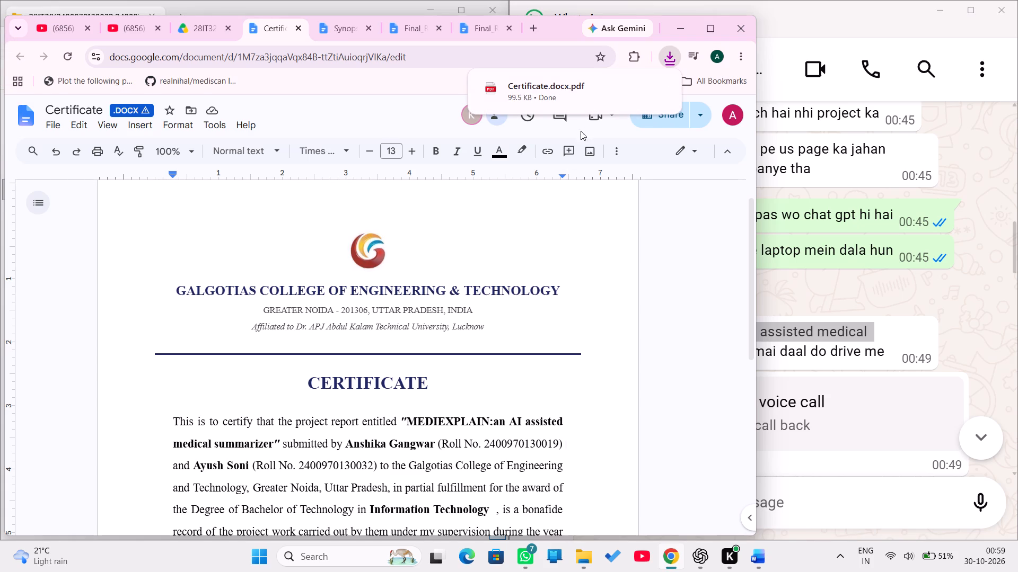
# Open the downloaded certificate PDF and save a copy as Certificate.docx, type PDF File, in the Desktop's 28IT38 project folder.
pyautogui.click(579, 83)
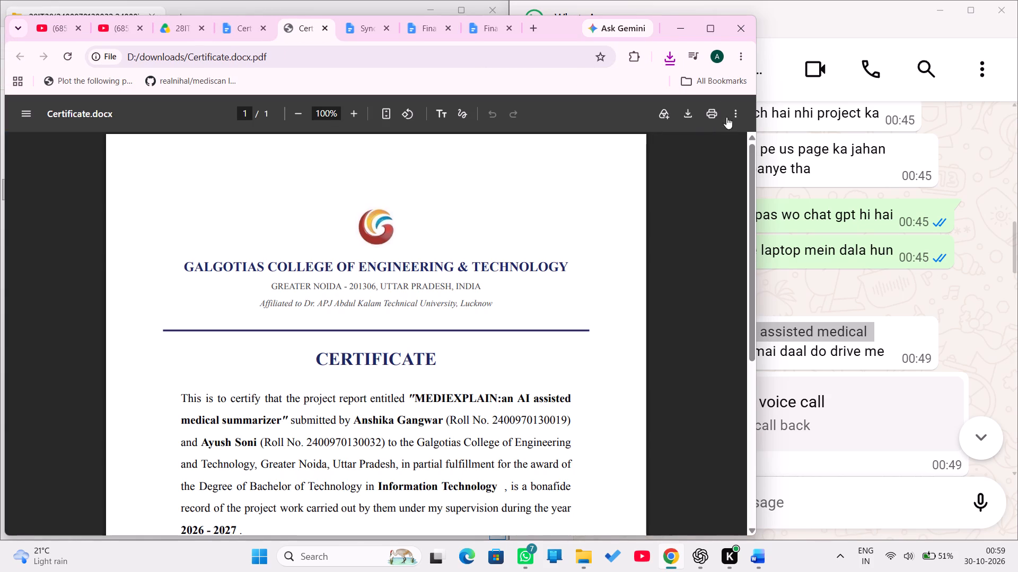
pyautogui.click(733, 113)
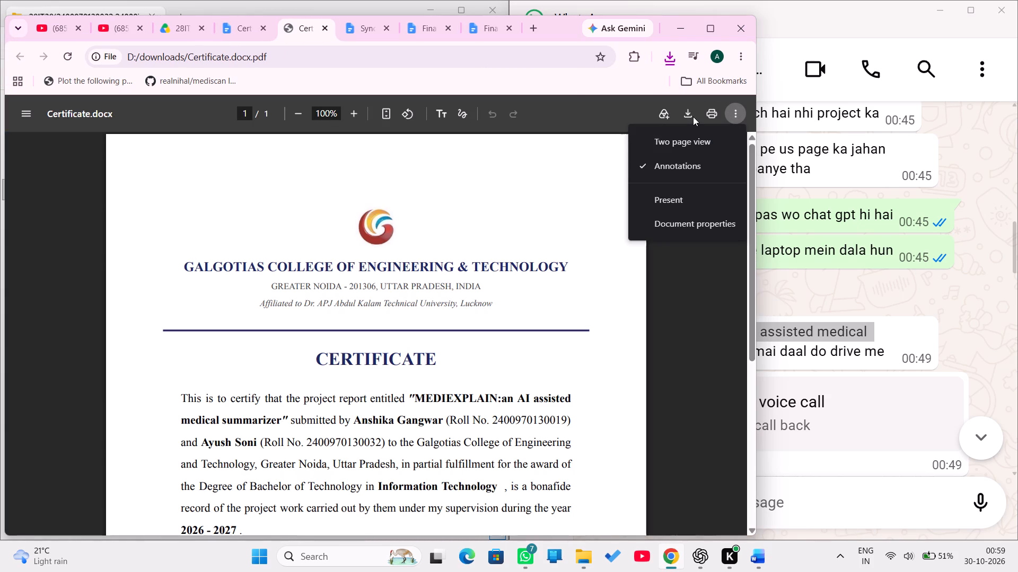
pyautogui.click(693, 117)
pyautogui.click(689, 110)
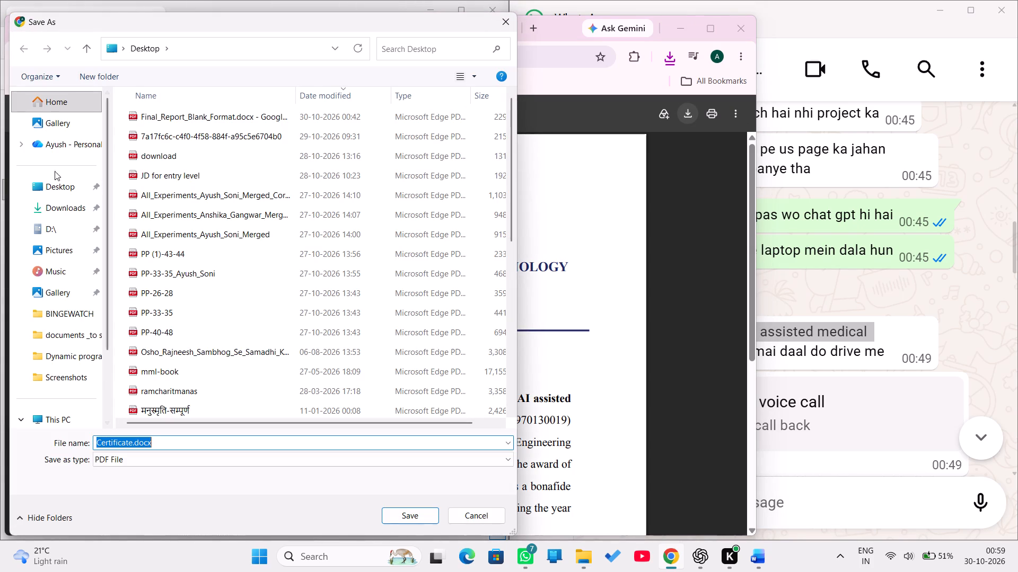
pyautogui.click(50, 185)
pyautogui.scroll(-4, 221, 256)
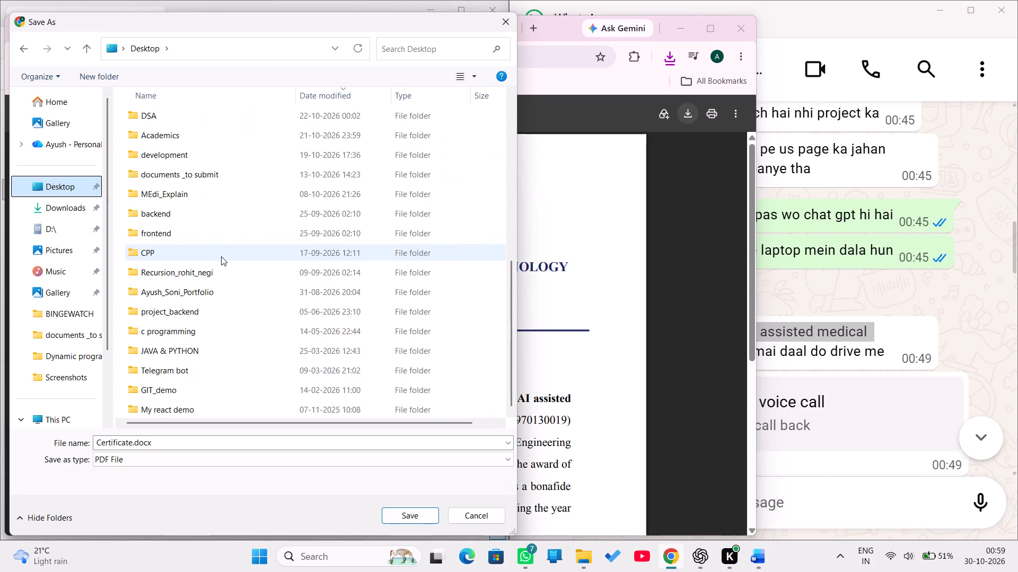
pyautogui.scroll(-2, 221, 256)
pyautogui.scroll(1, 209, 278)
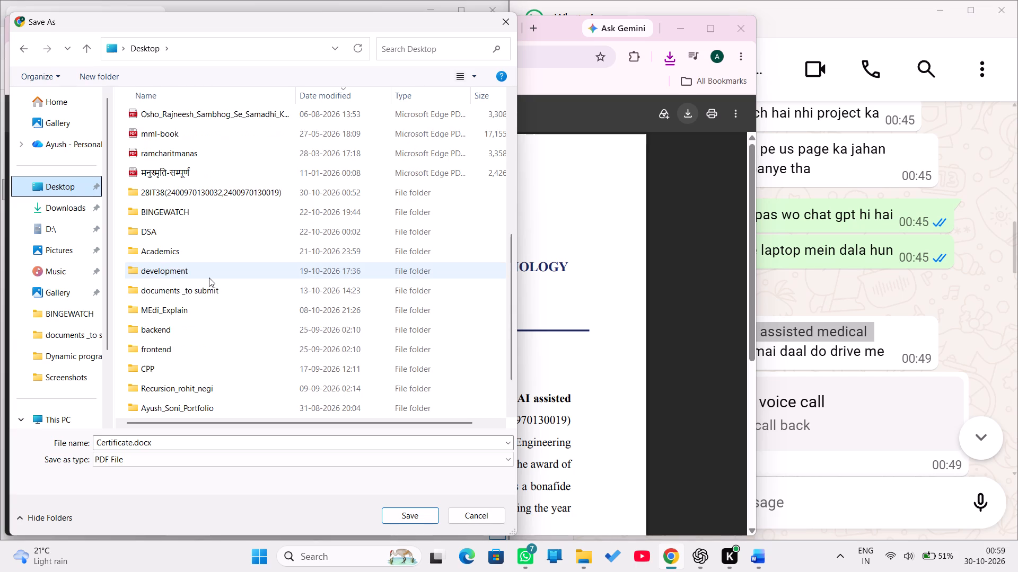
pyautogui.scroll(1, 209, 278)
pyautogui.doubleClick(221, 192)
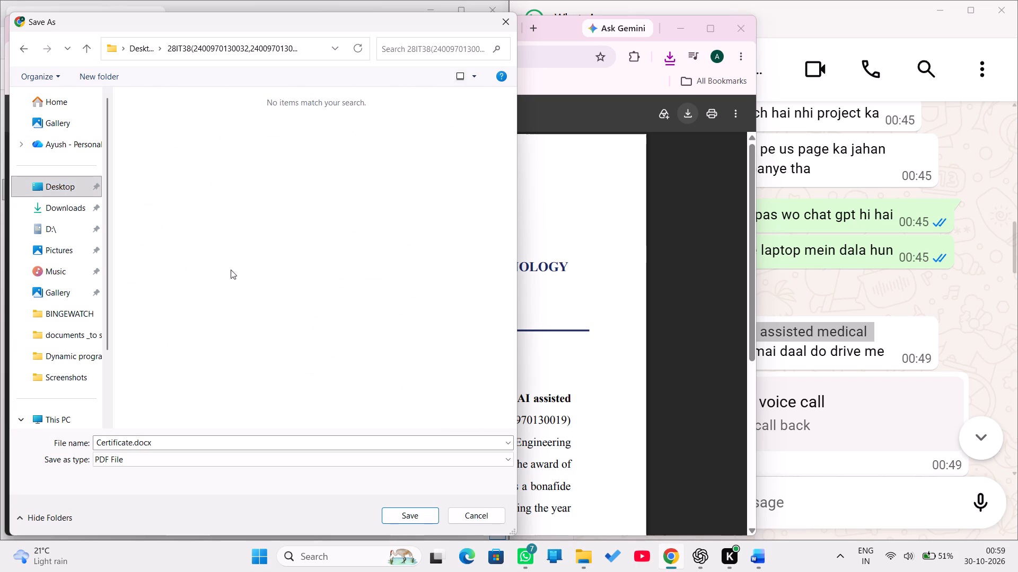
pyautogui.click(408, 513)
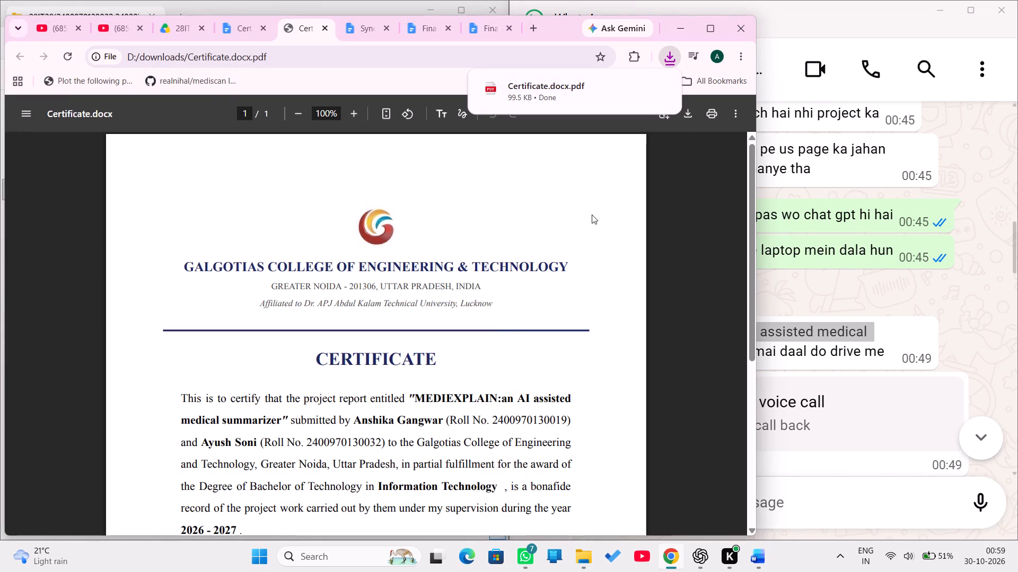
# Review the certificate PDF from the heading down to the signature, date and place block.
pyautogui.scroll(-1, 484, 349)
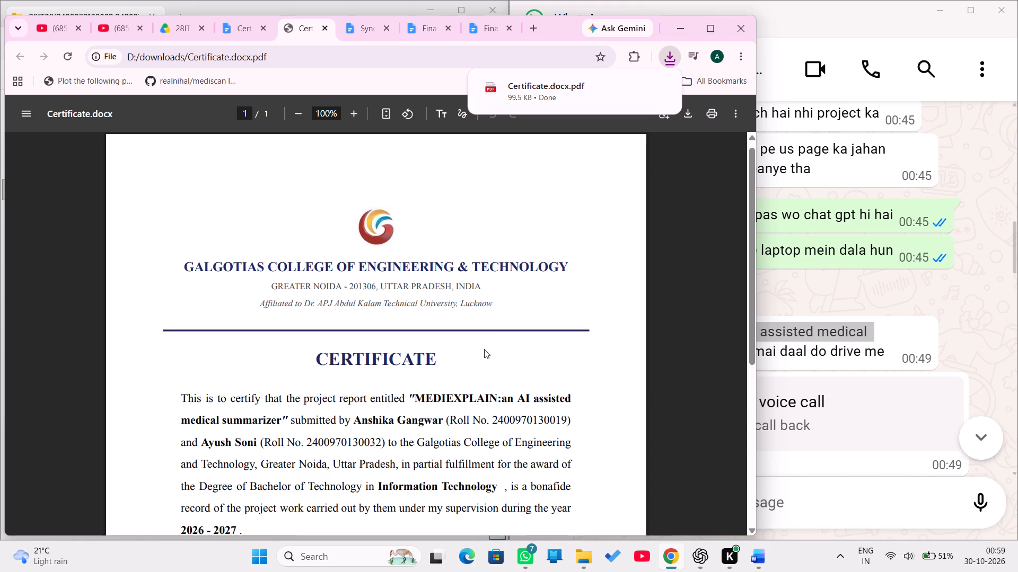
pyautogui.scroll(-3, 484, 349)
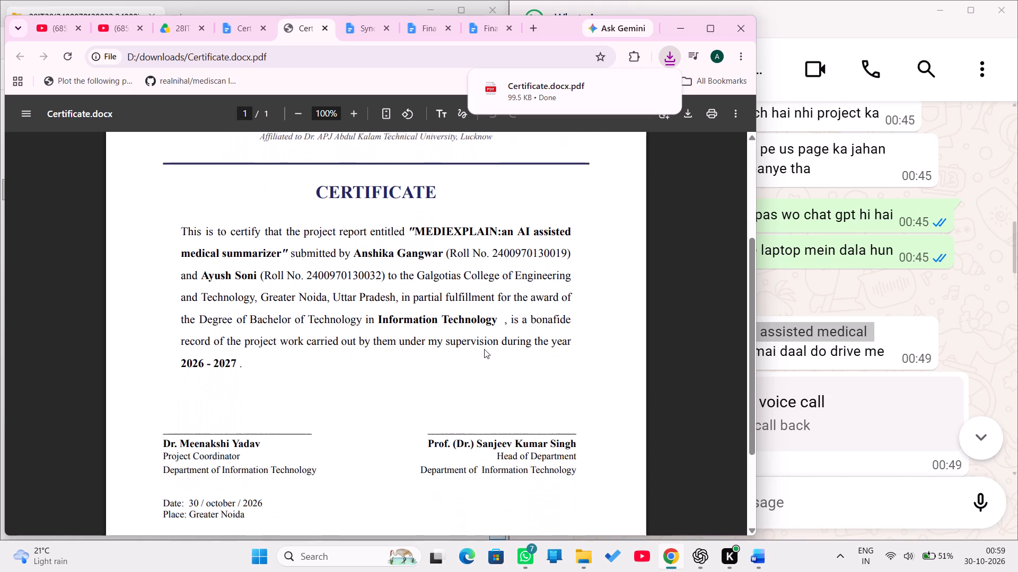
pyautogui.scroll(-2, 484, 349)
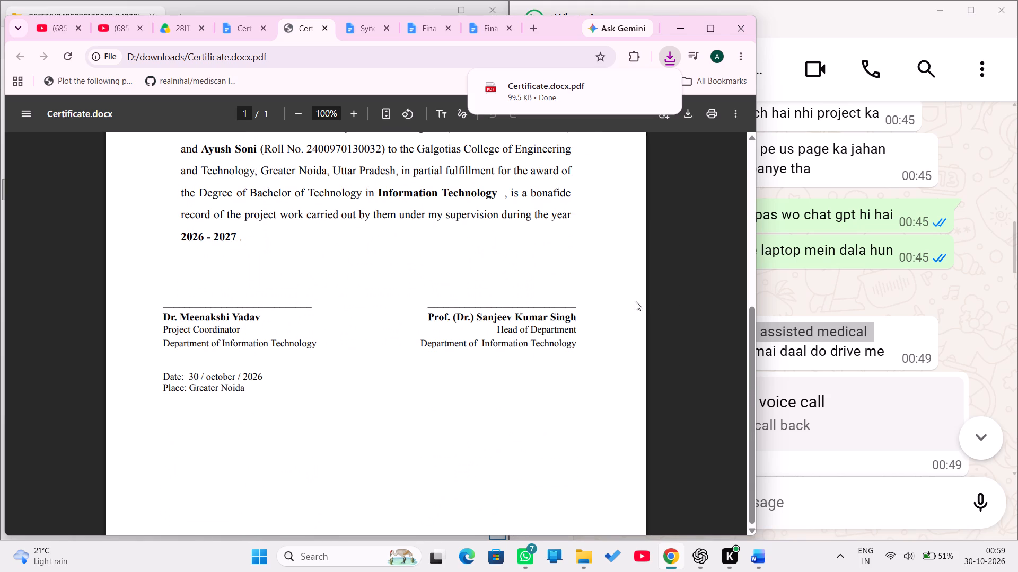
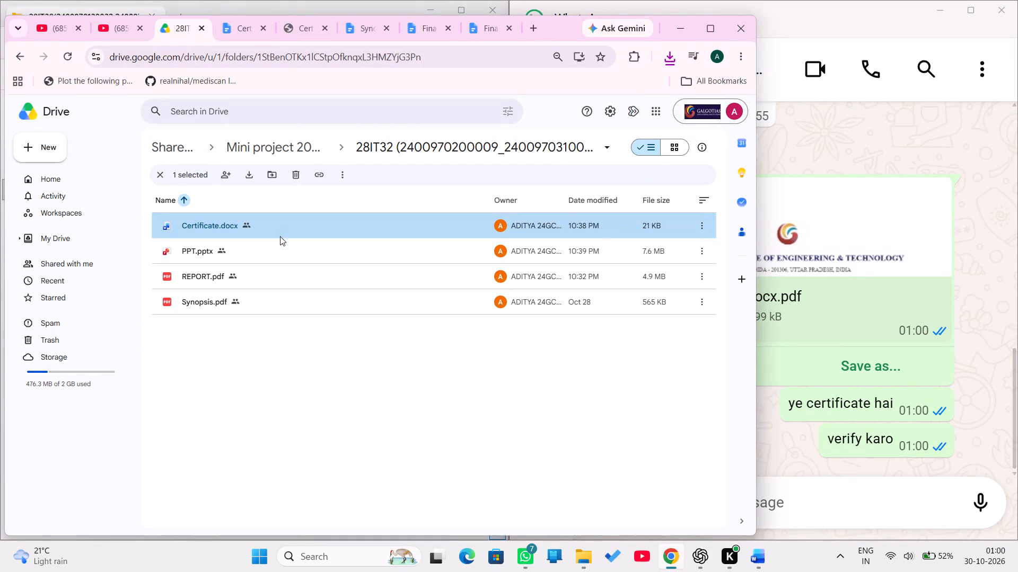
# Open PPT.pptx from the 28IT32 Drive folder for editing and dismiss the recording prompt.
pyautogui.doubleClick(226, 247)
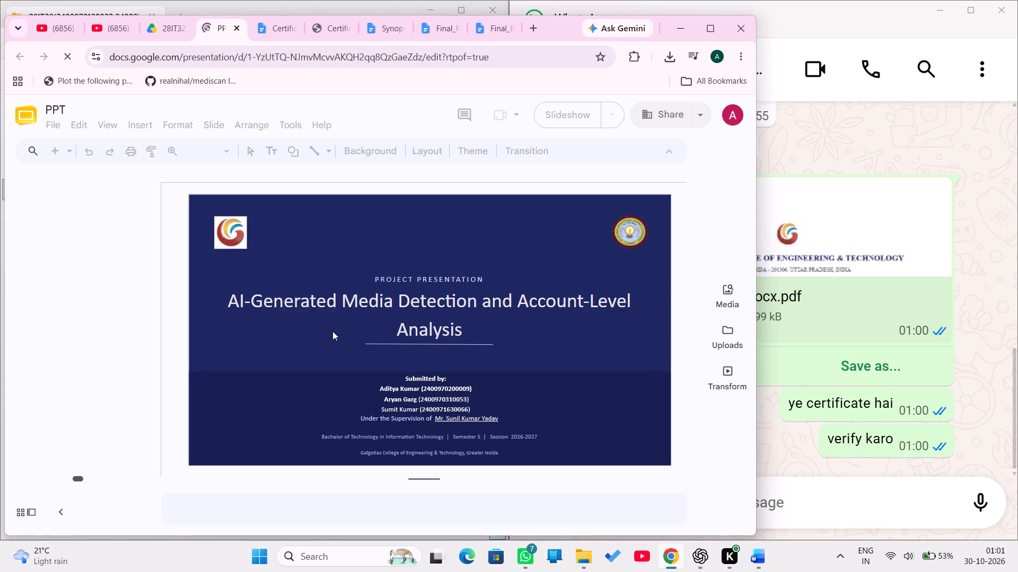
pyautogui.scroll(-2, 332, 331)
pyautogui.press('Right')
pyautogui.press('Down')
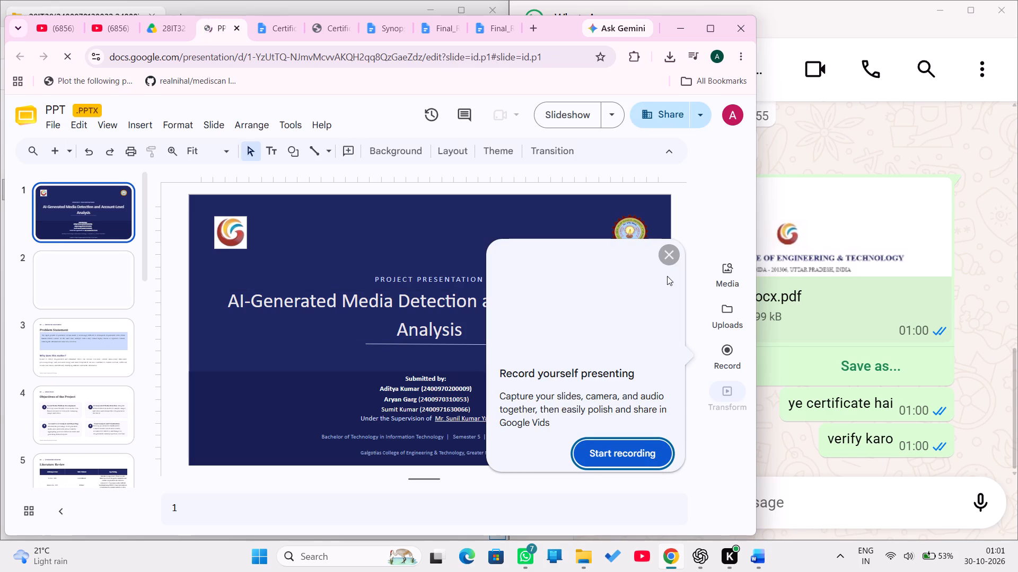
pyautogui.click(669, 244)
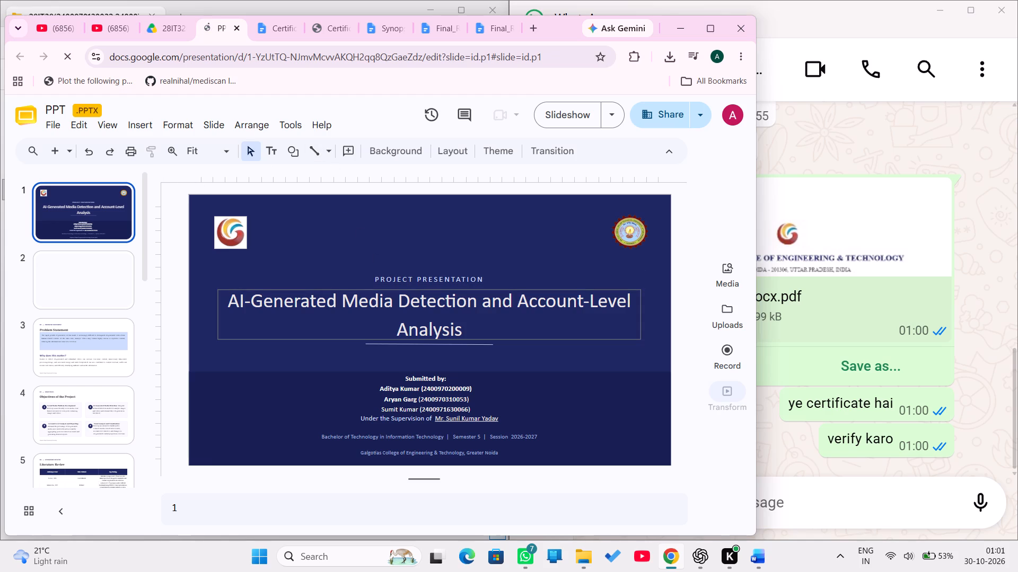
# Replace the title on slide 1 with the copied text "an AI assisted medical summarizer".
pyautogui.click(477, 327)
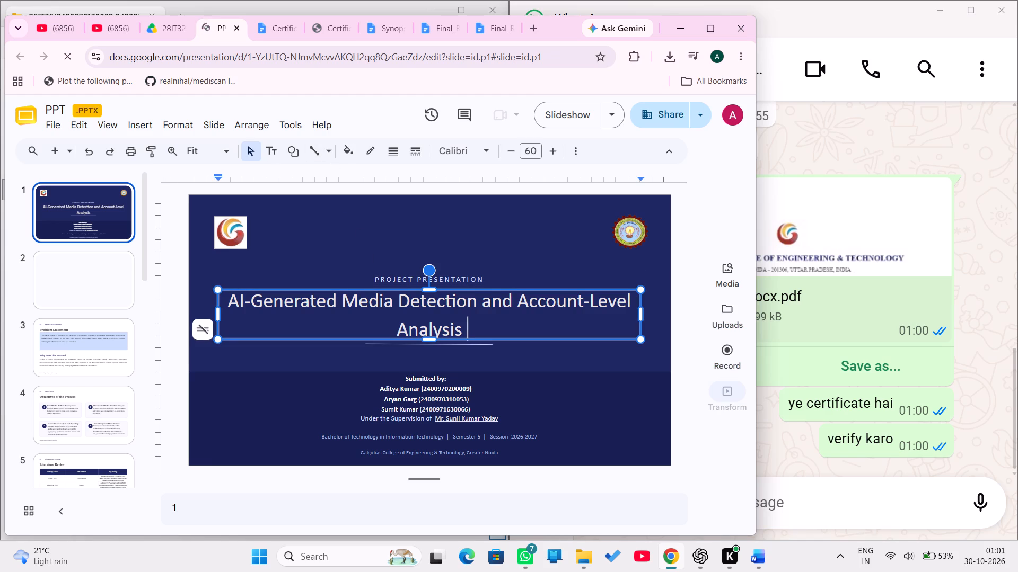
pyautogui.press('BackSpace')
pyautogui.press('BackSpace')
pyautogui.press('BackSpace')
pyautogui.press('BackSpace')
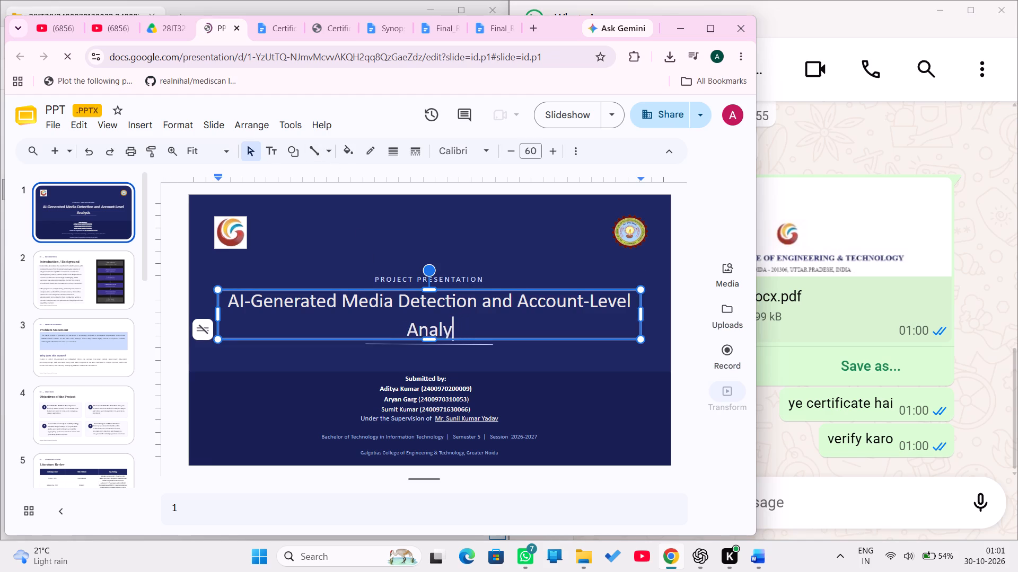
pyautogui.press('BackSpace')
pyautogui.press('BackSpace')
pyautogui.press('BackSpace')
pyautogui.press('BackSpace')
pyautogui.press('BackSpace')
pyautogui.press('BackSpace')
pyautogui.press('BackSpace')
pyautogui.press('BackSpace')
pyautogui.press('BackSpace')
pyautogui.press('BackSpace')
pyautogui.press('BackSpace')
pyautogui.press('BackSpace')
pyautogui.press('BackSpace')
pyautogui.press('BackSpace')
pyautogui.press('BackSpace')
pyautogui.press('BackSpace')
pyautogui.press('BackSpace')
pyautogui.press('BackSpace')
pyautogui.press('BackSpace')
pyautogui.press('BackSpace')
pyautogui.press('BackSpace')
pyautogui.press('BackSpace')
pyautogui.press('BackSpace')
pyautogui.press('BackSpace')
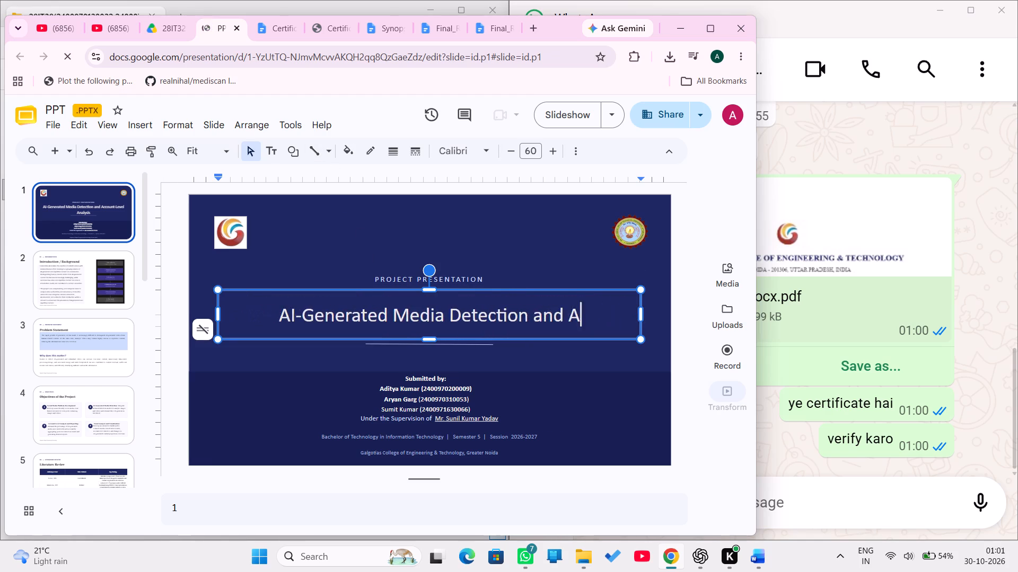
pyautogui.press('BackSpace')
pyautogui.press('BackSpace')
pyautogui.press('BackSpace')
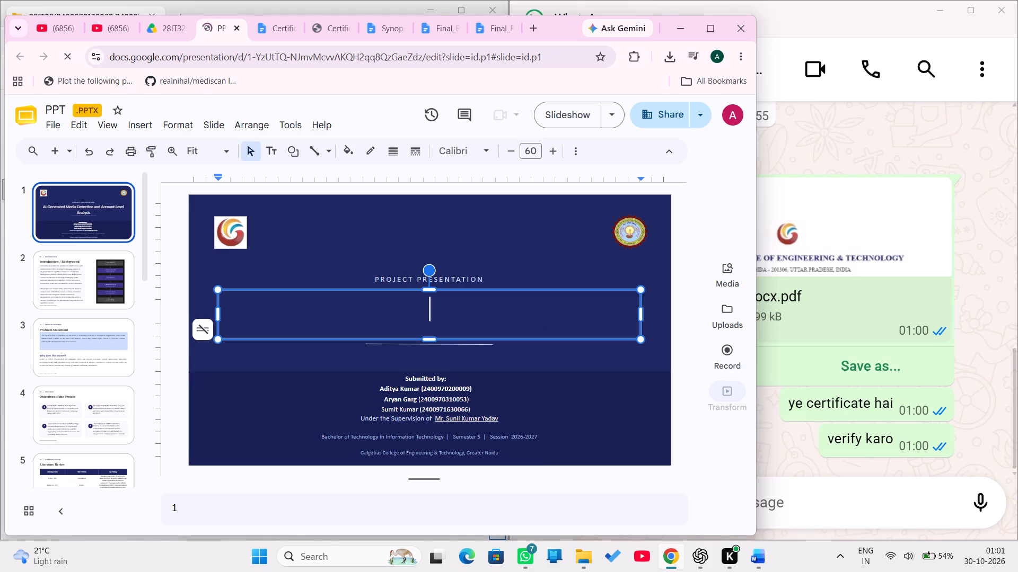
pyautogui.hotkey('ctrl', 'v')
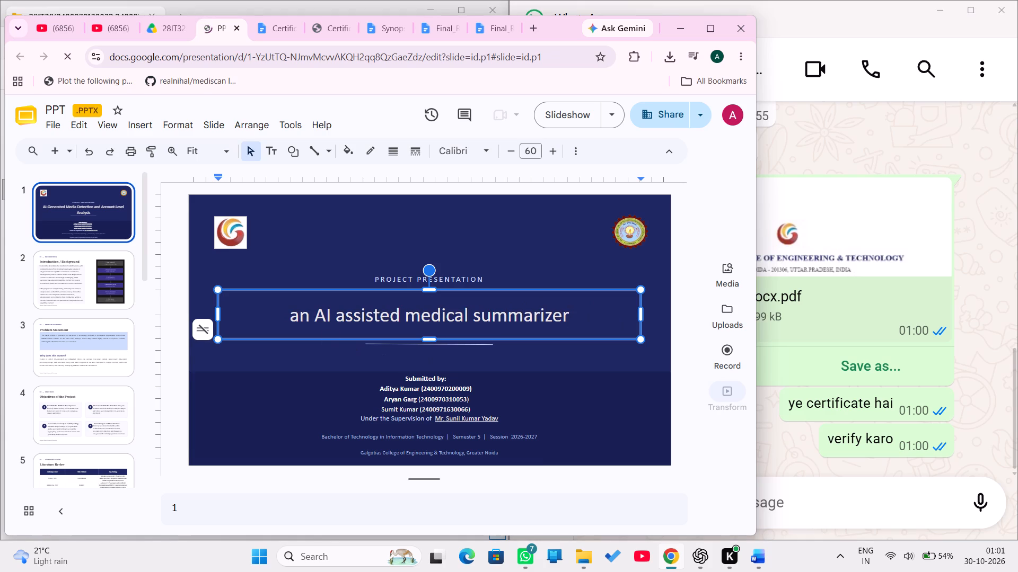
# Add the prefix "MEDIEXPLAIN:" in front of the slide 1 title.
pyautogui.click(273, 318)
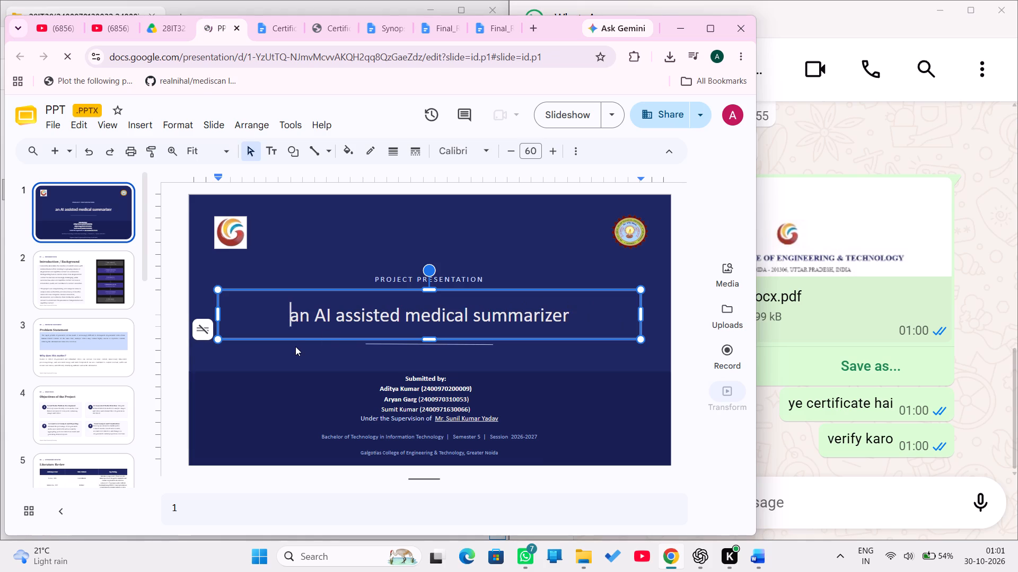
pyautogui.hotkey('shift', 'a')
pyautogui.press('BackSpace')
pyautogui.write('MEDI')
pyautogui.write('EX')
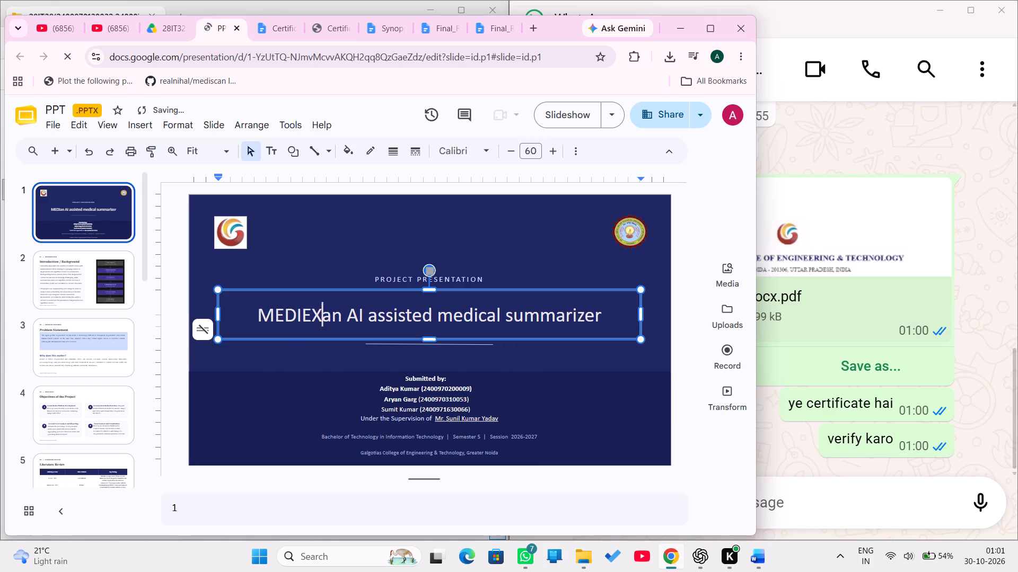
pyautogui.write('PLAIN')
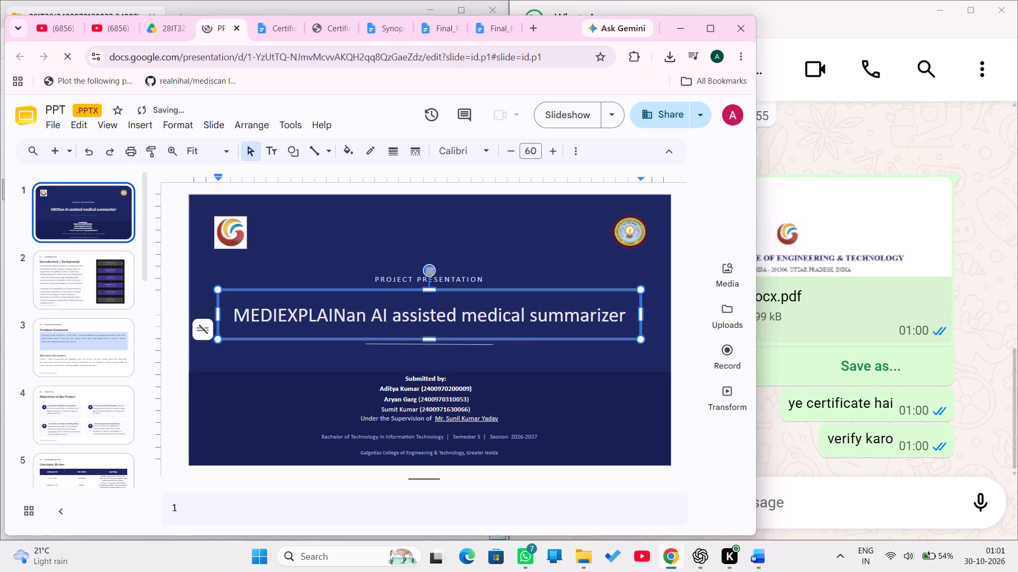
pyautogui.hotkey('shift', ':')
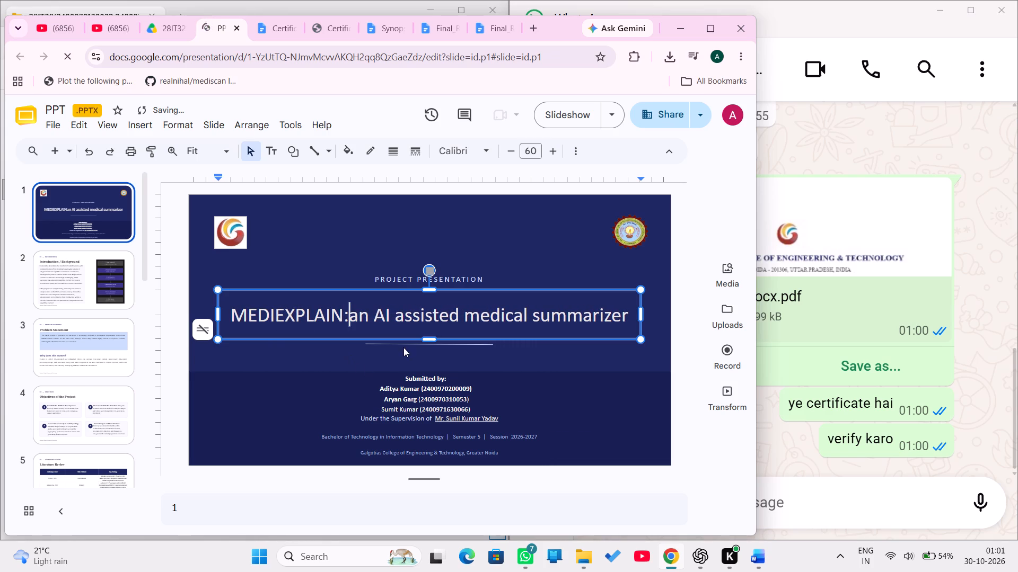
# Delete the third student's line under "Submitted by:" on slide 1, keeping the second student's closing parenthesis.
pyautogui.scroll(-1, 473, 309)
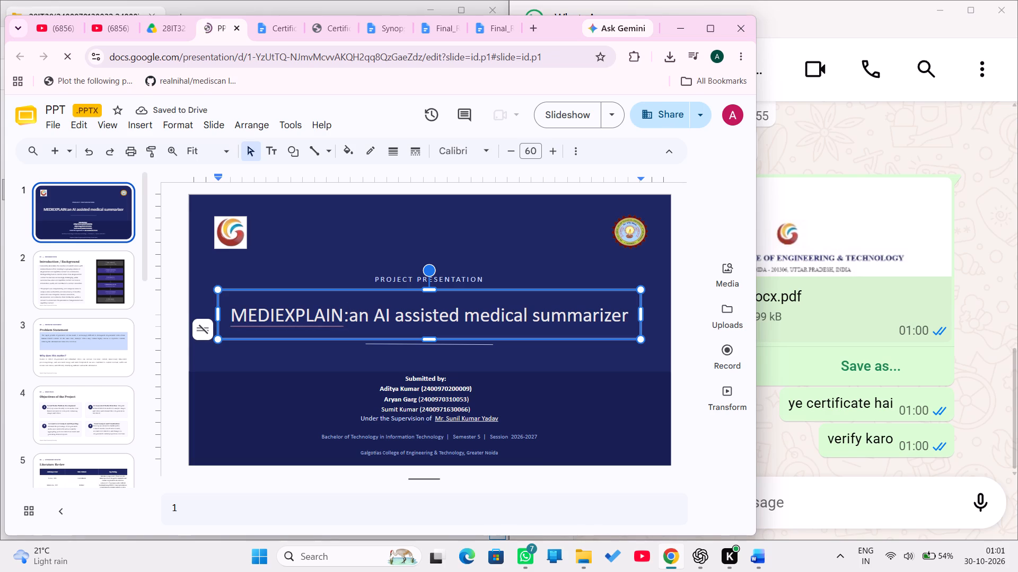
pyautogui.scroll(-1, 473, 309)
pyautogui.click(451, 389)
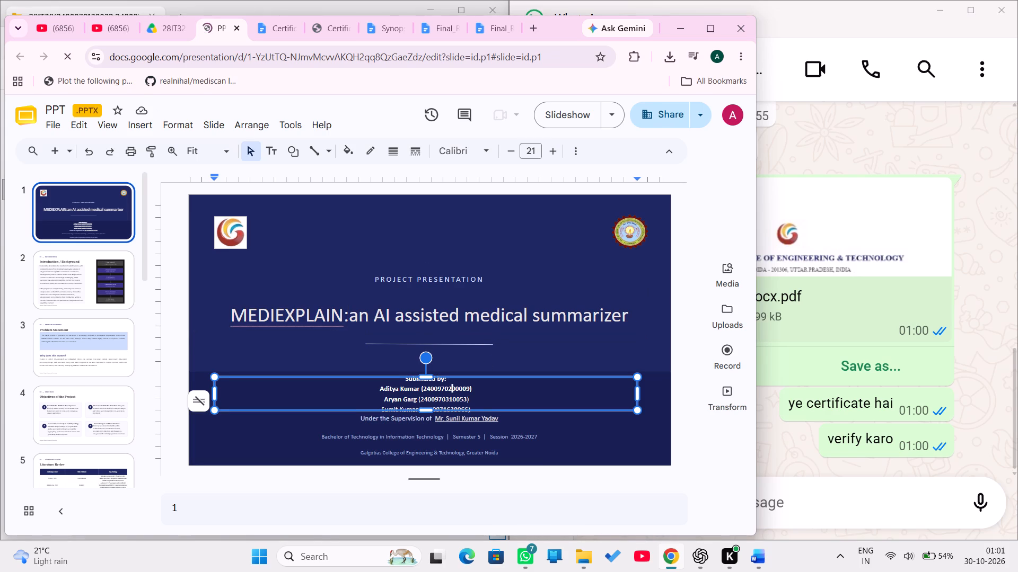
pyautogui.click(473, 405)
pyautogui.press('BackSpace')
pyautogui.press('BackSpace')
pyautogui.press('BackSpace')
pyautogui.press('BackSpace')
pyautogui.press('BackSpace')
pyautogui.press('BackSpace')
pyautogui.press('BackSpace')
pyautogui.press('BackSpace')
pyautogui.press('BackSpace')
pyautogui.press('BackSpace')
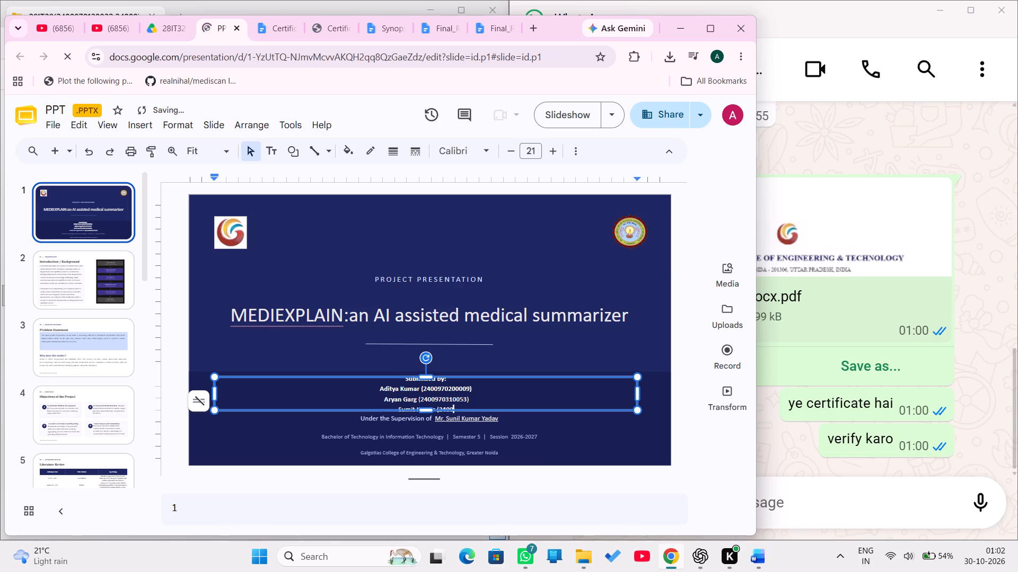
pyautogui.press('BackSpace')
pyautogui.press('BackSpace')
pyautogui.press('BackSpace')
pyautogui.press('BackSpace')
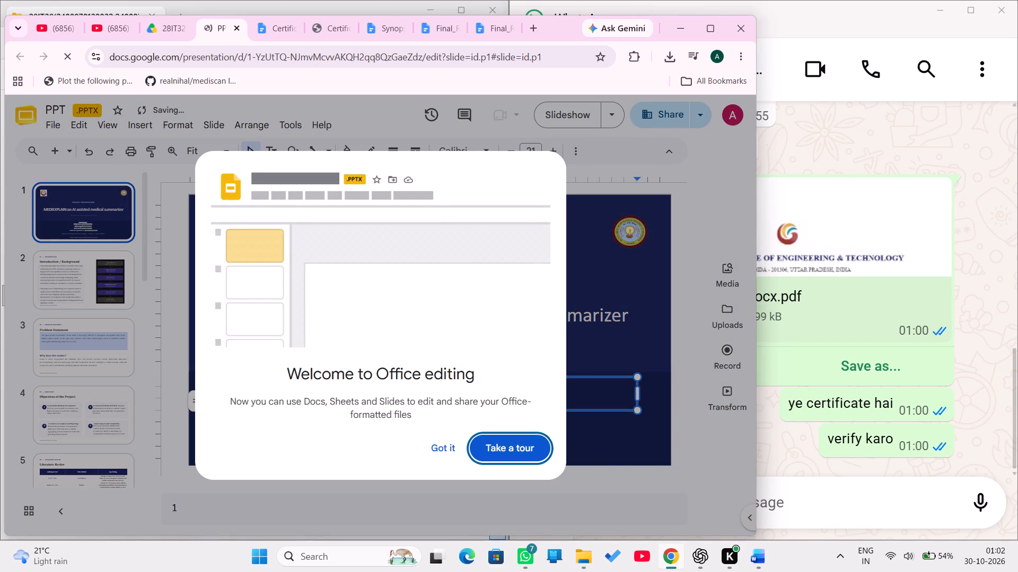
pyautogui.click(447, 435)
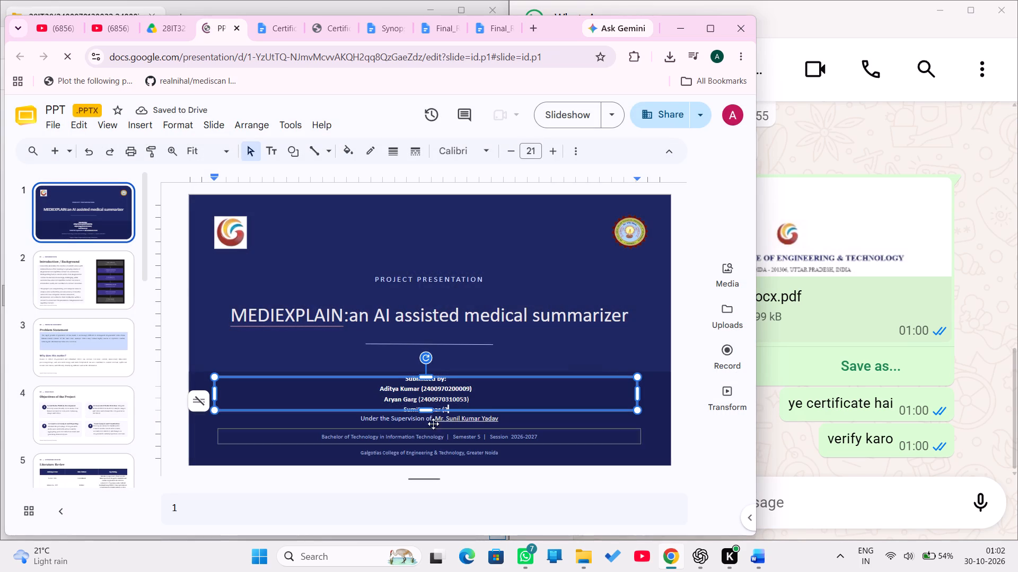
pyautogui.click(453, 408)
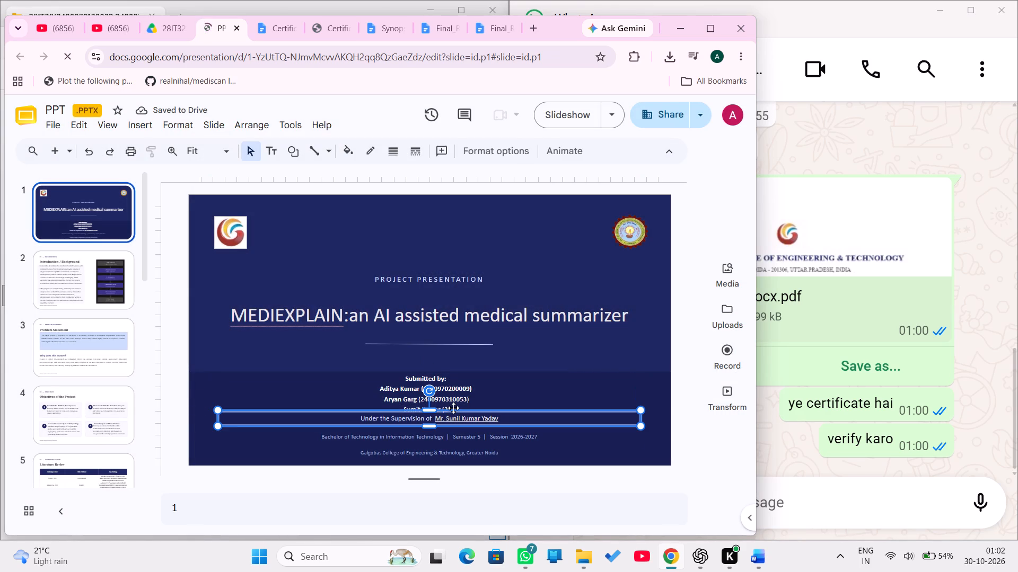
pyautogui.click(455, 401)
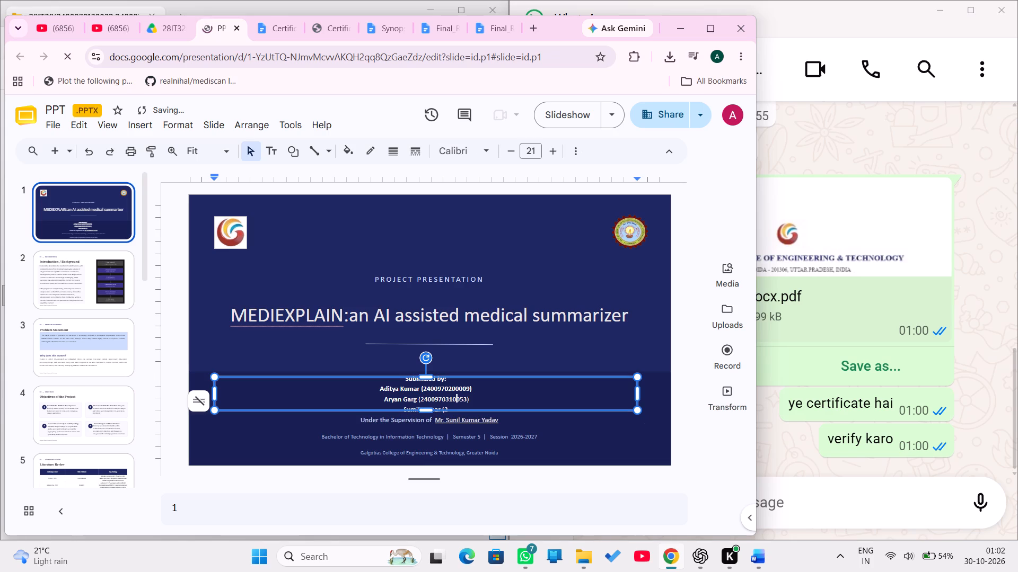
pyautogui.click(452, 406)
pyautogui.press('BackSpace')
pyautogui.press('BackSpace')
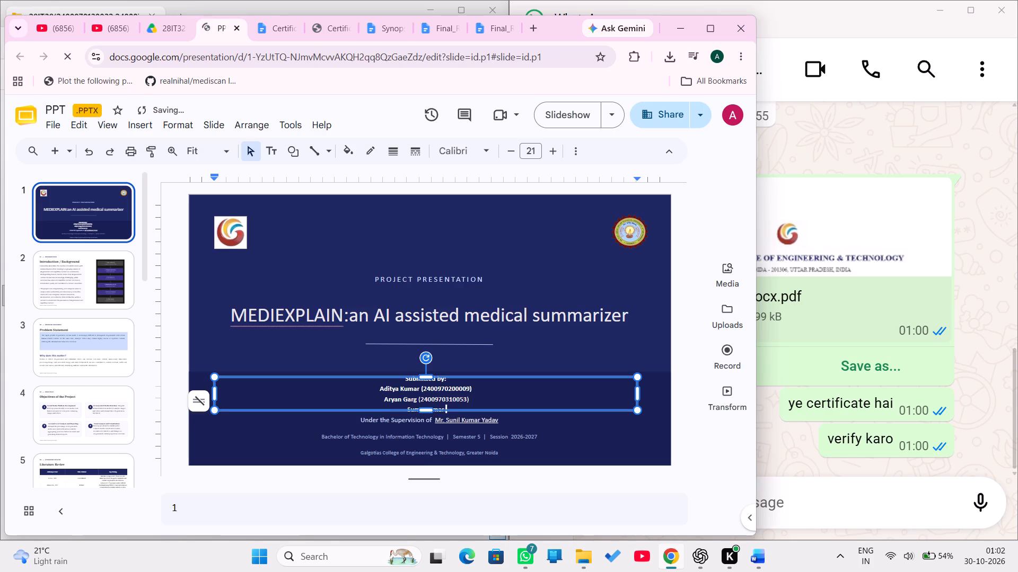
pyautogui.press('BackSpace')
pyautogui.press('BackSpace')
pyautogui.press('BackSpace')
pyautogui.press('BackSpace')
pyautogui.press('BackSpace')
pyautogui.press('BackSpace')
pyautogui.press('BackSpace')
pyautogui.press('BackSpace')
pyautogui.press('BackSpace')
pyautogui.press('BackSpace')
pyautogui.press('BackSpace')
pyautogui.press('BackSpace')
pyautogui.press('BackSpace')
pyautogui.press('BackSpace')
pyautogui.press('BackSpace')
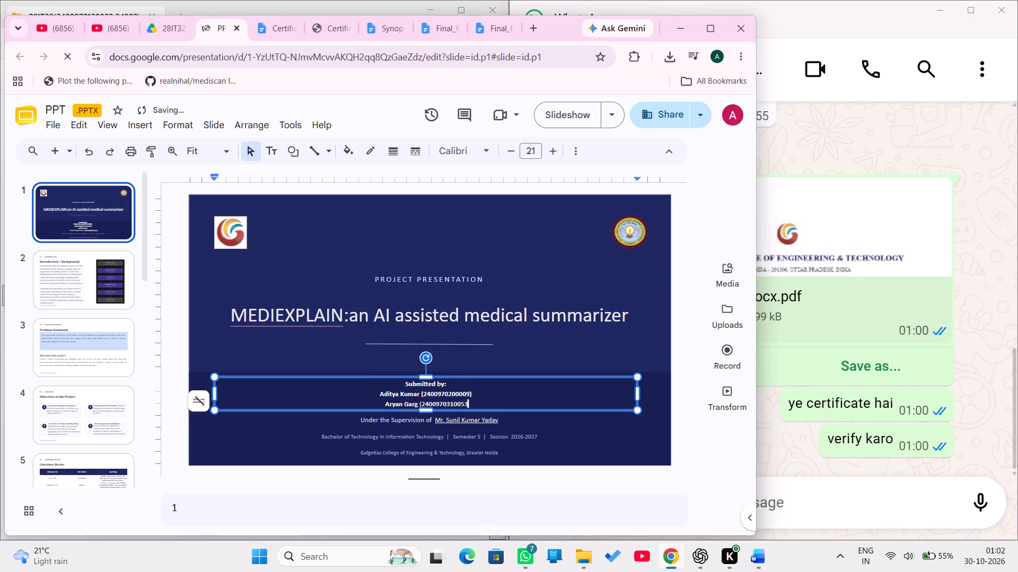
pyautogui.hotkey('shift', ')')
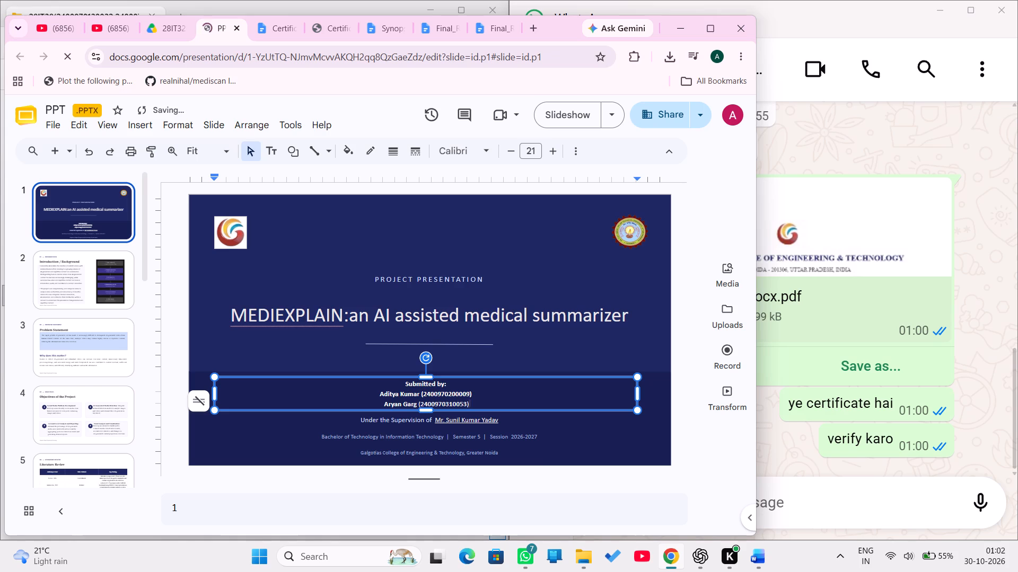
# Replace the second listed student's roll number on slide 1 with the own group member's roll number.
pyautogui.press('Left')
pyautogui.press('BackSpace')
pyautogui.press('BackSpace')
pyautogui.press('BackSpace')
pyautogui.press('BackSpace')
pyautogui.press('BackSpace')
pyautogui.press('BackSpace')
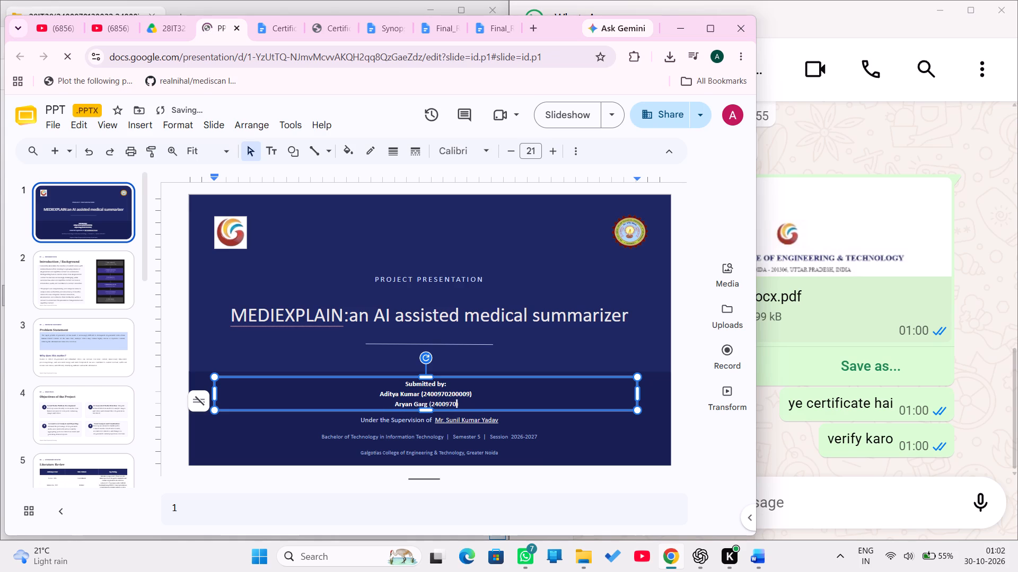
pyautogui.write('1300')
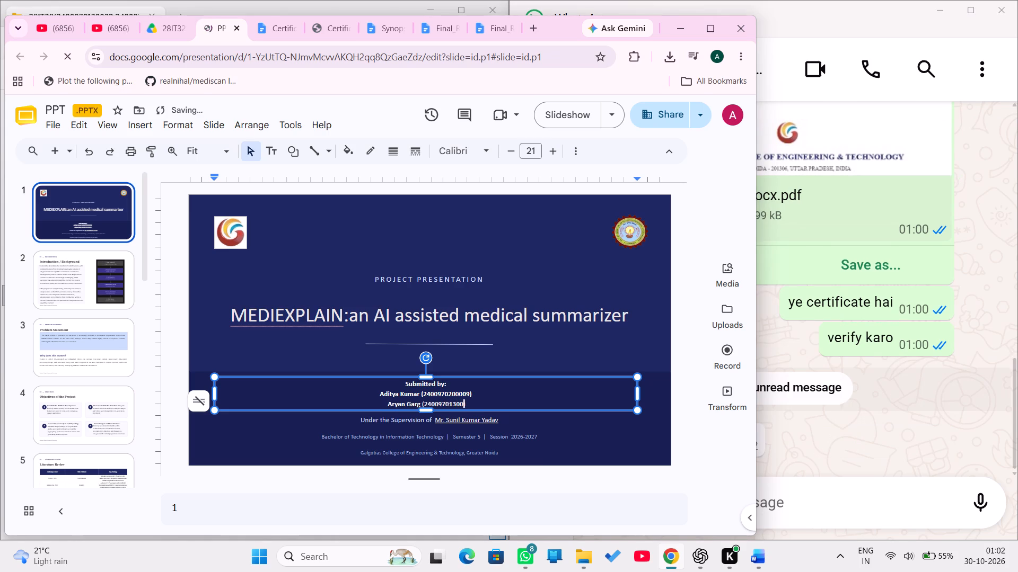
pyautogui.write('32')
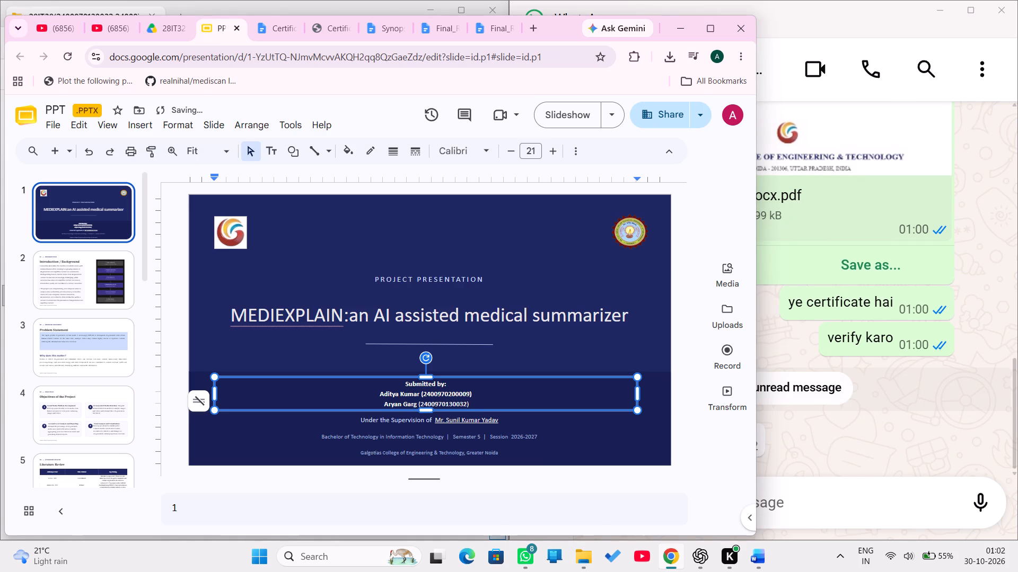
# Replace the second listed student's name on slide 1 with the own group member's full name.
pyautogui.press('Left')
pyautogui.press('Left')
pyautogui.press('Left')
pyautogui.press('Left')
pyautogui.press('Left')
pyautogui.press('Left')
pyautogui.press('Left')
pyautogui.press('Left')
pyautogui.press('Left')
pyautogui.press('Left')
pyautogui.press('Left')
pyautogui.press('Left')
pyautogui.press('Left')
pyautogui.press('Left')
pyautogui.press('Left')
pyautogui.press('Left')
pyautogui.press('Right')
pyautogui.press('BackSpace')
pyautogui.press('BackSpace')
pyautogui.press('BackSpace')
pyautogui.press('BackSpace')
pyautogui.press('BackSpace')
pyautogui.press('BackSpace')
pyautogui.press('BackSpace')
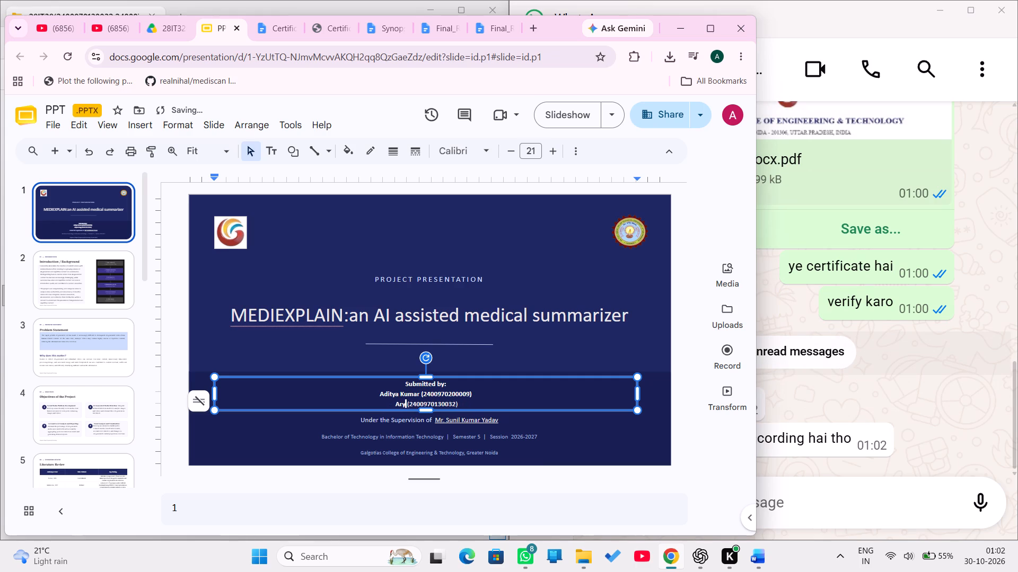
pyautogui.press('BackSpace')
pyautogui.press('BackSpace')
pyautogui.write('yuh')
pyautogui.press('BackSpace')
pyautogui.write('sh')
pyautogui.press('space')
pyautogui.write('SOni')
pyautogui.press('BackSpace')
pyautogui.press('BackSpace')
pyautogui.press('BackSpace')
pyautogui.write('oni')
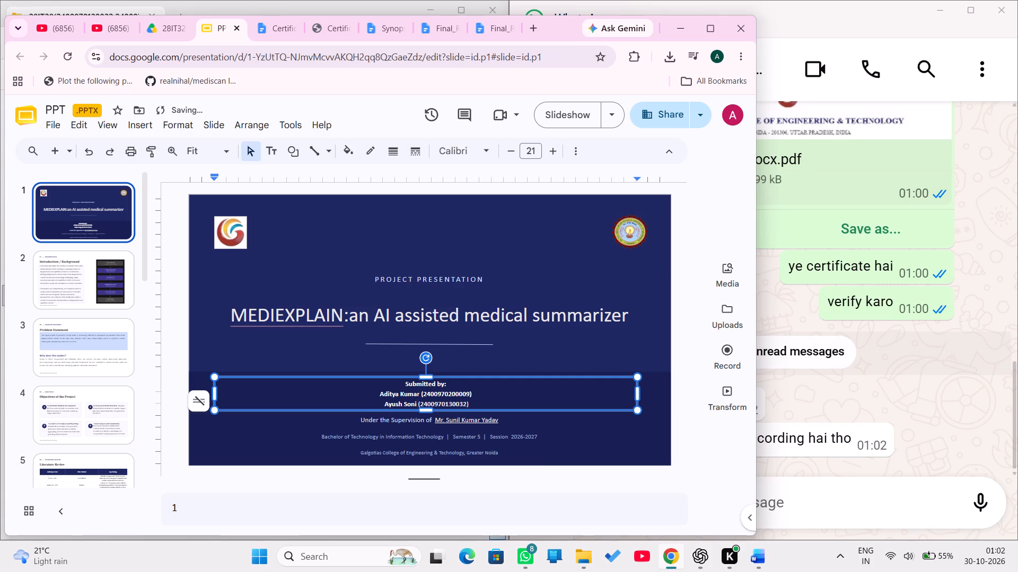
# Replace the first listed student's name under "Submitted by:" on slide 1 with the own group member's full name.
pyautogui.click(419, 393)
pyautogui.press('BackSpace')
pyautogui.press('BackSpace')
pyautogui.press('BackSpace')
pyautogui.press('BackSpace')
pyautogui.press('BackSpace')
pyautogui.press('BackSpace')
pyautogui.press('BackSpace')
pyautogui.press('BackSpace')
pyautogui.press('BackSpace')
pyautogui.press('BackSpace')
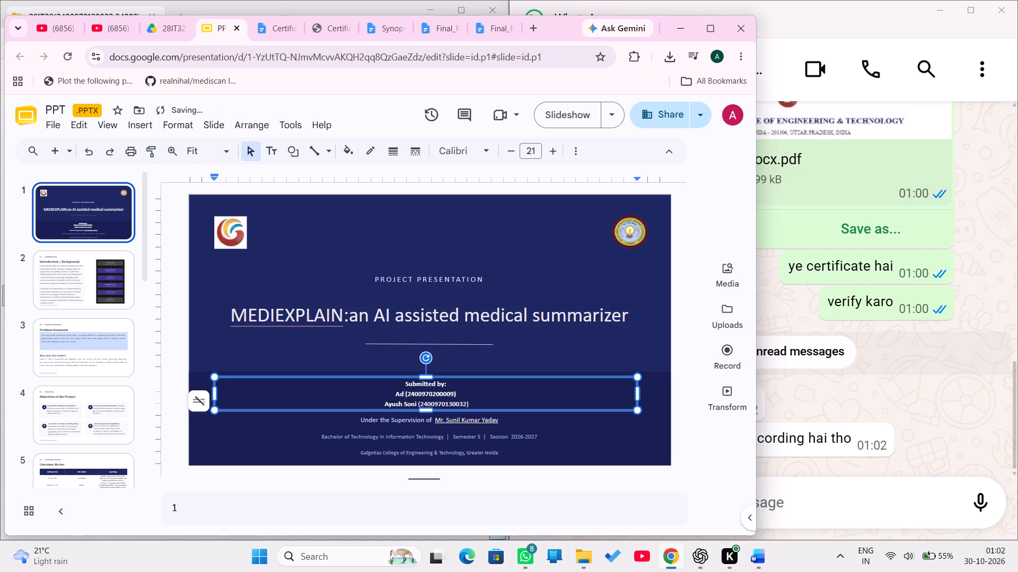
pyautogui.press('BackSpace')
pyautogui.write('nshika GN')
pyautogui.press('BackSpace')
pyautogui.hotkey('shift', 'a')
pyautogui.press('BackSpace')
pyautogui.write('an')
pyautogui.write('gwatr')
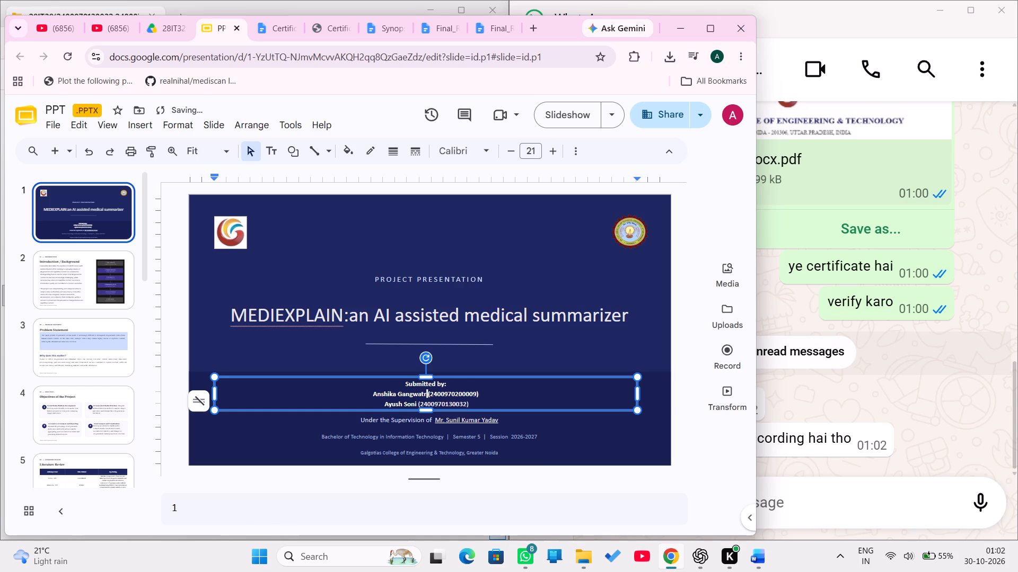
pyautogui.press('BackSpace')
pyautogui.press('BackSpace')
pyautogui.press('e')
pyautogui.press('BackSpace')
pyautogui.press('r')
# Replace the ending of the first listed student's roll number on slide 1 with the own group member's digits.
pyautogui.click(475, 392)
pyautogui.press('BackSpace')
pyautogui.press('BackSpace')
pyautogui.press('BackSpace')
pyautogui.press('BackSpace')
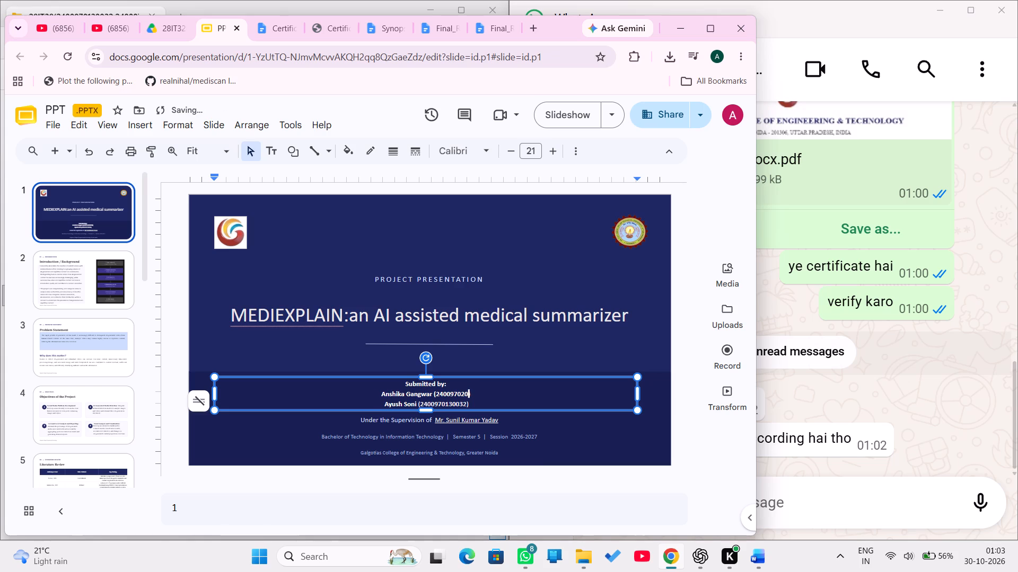
# Correct the first listed student's roll number under "Submitted by:" on slide 1 to the own group member's full number.
pyautogui.press('BackSpace')
pyautogui.press('BackSpace')
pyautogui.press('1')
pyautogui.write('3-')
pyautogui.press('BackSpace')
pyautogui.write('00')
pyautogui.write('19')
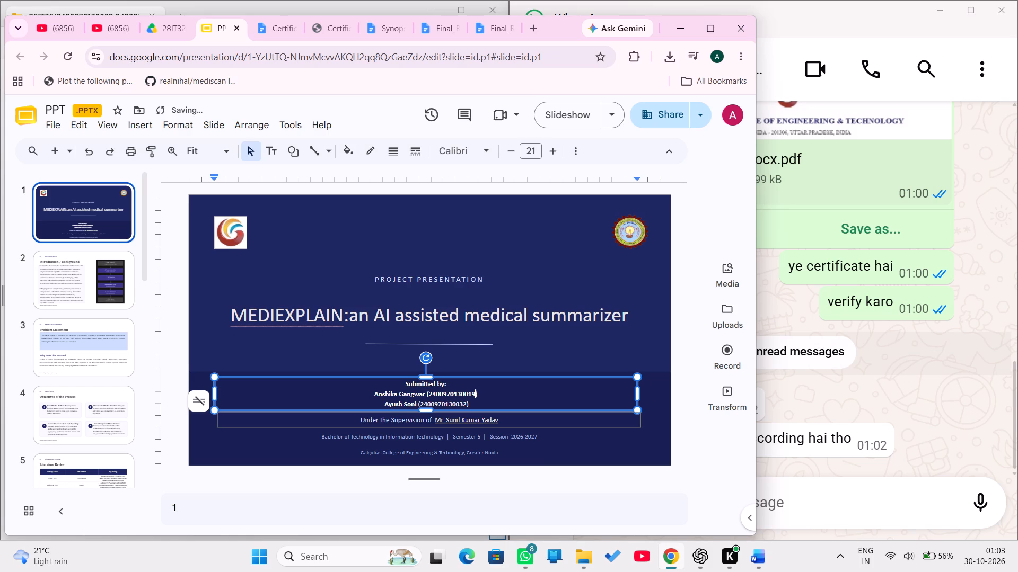
pyautogui.click(494, 404)
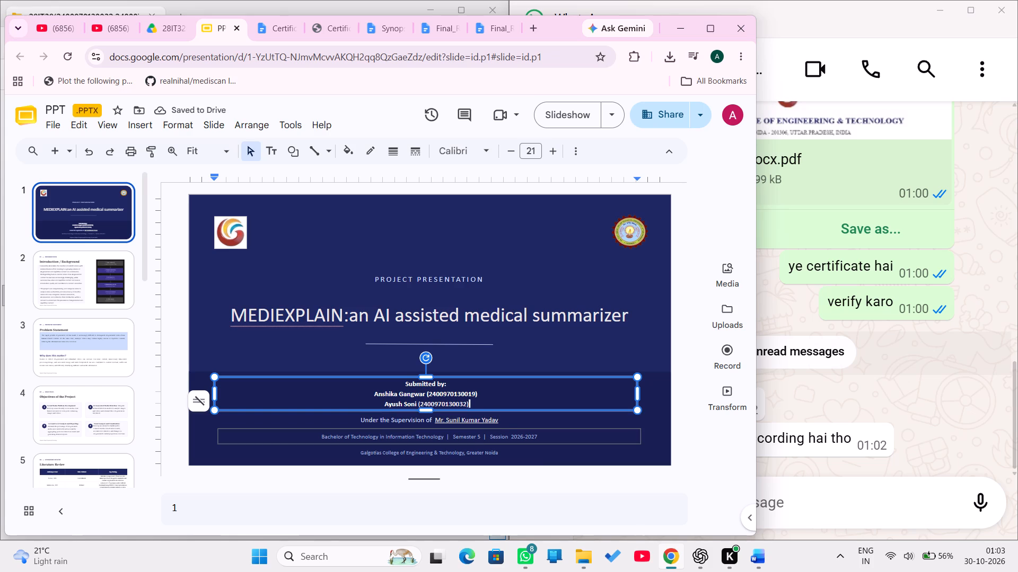
# Replace the supervisor's name after "Under the Supervision of Mr." on slide 1 with the own group's supervisor's name.
pyautogui.click(505, 422)
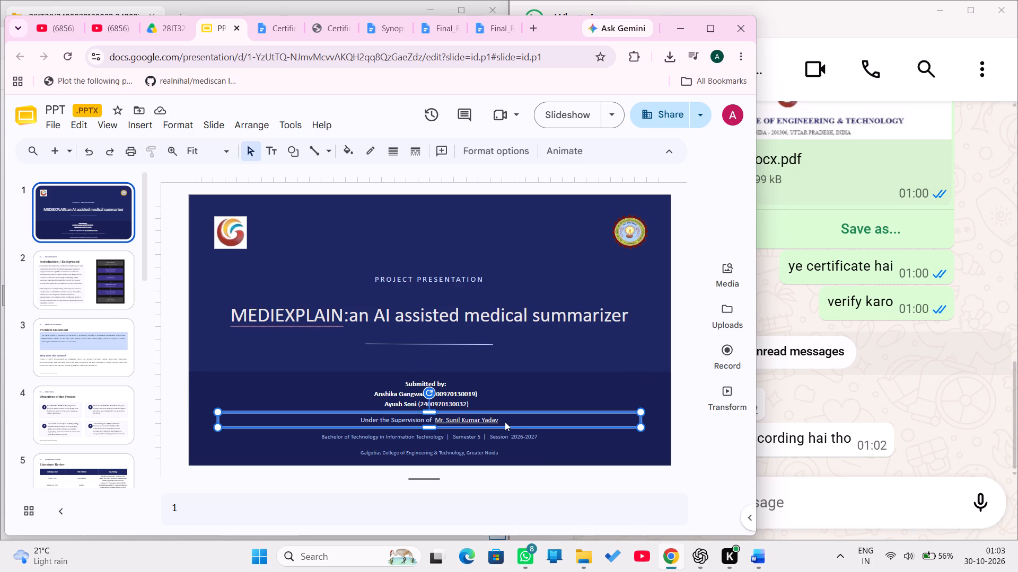
pyautogui.click(502, 419)
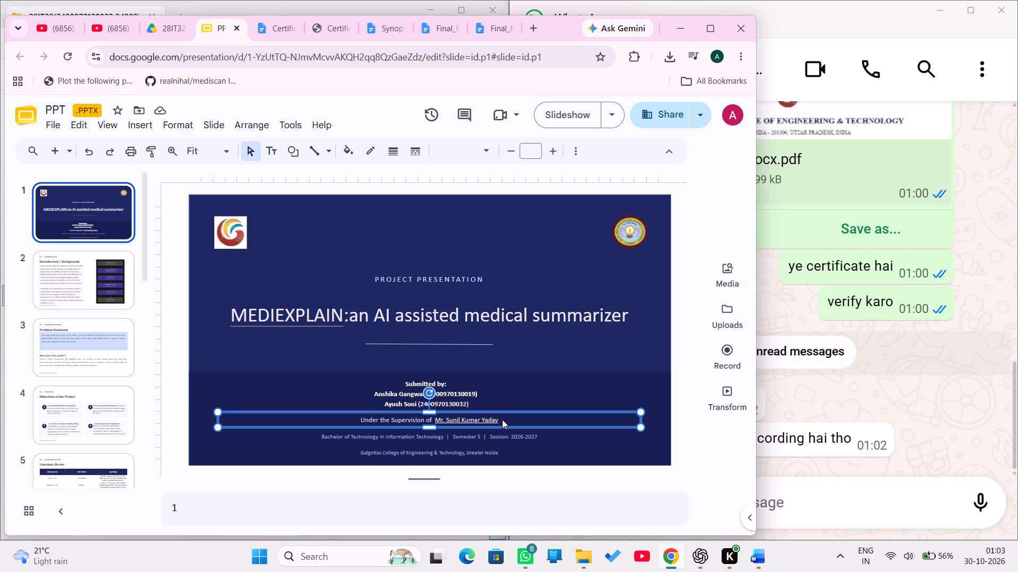
pyautogui.doubleClick(498, 416)
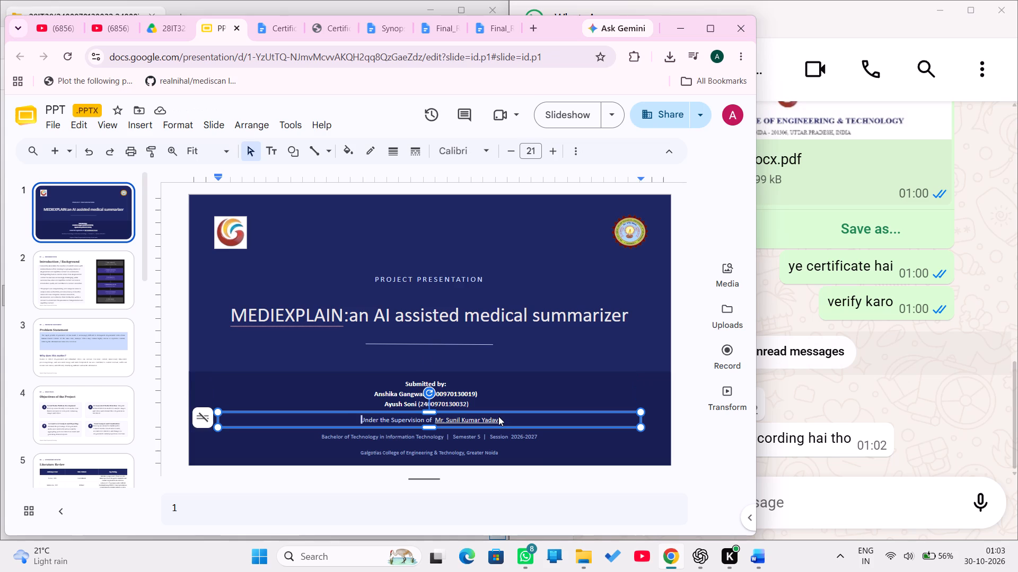
pyautogui.click(502, 419)
pyautogui.press('BackSpace')
pyautogui.press('BackSpace')
pyautogui.press('BackSpace')
pyautogui.press('BackSpace')
pyautogui.press('BackSpace')
pyautogui.press('BackSpace')
pyautogui.press('BackSpace')
pyautogui.press('BackSpace')
pyautogui.press('BackSpace')
pyautogui.press('BackSpace')
pyautogui.press('BackSpace')
pyautogui.press('BackSpace')
pyautogui.press('BackSpace')
pyautogui.press('BackSpace')
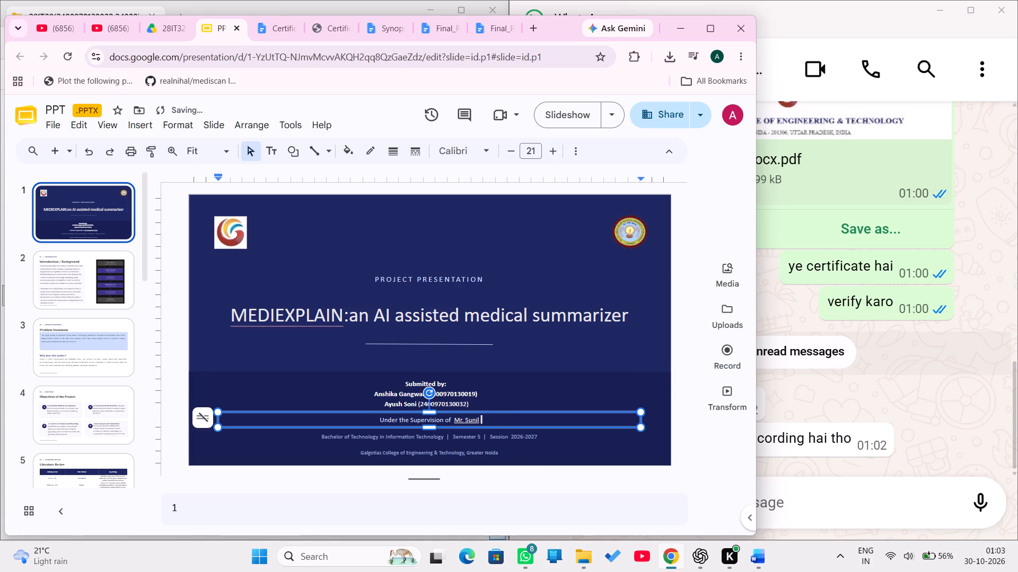
pyautogui.press('BackSpace')
pyautogui.press('BackSpace')
pyautogui.press('BackSpace')
pyautogui.press('BackSpace')
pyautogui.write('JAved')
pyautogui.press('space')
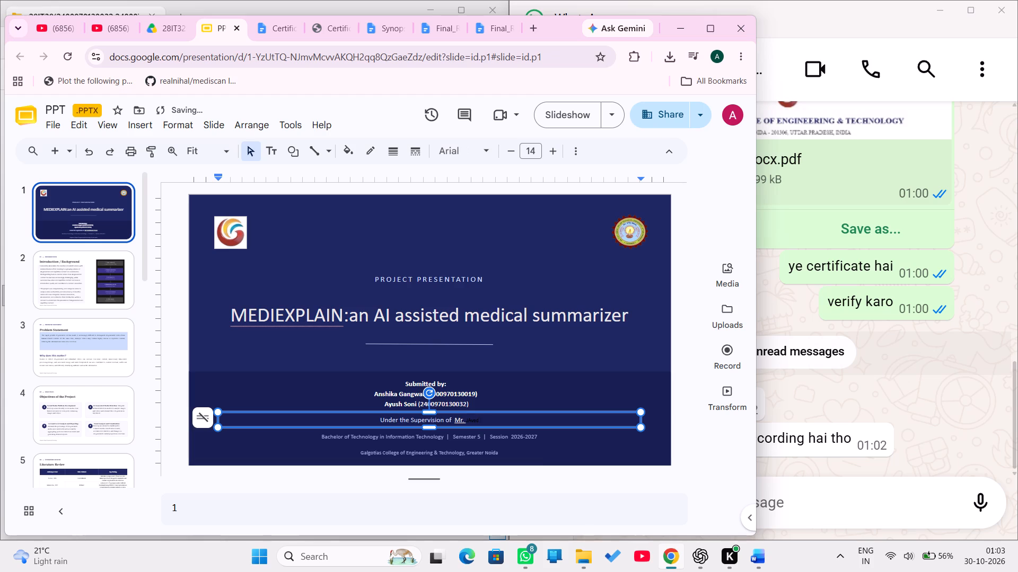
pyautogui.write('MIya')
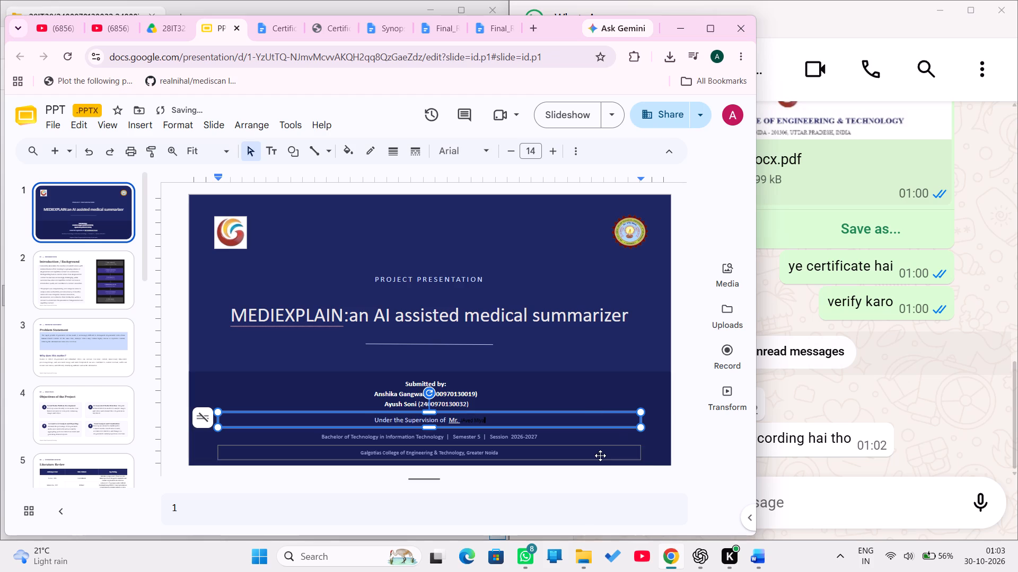
pyautogui.click(600, 455)
# Reopen the "Under the Supervision of" line on slide 1 for editing at the supervisor's name.
pyautogui.click(504, 422)
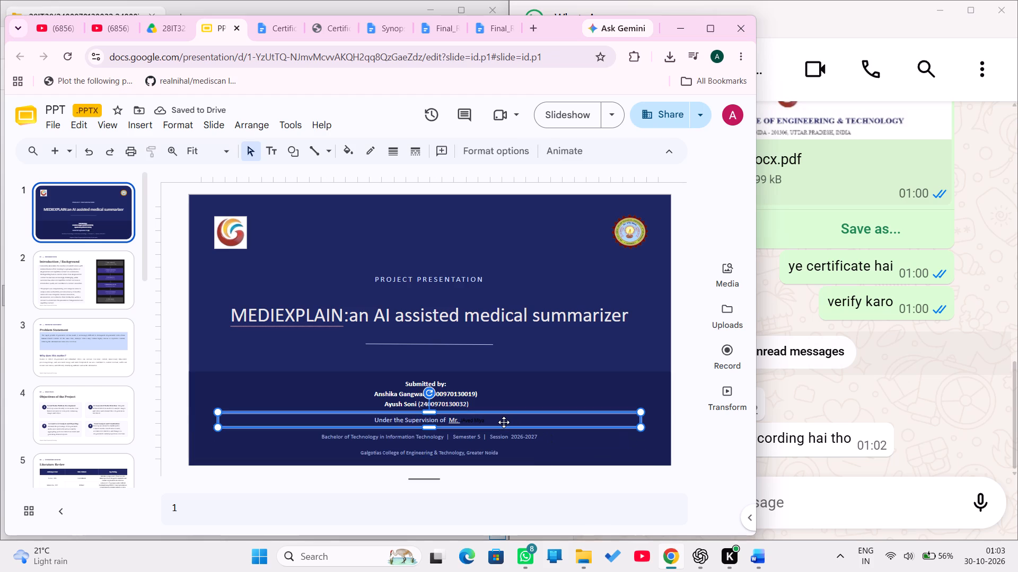
pyautogui.click(492, 420)
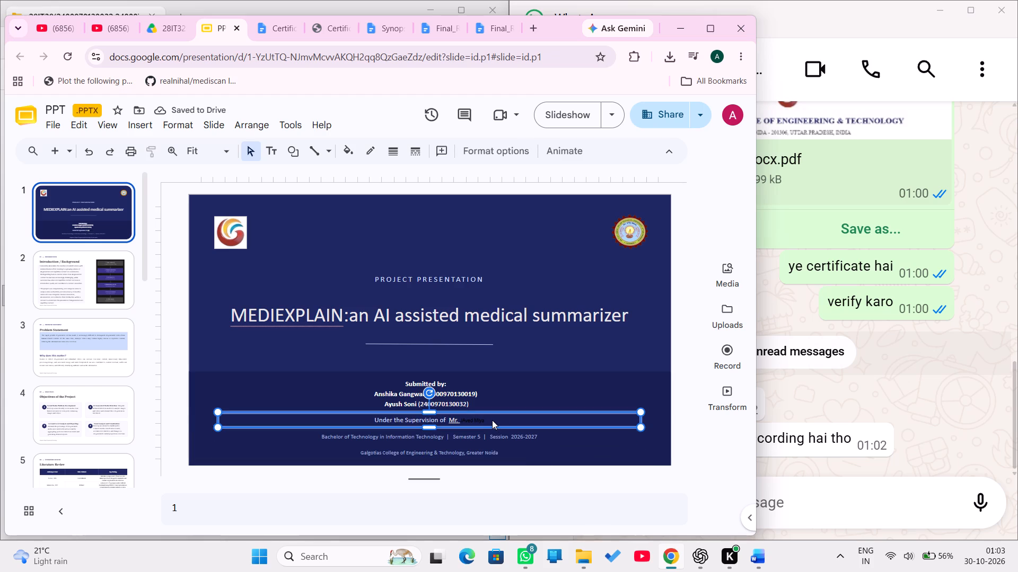
# Delete the dark-coloured supervisor's name after "Mr." in the "Under the Supervision of" line on slide 1, keeping a trailing space.
pyautogui.doubleClick(489, 420)
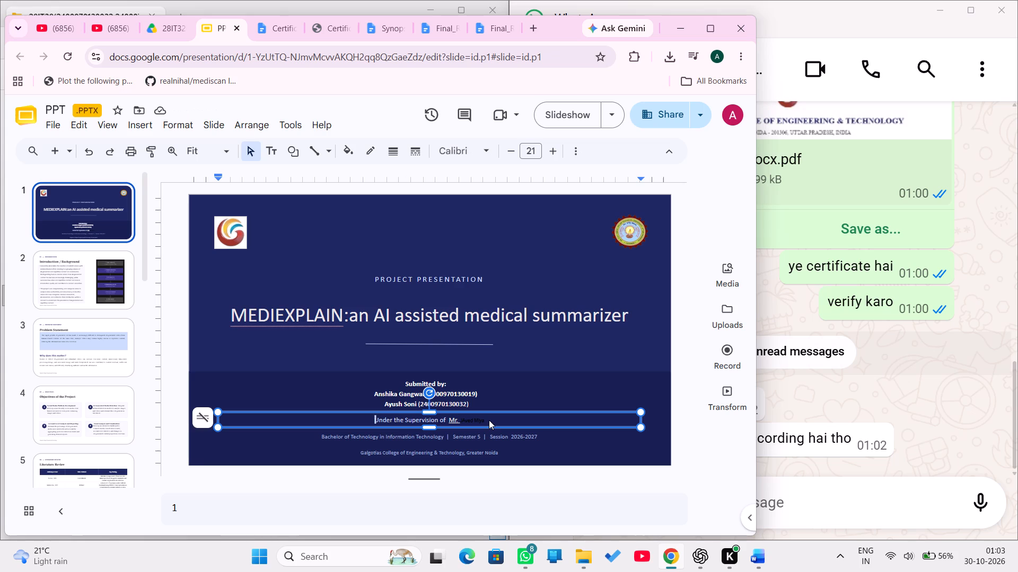
pyautogui.press('Right')
pyautogui.press('Right')
pyautogui.press('Right')
pyautogui.press('Right')
pyautogui.press('Right')
pyautogui.press('Right')
pyautogui.press('Right')
pyautogui.press('Right')
pyautogui.press('Right')
pyautogui.press('Right')
pyautogui.press('Right')
pyautogui.press('Right')
pyautogui.press('Right')
pyautogui.press('Right')
pyautogui.press('Right')
pyautogui.press('Right')
pyautogui.press('Right')
pyautogui.press('Right')
pyautogui.press('Right')
pyautogui.press('Right')
pyautogui.press('Right')
pyautogui.press('Right')
pyautogui.press('Right')
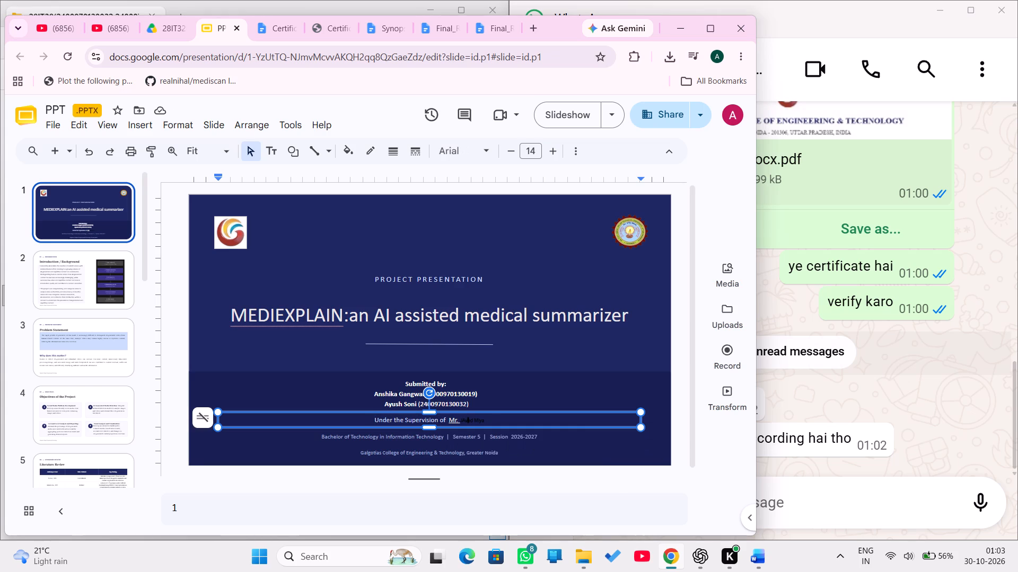
pyautogui.press('Right')
pyautogui.press('Right')
pyautogui.press('Right')
pyautogui.press('Right')
pyautogui.press('Right')
pyautogui.press('Right')
pyautogui.press('BackSpace')
pyautogui.press('BackSpace')
pyautogui.press('BackSpace')
pyautogui.press('BackSpace')
pyautogui.press('BackSpace')
pyautogui.press('BackSpace')
pyautogui.press('BackSpace')
pyautogui.press('BackSpace')
pyautogui.press('BackSpace')
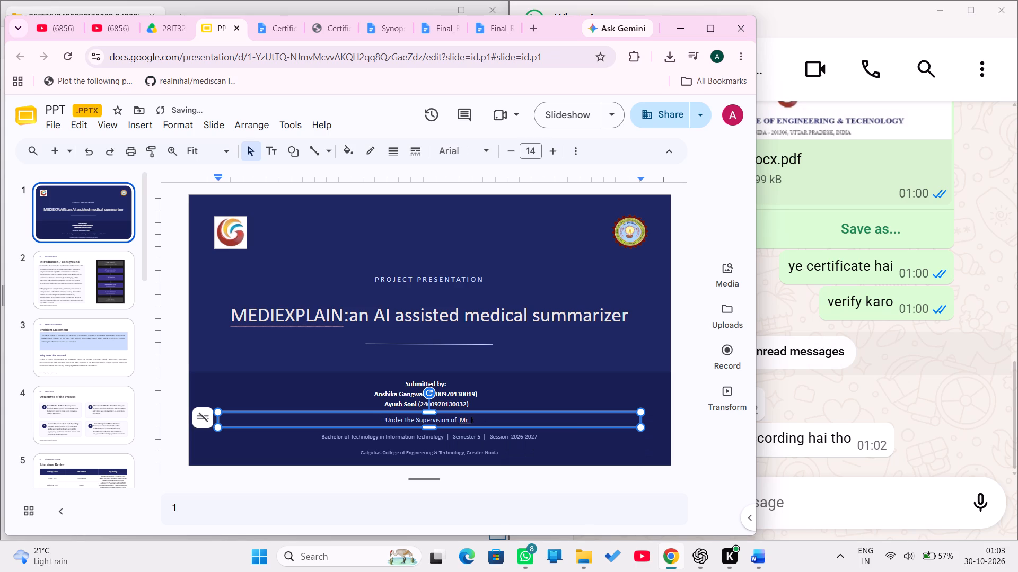
pyautogui.press('BackSpace')
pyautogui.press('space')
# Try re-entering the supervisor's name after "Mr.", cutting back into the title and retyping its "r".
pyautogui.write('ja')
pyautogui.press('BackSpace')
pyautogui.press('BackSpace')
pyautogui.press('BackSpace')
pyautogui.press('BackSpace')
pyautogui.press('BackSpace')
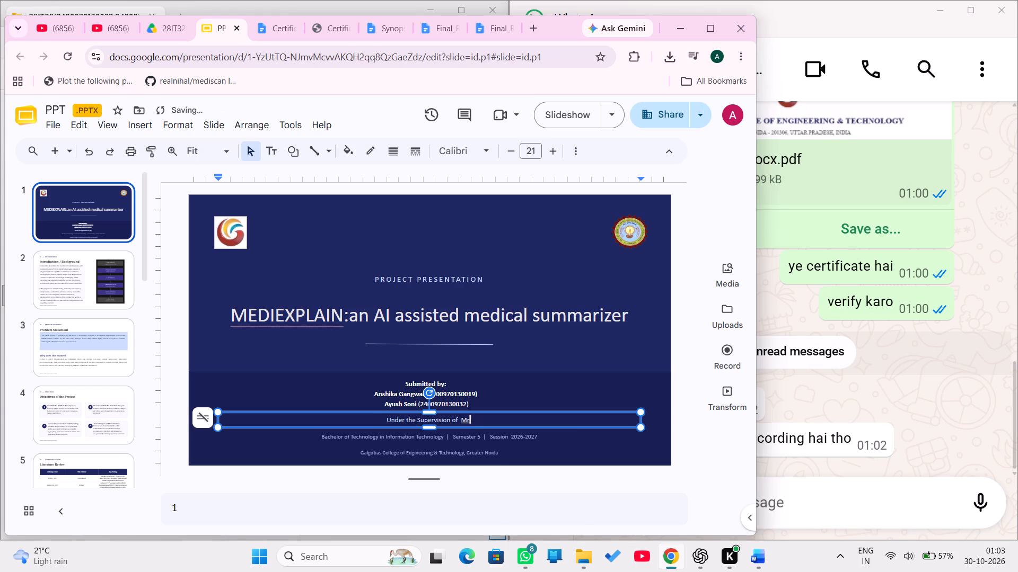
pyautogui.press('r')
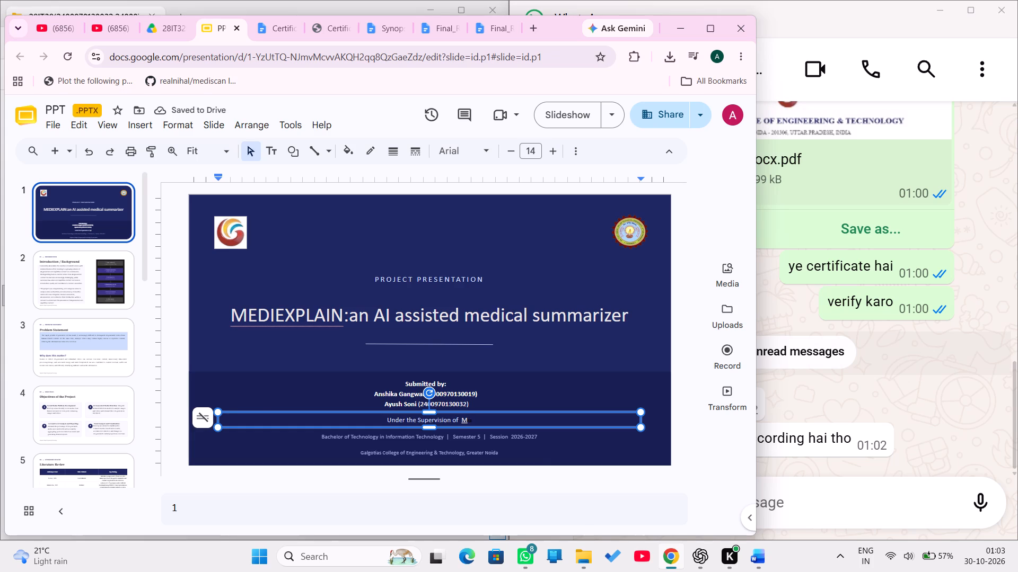
# Set the supervision line's text box on slide 1 to shrink text to fit the shape.
pyautogui.click(200, 416)
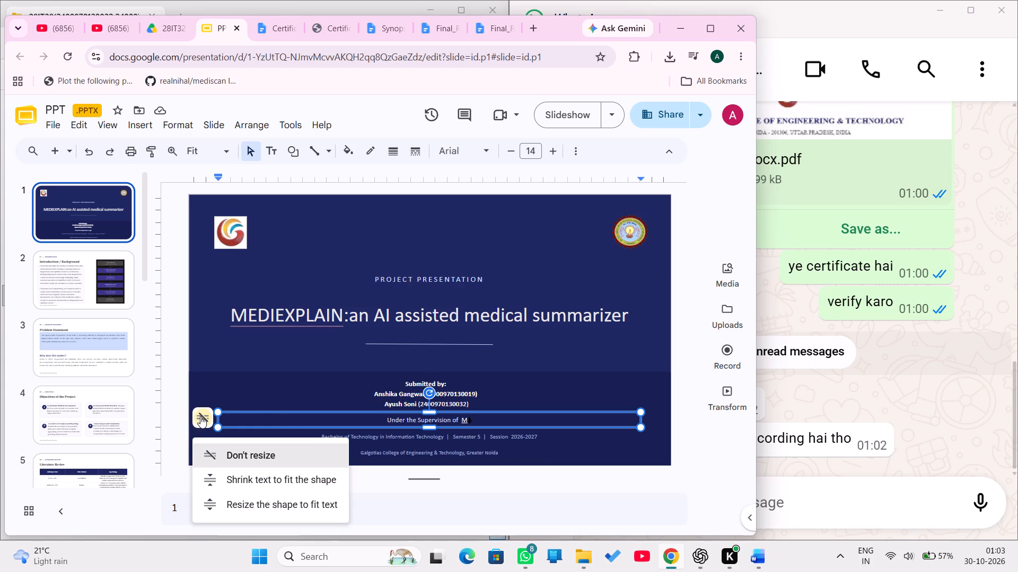
pyautogui.click(271, 480)
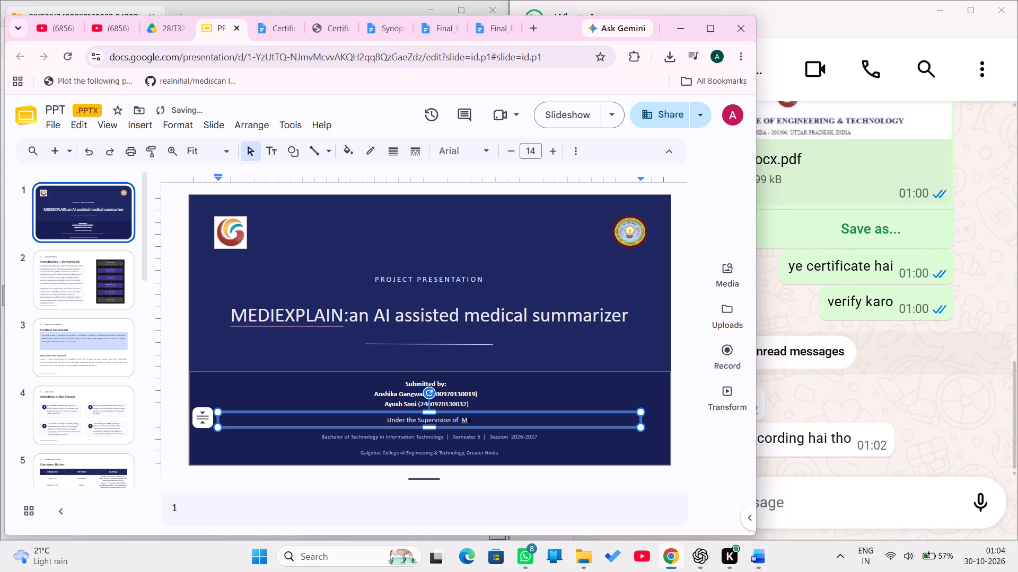
# Clear the remaining title after "Under the Supervision of" on slide 1 and start re-entering the supervisor's name.
pyautogui.click(488, 419)
pyautogui.press('BackSpace')
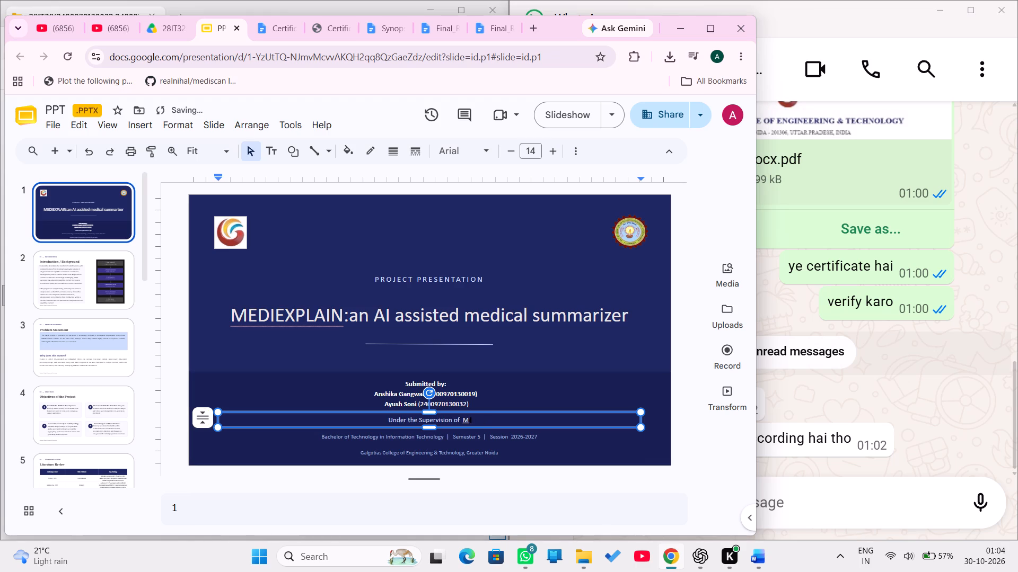
pyautogui.press('BackSpace')
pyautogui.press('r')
pyautogui.press('BackSpace')
pyautogui.press('BackSpace')
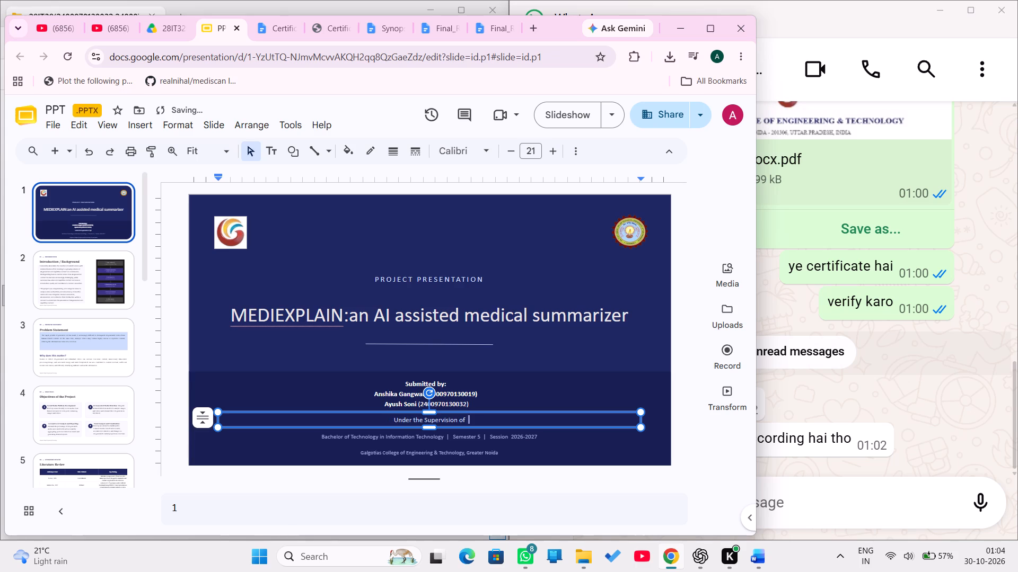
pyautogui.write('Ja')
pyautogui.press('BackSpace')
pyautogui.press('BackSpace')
# Enter the supervisor's title "Dr" and full name after "Under the Supervision of" on slide 1.
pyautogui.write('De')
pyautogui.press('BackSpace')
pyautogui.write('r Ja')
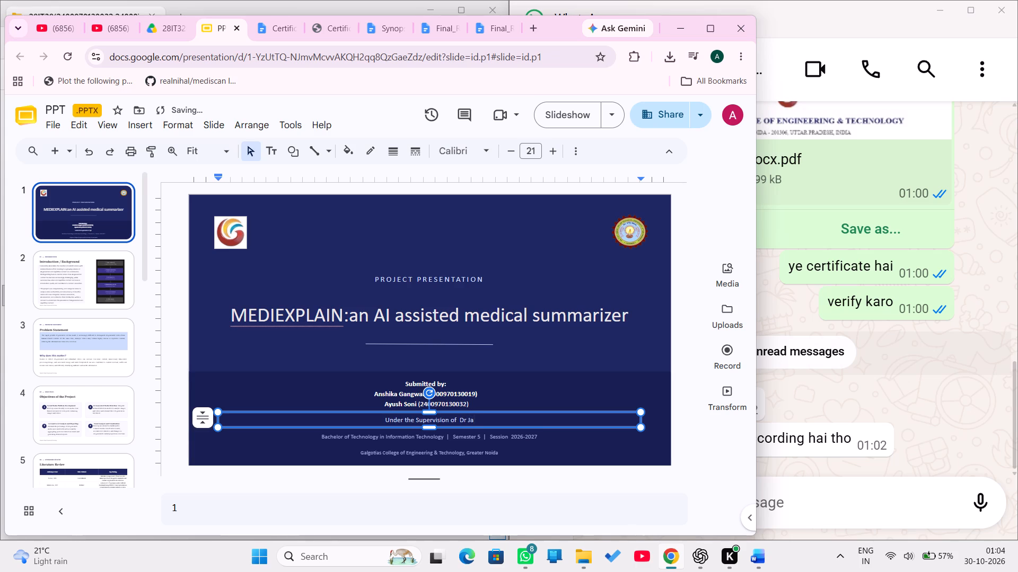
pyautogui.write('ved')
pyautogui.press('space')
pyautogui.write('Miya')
pyautogui.click(574, 423)
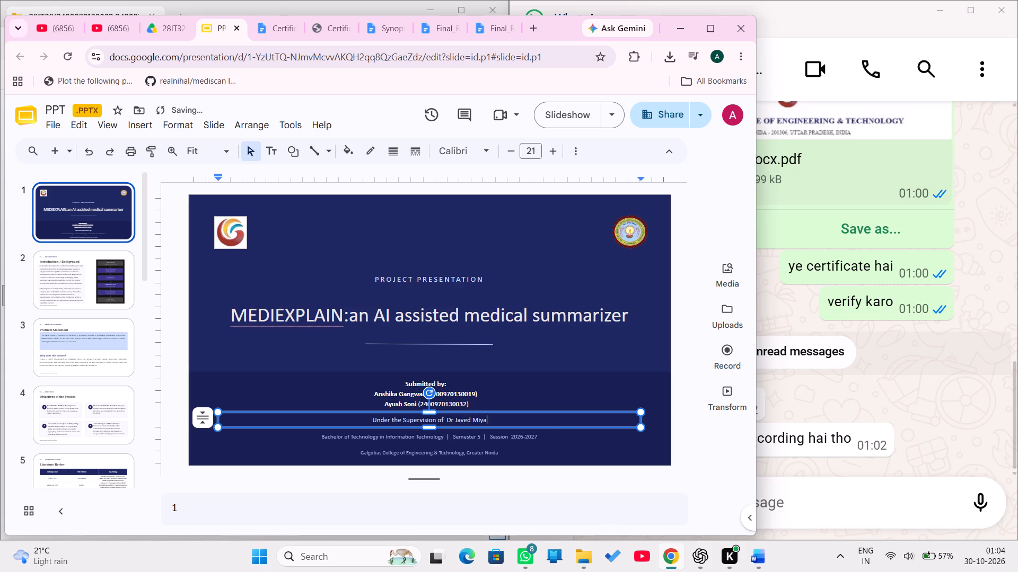
pyautogui.click(558, 433)
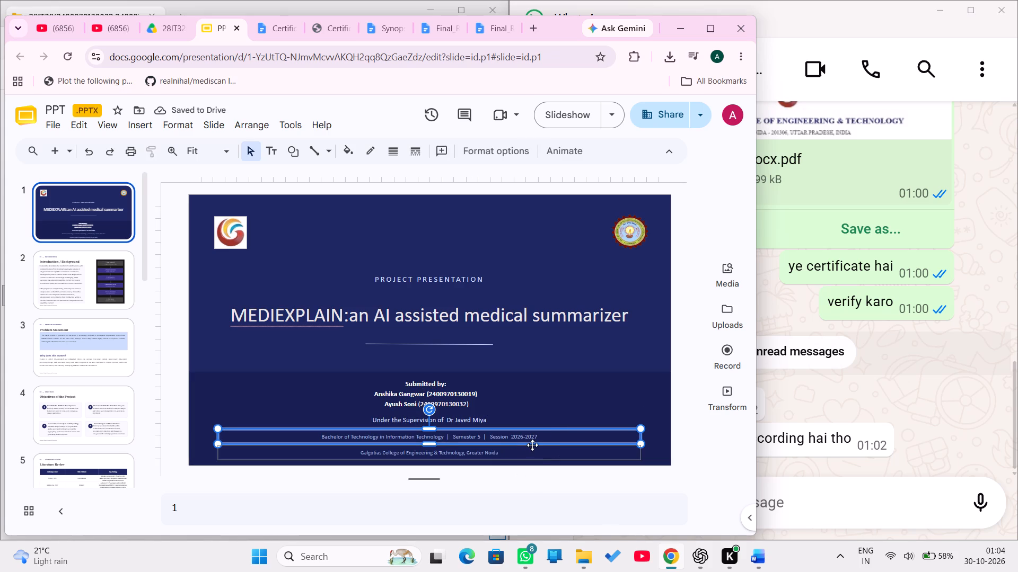
pyautogui.click(536, 458)
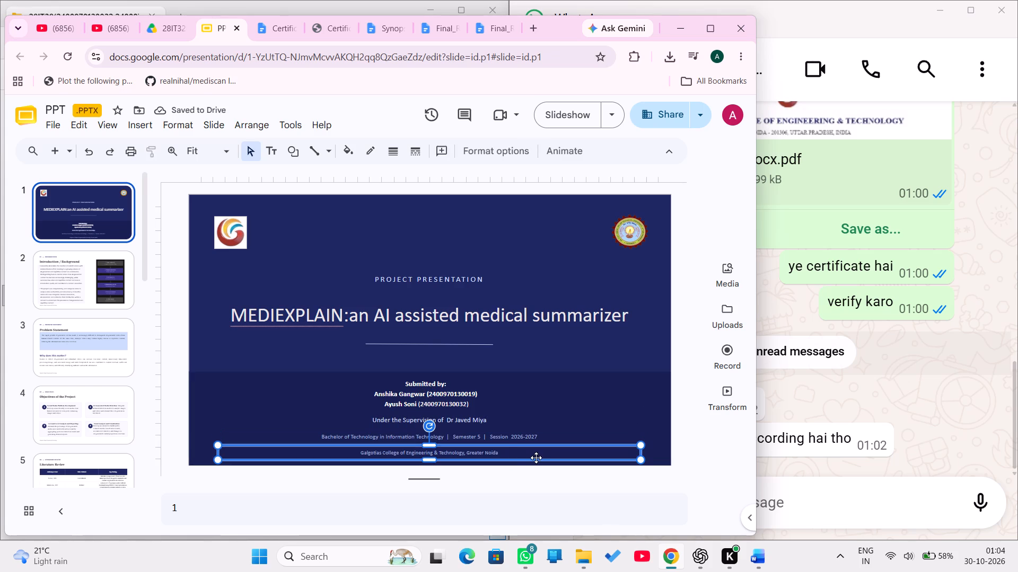
# Open the supervision line on slide 1 for editing just after the title "Dr".
pyautogui.click(489, 421)
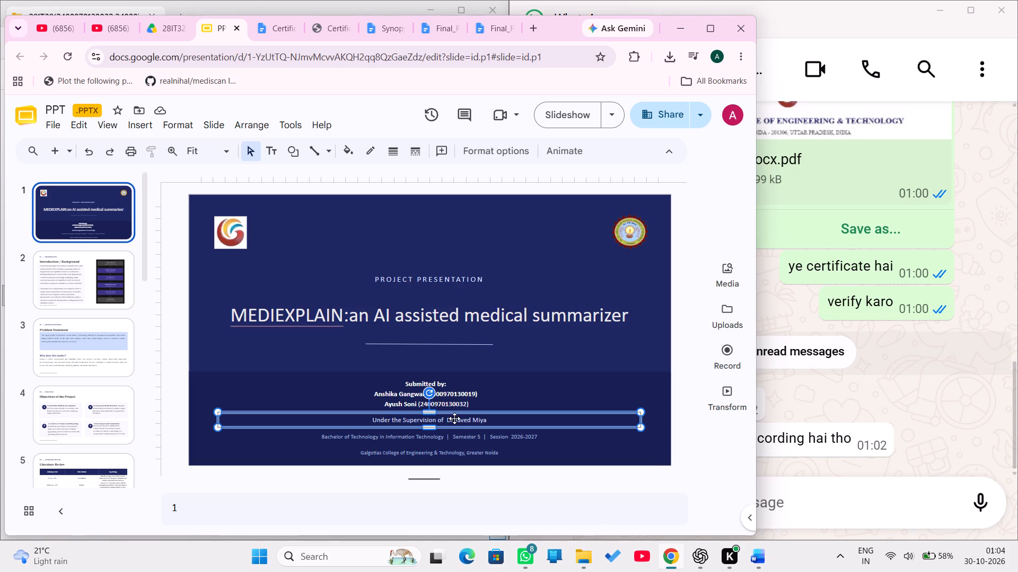
pyautogui.click(455, 419)
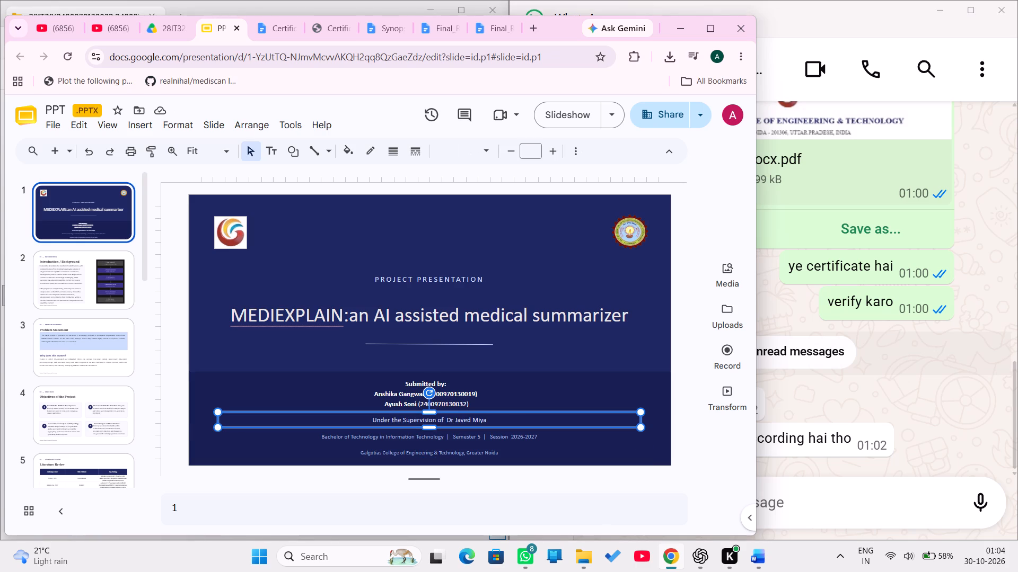
pyautogui.click(455, 419)
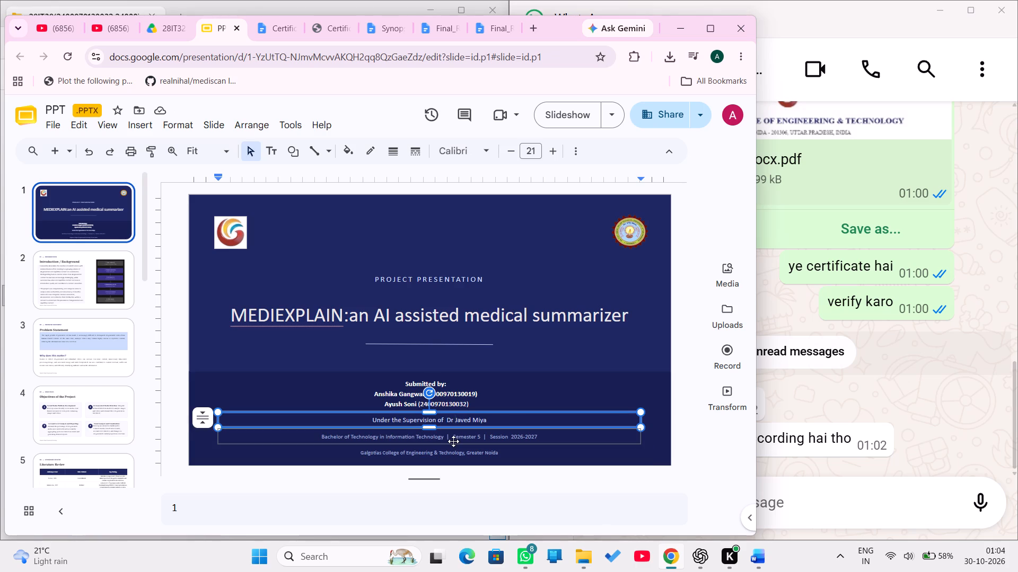
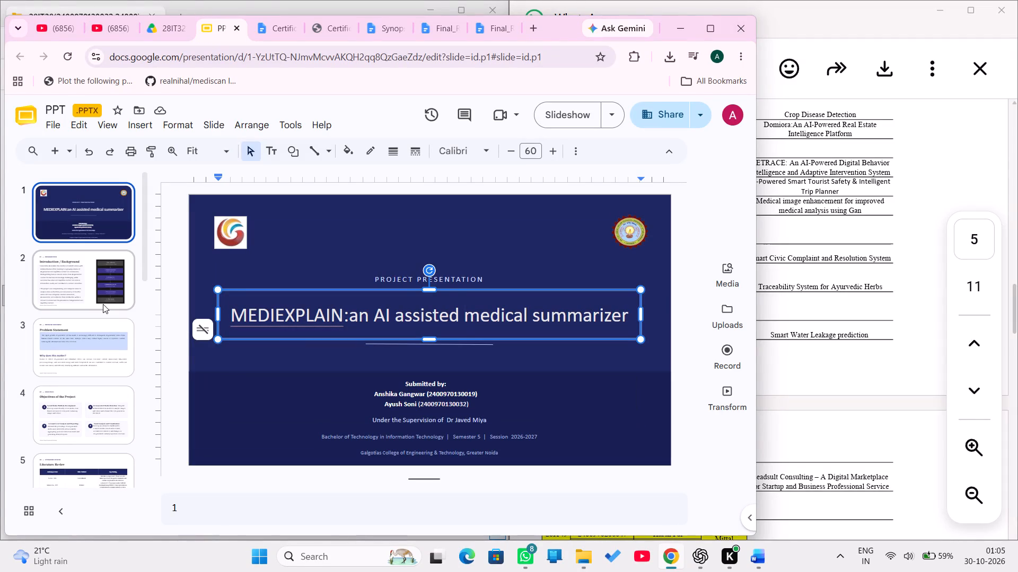
# Open the Introduction / Background slide and select the flowchart image beside its text to check the slide's content.
pyautogui.click(100, 287)
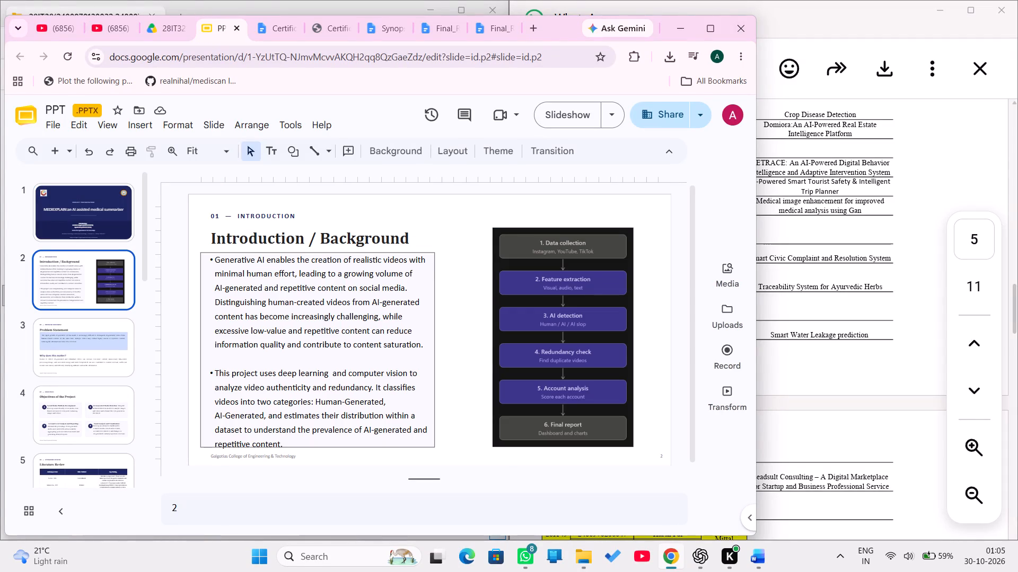
pyautogui.click(562, 338)
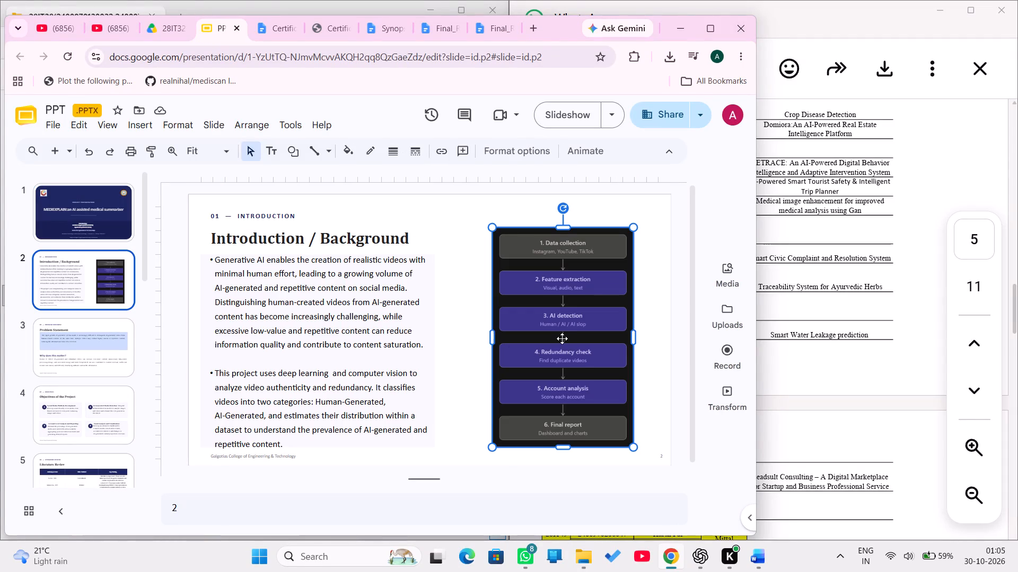
pyautogui.scroll(-1, 334, 360)
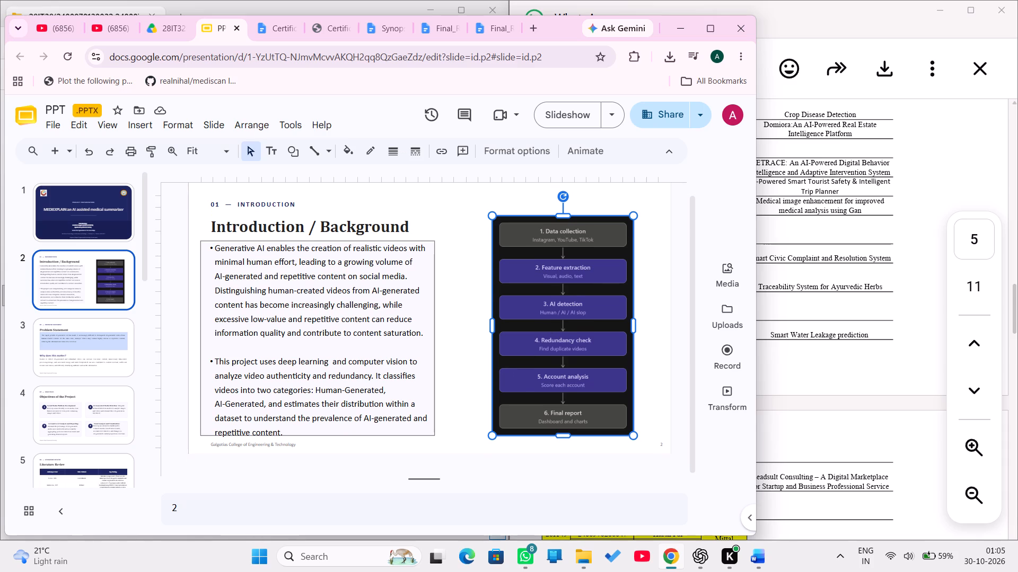
# Review the presentation's slides one after another, from the problem statement on slide 3 through the conclusion and future scope on slide 11.
pyautogui.click(87, 354)
pyautogui.click(78, 409)
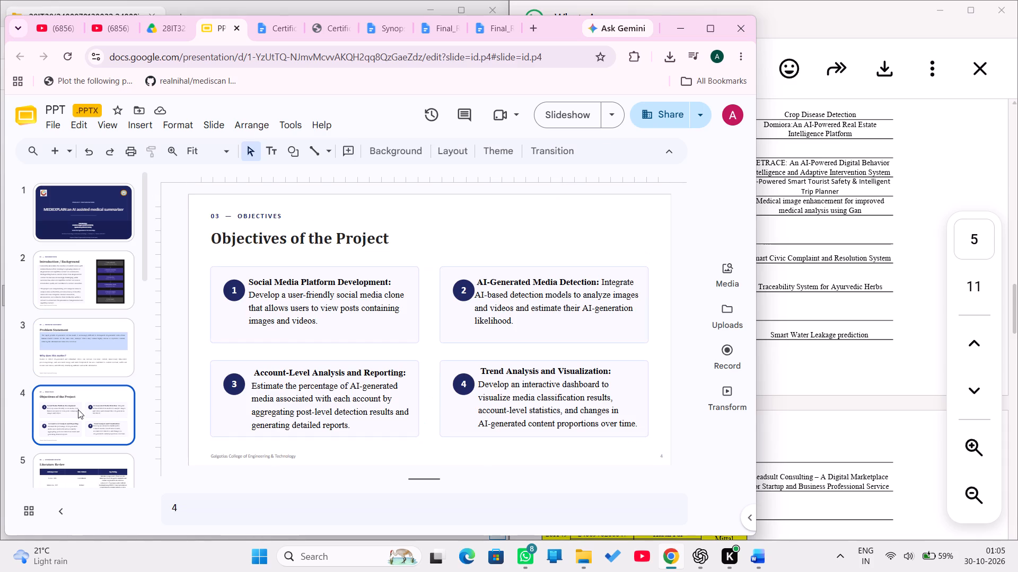
pyautogui.click(93, 475)
pyautogui.scroll(-1, 93, 475)
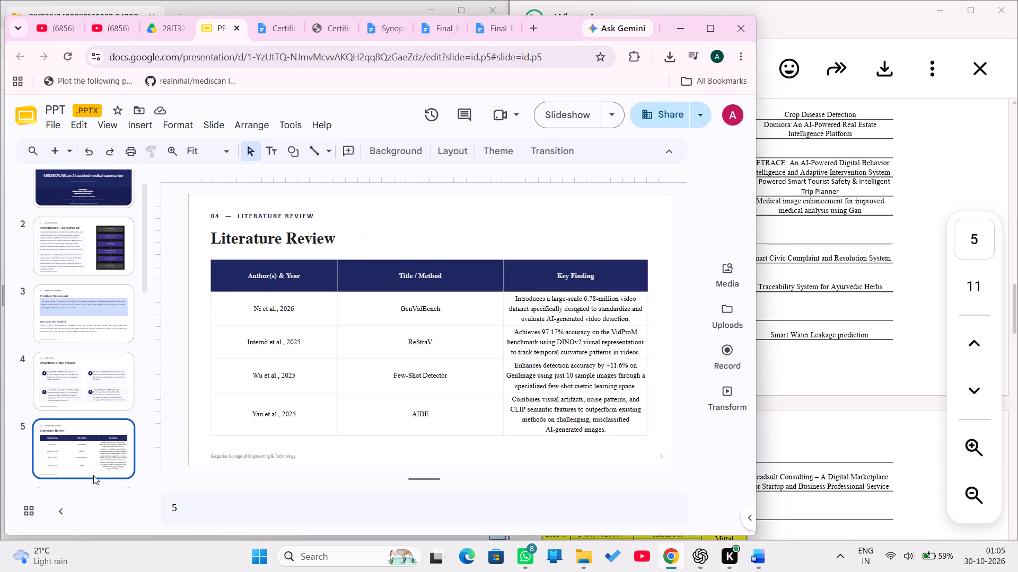
pyautogui.scroll(-1, 93, 475)
pyautogui.scroll(-2, 84, 365)
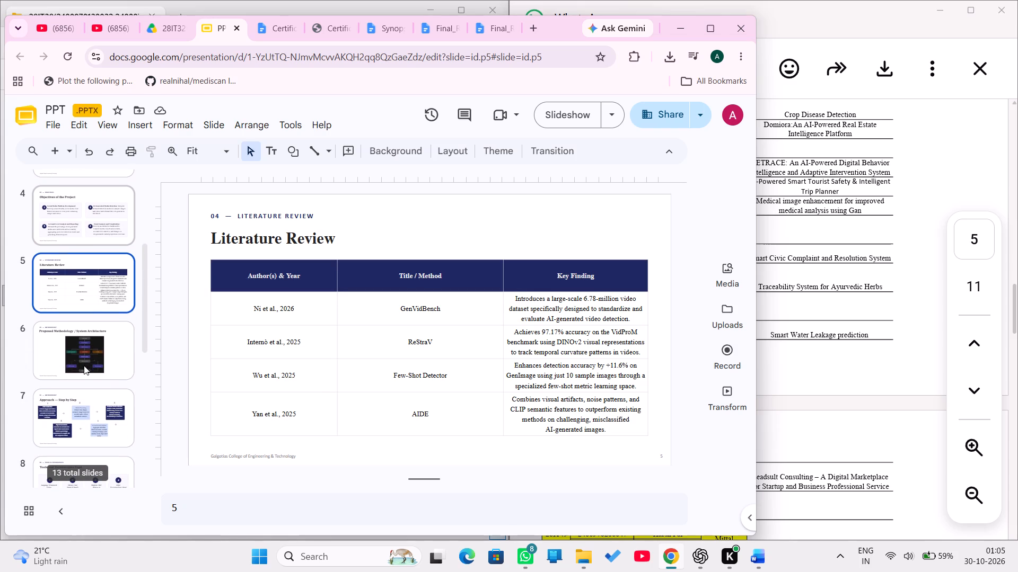
pyautogui.click(81, 338)
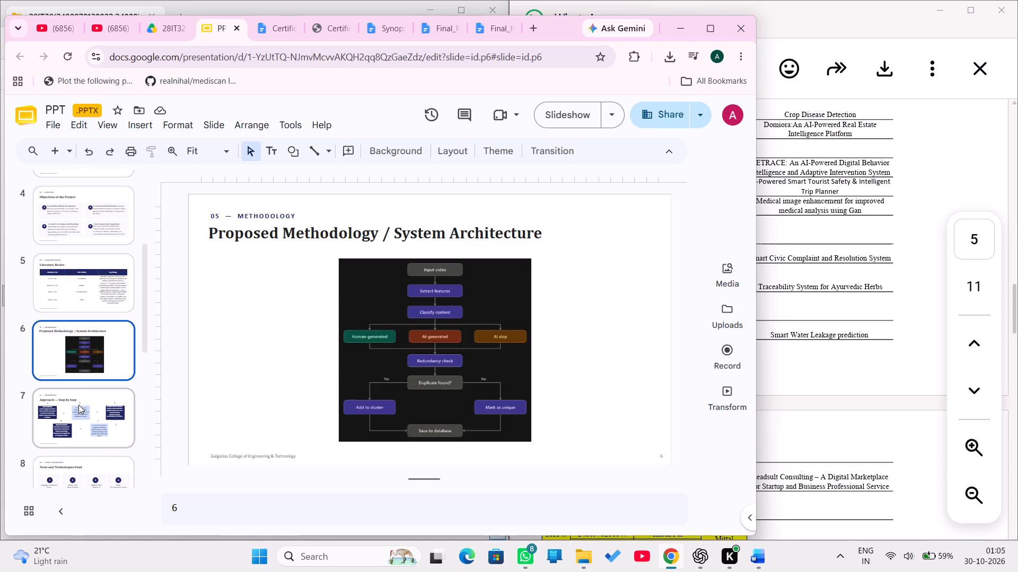
pyautogui.click(78, 405)
pyautogui.scroll(-1, 78, 405)
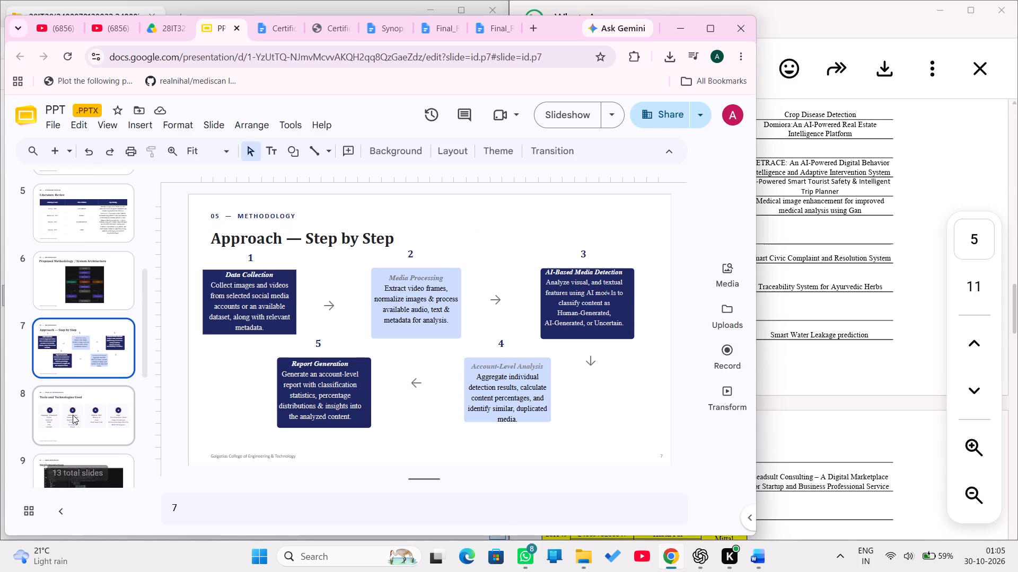
pyautogui.click(73, 415)
pyautogui.scroll(-1, 73, 415)
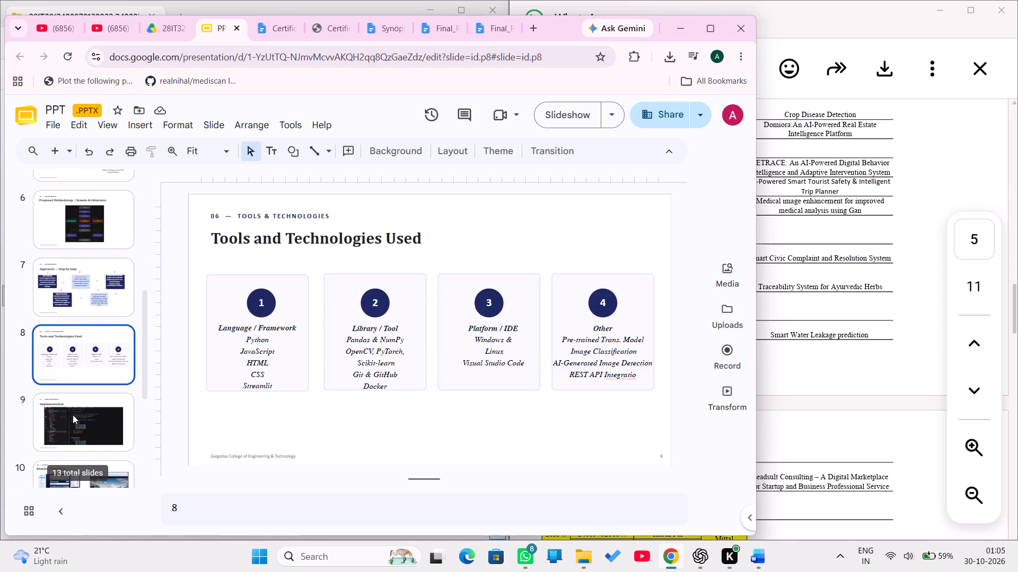
pyautogui.click(73, 415)
pyautogui.scroll(-3, 73, 415)
pyautogui.click(73, 415)
pyautogui.scroll(-1, 73, 415)
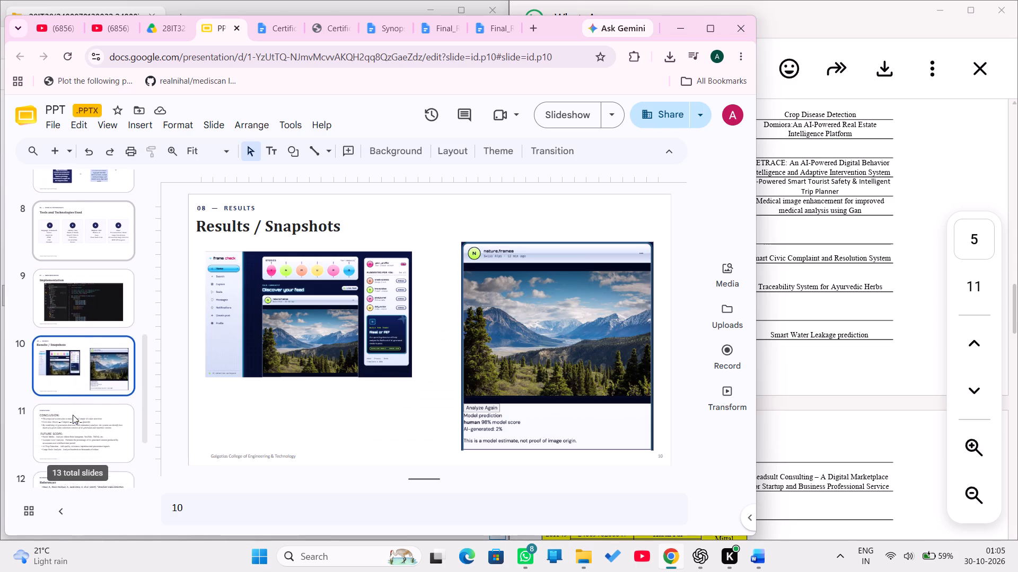
pyautogui.scroll(-1, 73, 415)
pyautogui.click(73, 409)
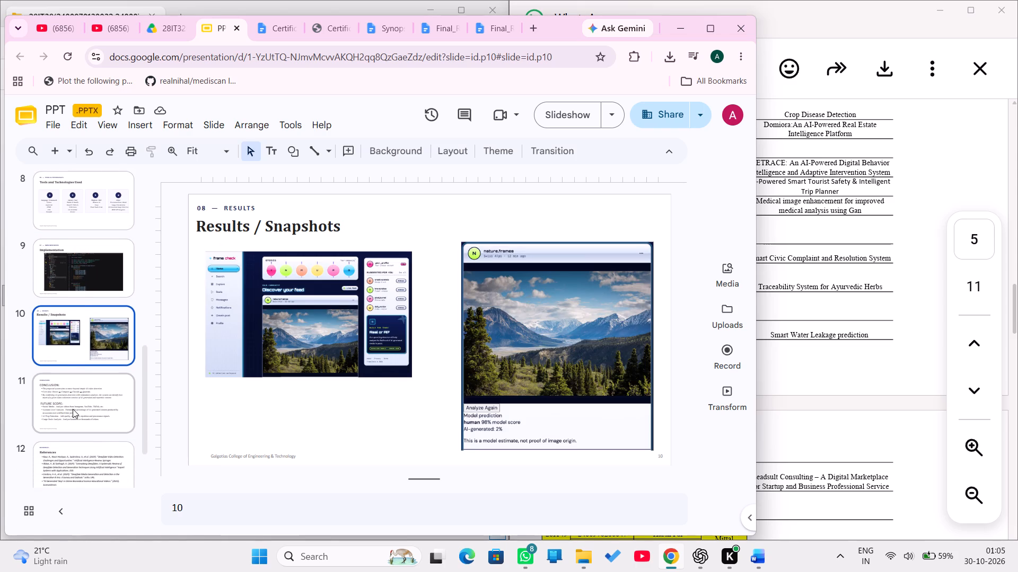
# Review the references on slide 12 and the closing slide 13, and return to the introduction on slide 2.
pyautogui.scroll(-1, 73, 409)
pyautogui.click(70, 411)
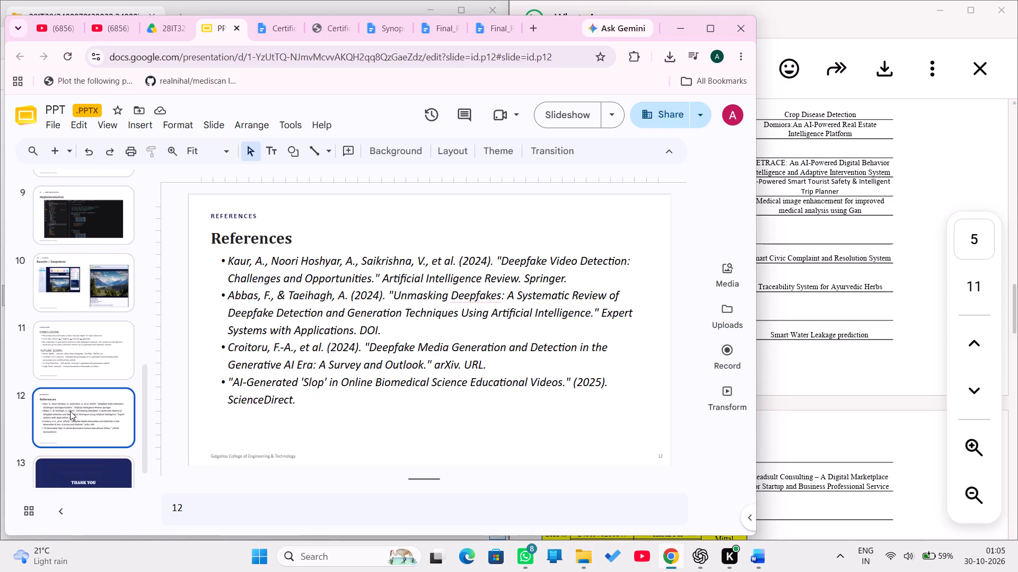
pyautogui.scroll(-2, 70, 411)
pyautogui.click(62, 438)
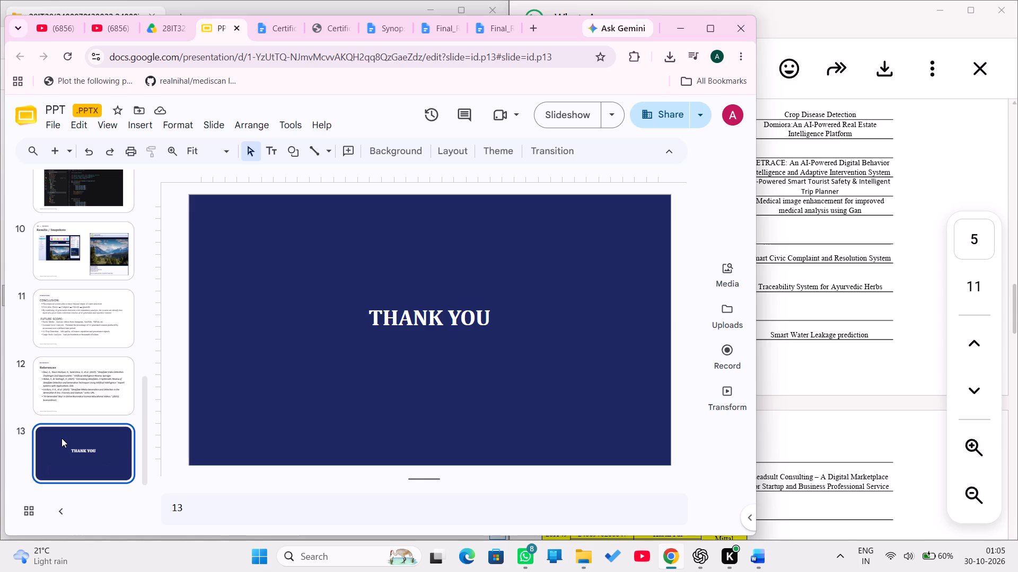
pyautogui.scroll(13, 95, 287)
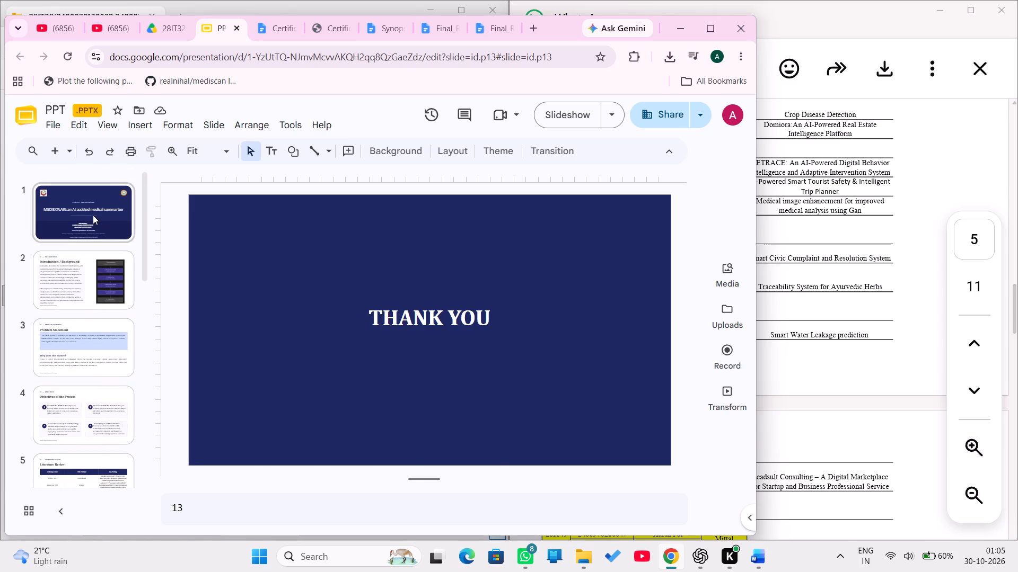
pyautogui.click(87, 254)
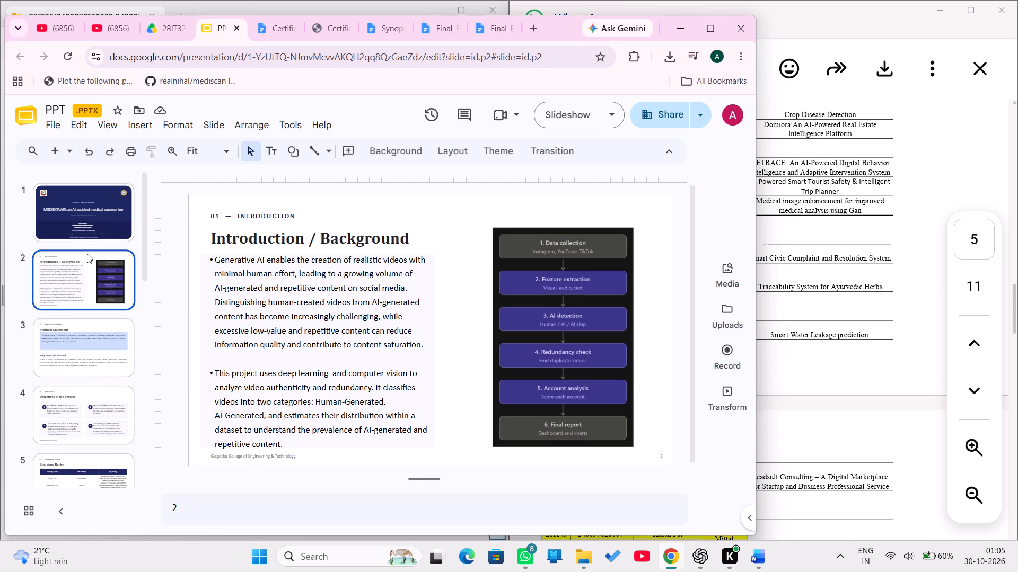
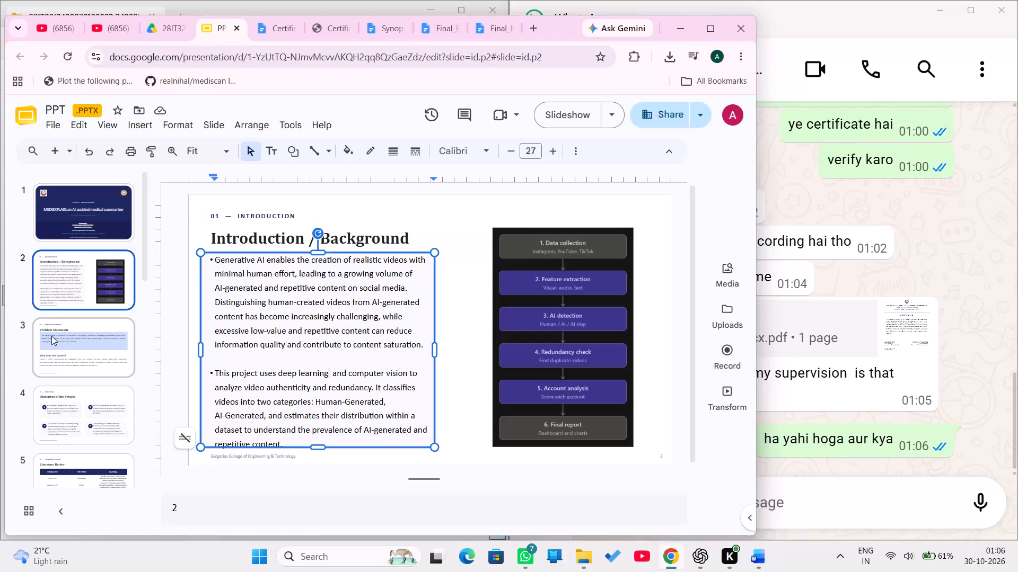
# Delete the six-stage workflow diagram, from data collection to final report, on the Introduction / Background slide.
pyautogui.scroll(-1, 51, 336)
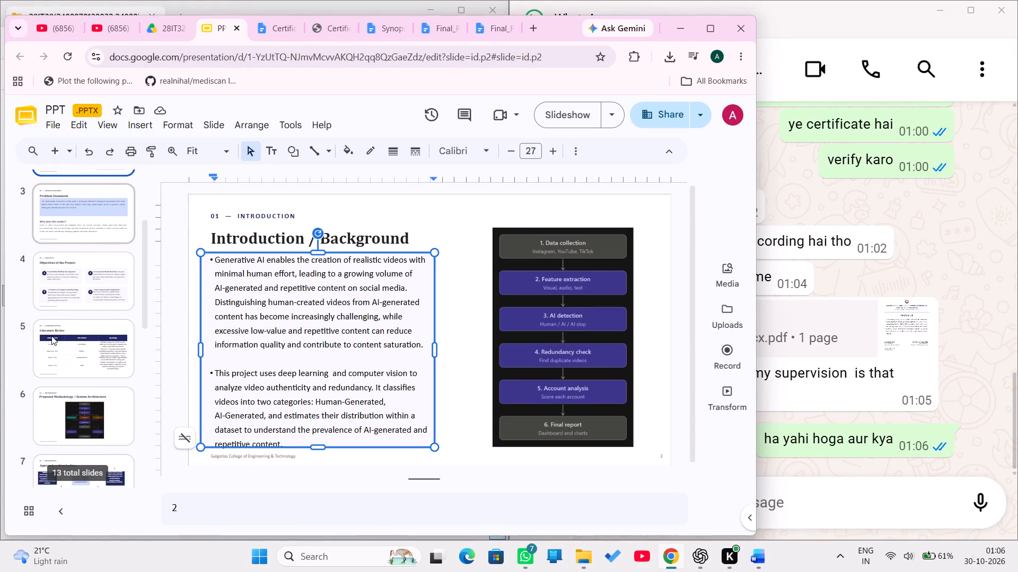
pyautogui.scroll(1, 51, 336)
pyautogui.click(68, 223)
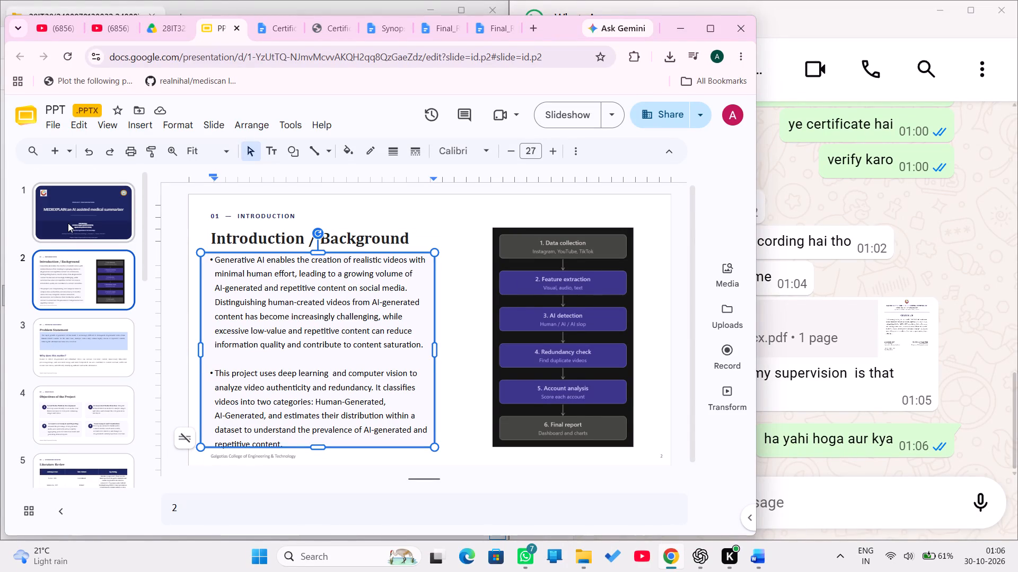
pyautogui.click(71, 257)
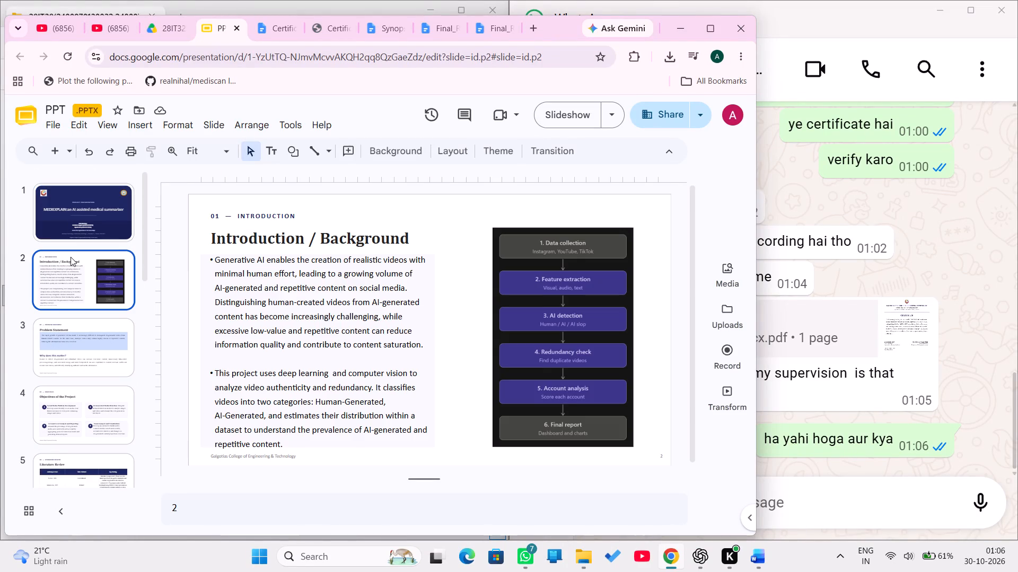
pyautogui.click(516, 348)
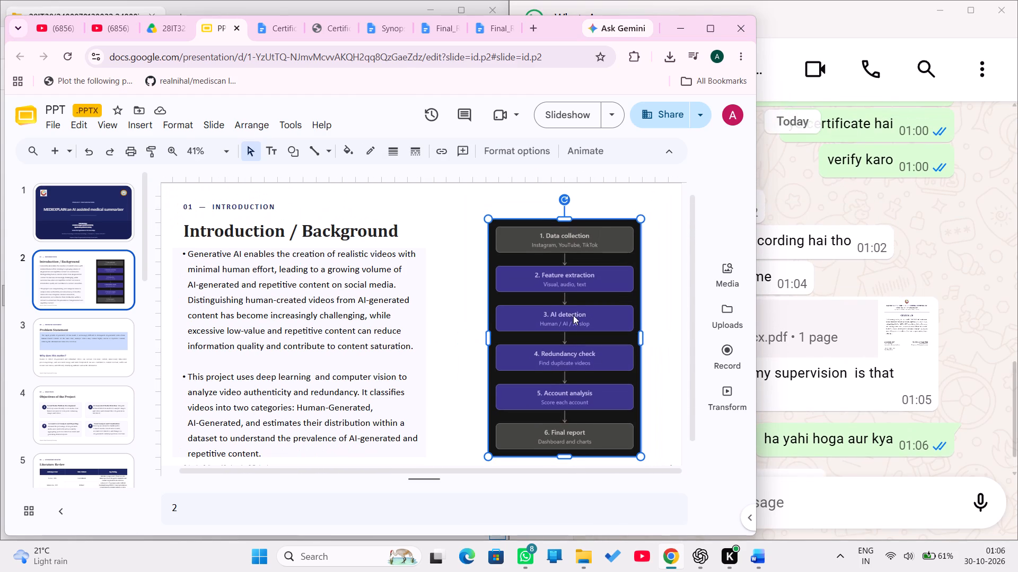
pyautogui.rightClick(575, 306)
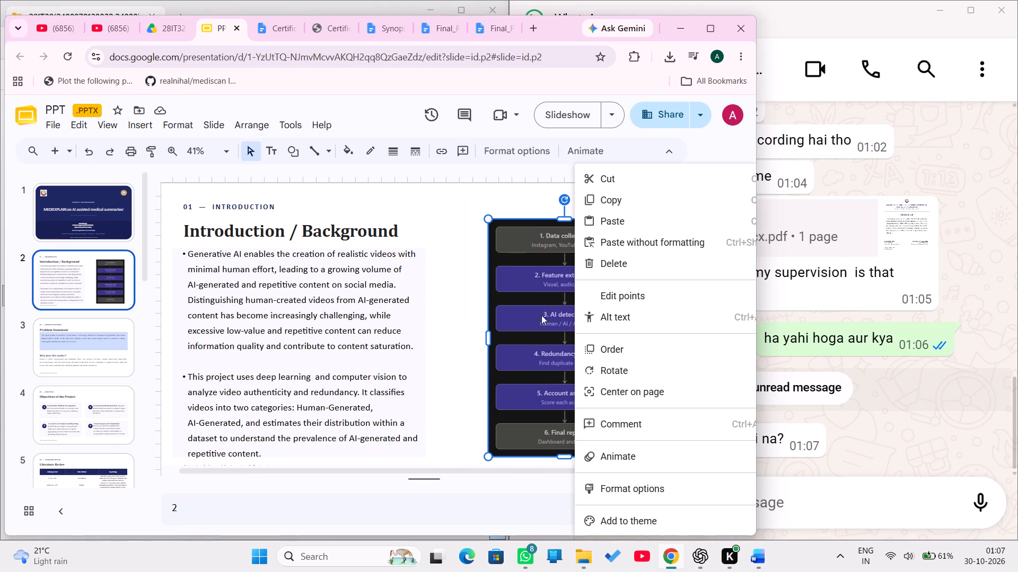
pyautogui.click(531, 371)
pyautogui.press('BackSpace')
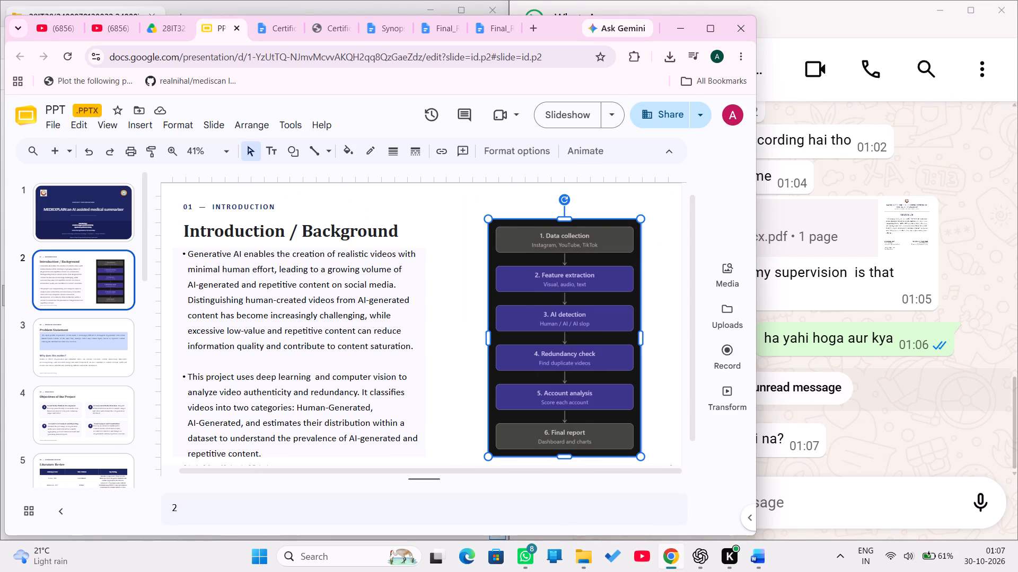
# Delete the six-stage workflow diagram beside the Introduction / Background text on slide 2.
pyautogui.click(571, 299)
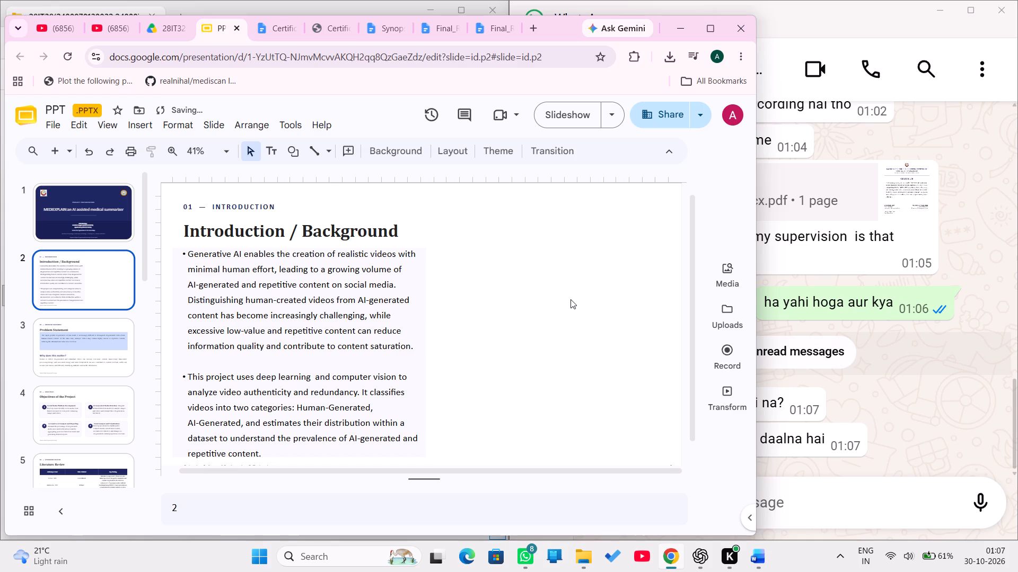
pyautogui.click(571, 299)
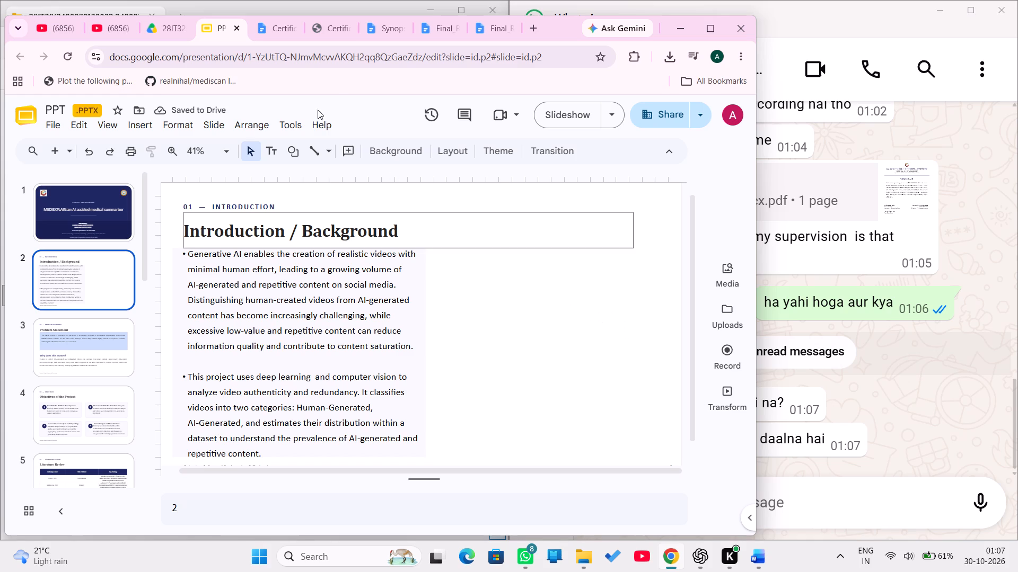
# Insert the pan image from the AYUSH DOCUMENT folder on drive D into slide 2, beside the introduction text.
pyautogui.click(136, 131)
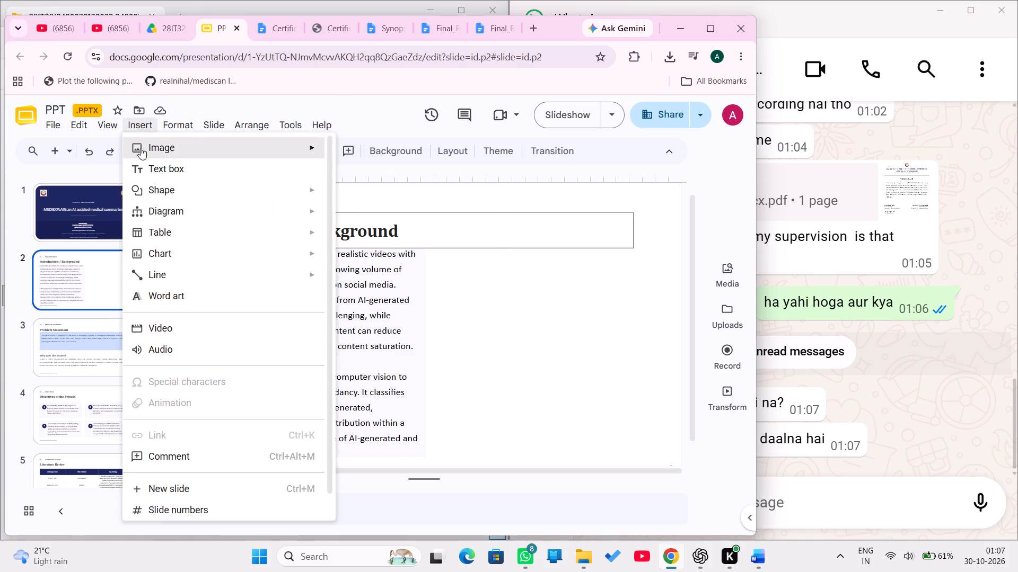
pyautogui.click(145, 151)
pyautogui.click(242, 146)
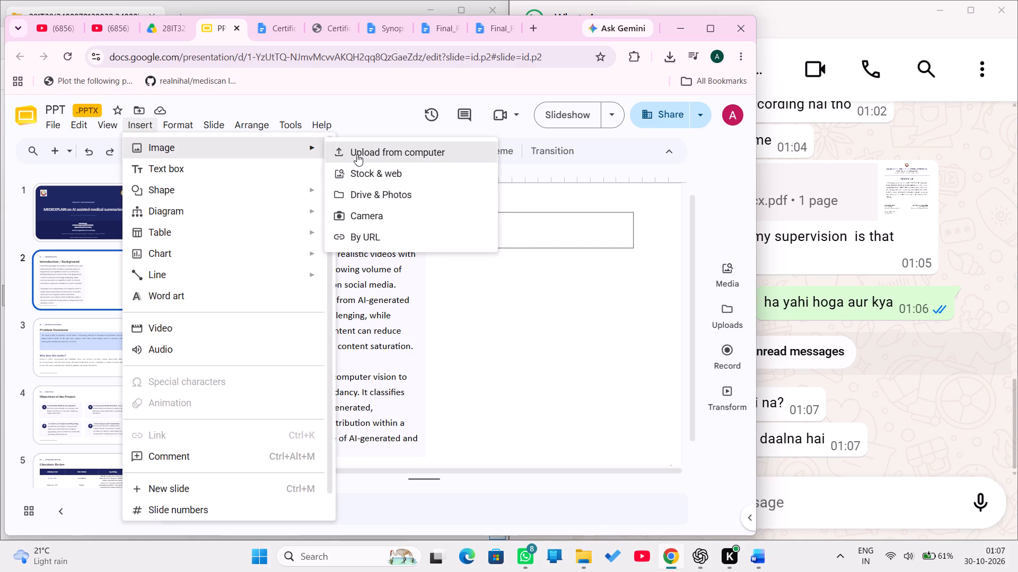
pyautogui.click(357, 154)
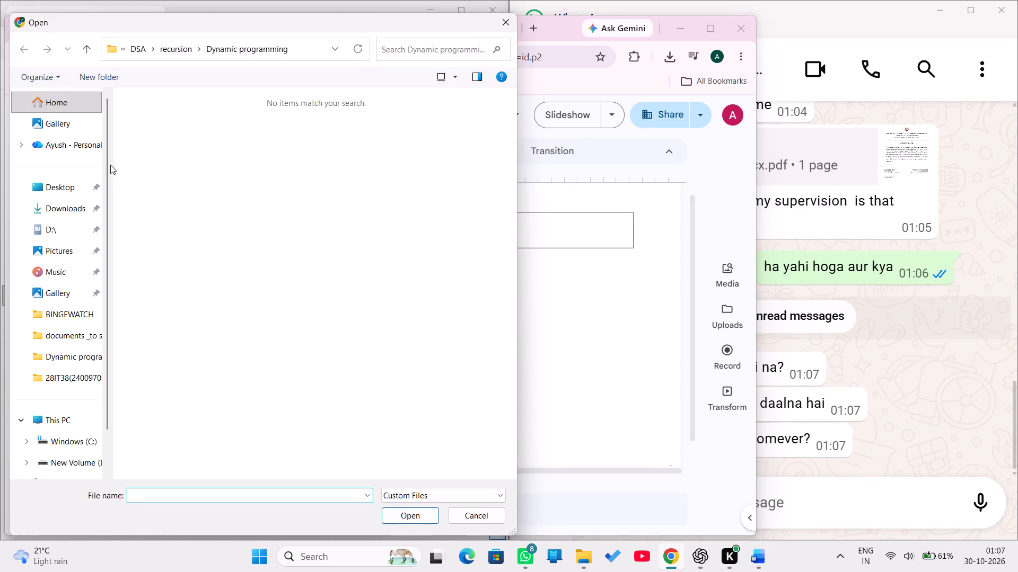
pyautogui.click(75, 184)
pyautogui.scroll(-6, 208, 245)
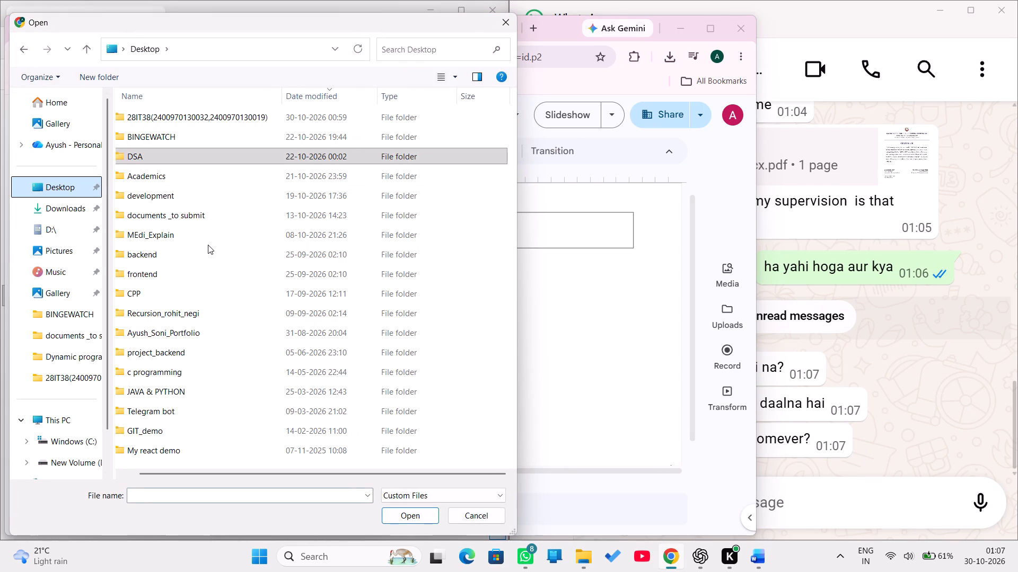
pyautogui.scroll(-1, 208, 245)
pyautogui.click(66, 225)
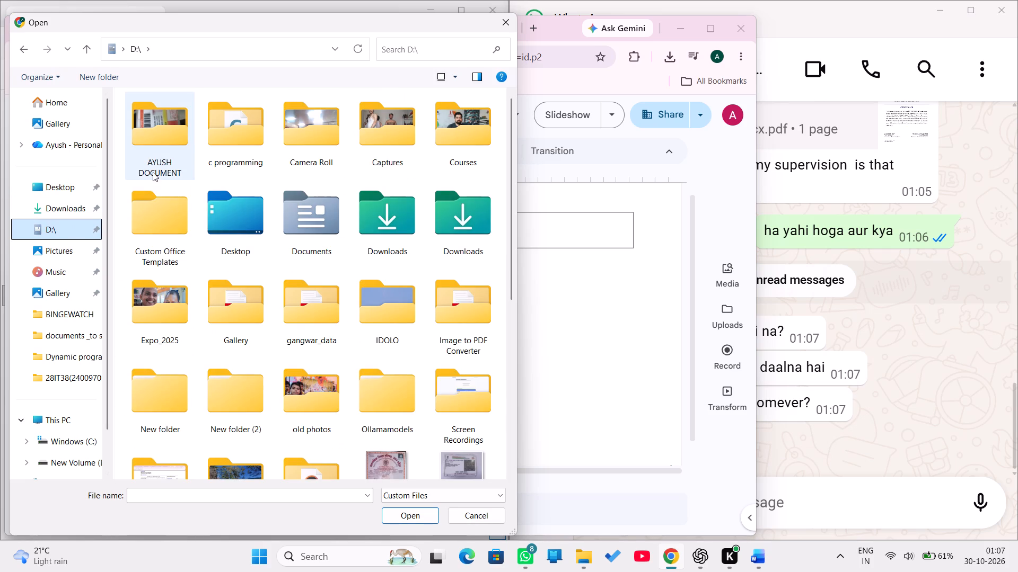
pyautogui.doubleClick(153, 172)
pyautogui.click(302, 142)
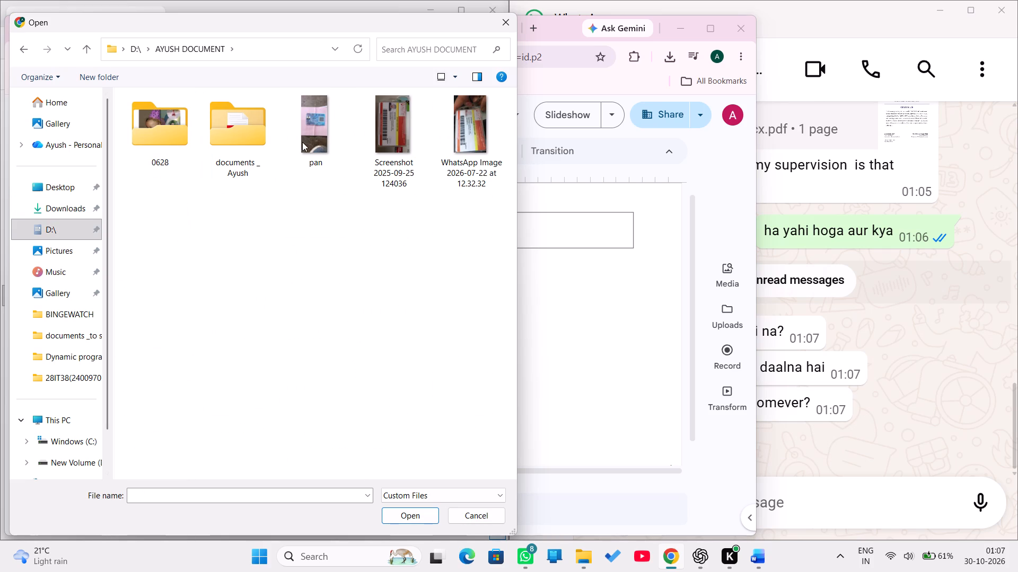
pyautogui.click(426, 511)
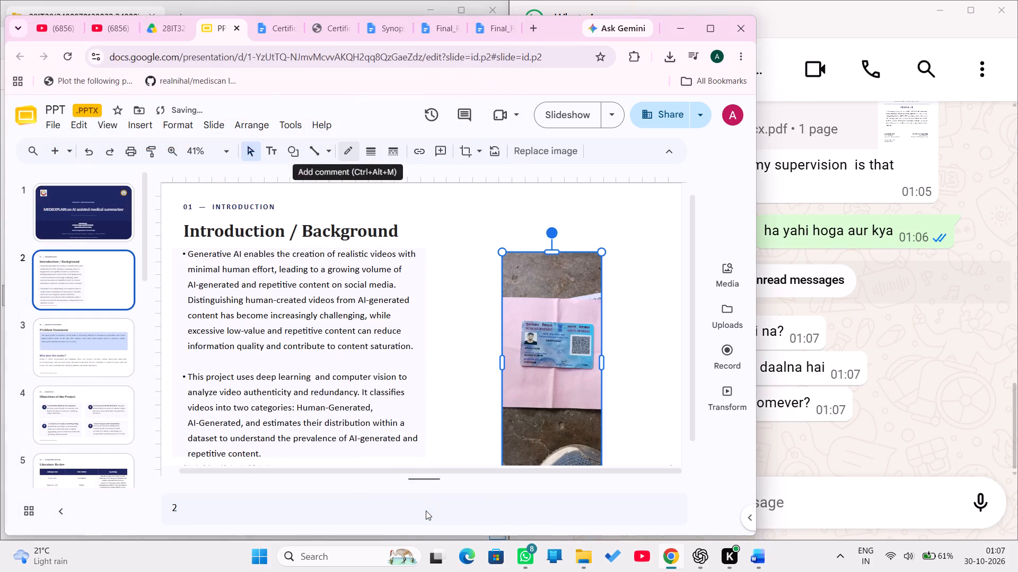
pyautogui.scroll(-1, 585, 323)
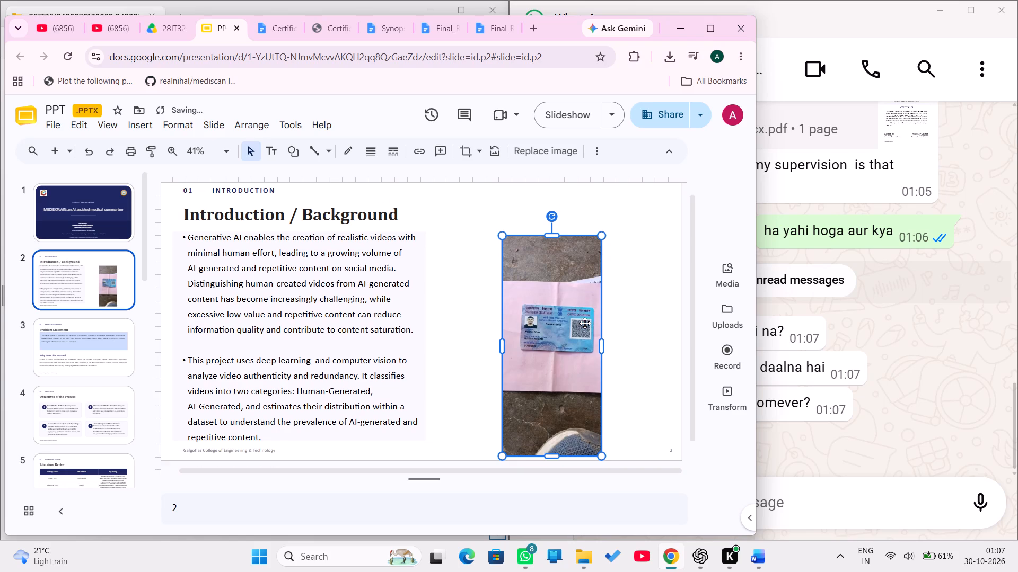
pyautogui.scroll(-1, 585, 323)
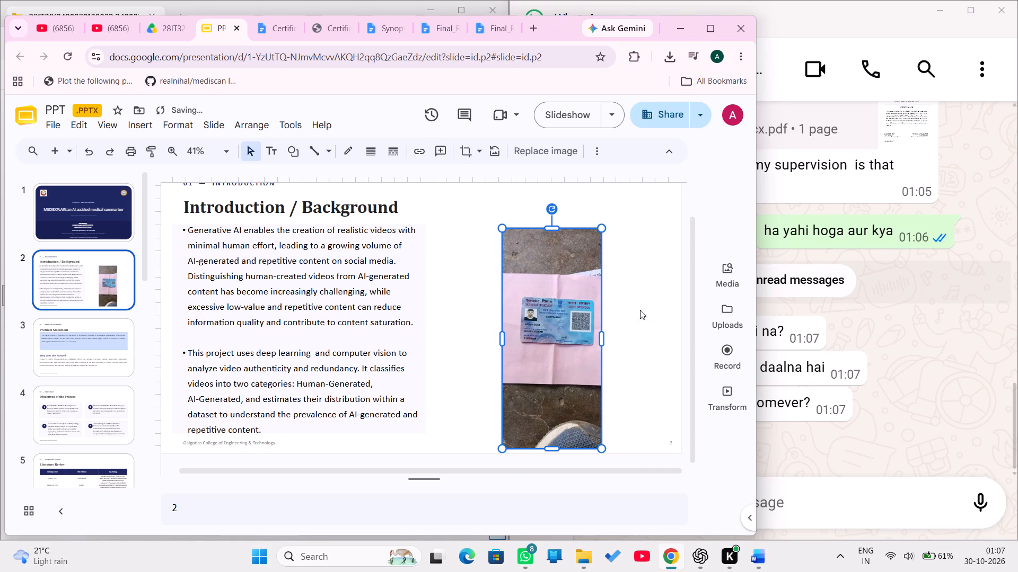
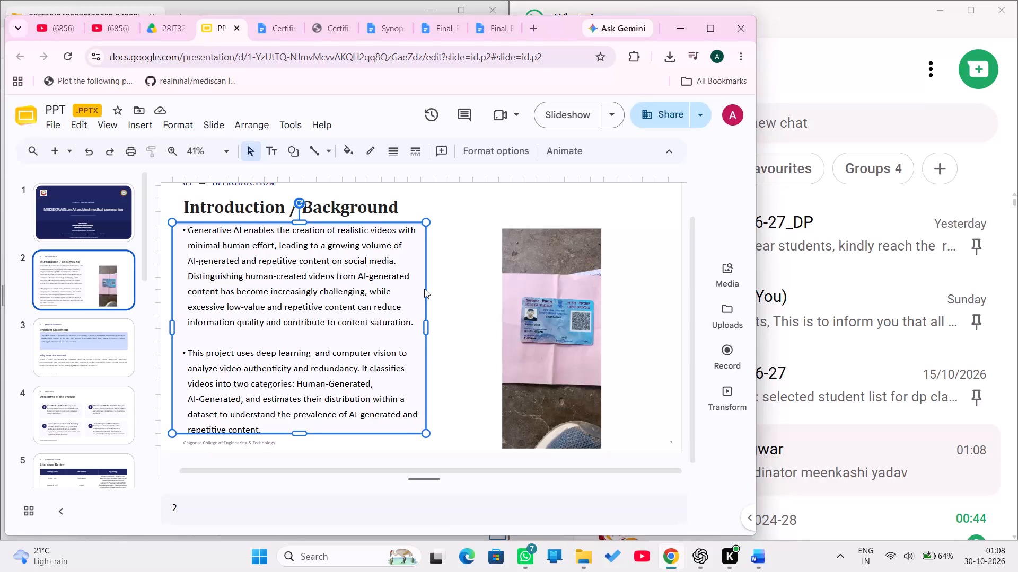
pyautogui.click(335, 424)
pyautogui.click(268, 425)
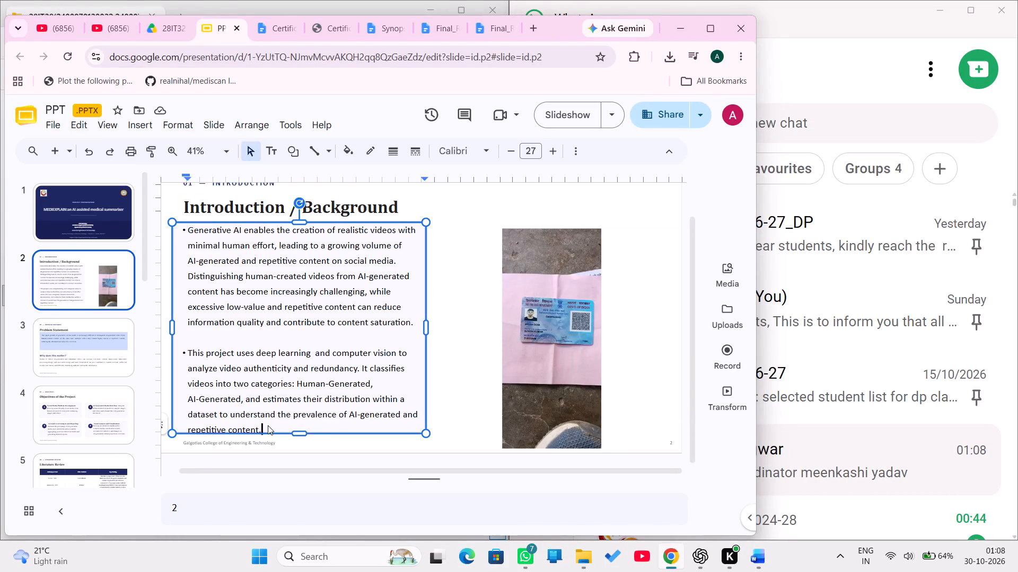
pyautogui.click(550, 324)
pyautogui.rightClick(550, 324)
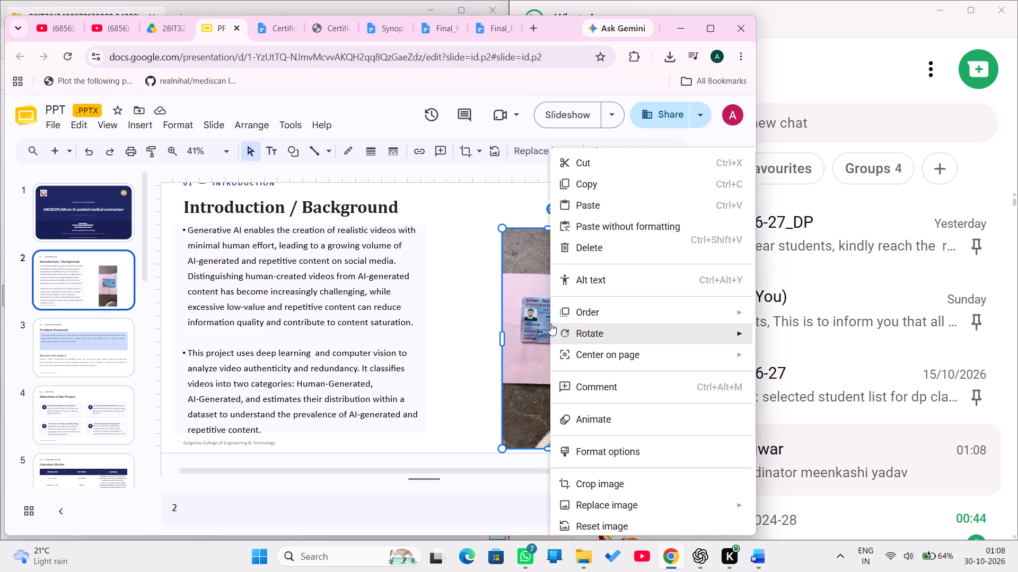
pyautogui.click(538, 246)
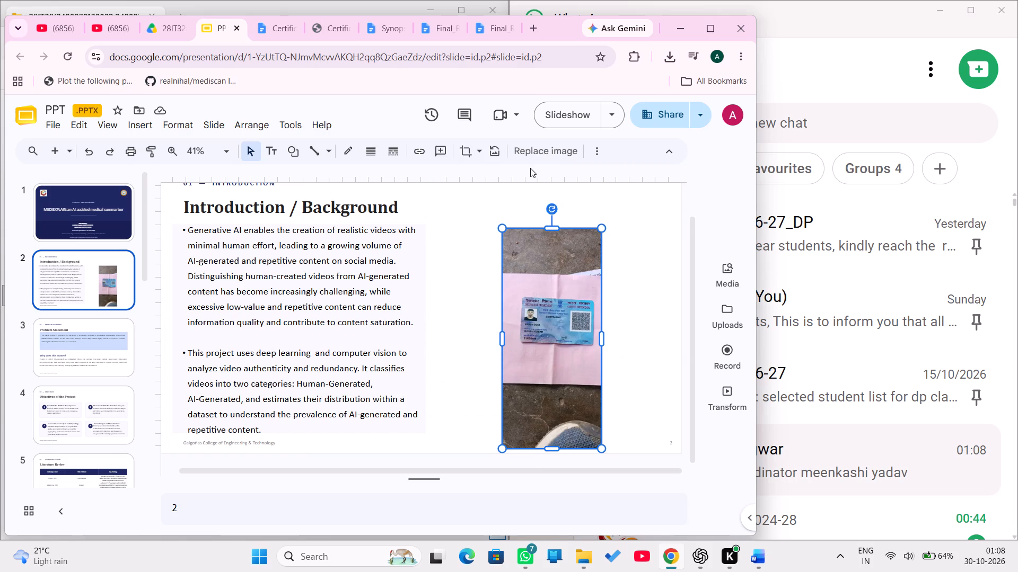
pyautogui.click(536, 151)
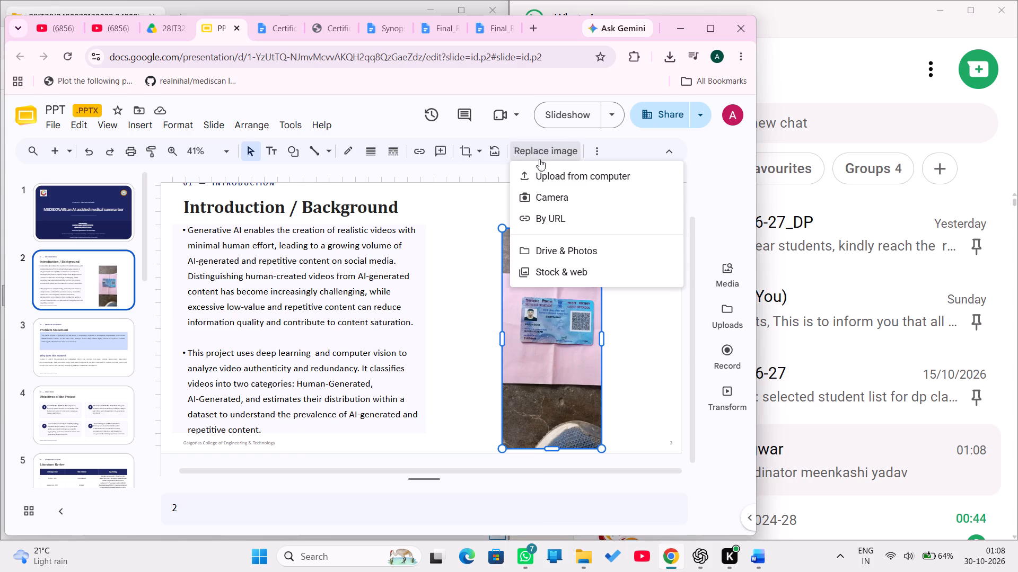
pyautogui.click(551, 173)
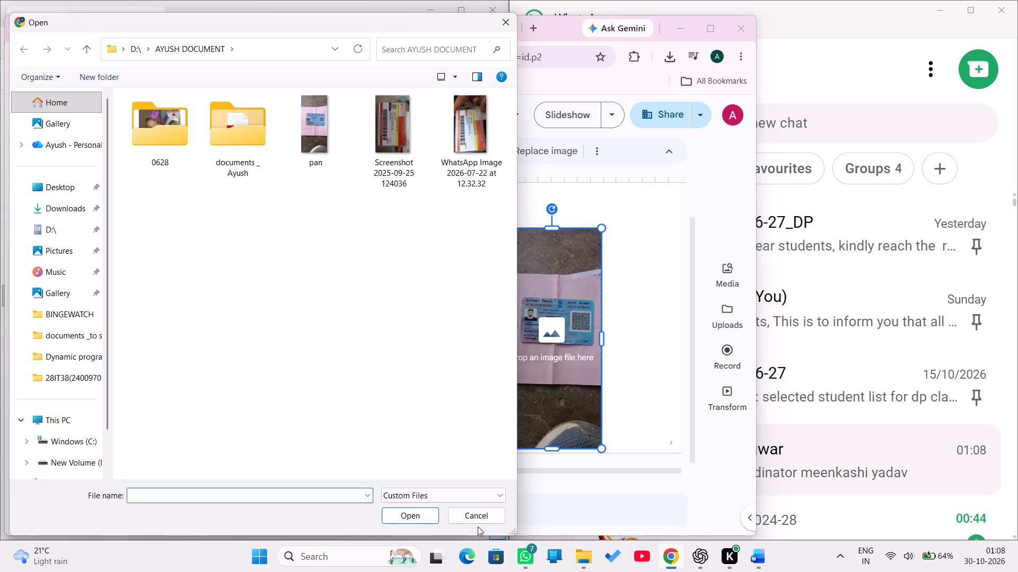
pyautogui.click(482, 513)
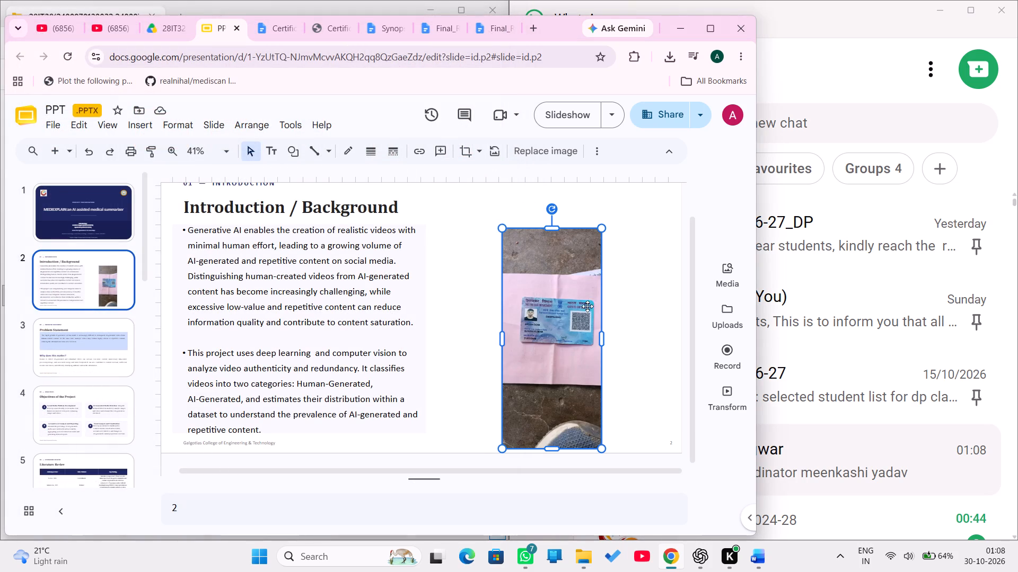
# Undo the pan image insertion and the deletion of the six-stage workflow diagram on slide 2.
pyautogui.hotkey('ctrl', 'z')
pyautogui.hotkey('ctrl', 'z')
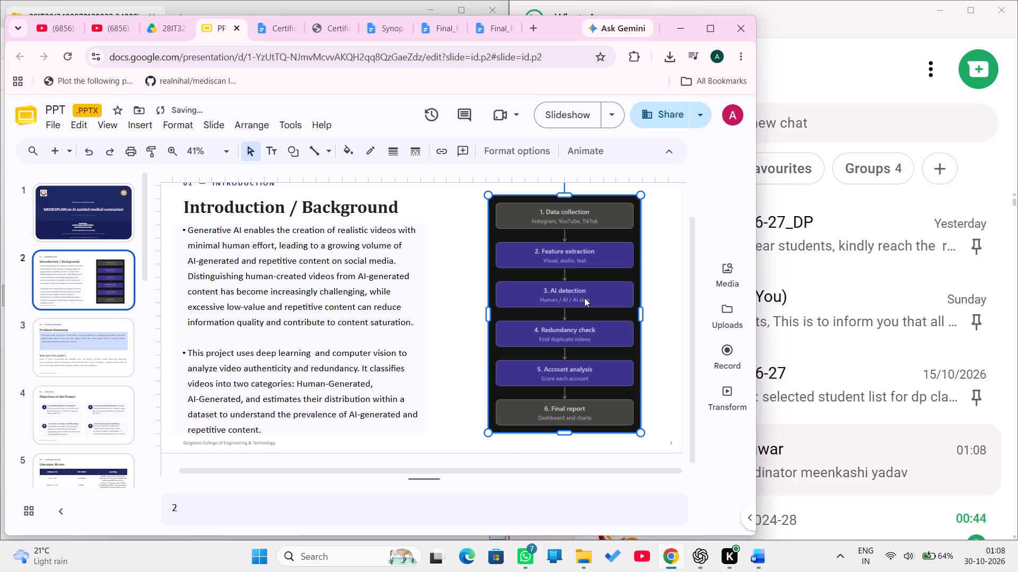
# Capture a screenshot of only the six-stage workflow diagram on slide 2.
pyautogui.click(584, 298)
pyautogui.press('Print')
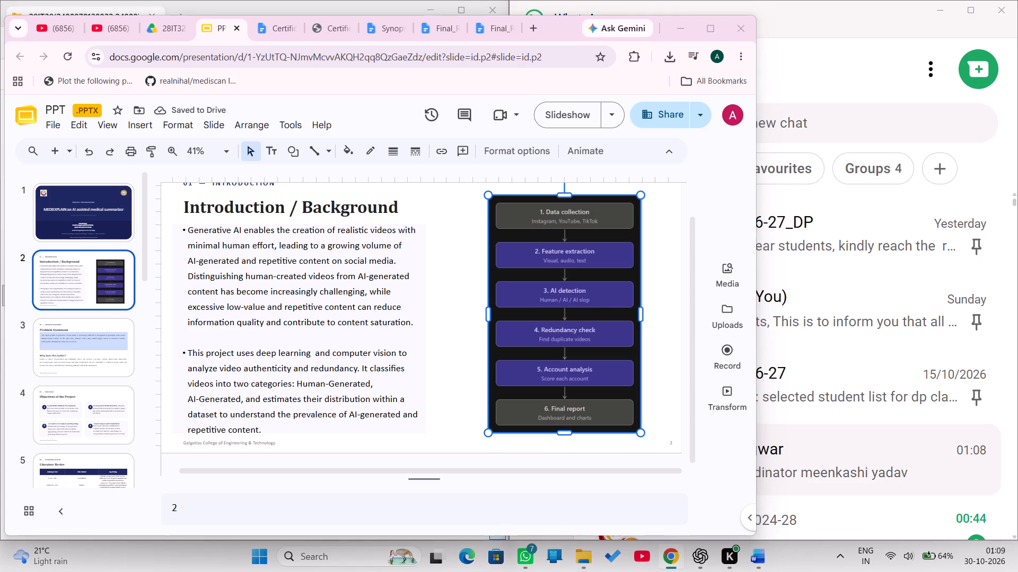
pyautogui.moveTo(490, 197); pyautogui.dragTo(638, 447)
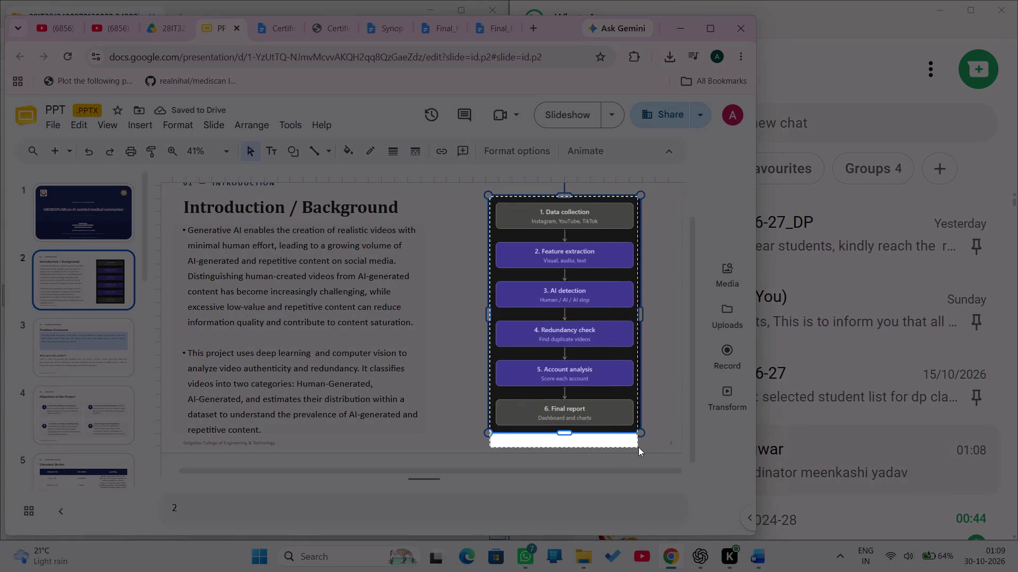
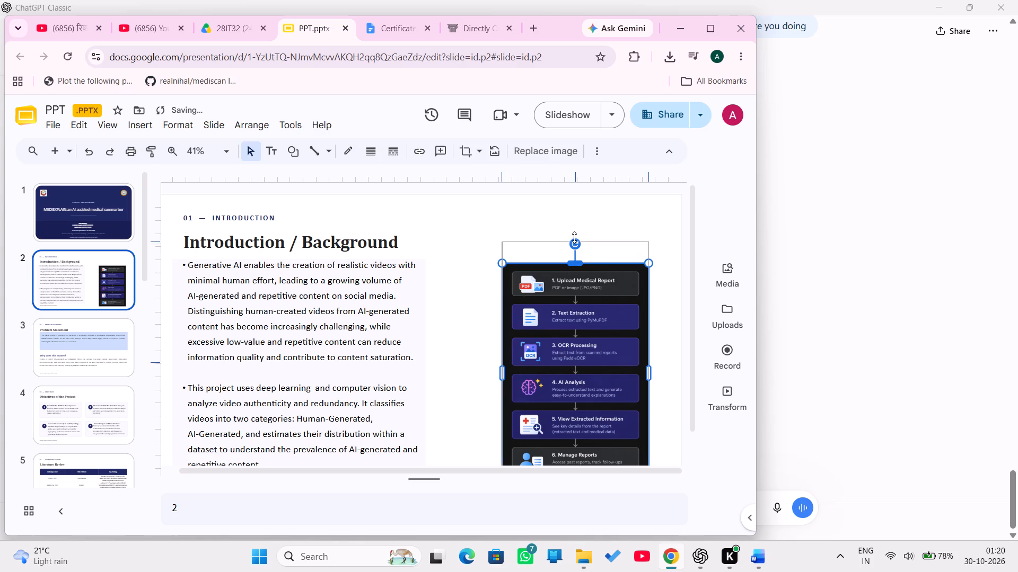
pyautogui.moveTo(574, 237); pyautogui.dragTo(576, 226)
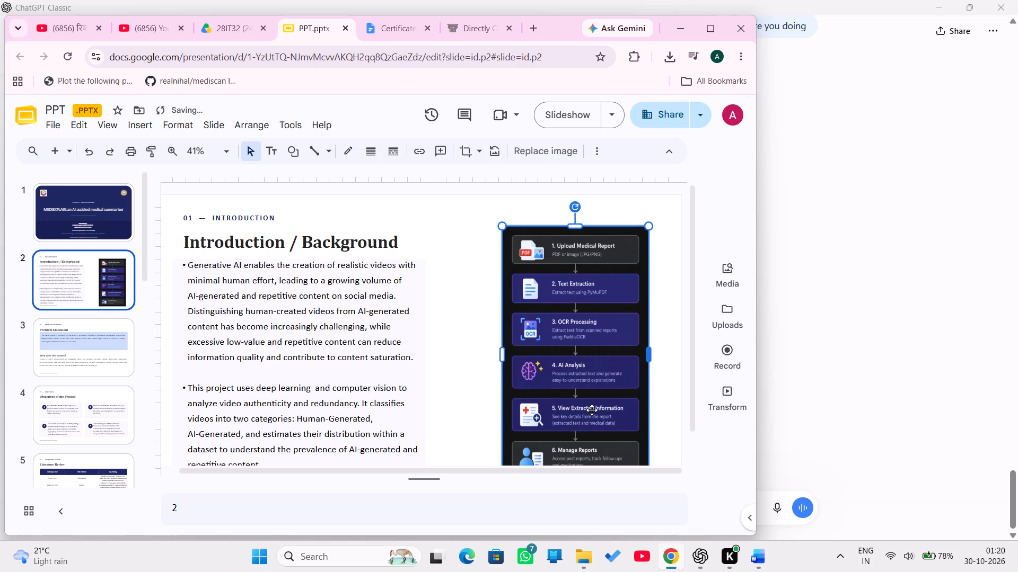
pyautogui.scroll(-2, 577, 351)
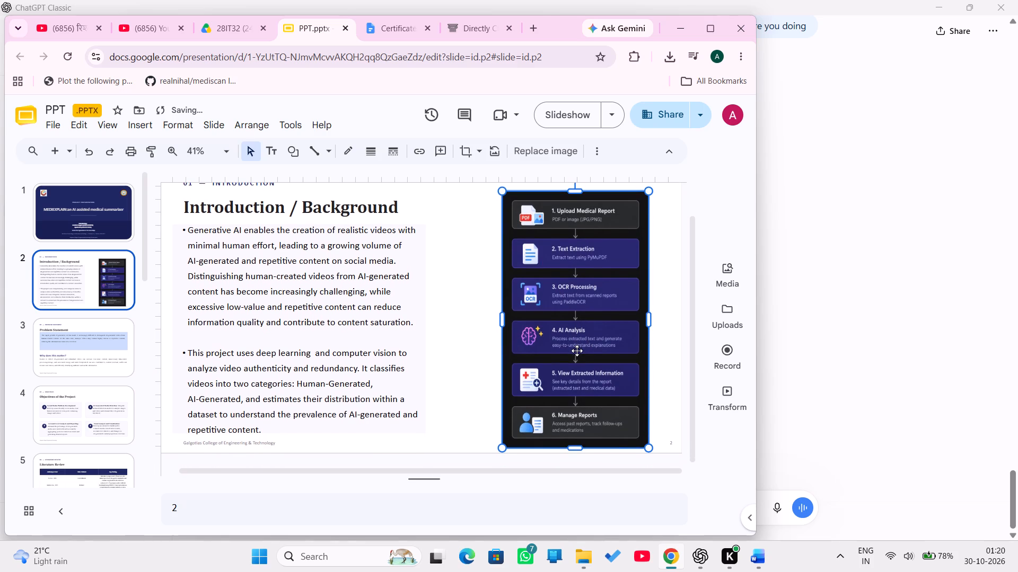
pyautogui.scroll(-1, 577, 351)
pyautogui.moveTo(577, 449); pyautogui.dragTo(576, 388)
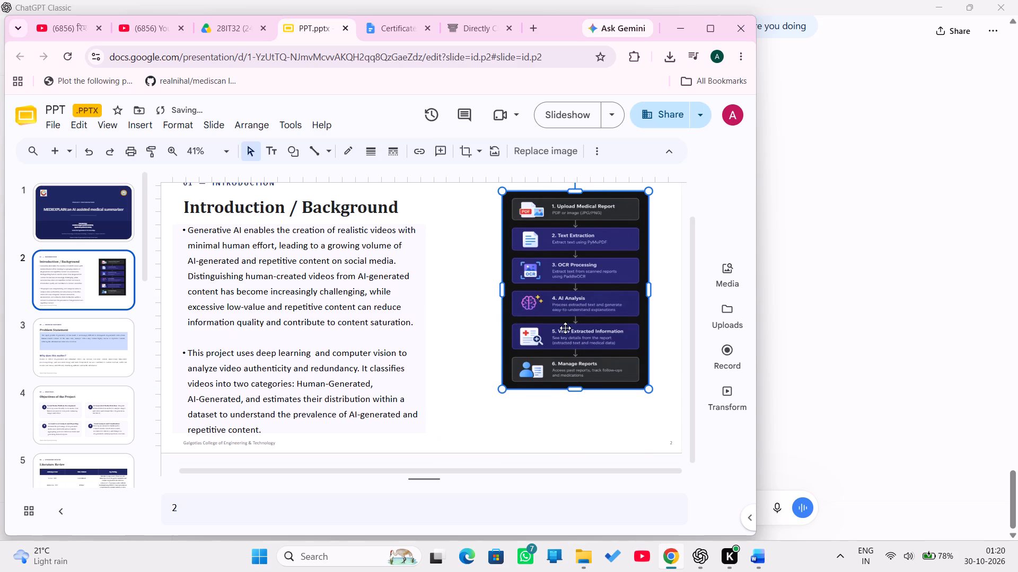
pyautogui.scroll(1, 565, 328)
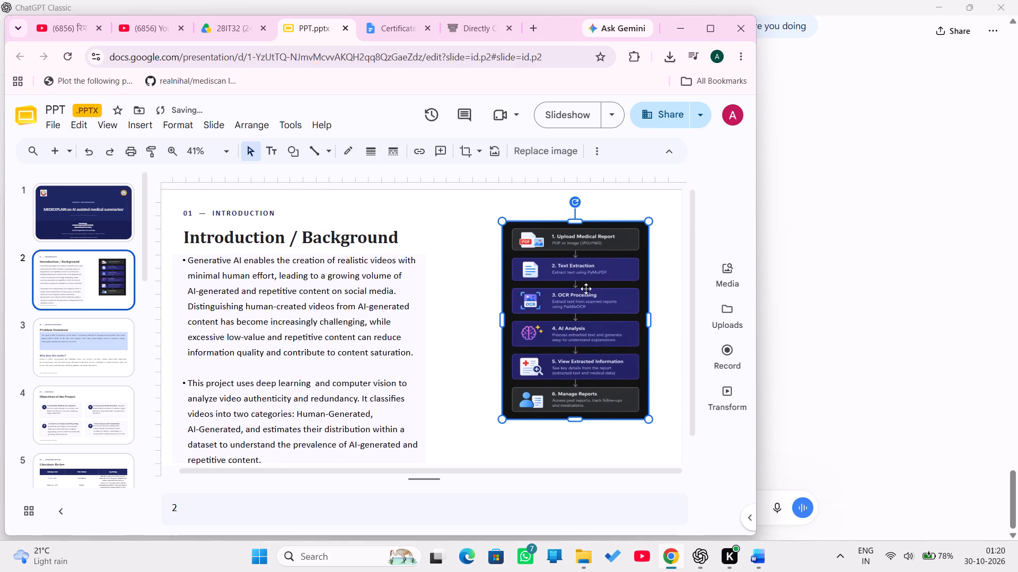
pyautogui.moveTo(578, 420); pyautogui.dragTo(578, 434)
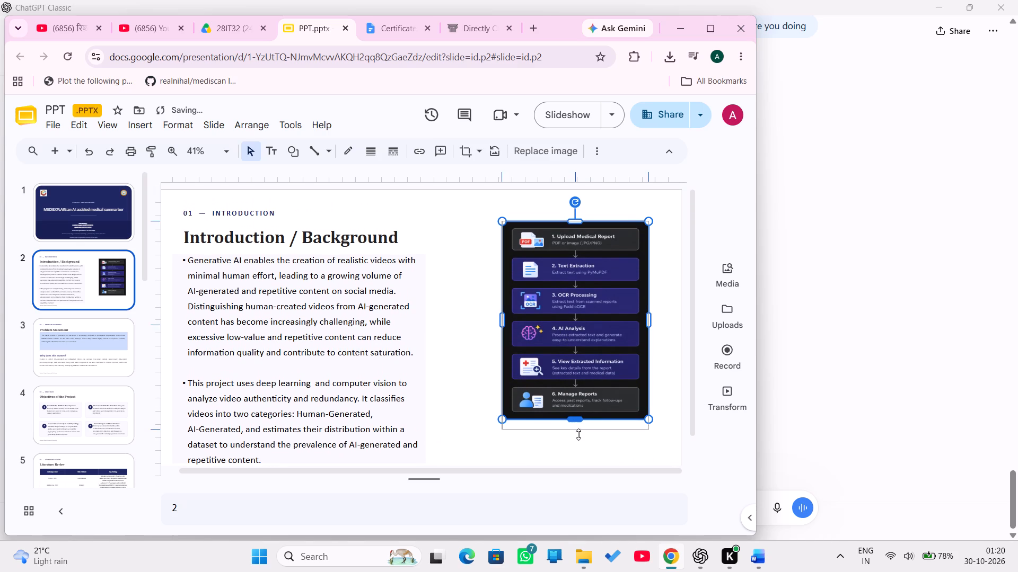
pyautogui.moveTo(578, 434); pyautogui.dragTo(580, 459)
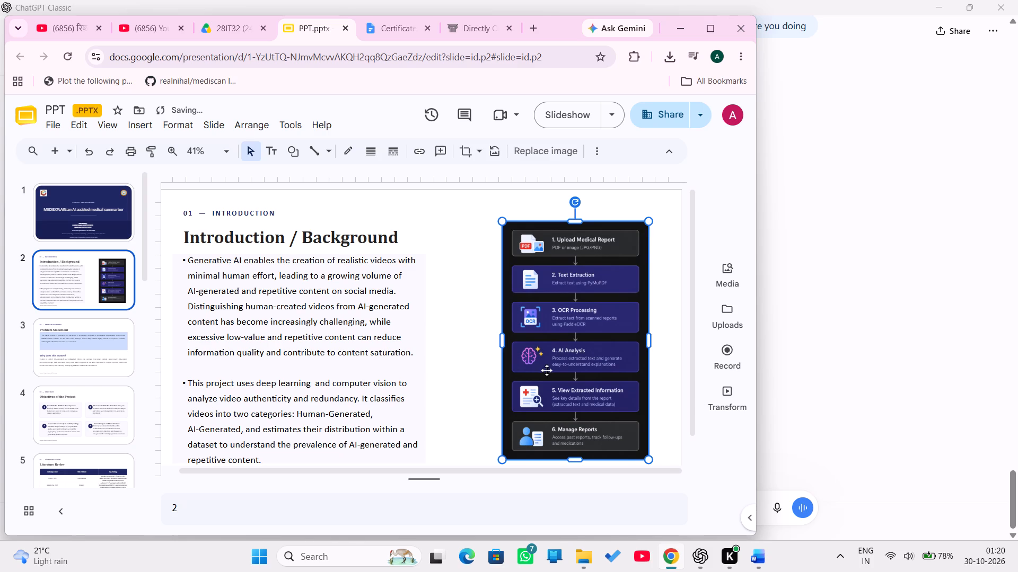
pyautogui.moveTo(575, 222); pyautogui.dragTo(575, 207)
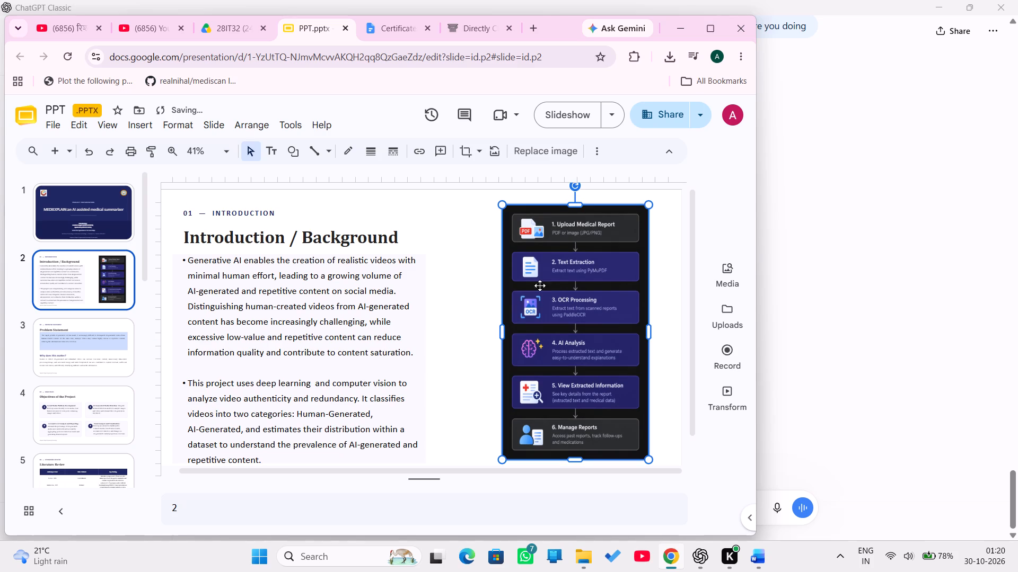
pyautogui.click(461, 293)
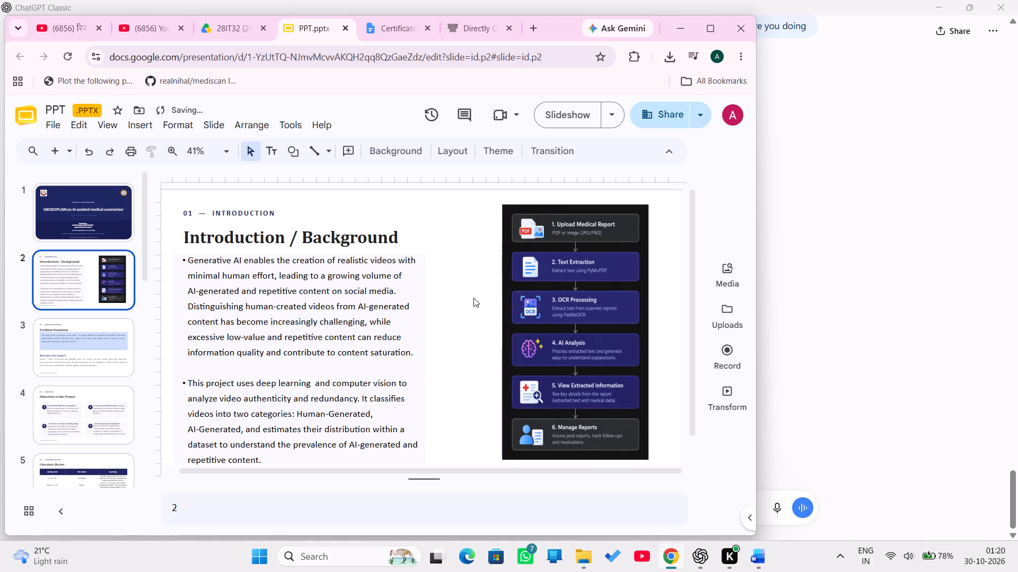
# Review slide 2's layout and introduction text, and look over the Problem Statement slide for content that needs adapting.
pyautogui.scroll(-1, 473, 298)
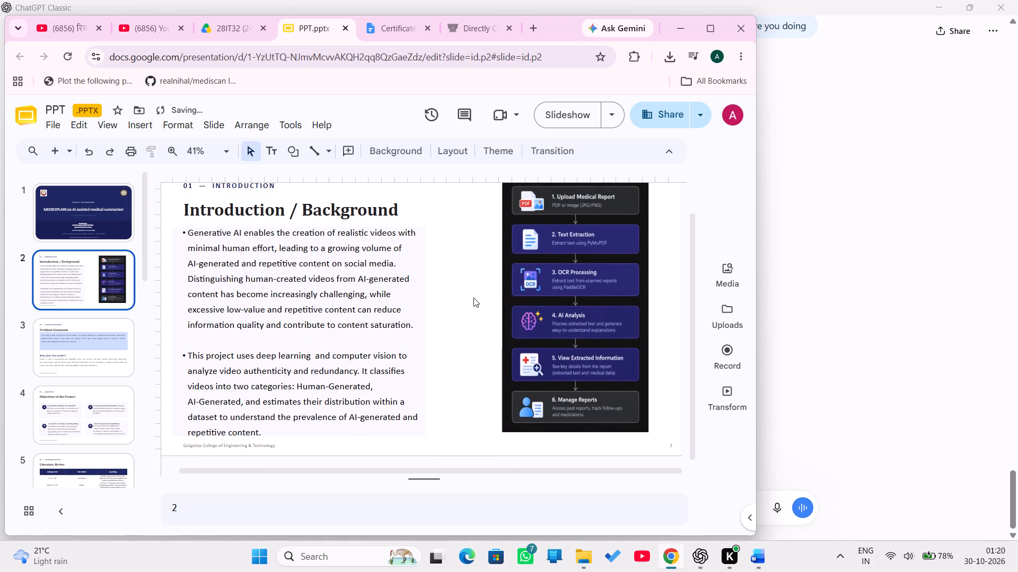
pyautogui.scroll(-2, 473, 298)
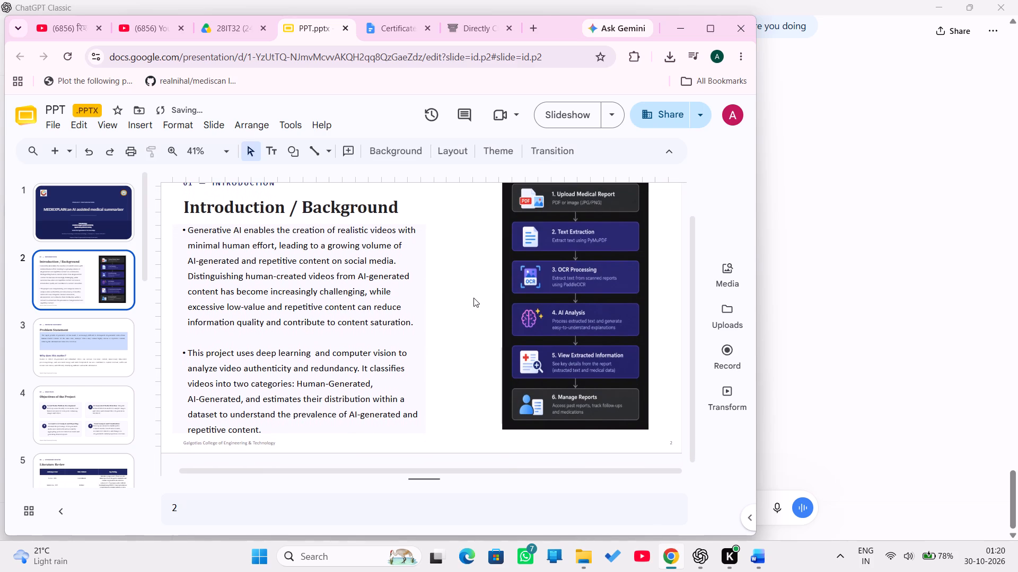
pyautogui.scroll(-4, 473, 298)
pyautogui.scroll(1, 473, 298)
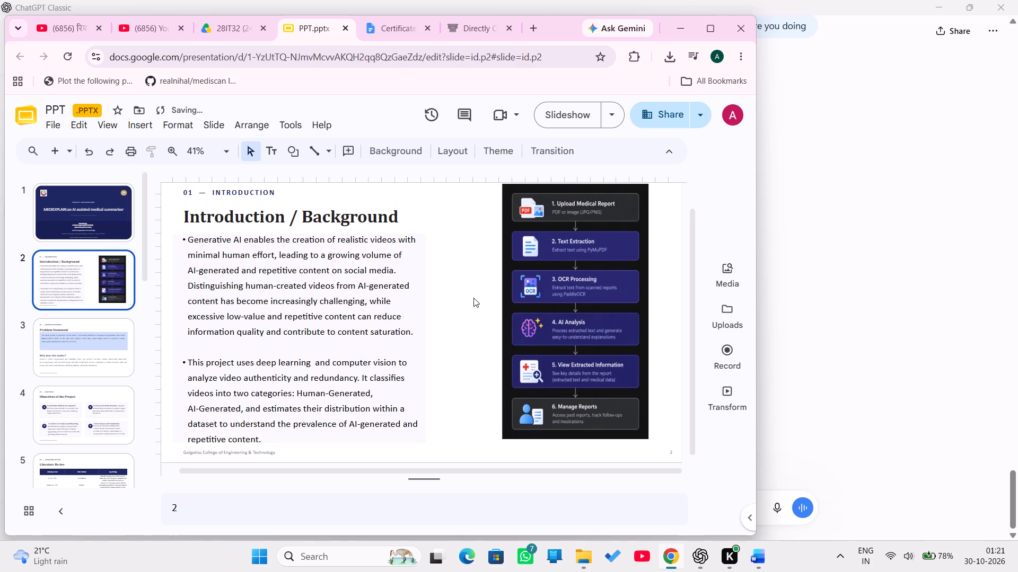
pyautogui.click(86, 330)
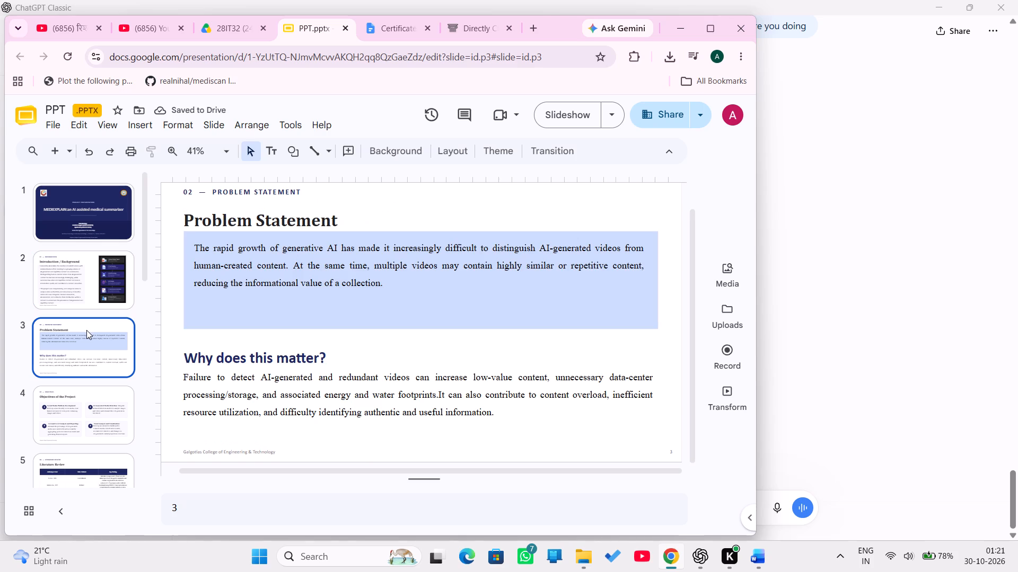
pyautogui.scroll(2, 290, 326)
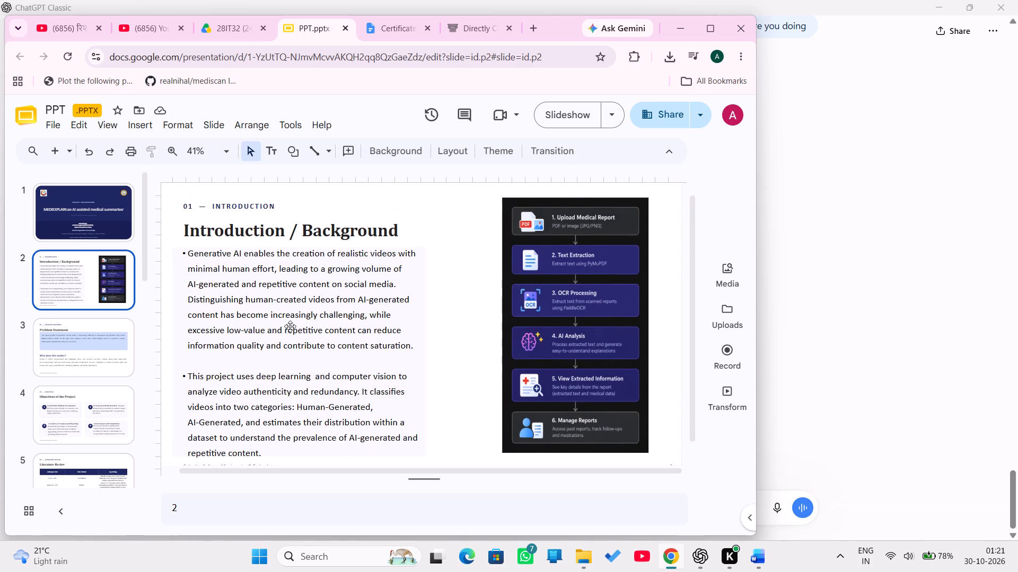
pyautogui.scroll(2, 290, 326)
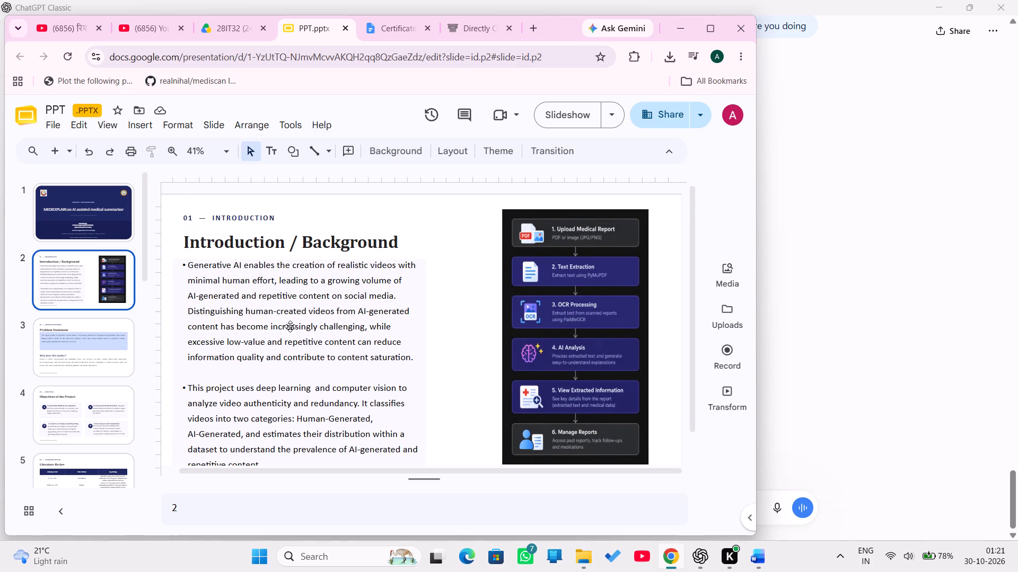
pyautogui.click(332, 337)
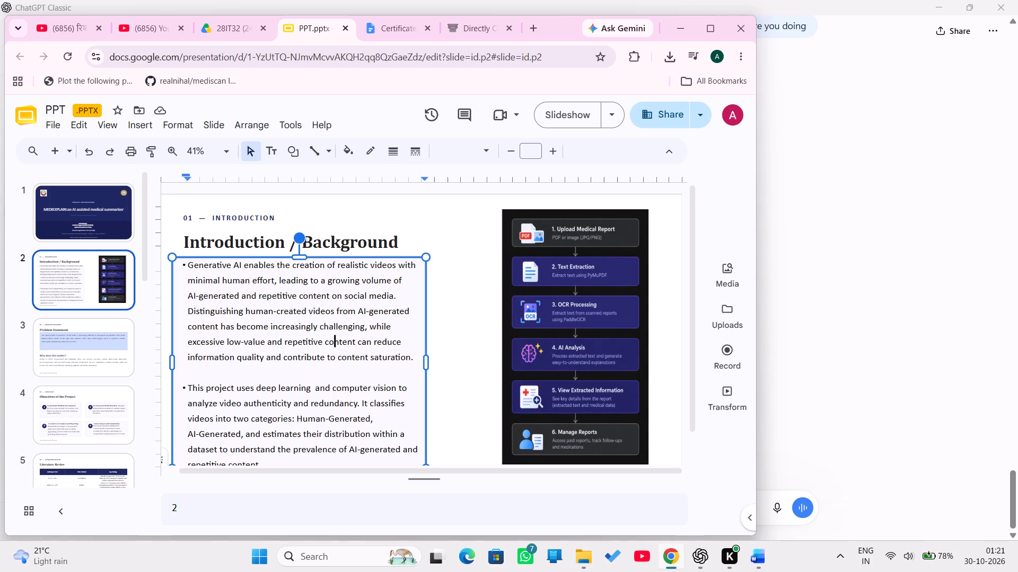
pyautogui.scroll(-2, 332, 361)
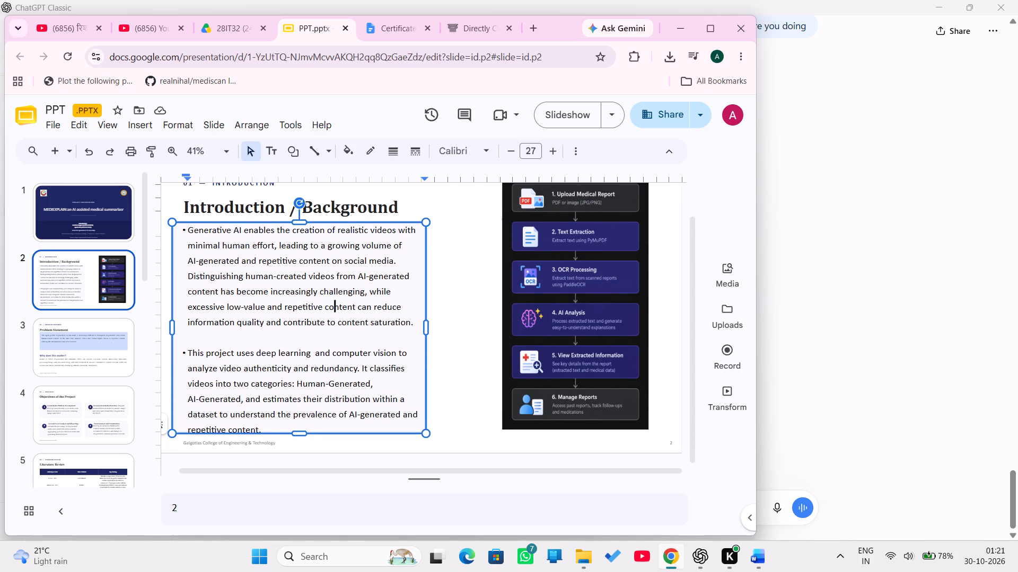
pyautogui.scroll(1, 332, 361)
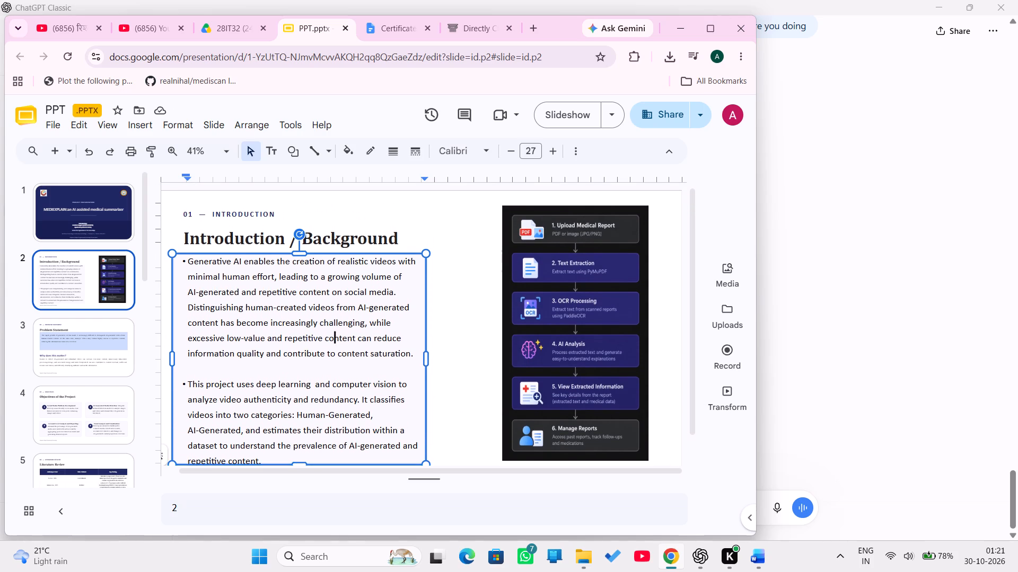
pyautogui.scroll(1, 332, 361)
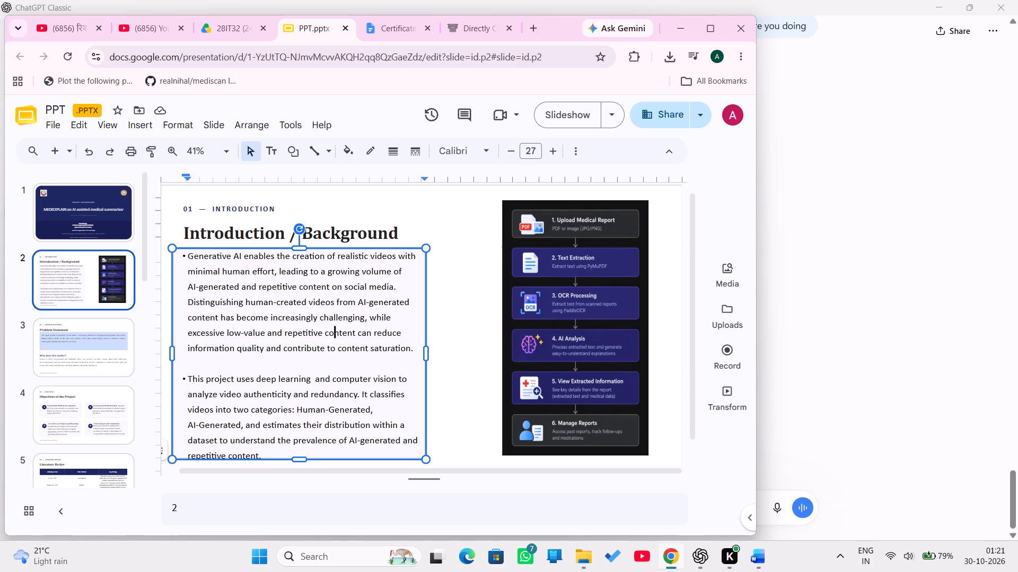
pyautogui.press('Print')
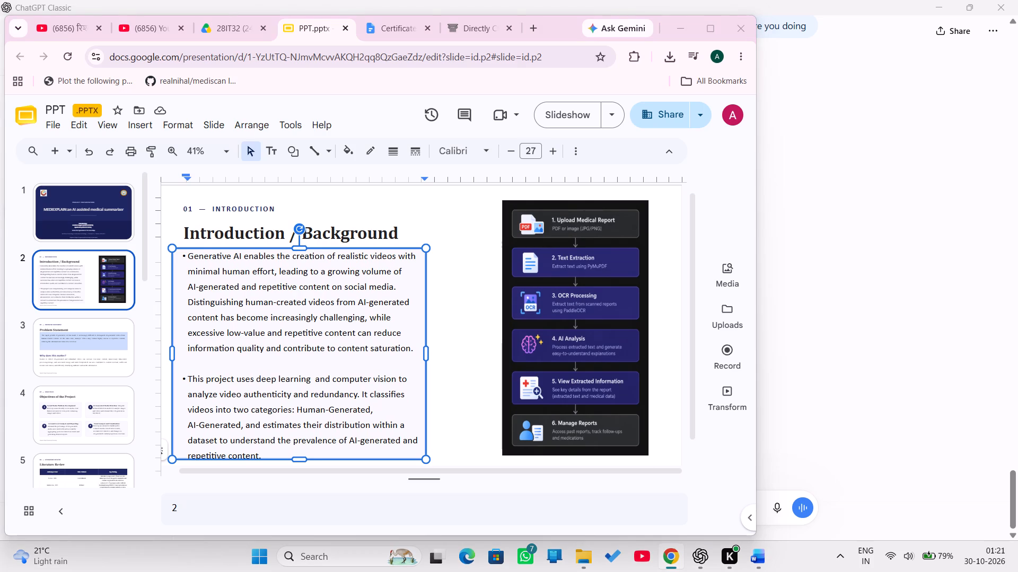
pyautogui.moveTo(171, 192); pyautogui.dragTo(356, 442)
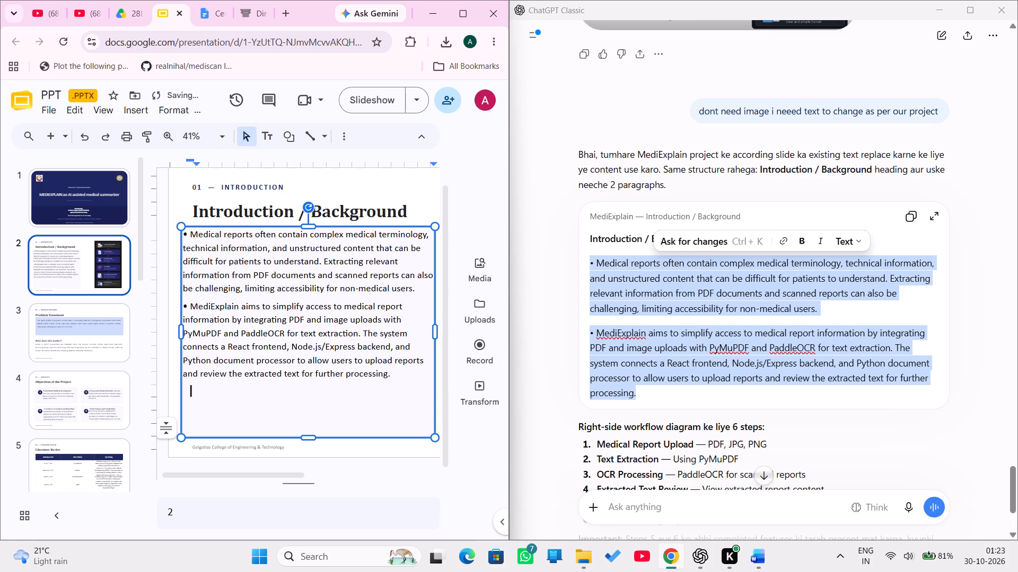
# Insert one blank line between the medical reports paragraph and the MediExplain paragraph on slide 2.
pyautogui.click(286, 390)
pyautogui.click(186, 298)
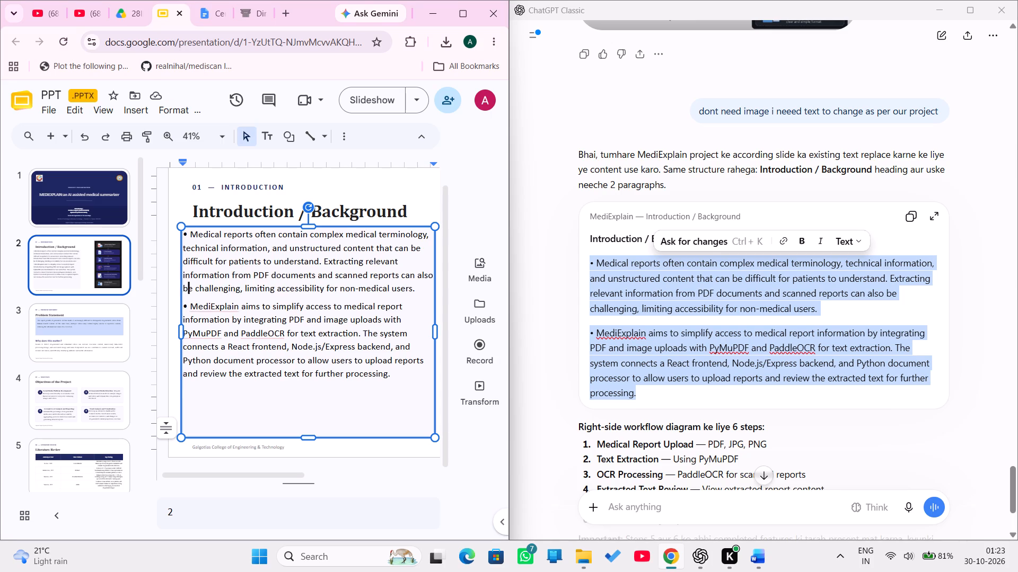
pyautogui.click(417, 287)
pyautogui.press('Return')
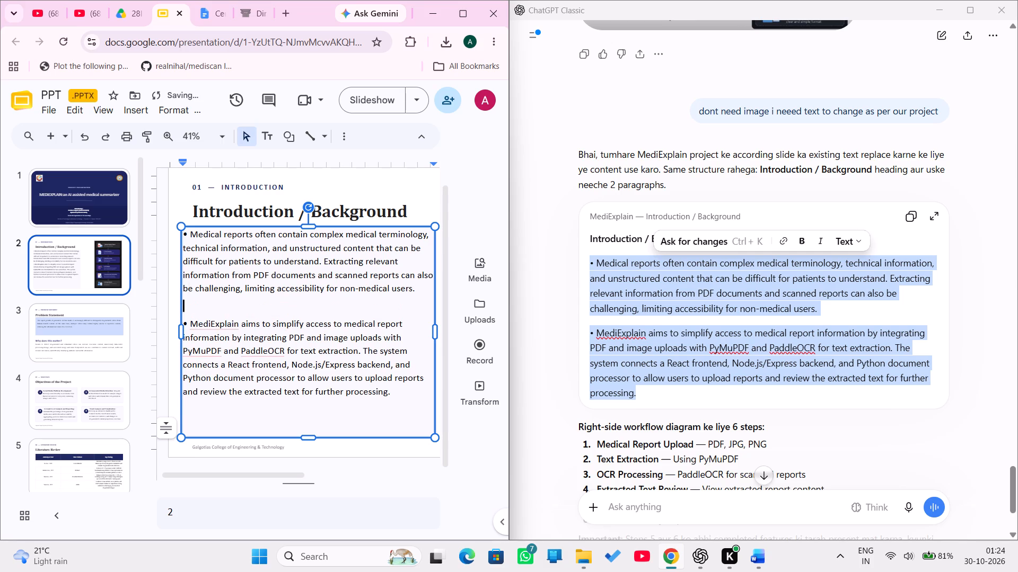
pyautogui.press('Return')
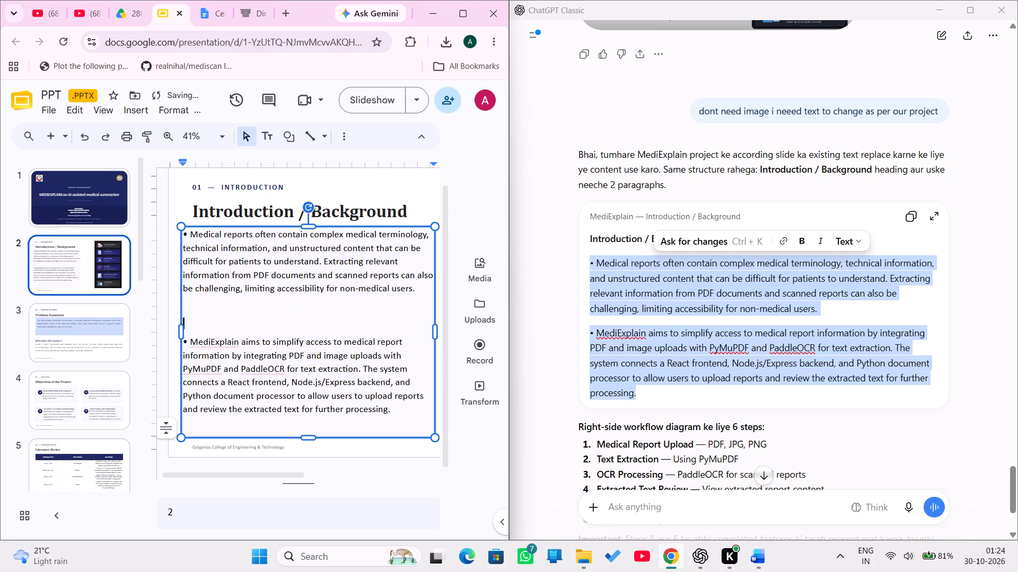
pyautogui.press('BackSpace')
pyautogui.click(382, 187)
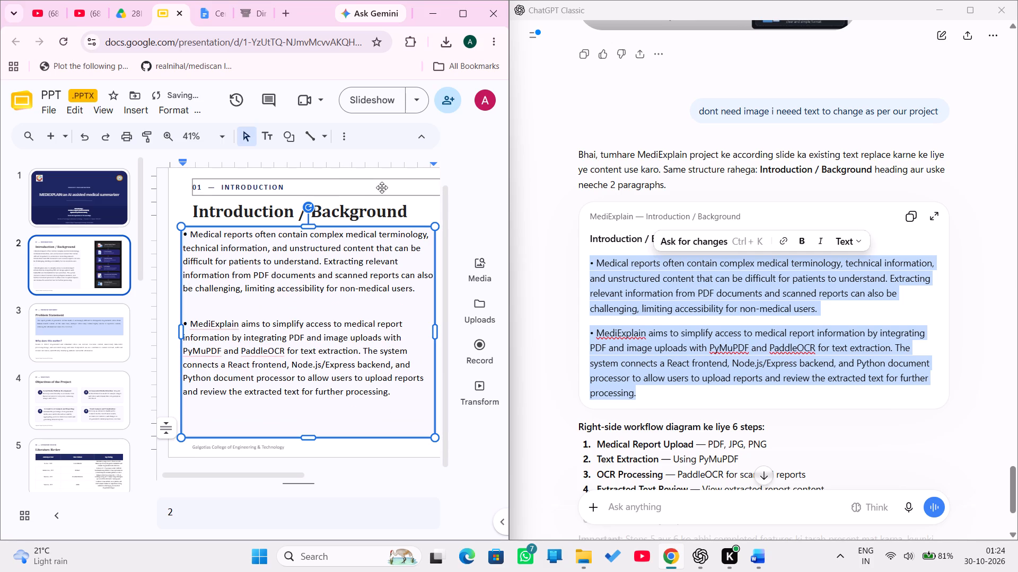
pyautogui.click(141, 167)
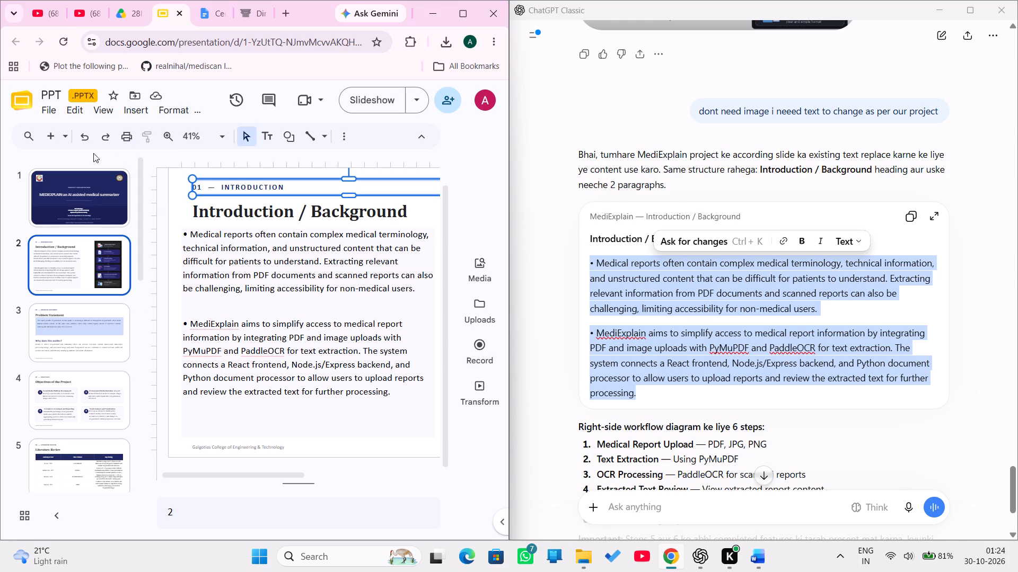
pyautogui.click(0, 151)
# Preview slide 2 and the following Problem Statement slide as a slideshow started with Presenter view, and exit the slideshow.
pyautogui.click(424, 104)
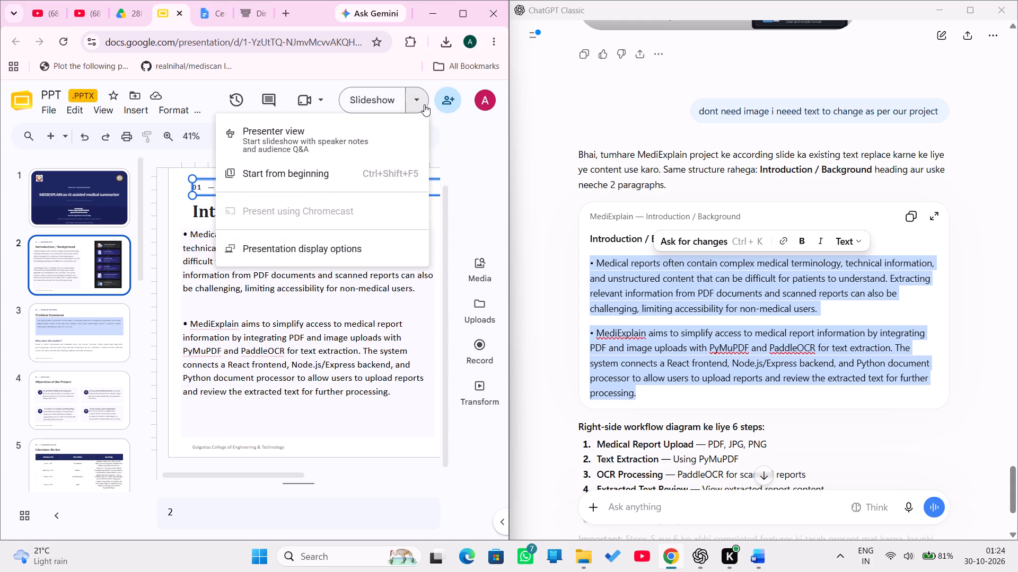
pyautogui.click(352, 131)
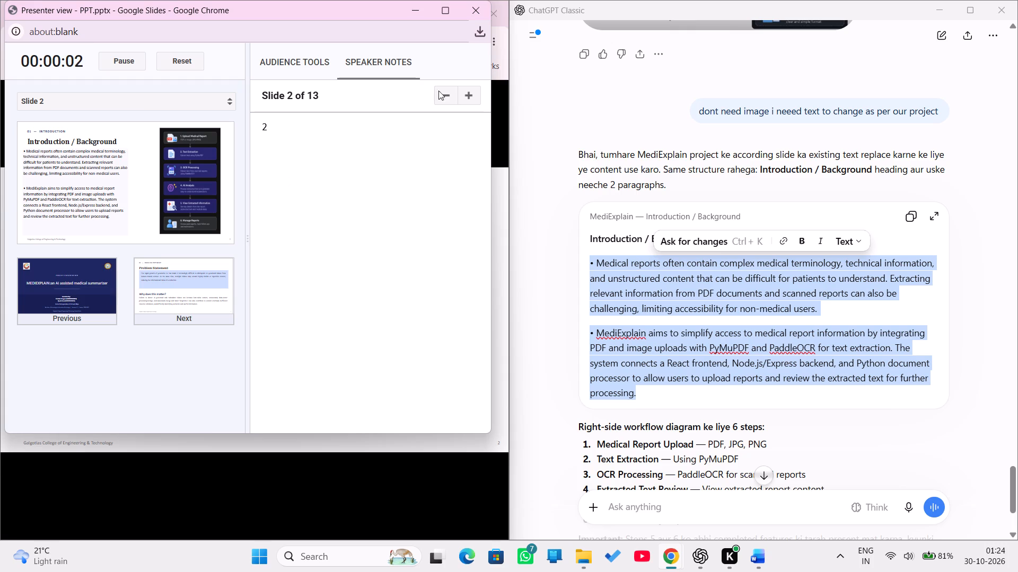
pyautogui.click(475, 14)
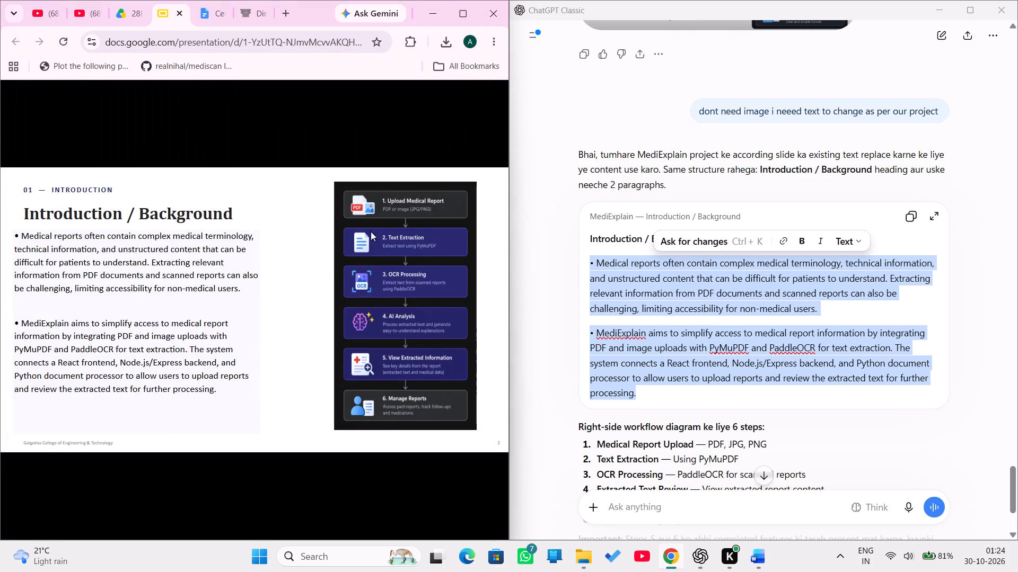
pyautogui.scroll(-1, 261, 287)
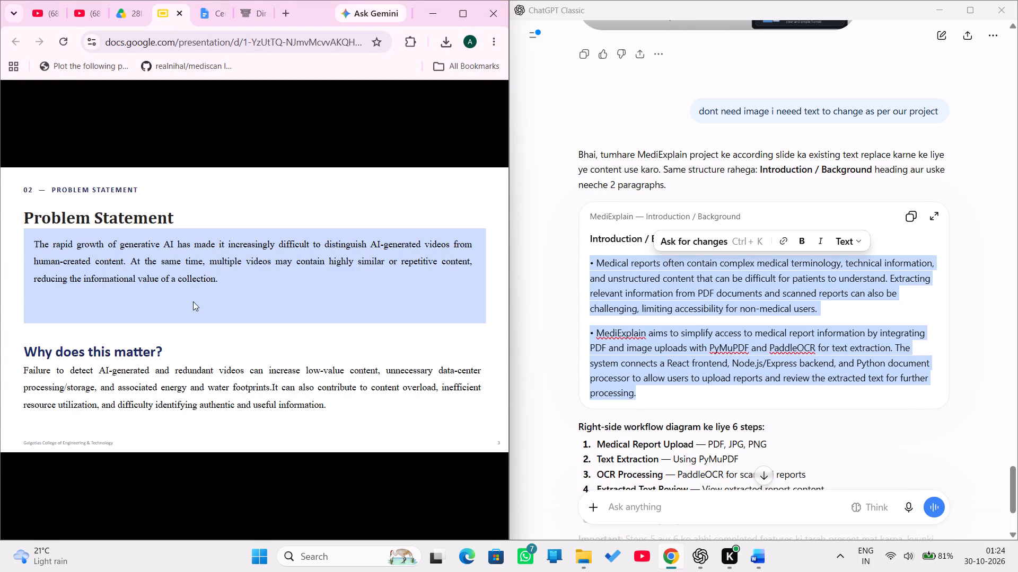
pyautogui.scroll(1, 193, 301)
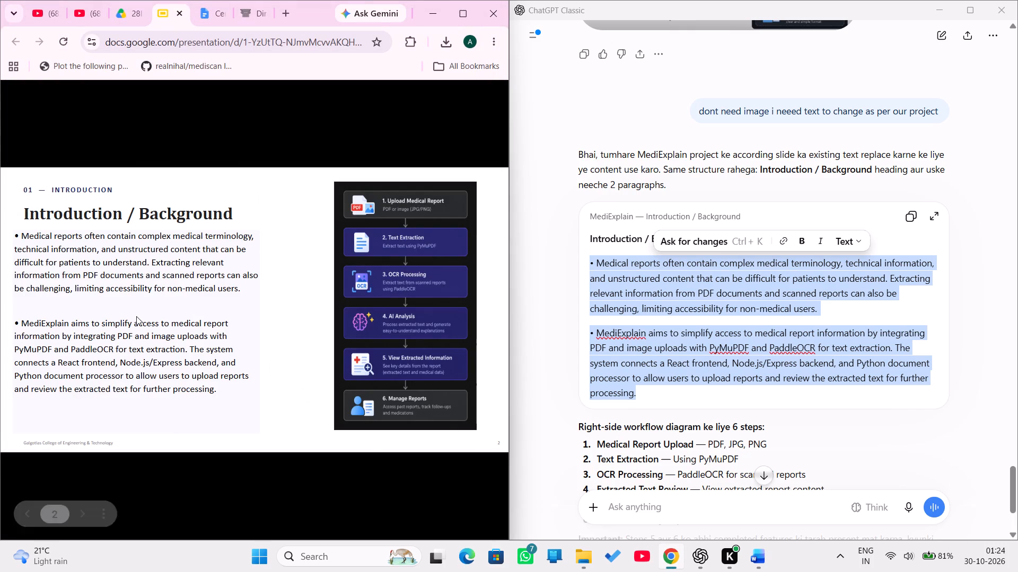
pyautogui.click(169, 365)
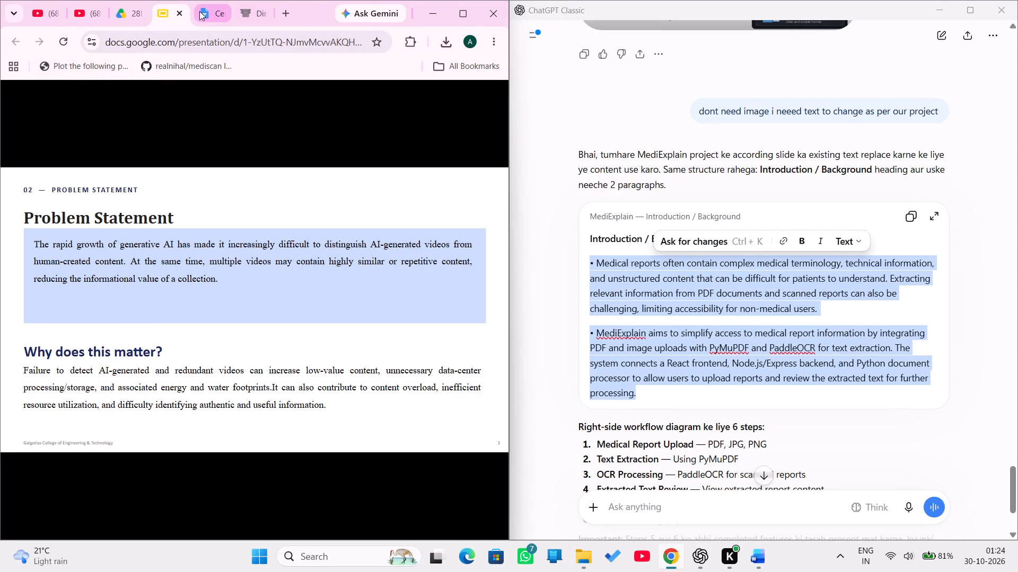
pyautogui.press('Escape')
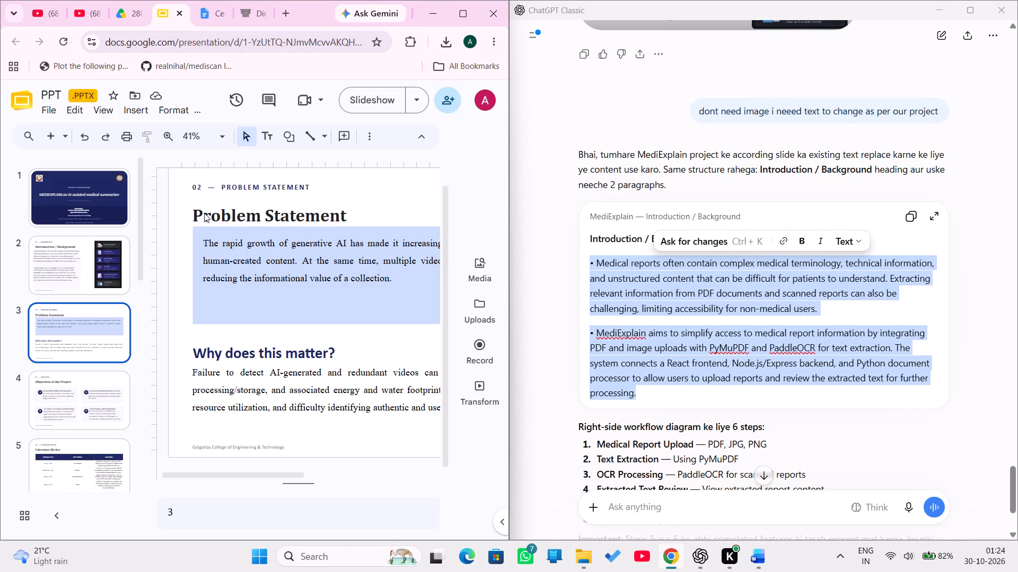
# Look through the slides after the Problem Statement and examine the Objectives of the Project slide.
pyautogui.scroll(-1, 259, 305)
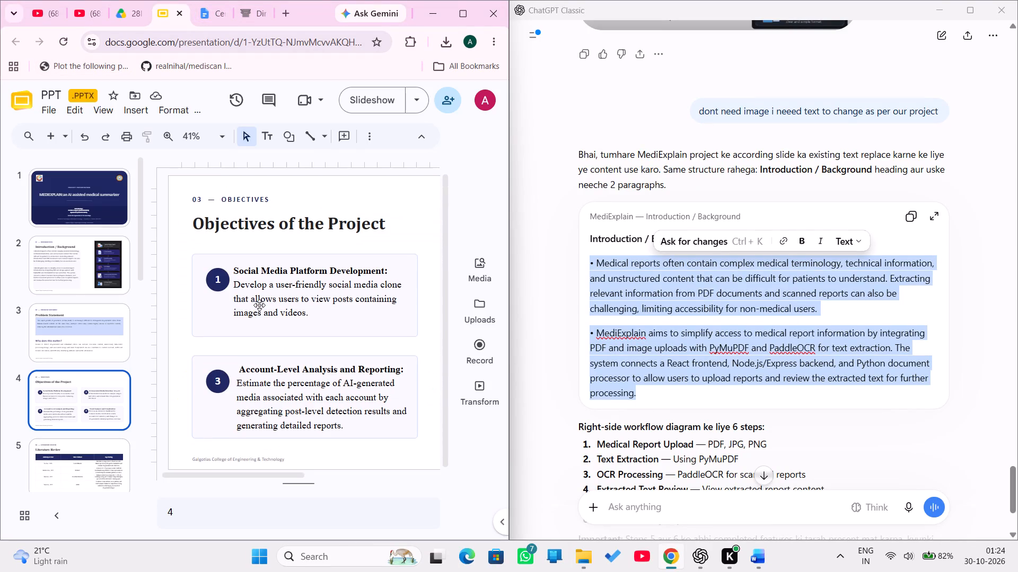
pyautogui.scroll(2, 259, 305)
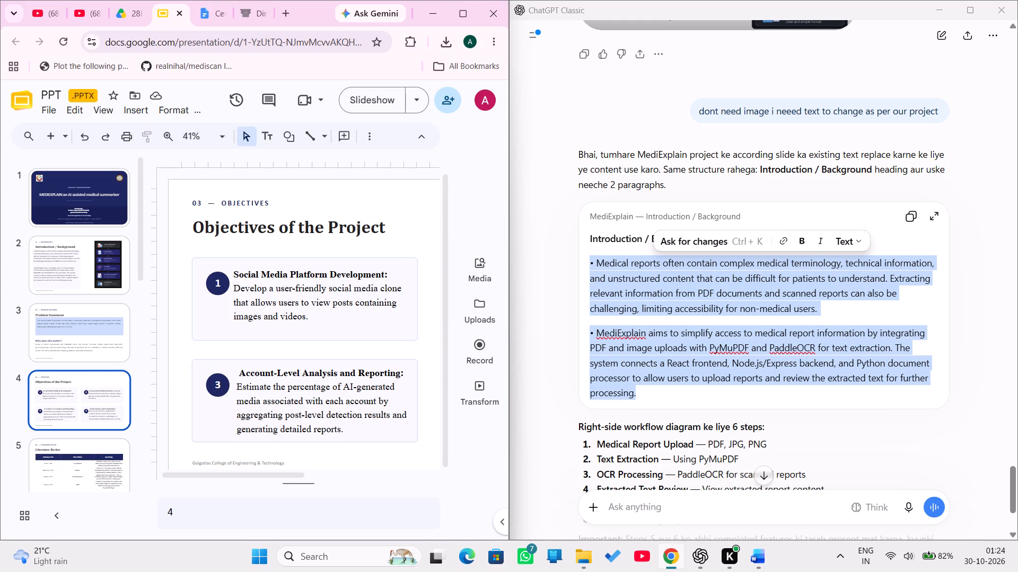
pyautogui.scroll(-1, 334, 328)
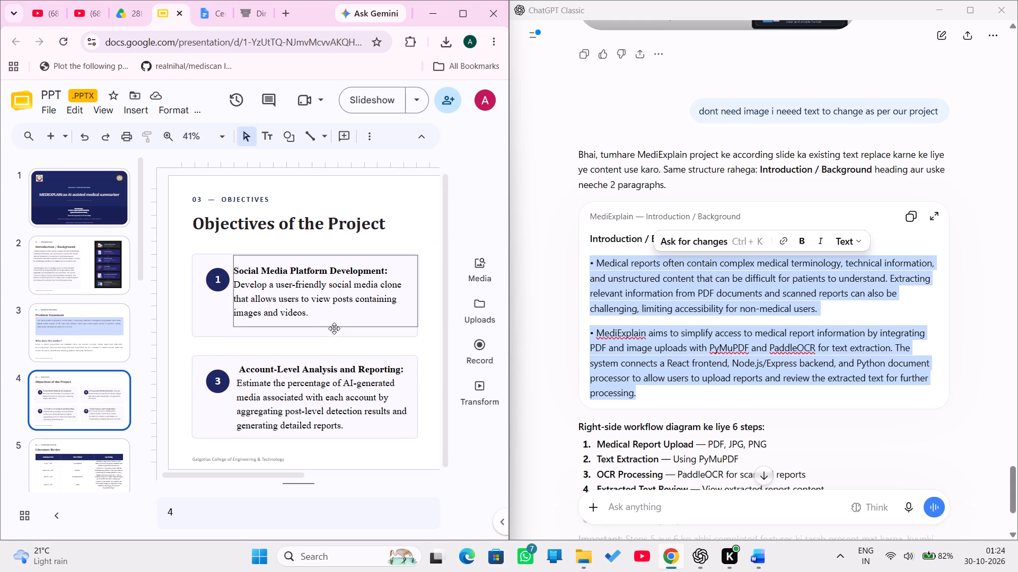
pyautogui.scroll(-2, 334, 328)
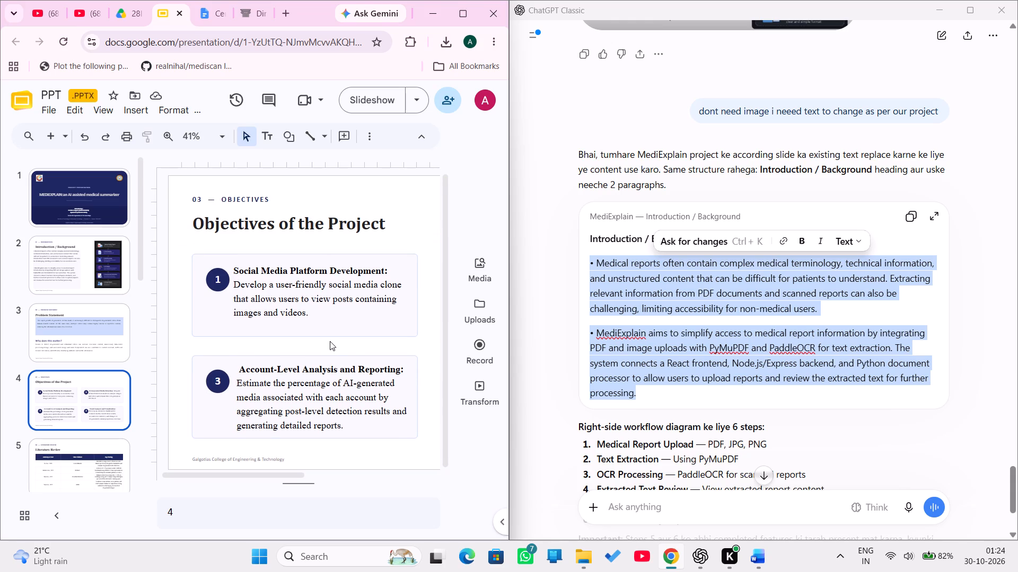
pyautogui.scroll(-2, 330, 341)
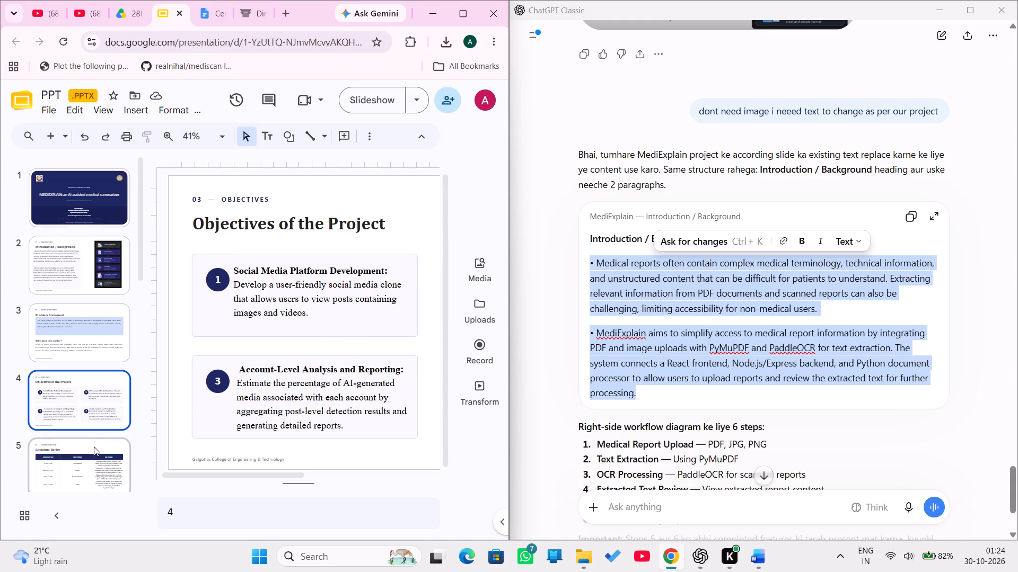
pyautogui.click(94, 446)
pyautogui.click(84, 388)
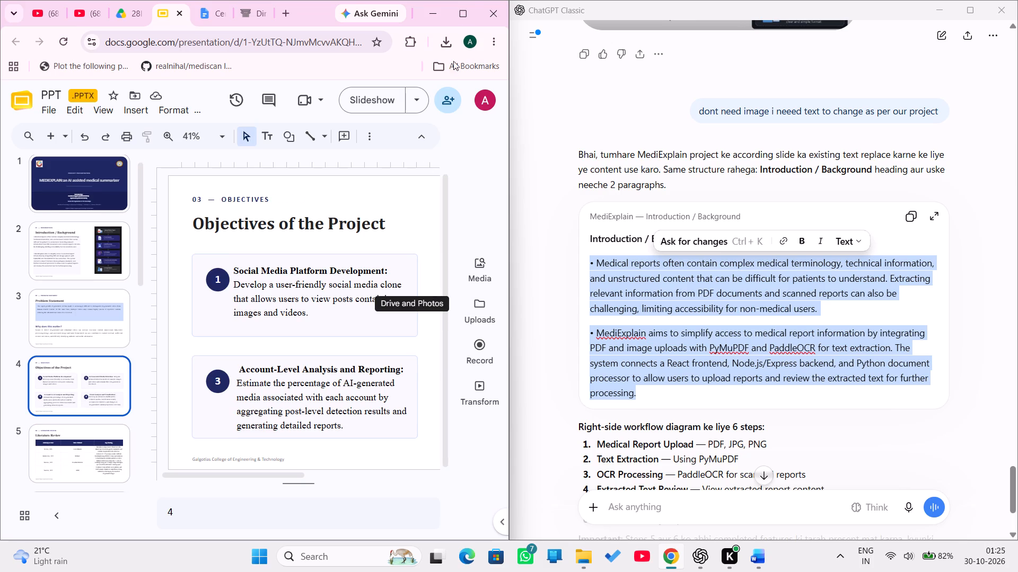
# Maximize the browser window showing the PPT presentation.
pyautogui.click(465, 17)
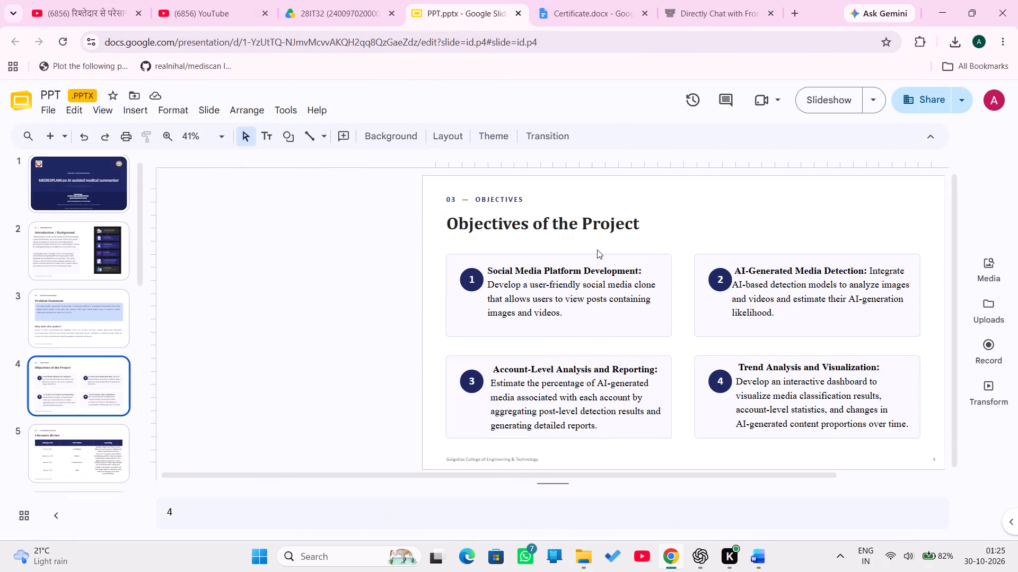
# Display slide 4, Objectives of the Project, in full.
pyautogui.hscroll(-3, 597, 249)
pyautogui.scroll(1, 597, 249)
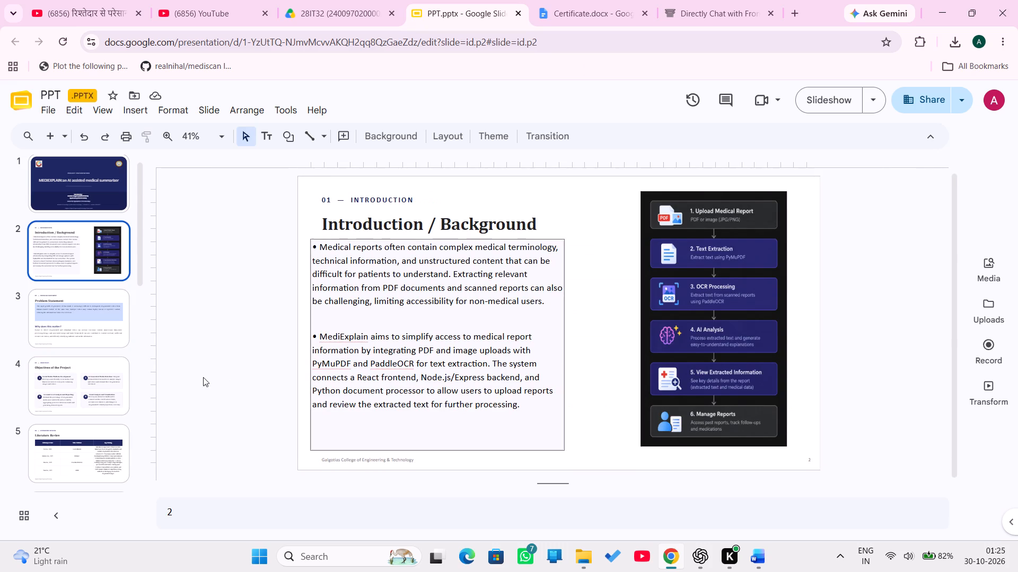
pyautogui.click(91, 372)
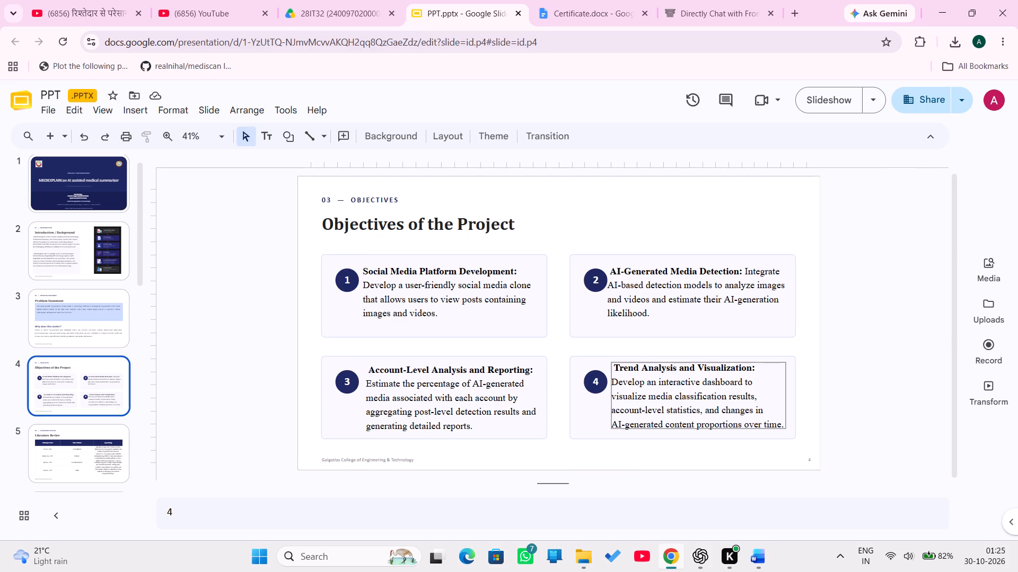
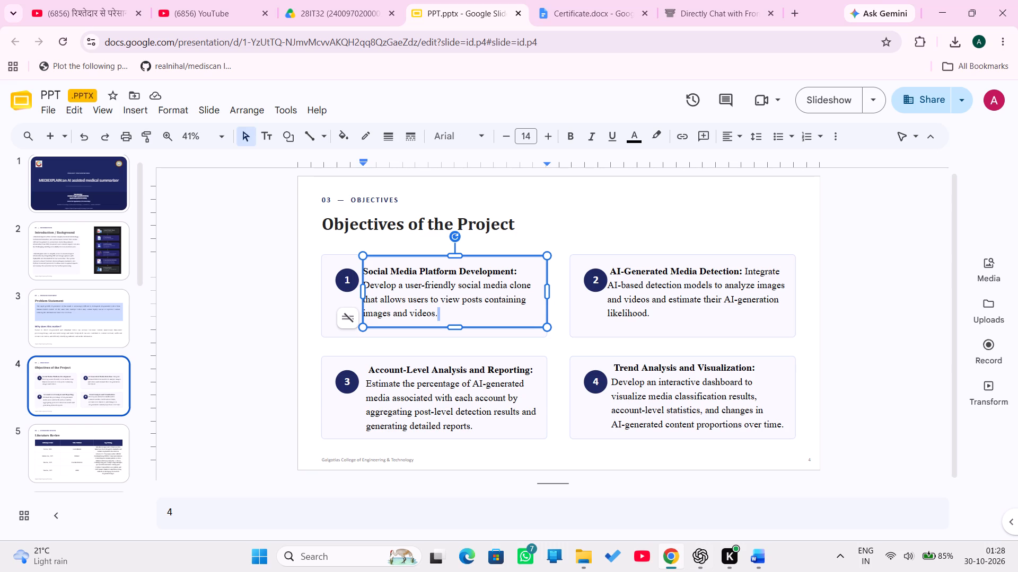
pyautogui.click(450, 312)
pyautogui.press('BackSpace')
pyautogui.press('BackSpace')
pyautogui.press('BackSpace')
pyautogui.press('BackSpace')
pyautogui.press('BackSpace')
pyautogui.press('BackSpace')
pyautogui.press('BackSpace')
pyautogui.press('BackSpace')
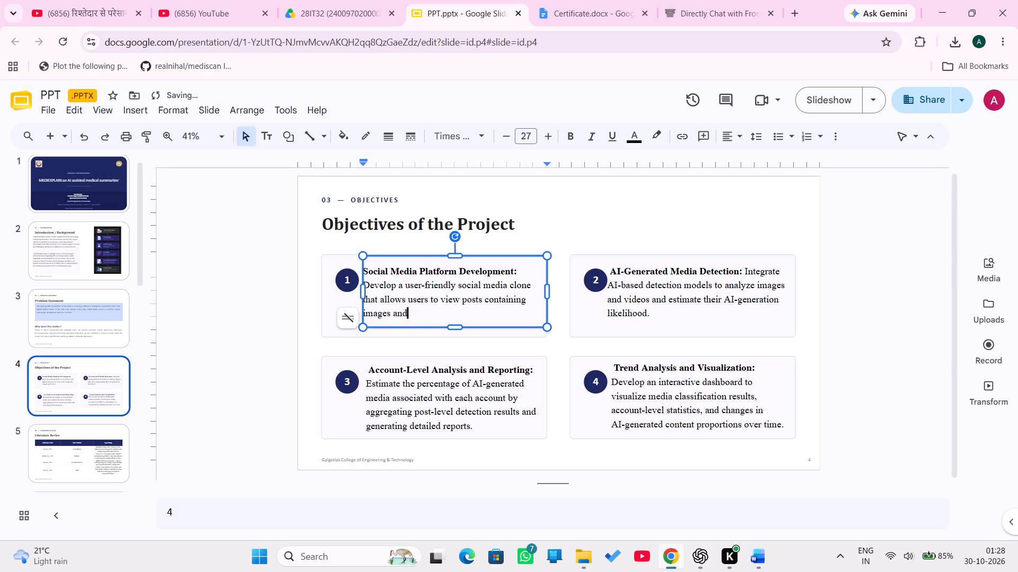
pyautogui.press('BackSpace')
pyautogui.press('BackSpace')
pyautogui.press('BackSpace')
pyautogui.press('BackSpace')
pyautogui.press('BackSpace')
pyautogui.press('BackSpace')
pyautogui.press('BackSpace')
pyautogui.press('BackSpace')
pyautogui.press('BackSpace')
pyautogui.press('BackSpace')
pyautogui.press('BackSpace')
pyautogui.press('BackSpace')
pyautogui.press('BackSpace')
pyautogui.press('BackSpace')
pyautogui.press('BackSpace')
pyautogui.press('BackSpace')
pyautogui.press('BackSpace')
pyautogui.press('BackSpace')
pyautogui.press('BackSpace')
pyautogui.press('BackSpace')
pyautogui.press('BackSpace')
pyautogui.press('BackSpace')
pyautogui.press('BackSpace')
pyautogui.press('BackSpace')
pyautogui.press('BackSpace')
pyautogui.press('BackSpace')
pyautogui.press('BackSpace')
pyautogui.press('BackSpace')
pyautogui.press('BackSpace')
pyautogui.press('BackSpace')
pyautogui.press('BackSpace')
pyautogui.press('BackSpace')
pyautogui.press('BackSpace')
pyautogui.press('BackSpace')
pyautogui.press('BackSpace')
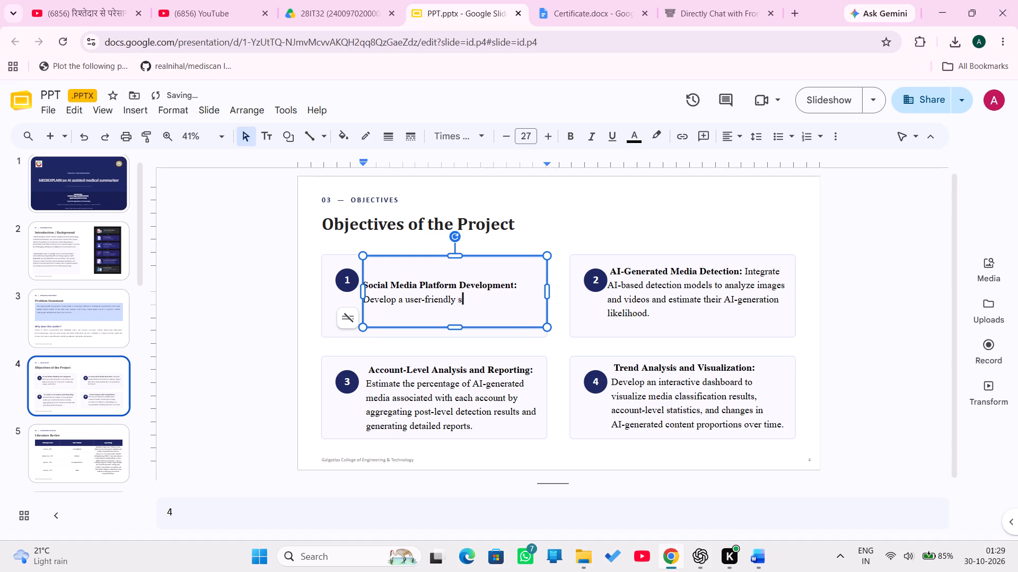
pyautogui.press('BackSpace')
pyautogui.press('BackSpace')
pyautogui.press('BackSpace')
pyautogui.press('BackSpace')
pyautogui.press('BackSpace')
pyautogui.press('BackSpace')
pyautogui.press('BackSpace')
pyautogui.press('BackSpace')
pyautogui.press('BackSpace')
pyautogui.press('BackSpace')
pyautogui.press('BackSpace')
pyautogui.press('BackSpace')
pyautogui.press('BackSpace')
pyautogui.press('BackSpace')
pyautogui.press('BackSpace')
pyautogui.press('BackSpace')
pyautogui.press('BackSpace')
pyautogui.press('BackSpace')
pyautogui.press('BackSpace')
pyautogui.press('BackSpace')
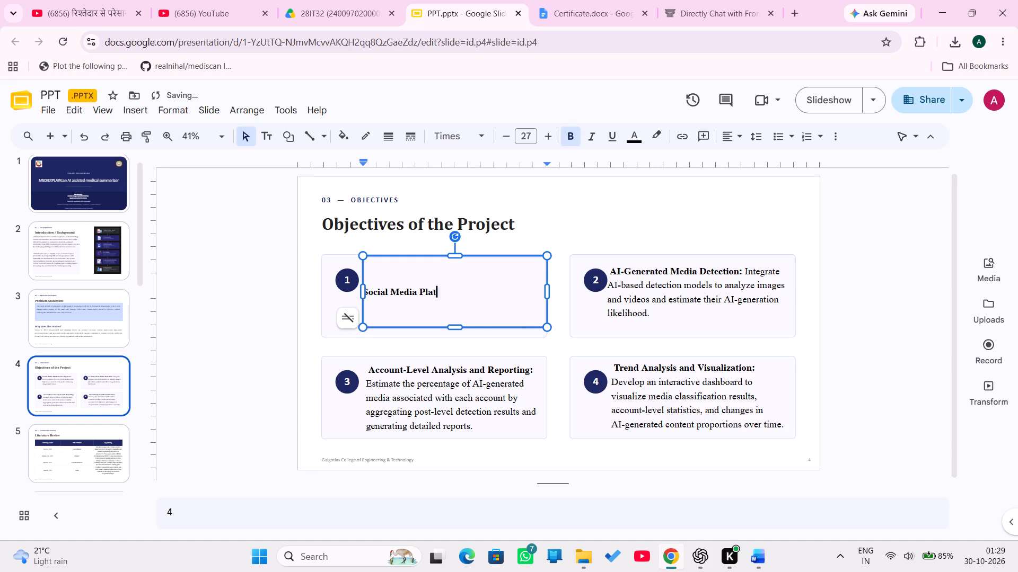
pyautogui.press('BackSpace')
# Paste the copied "Automated Medical Document Processing" text into objective 1's box and set the box to shrink text to fit the shape.
pyautogui.hotkey('ctrl', 'v')
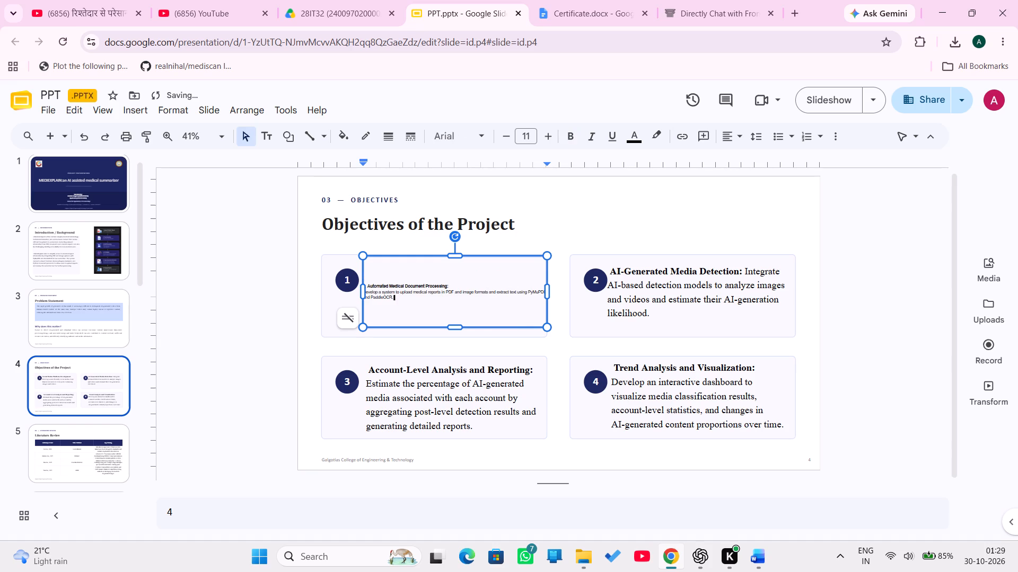
pyautogui.click(344, 320)
pyautogui.click(370, 383)
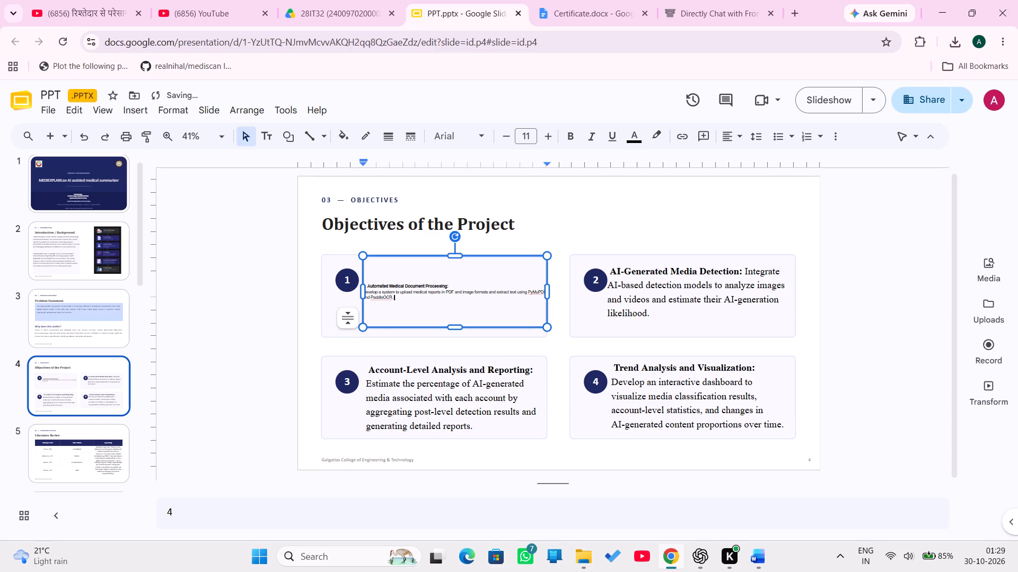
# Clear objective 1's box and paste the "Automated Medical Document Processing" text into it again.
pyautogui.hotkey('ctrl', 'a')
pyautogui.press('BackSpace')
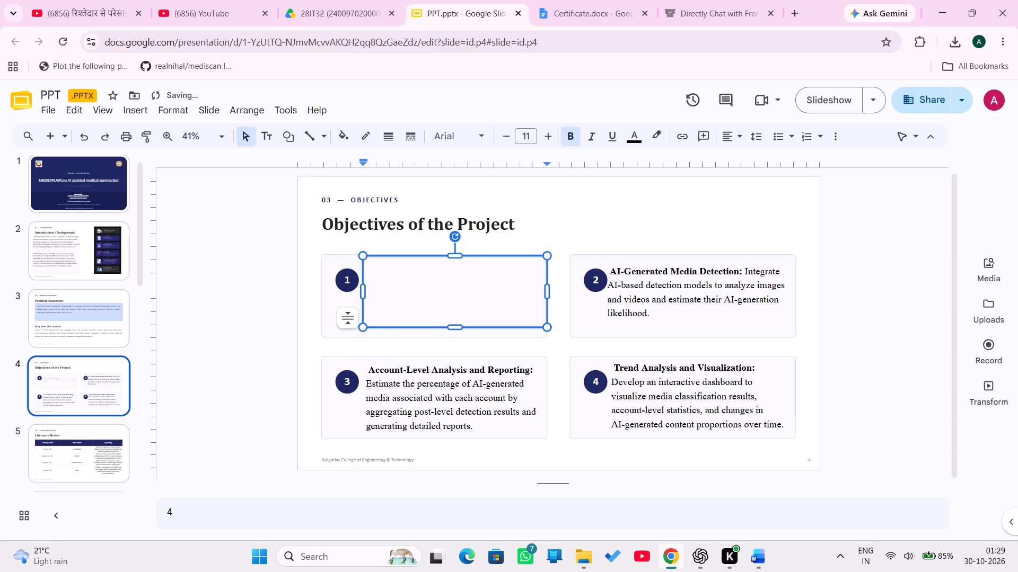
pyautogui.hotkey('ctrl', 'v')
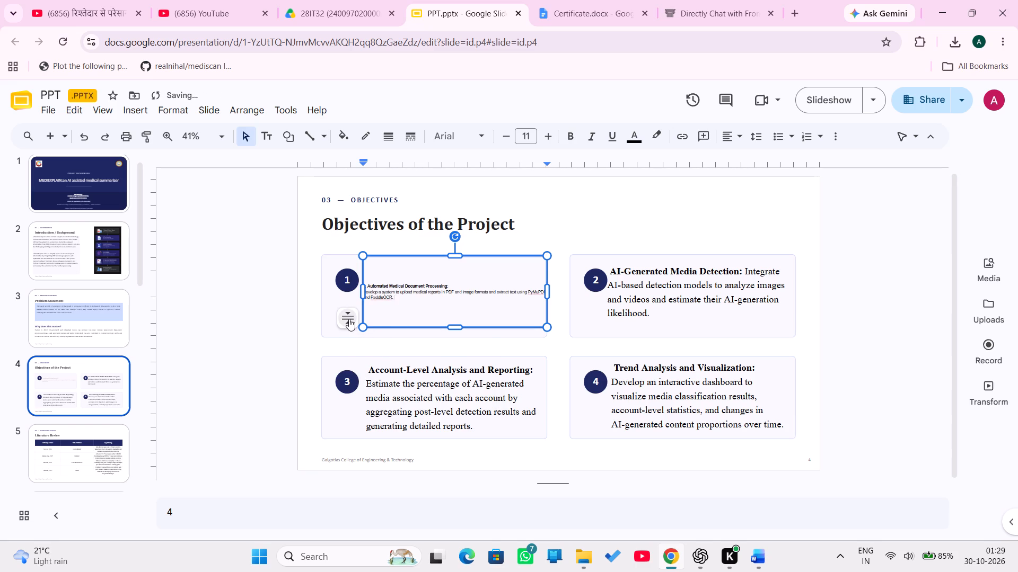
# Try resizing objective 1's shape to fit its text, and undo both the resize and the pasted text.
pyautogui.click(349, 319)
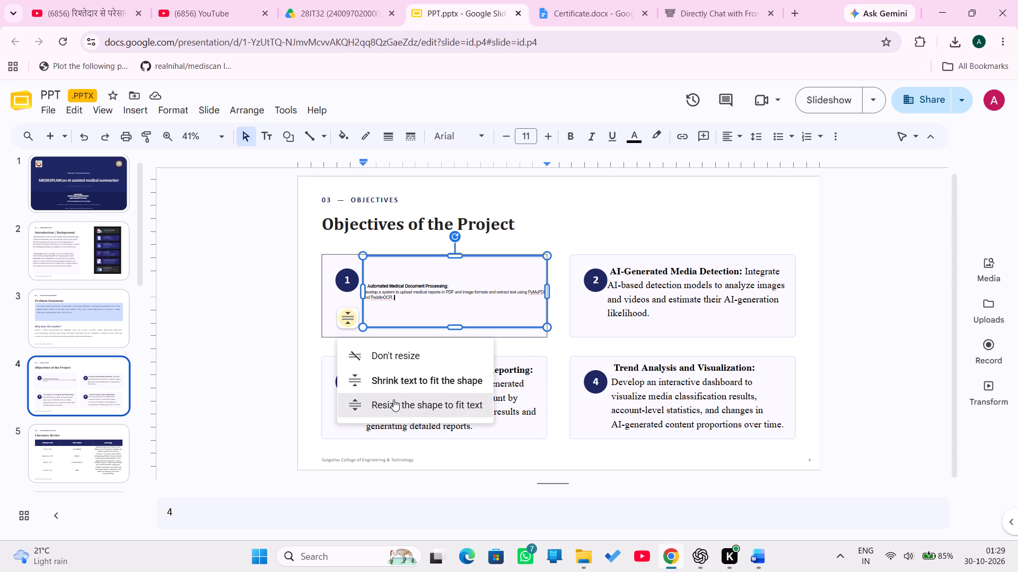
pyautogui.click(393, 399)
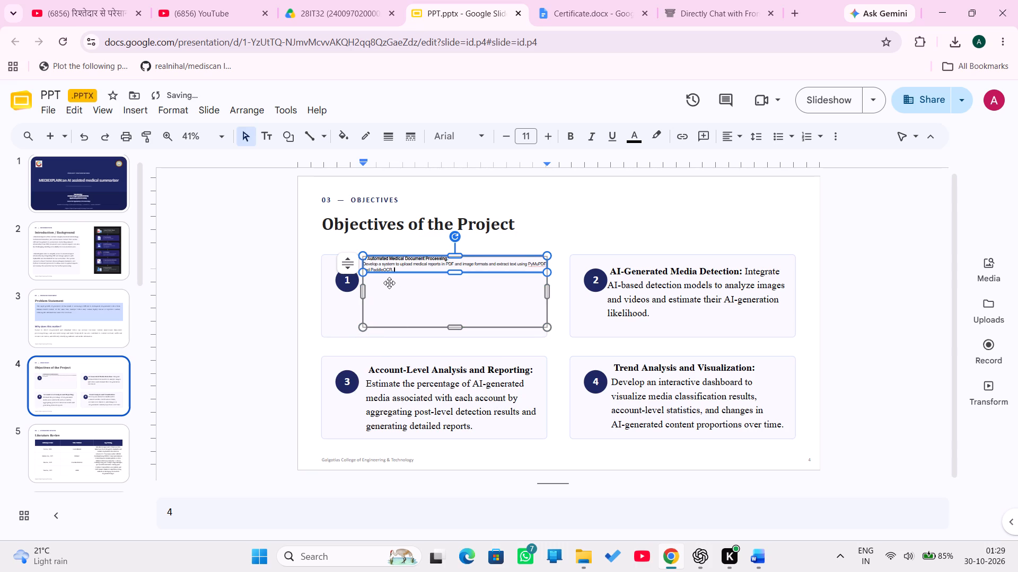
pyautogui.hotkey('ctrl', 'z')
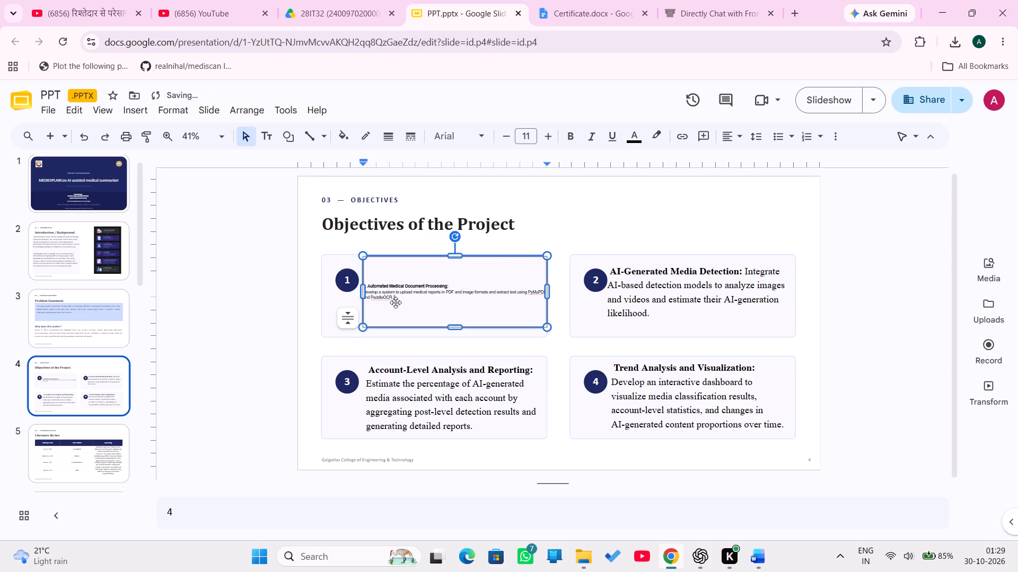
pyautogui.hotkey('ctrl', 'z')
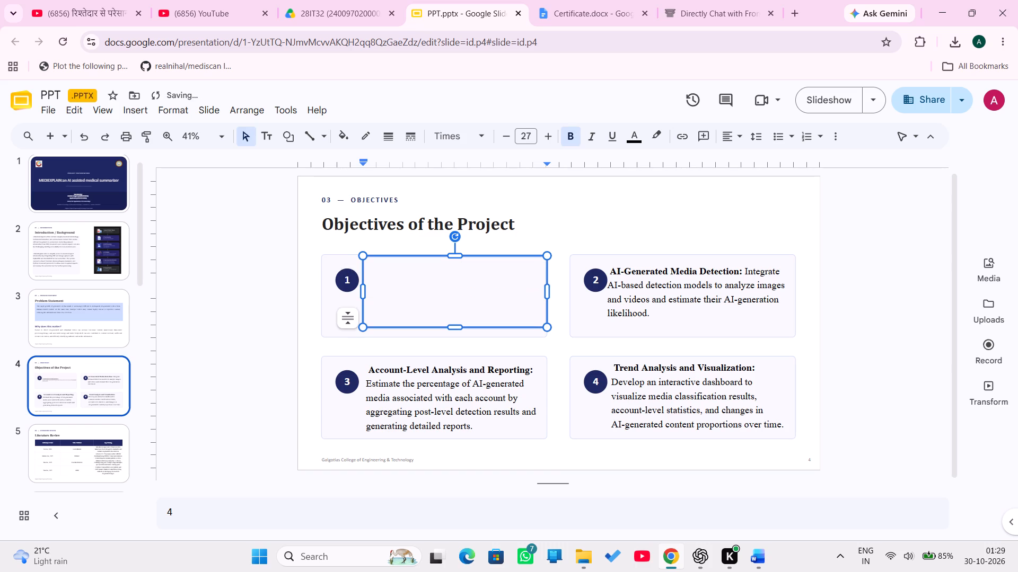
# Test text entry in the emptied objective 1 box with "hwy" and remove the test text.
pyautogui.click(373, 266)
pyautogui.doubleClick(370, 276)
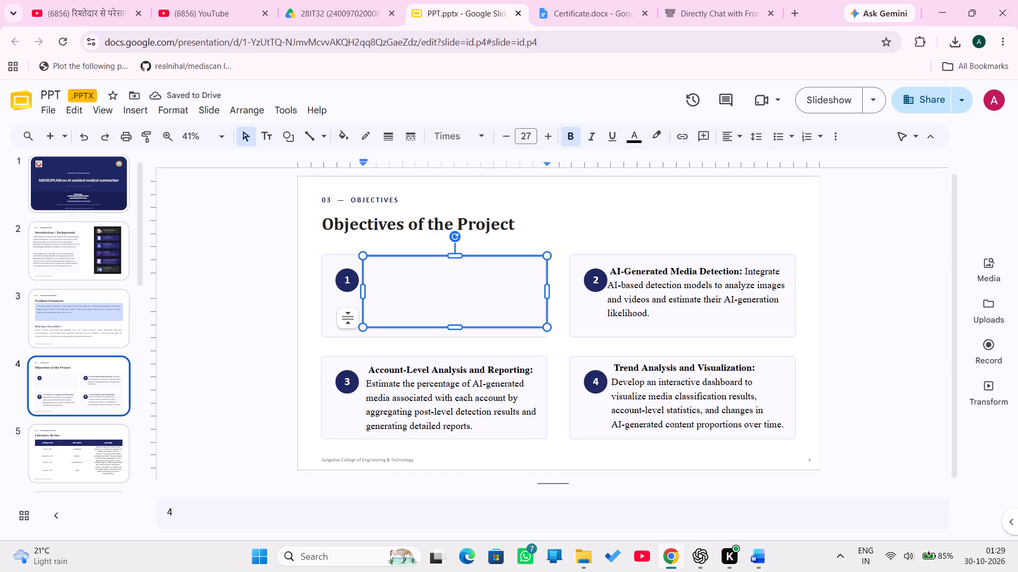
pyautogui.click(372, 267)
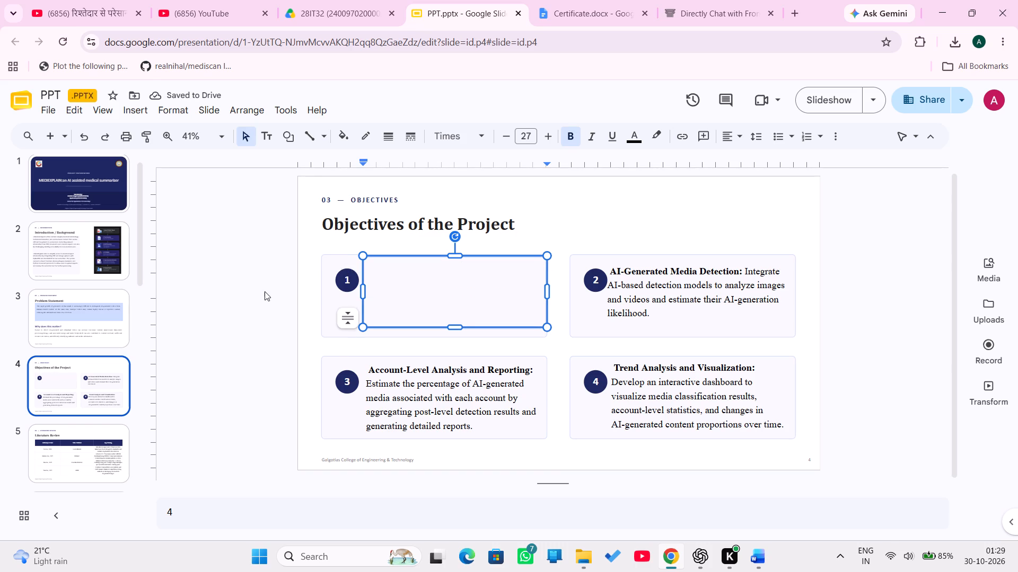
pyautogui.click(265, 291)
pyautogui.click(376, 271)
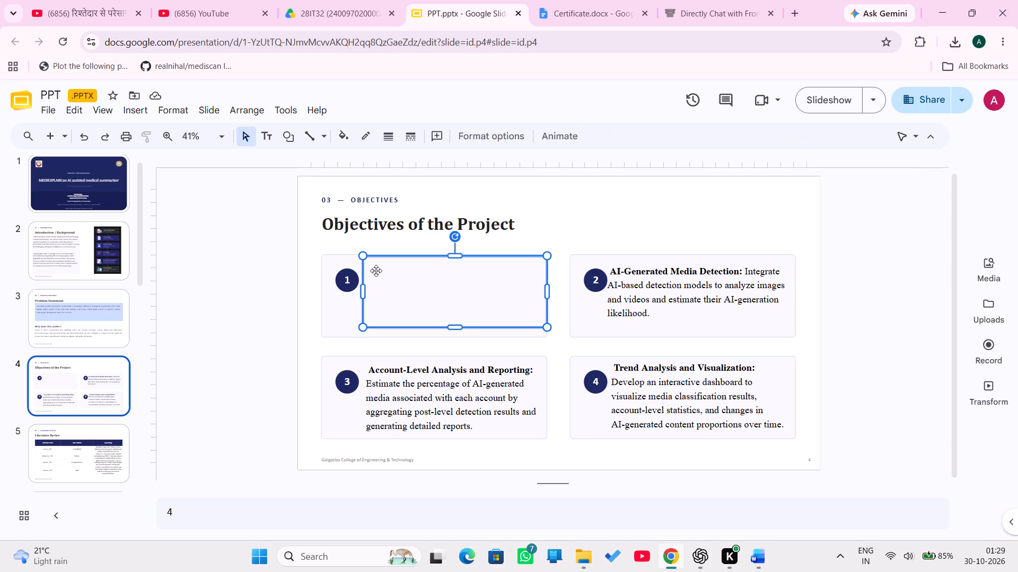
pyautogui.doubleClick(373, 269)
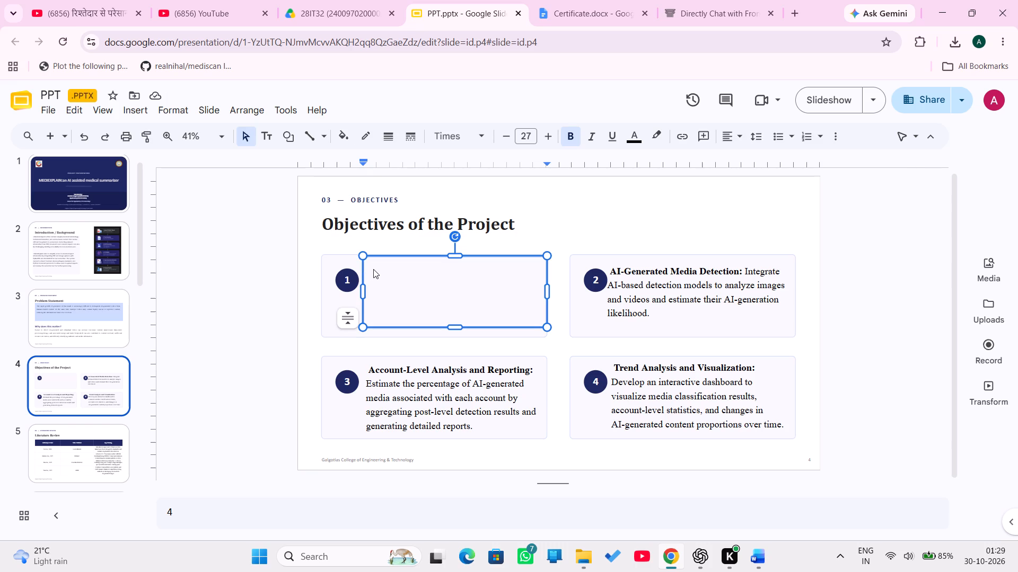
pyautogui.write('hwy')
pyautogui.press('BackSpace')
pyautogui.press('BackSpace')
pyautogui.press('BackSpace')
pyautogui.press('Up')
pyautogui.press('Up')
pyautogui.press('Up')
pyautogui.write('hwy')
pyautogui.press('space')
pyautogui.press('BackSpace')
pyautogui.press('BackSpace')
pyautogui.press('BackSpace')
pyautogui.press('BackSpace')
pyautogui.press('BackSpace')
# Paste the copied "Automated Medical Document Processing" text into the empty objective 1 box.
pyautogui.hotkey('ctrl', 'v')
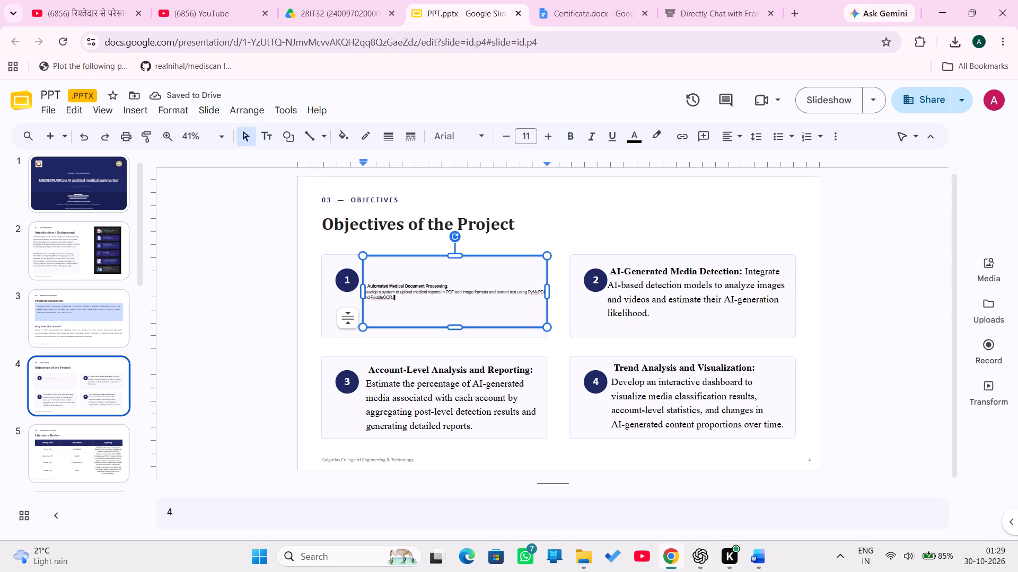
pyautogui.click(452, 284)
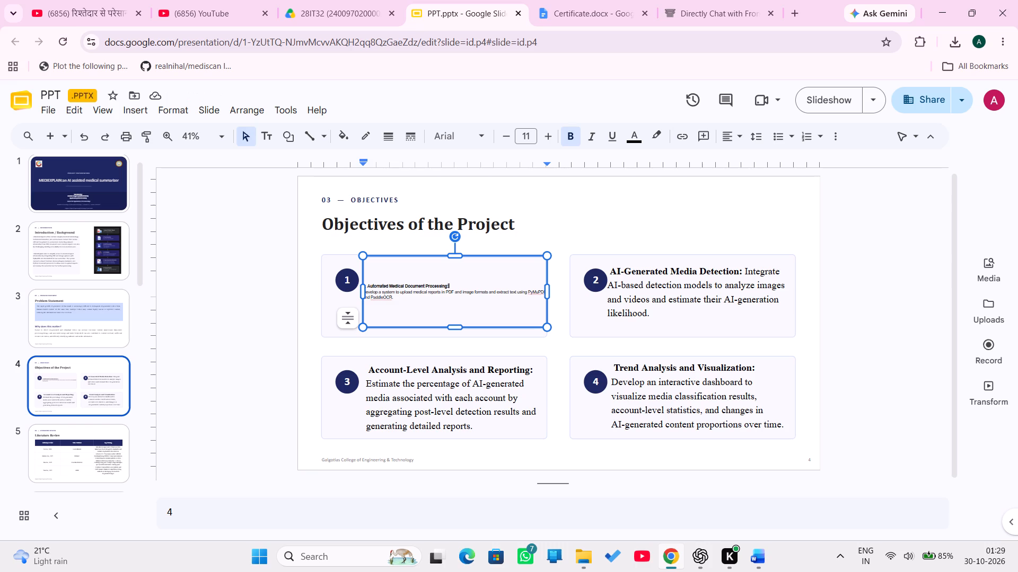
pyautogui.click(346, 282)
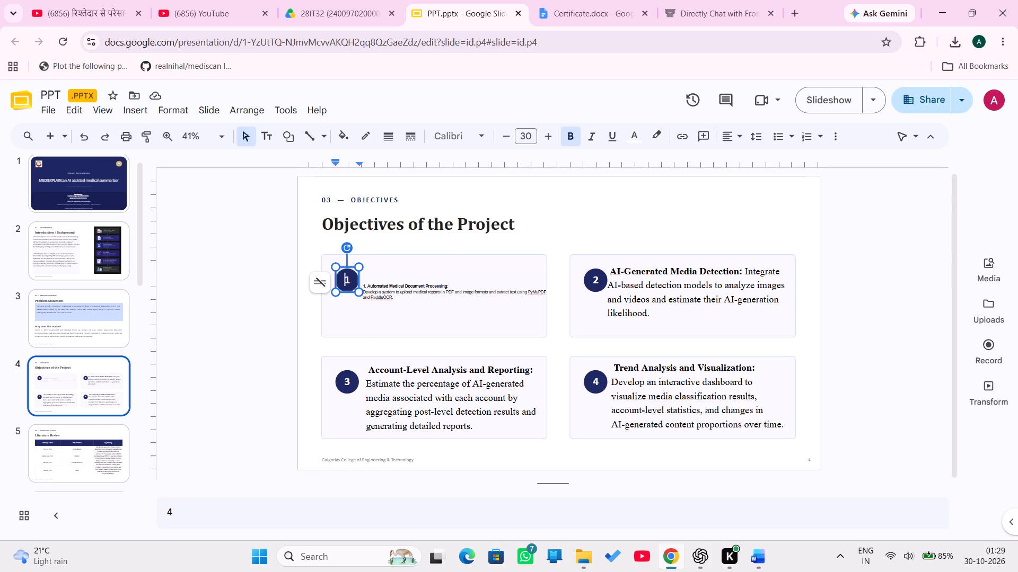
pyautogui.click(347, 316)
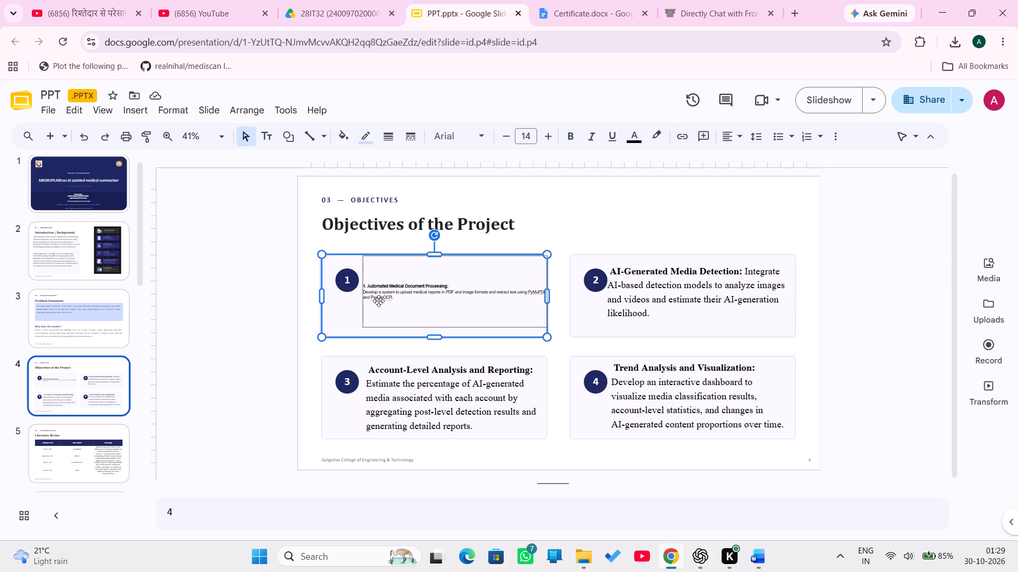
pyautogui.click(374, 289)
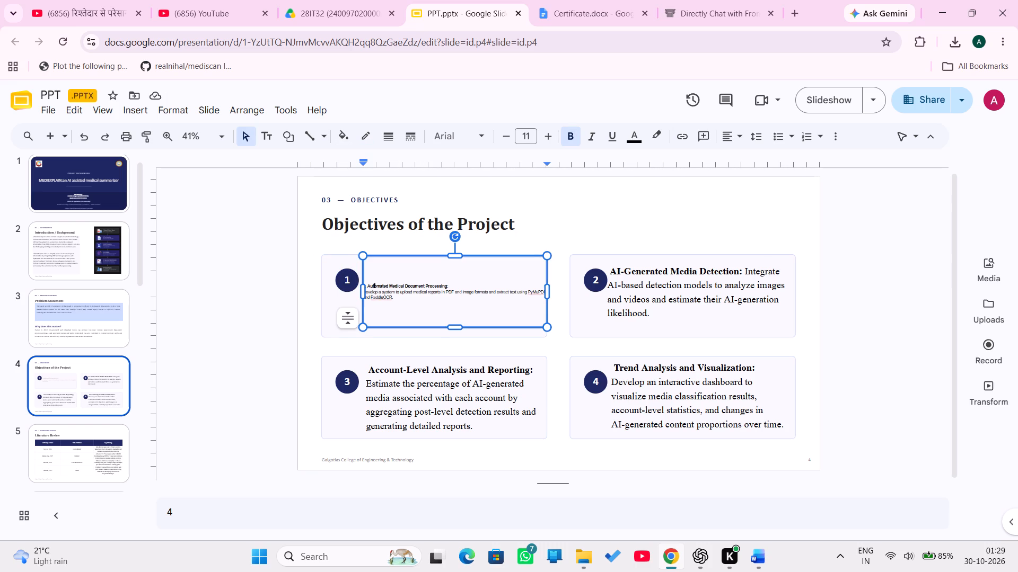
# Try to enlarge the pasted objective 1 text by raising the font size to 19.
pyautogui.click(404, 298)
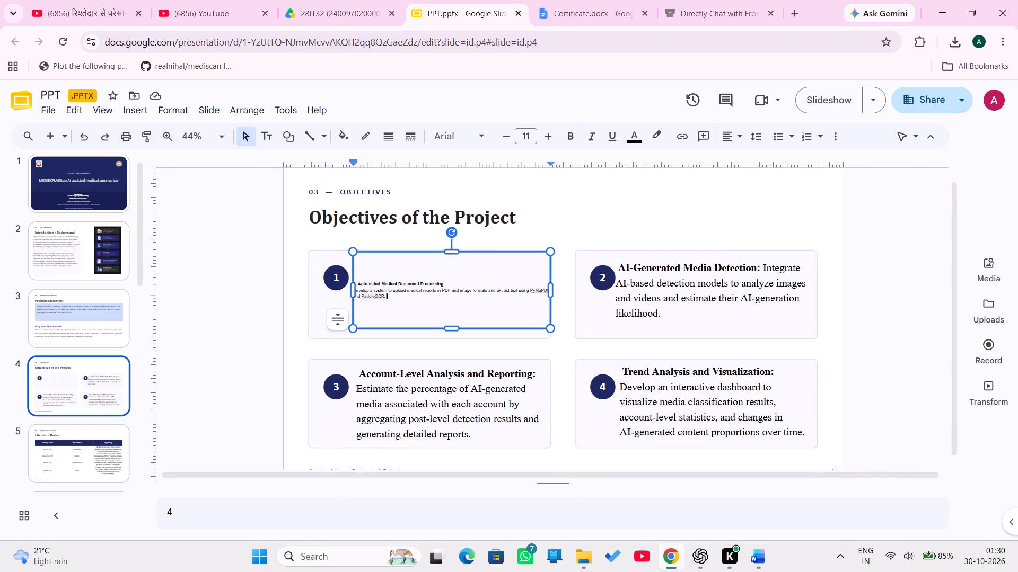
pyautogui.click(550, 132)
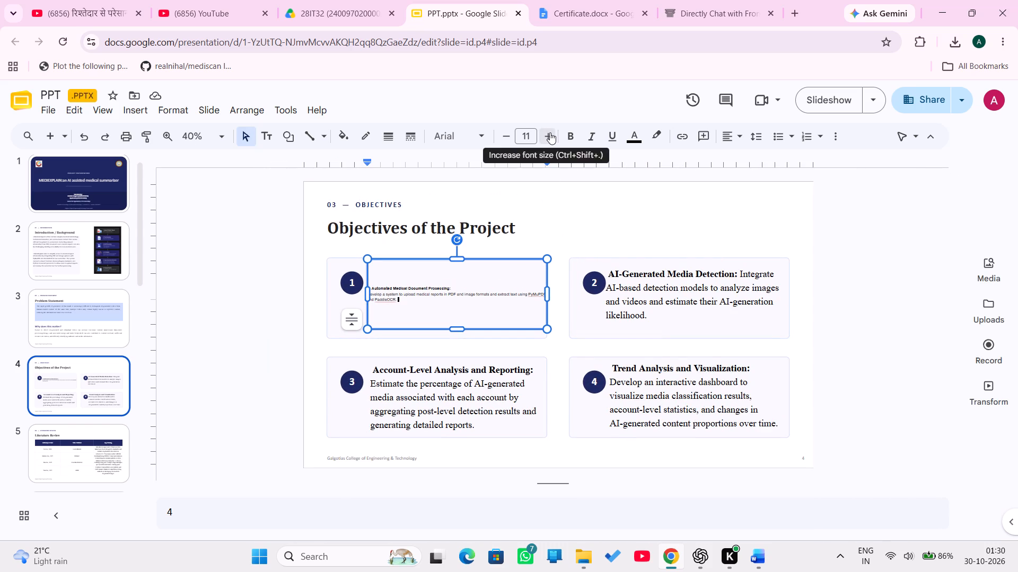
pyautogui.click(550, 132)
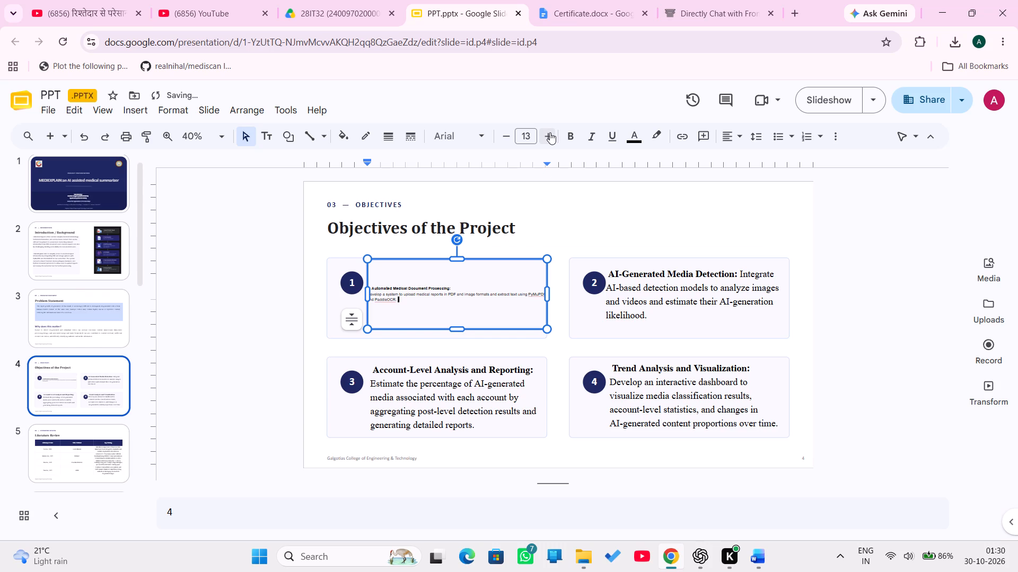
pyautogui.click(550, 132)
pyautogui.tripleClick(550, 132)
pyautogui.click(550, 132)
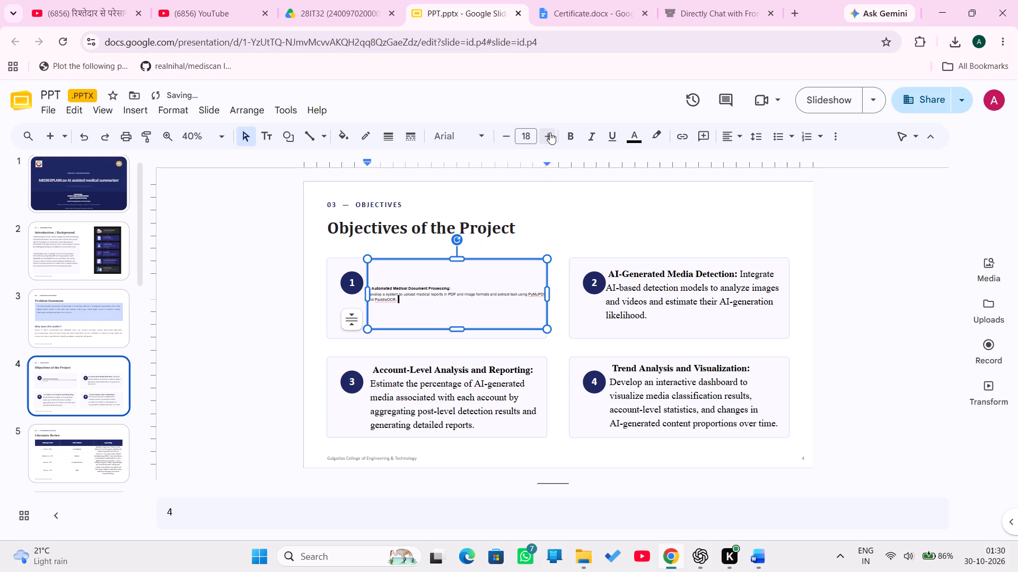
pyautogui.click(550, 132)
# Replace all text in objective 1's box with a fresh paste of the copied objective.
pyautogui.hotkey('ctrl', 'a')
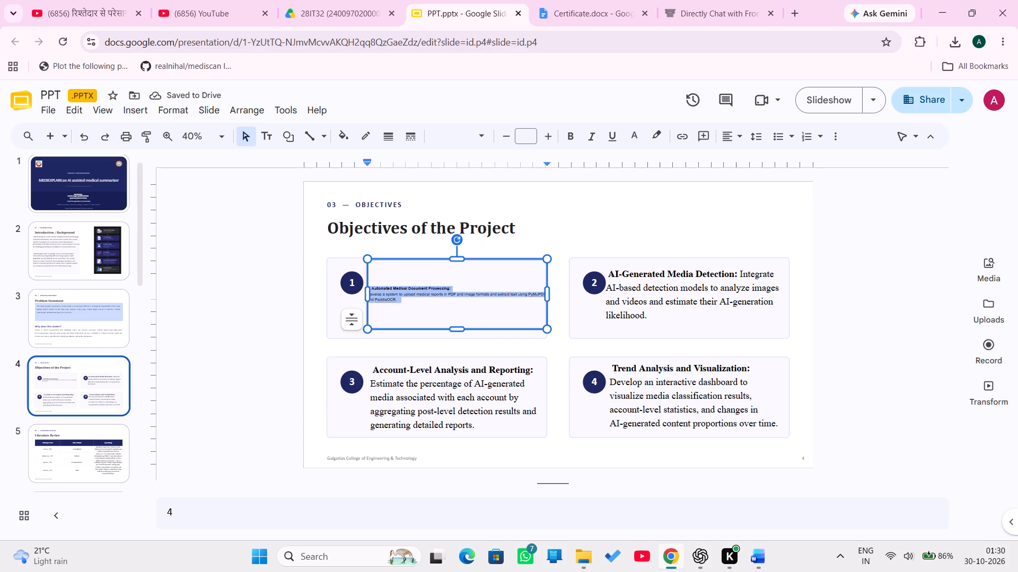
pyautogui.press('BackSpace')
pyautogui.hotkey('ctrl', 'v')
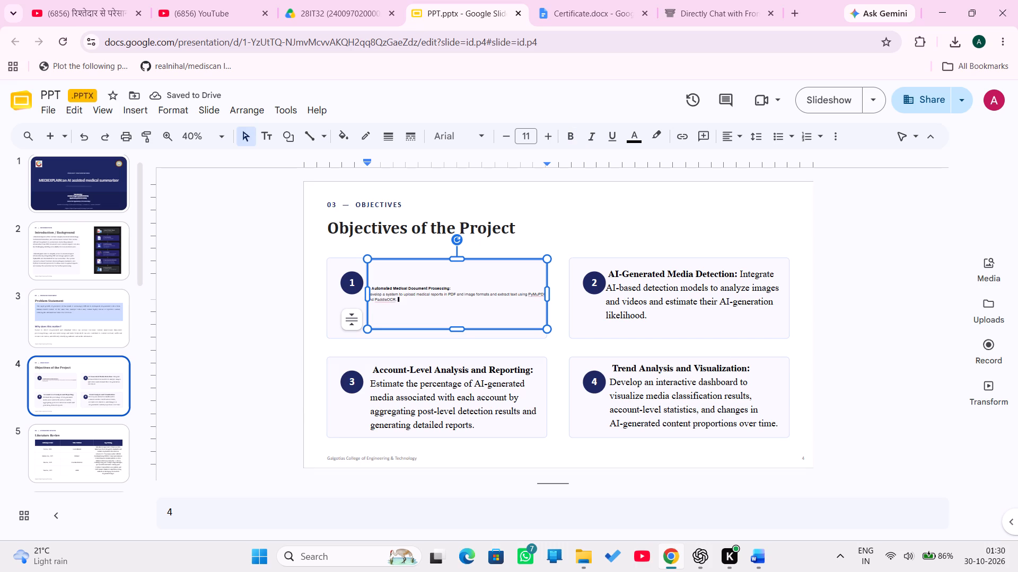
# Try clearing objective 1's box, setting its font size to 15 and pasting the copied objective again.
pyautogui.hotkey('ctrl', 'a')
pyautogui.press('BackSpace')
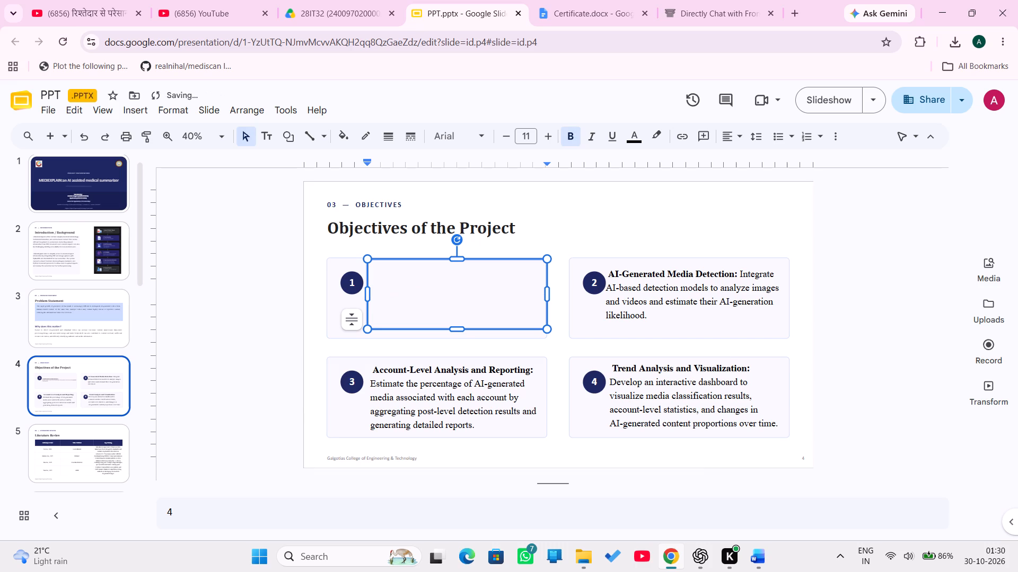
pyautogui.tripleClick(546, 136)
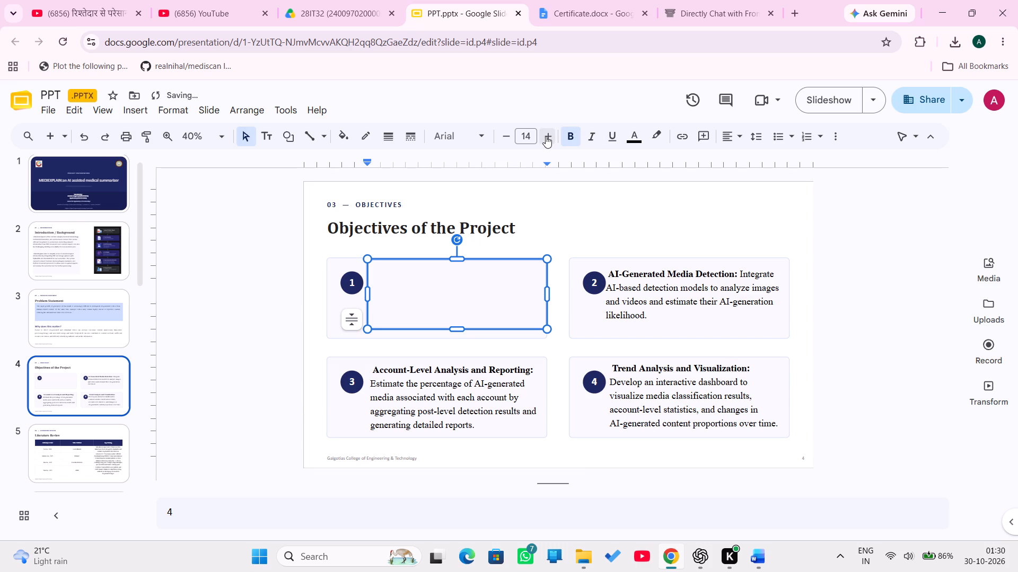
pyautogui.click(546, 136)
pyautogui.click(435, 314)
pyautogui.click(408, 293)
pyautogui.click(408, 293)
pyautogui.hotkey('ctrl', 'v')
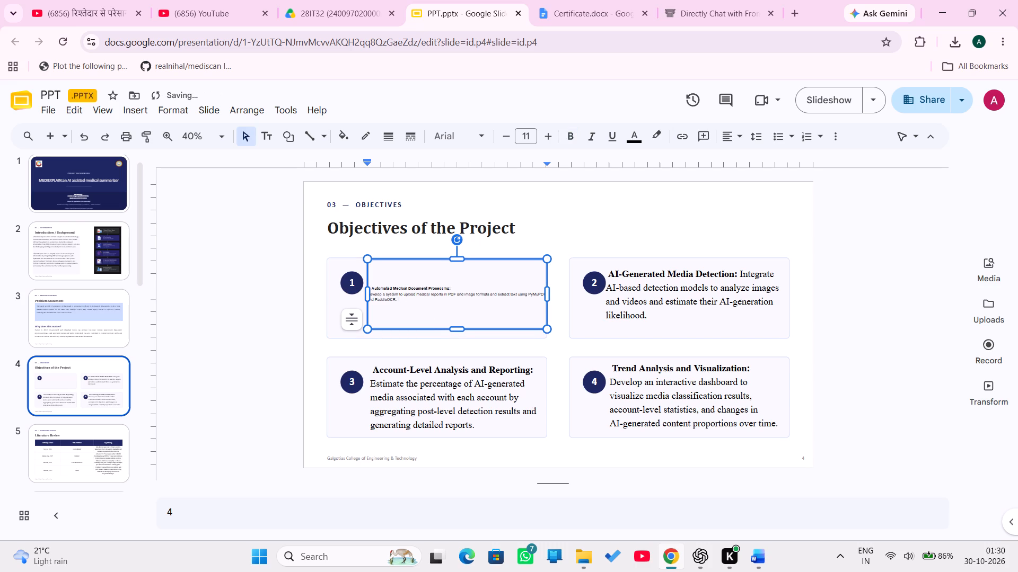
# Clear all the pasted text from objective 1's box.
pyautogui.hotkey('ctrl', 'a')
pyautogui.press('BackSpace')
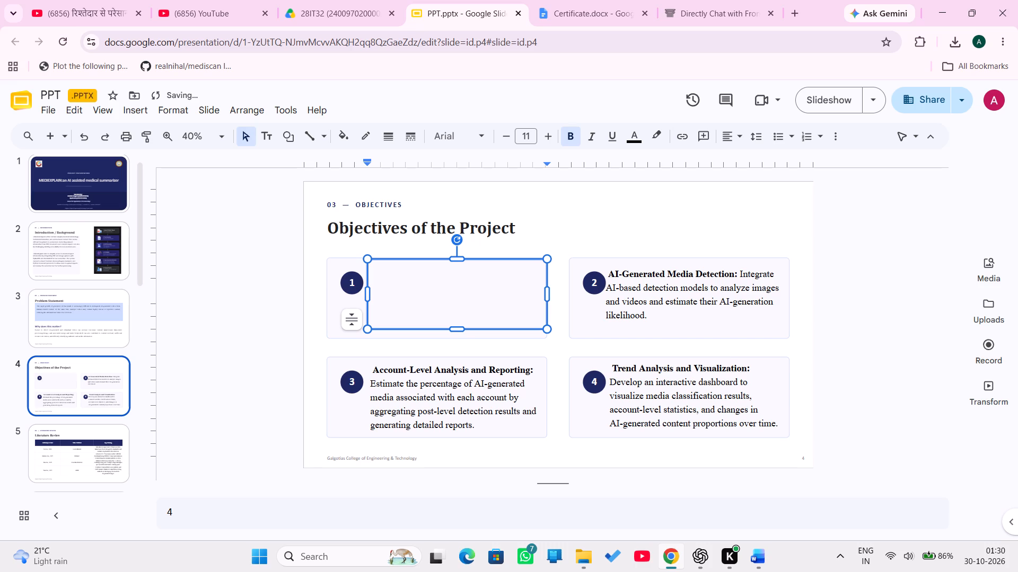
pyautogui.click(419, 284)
pyautogui.hotkey('ctrl', 'z')
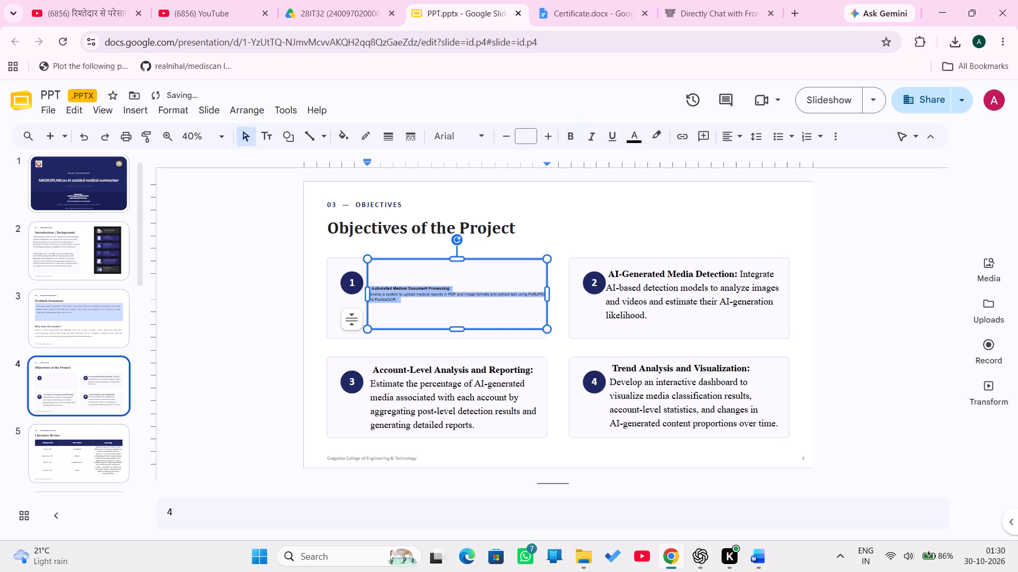
pyautogui.hotkey('ctrl', 'z')
pyautogui.hotkey('ctrl', 'z')
pyautogui.hotkey('ctrl', 'z')
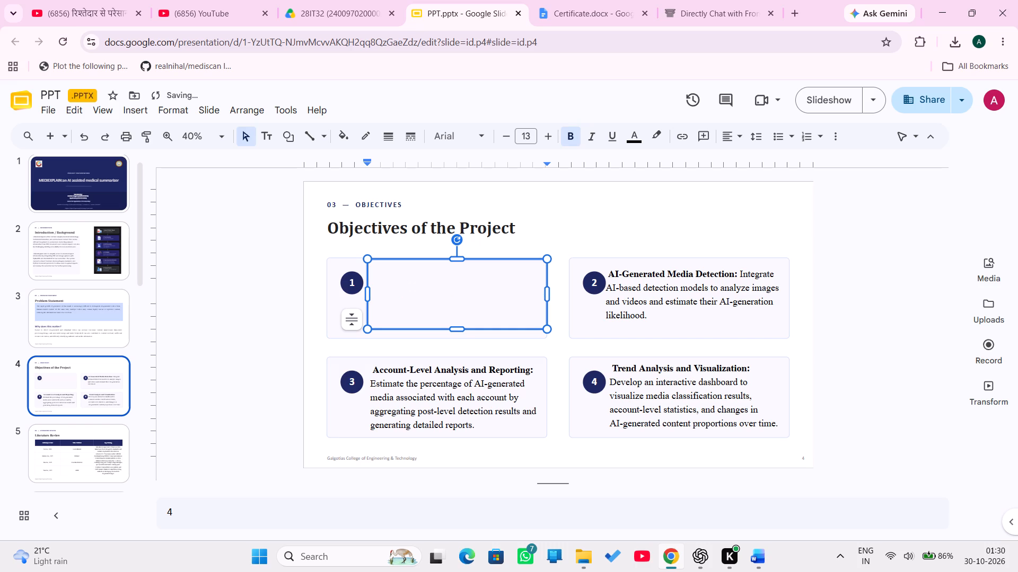
pyautogui.hotkey('ctrl', 'z')
pyautogui.hotkey('ctrl', 'z')
pyautogui.click(383, 323)
pyautogui.tripleClick(393, 301)
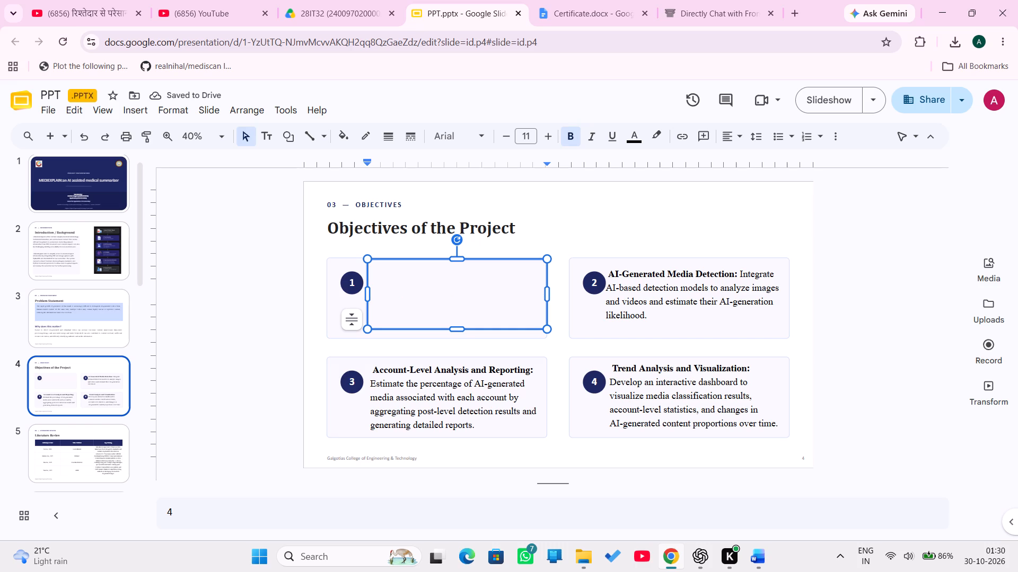
pyautogui.doubleClick(393, 301)
pyautogui.hotkey('ctrl', 'z')
pyautogui.hotkey('ctrl', 'z')
pyautogui.hotkey('ctrl', 'z')
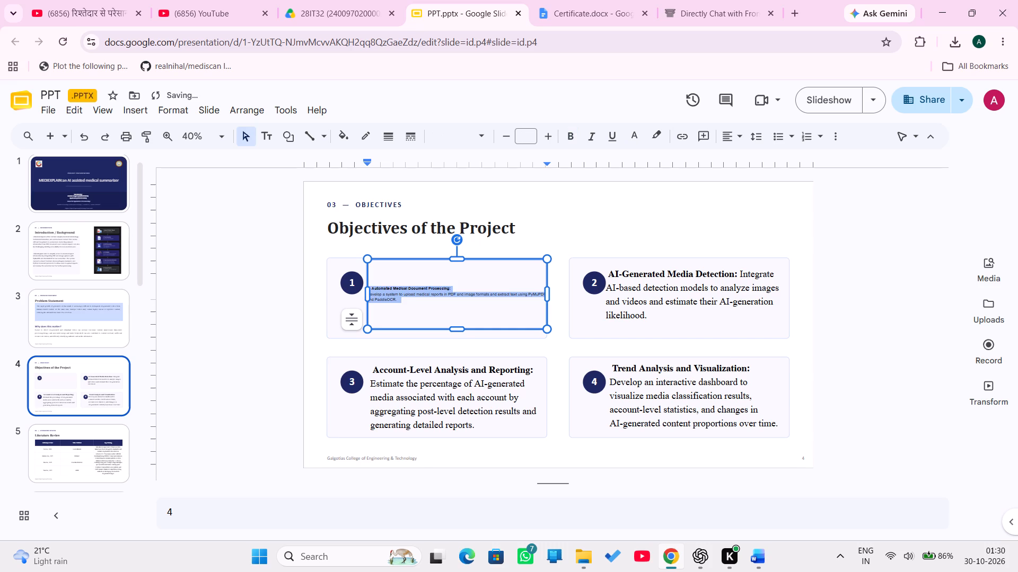
pyautogui.hotkey('ctrl', 'z')
pyautogui.hotkey('ctrl', 'z')
pyautogui.hotkey('ctrl', 'z')
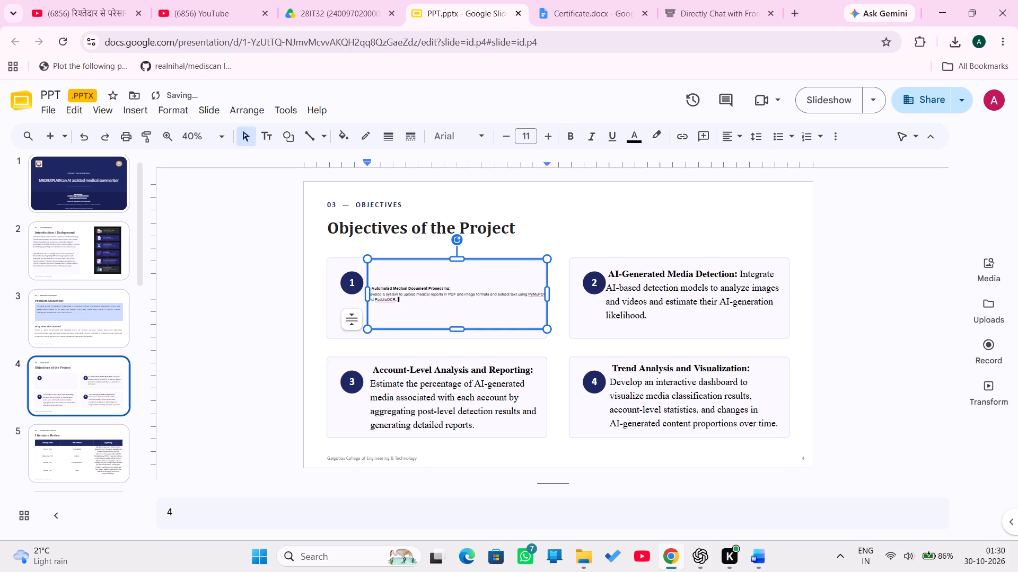
pyautogui.hotkey('ctrl', 'z')
pyautogui.hotkey('ctrl', 'z')
pyautogui.hotkey('ctrl', 'z')
pyautogui.hotkey('ctrl', 'z')
pyautogui.hotkey('ctrl', 'z')
pyautogui.hotkey('ctrl', 'z')
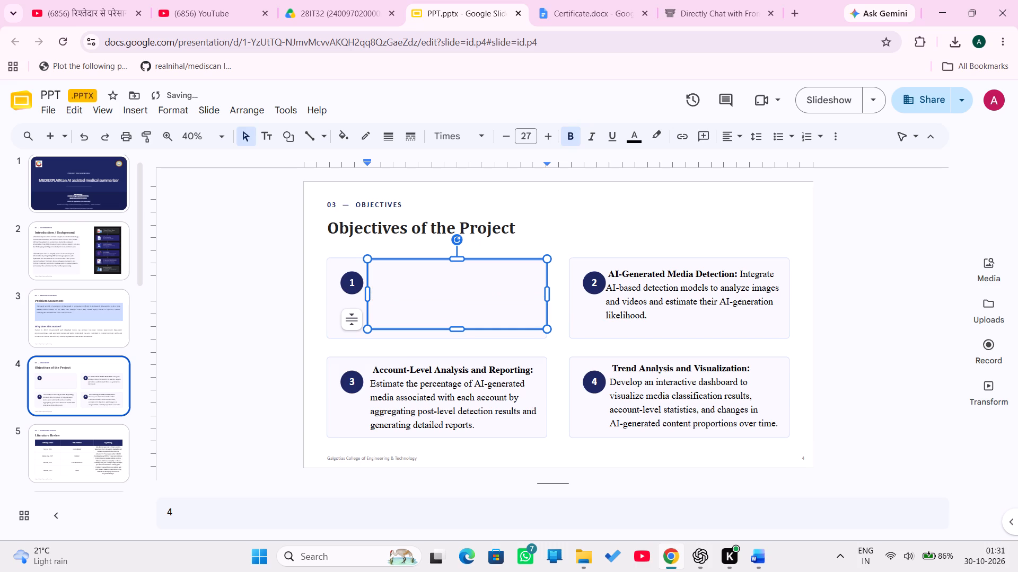
pyautogui.hotkey('ctrl', 'z')
pyautogui.hotkey('ctrl', 'z')
pyautogui.hotkey('ctrl', 'z')
pyautogui.hotkey('ctrl', 'z')
pyautogui.hotkey('ctrl', 'z')
pyautogui.hotkey('ctrl', 'z')
pyautogui.hotkey('ctrl', 'z')
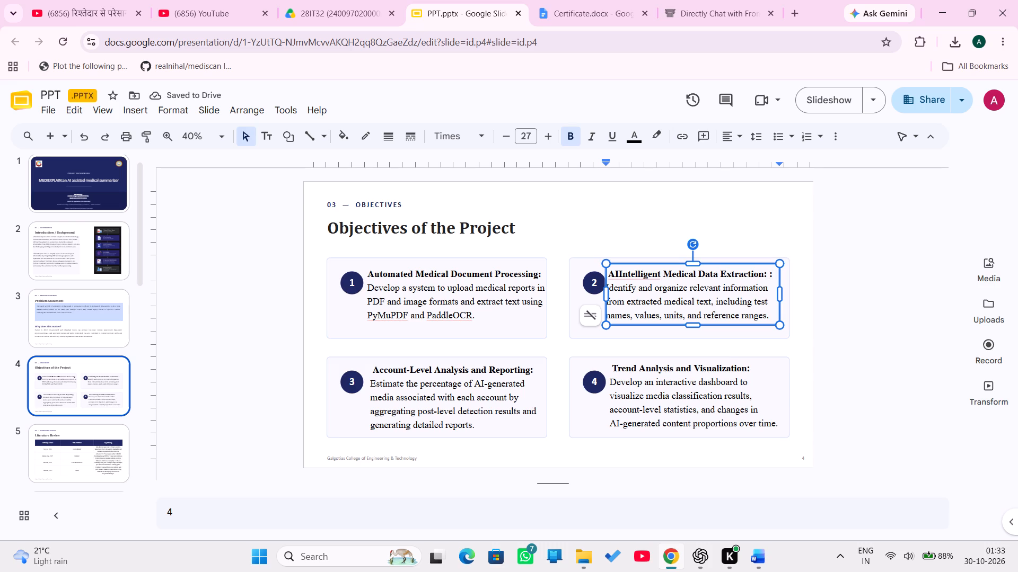
# Remove the leftover "AI" and the extra space and colon around objective 2's heading "Intelligent Medical Data Extraction:".
pyautogui.click(619, 278)
pyautogui.press('BackSpace')
pyautogui.press('BackSpace')
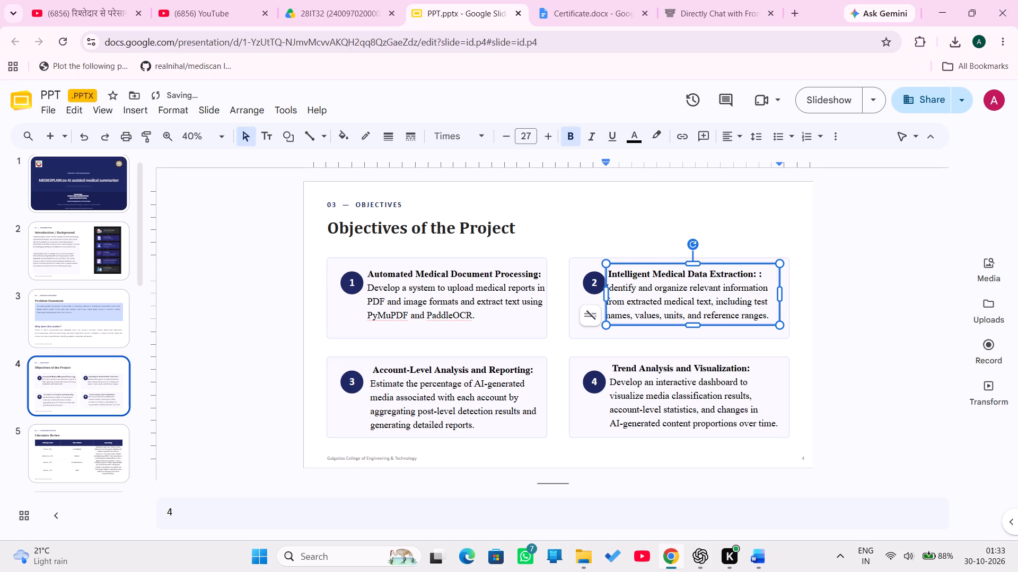
pyautogui.click(763, 280)
pyautogui.press('BackSpace')
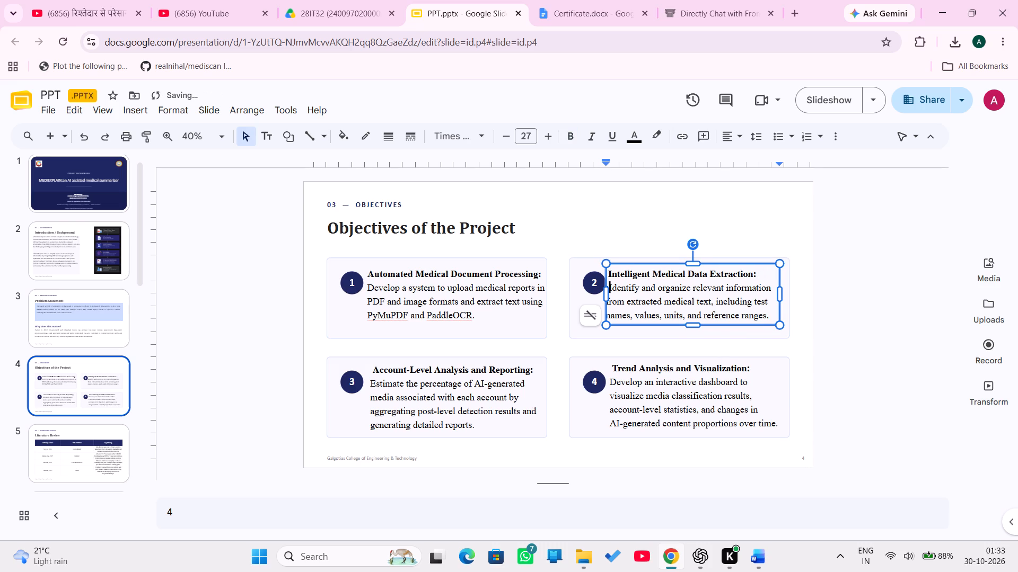
pyautogui.click(829, 338)
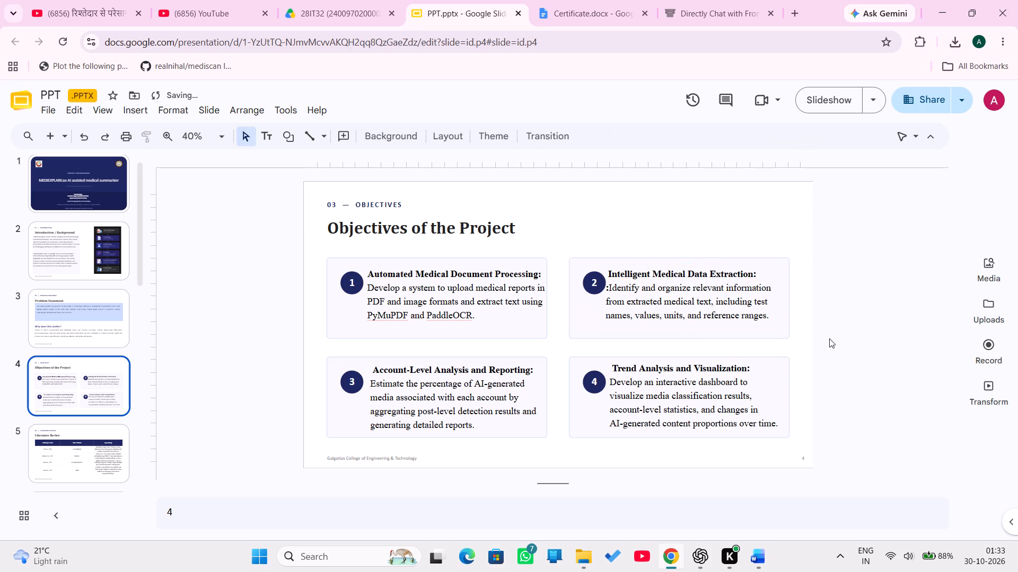
pyautogui.scroll(-1, 709, 338)
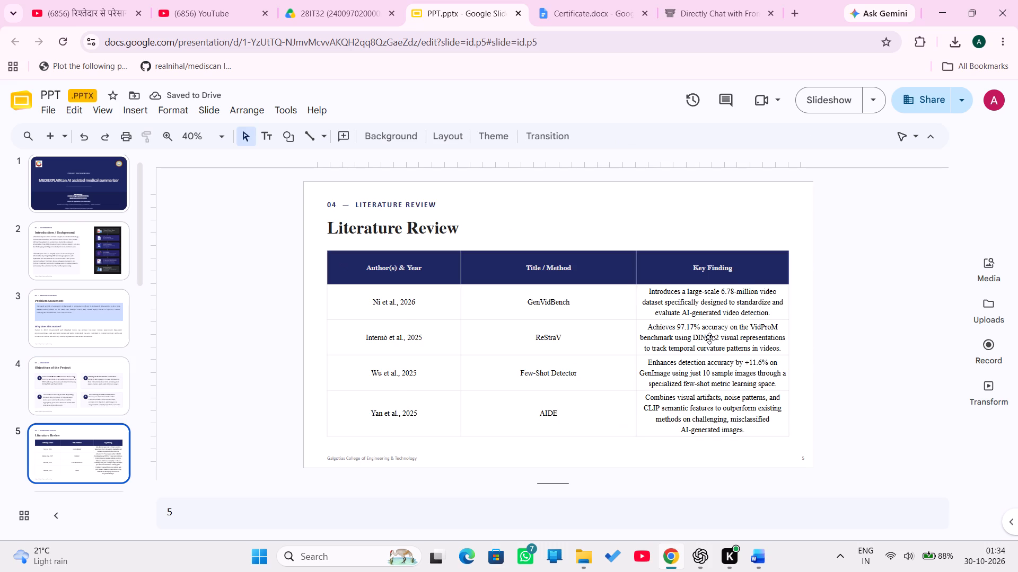
pyautogui.scroll(1, 709, 338)
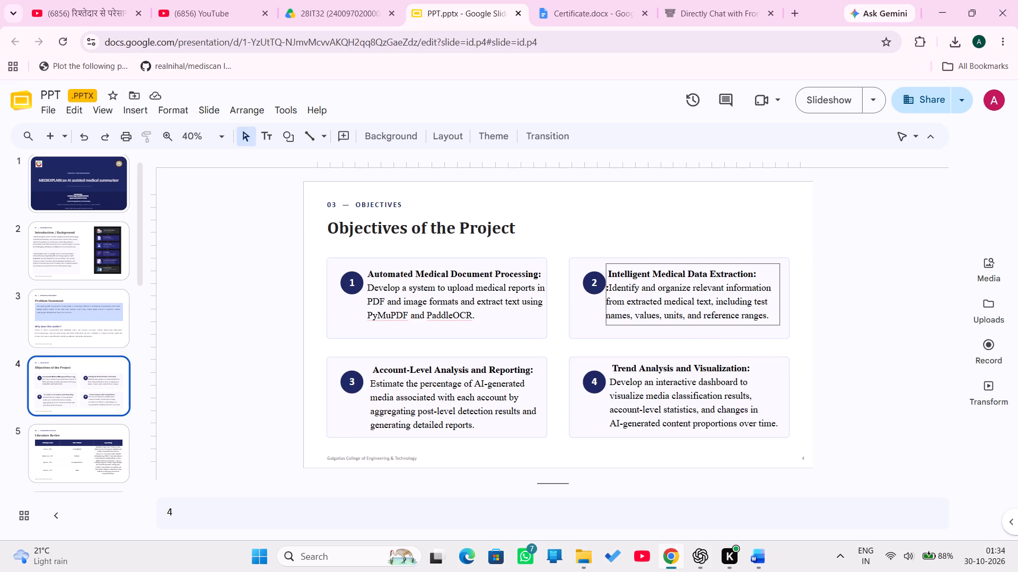
pyautogui.click(609, 289)
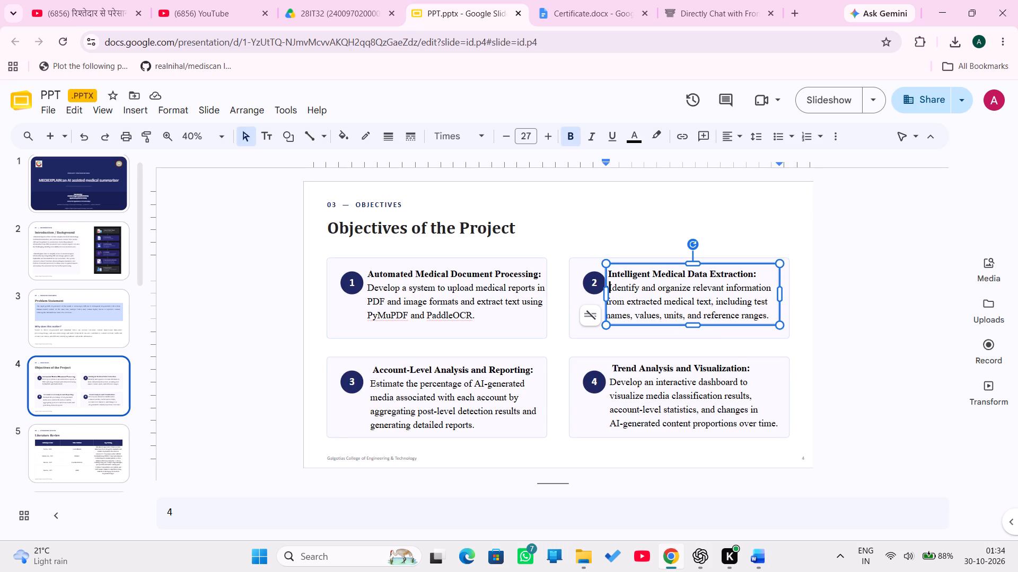
pyautogui.press('BackSpace')
pyautogui.click(742, 346)
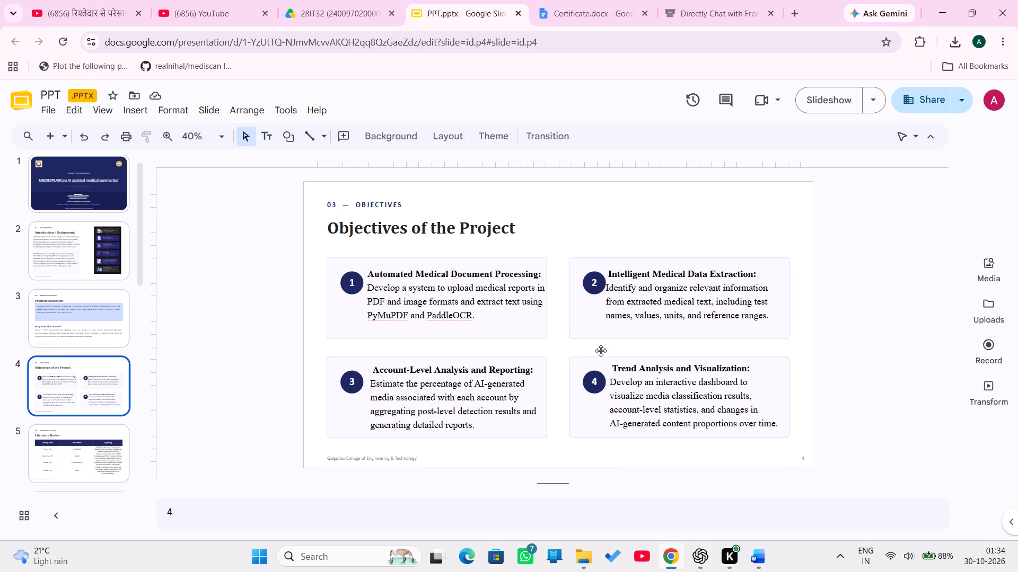
# Insert spaces and a line break between objective 2's heading and its description.
pyautogui.click(607, 291)
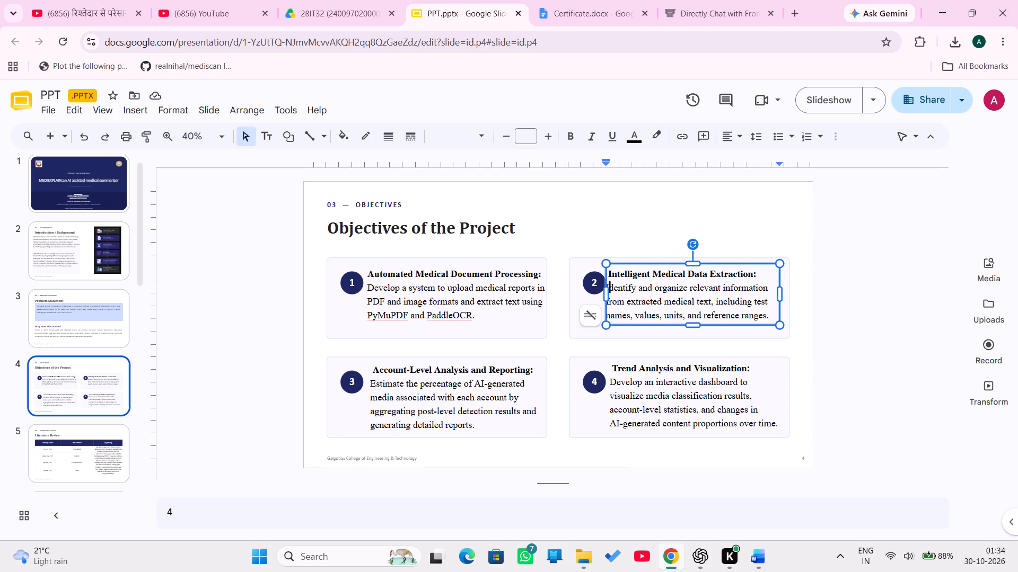
pyautogui.press('Left')
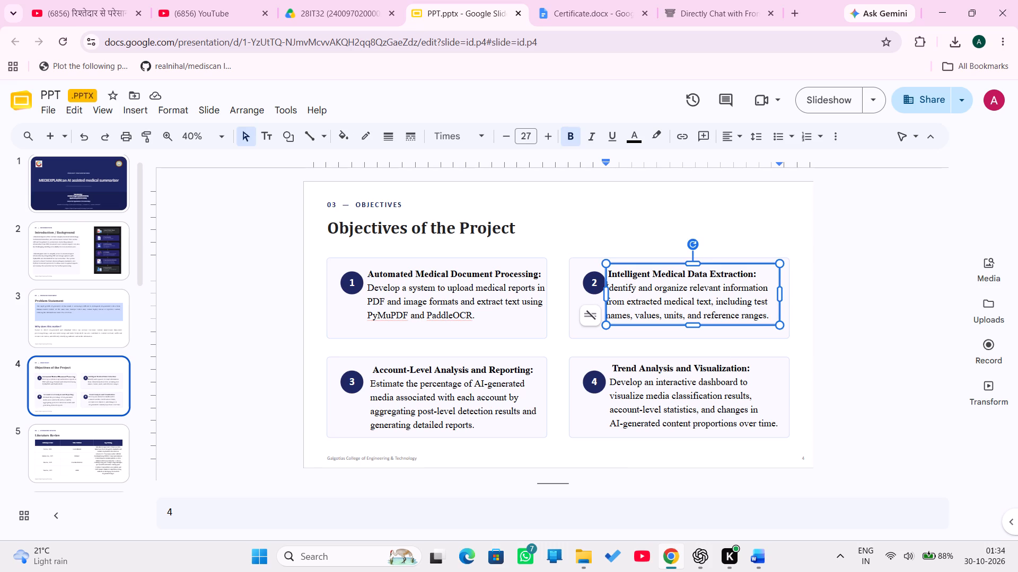
pyautogui.press('space')
pyautogui.press('space')
pyautogui.press('space')
pyautogui.press('space')
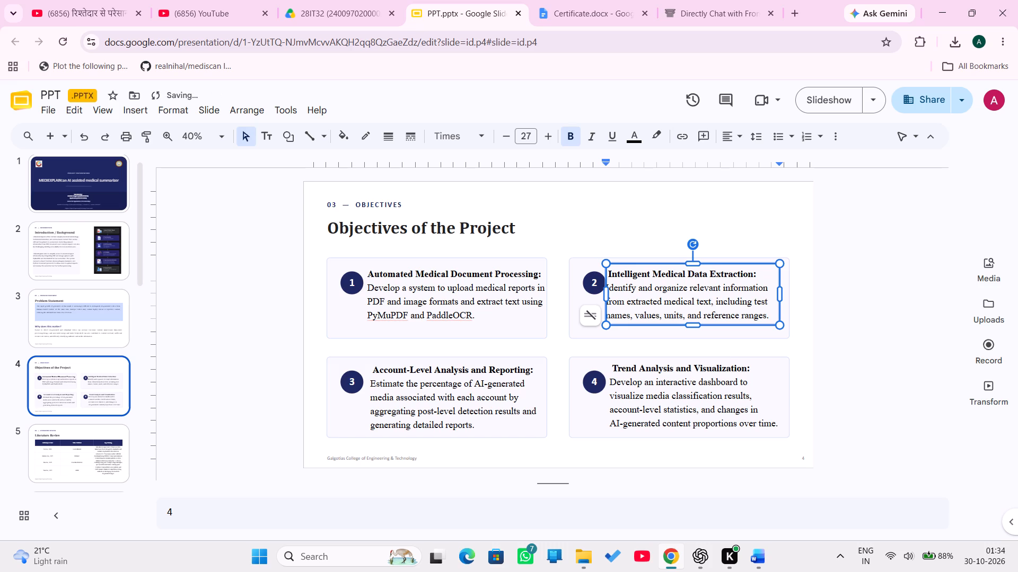
pyautogui.press('Return')
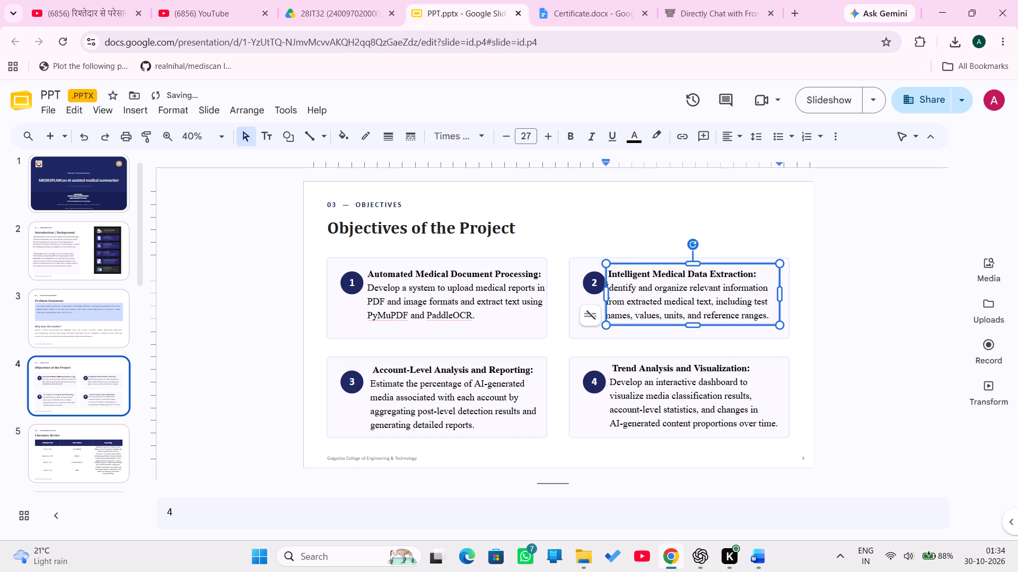
pyautogui.click(804, 272)
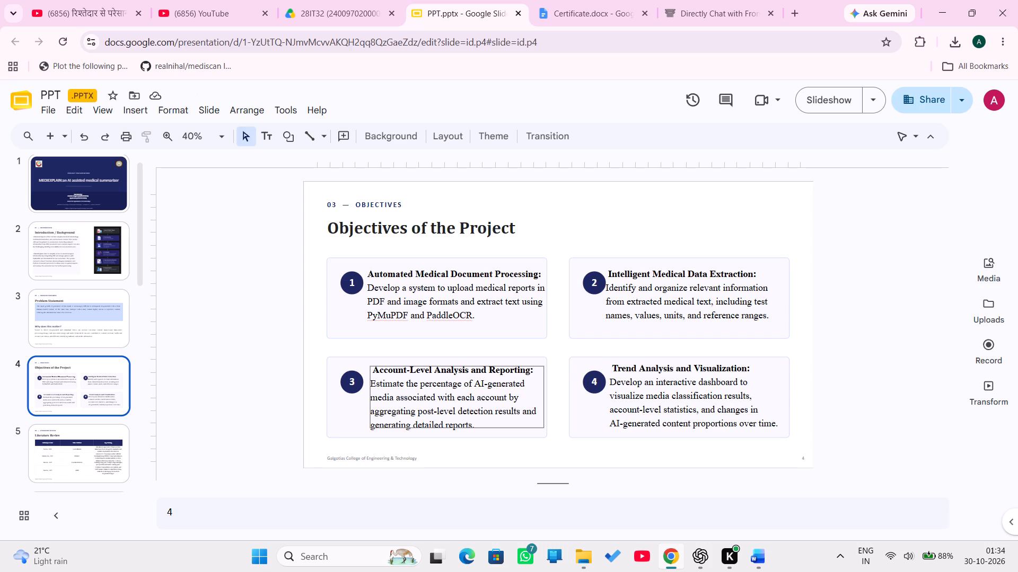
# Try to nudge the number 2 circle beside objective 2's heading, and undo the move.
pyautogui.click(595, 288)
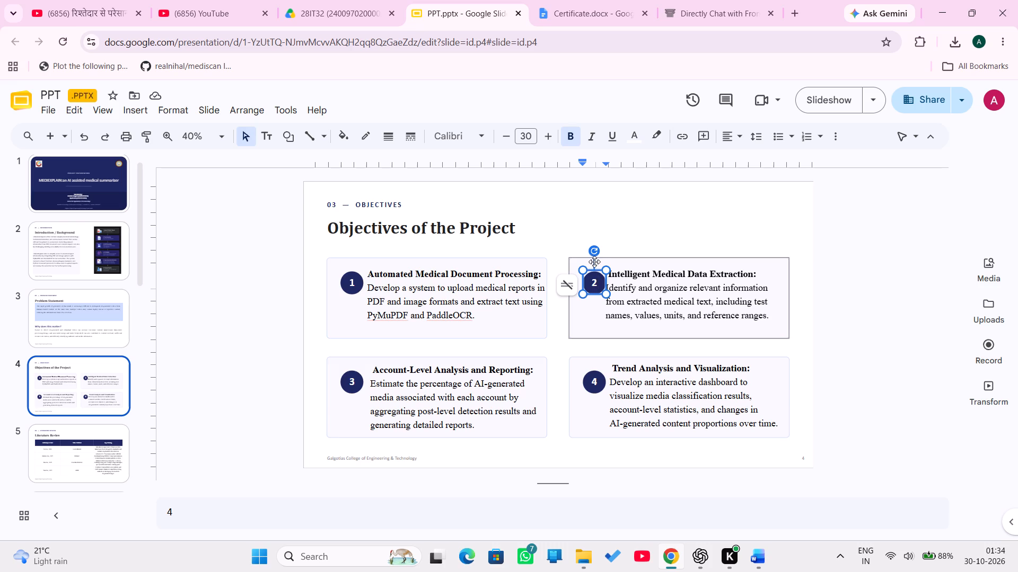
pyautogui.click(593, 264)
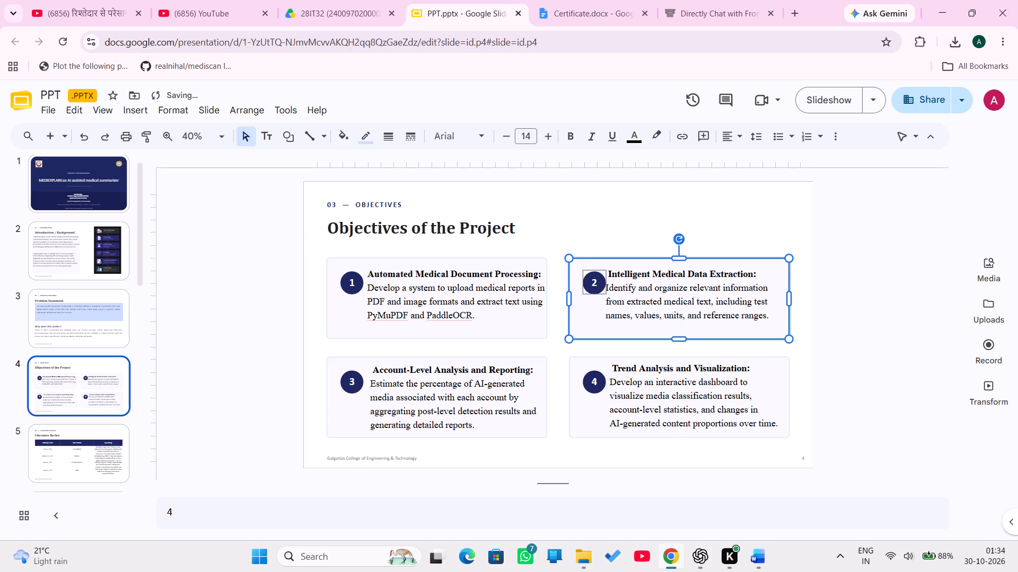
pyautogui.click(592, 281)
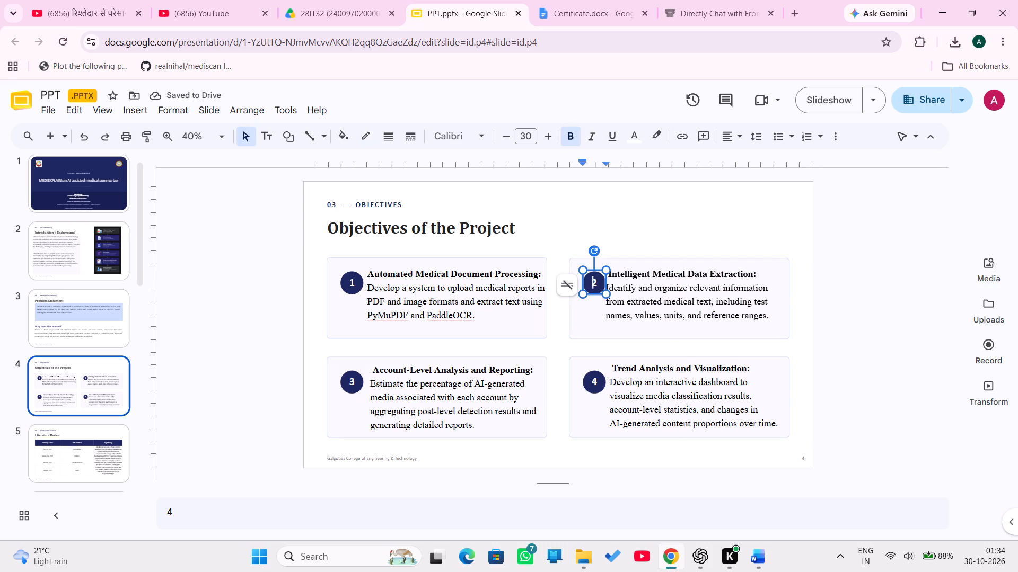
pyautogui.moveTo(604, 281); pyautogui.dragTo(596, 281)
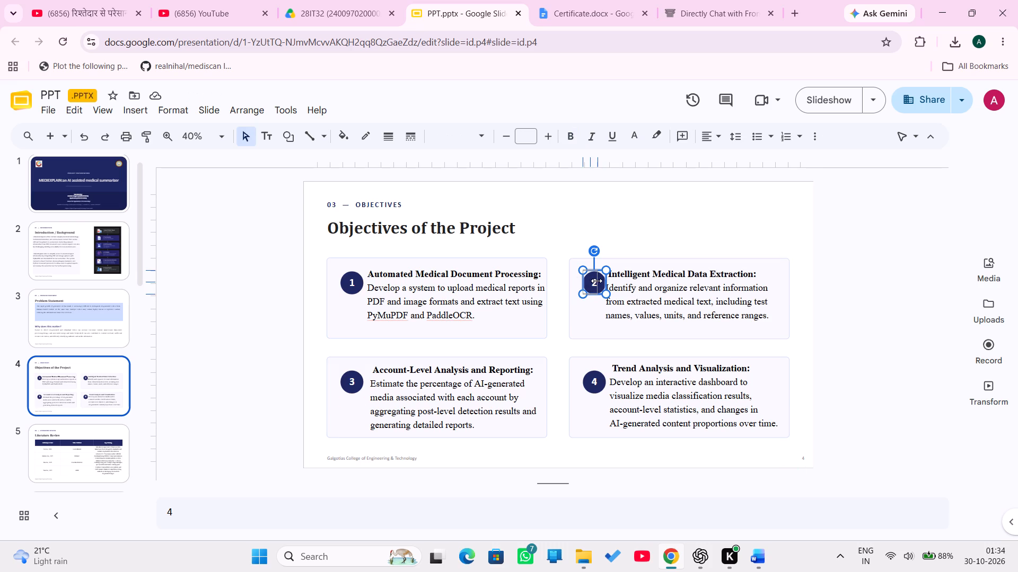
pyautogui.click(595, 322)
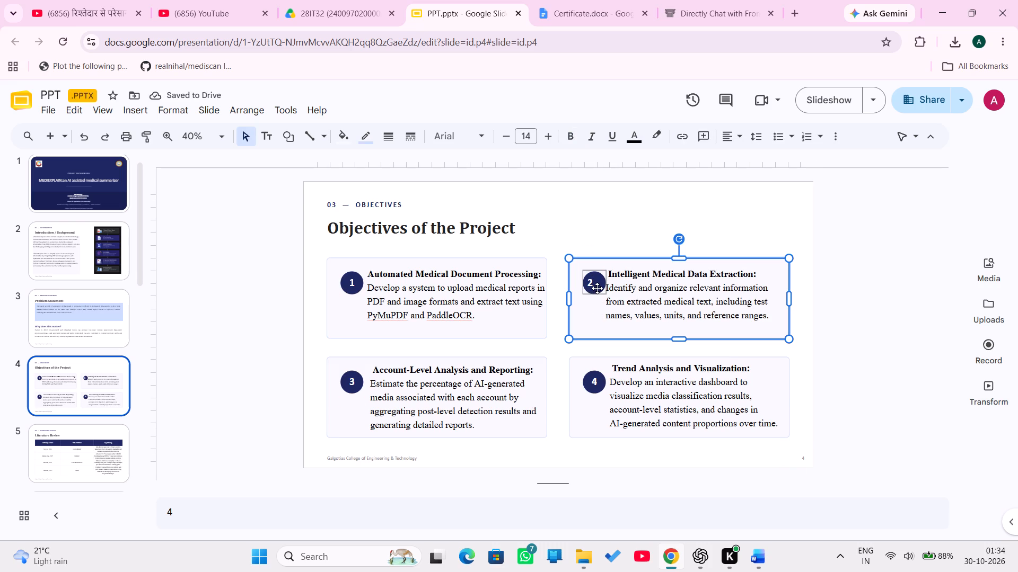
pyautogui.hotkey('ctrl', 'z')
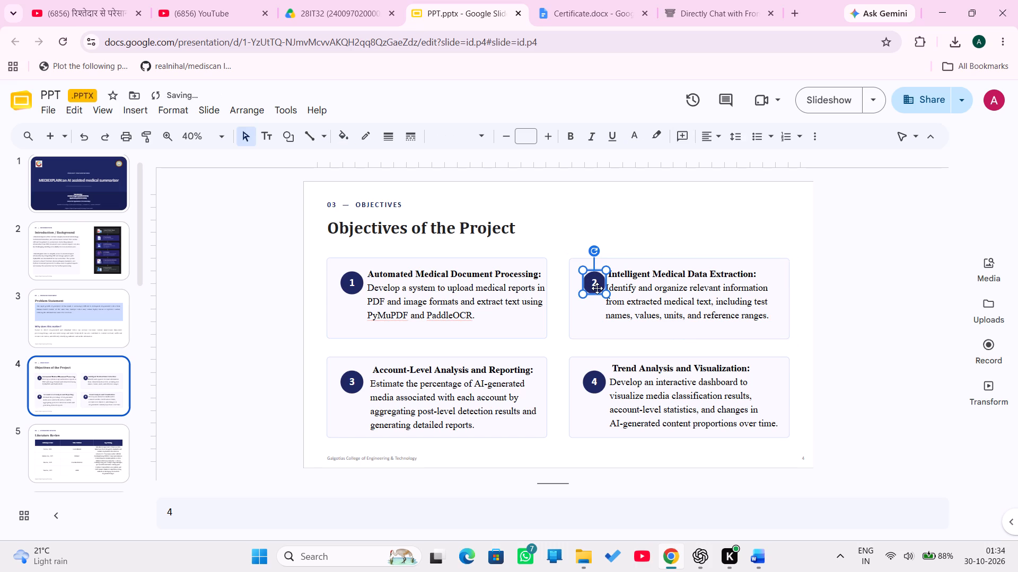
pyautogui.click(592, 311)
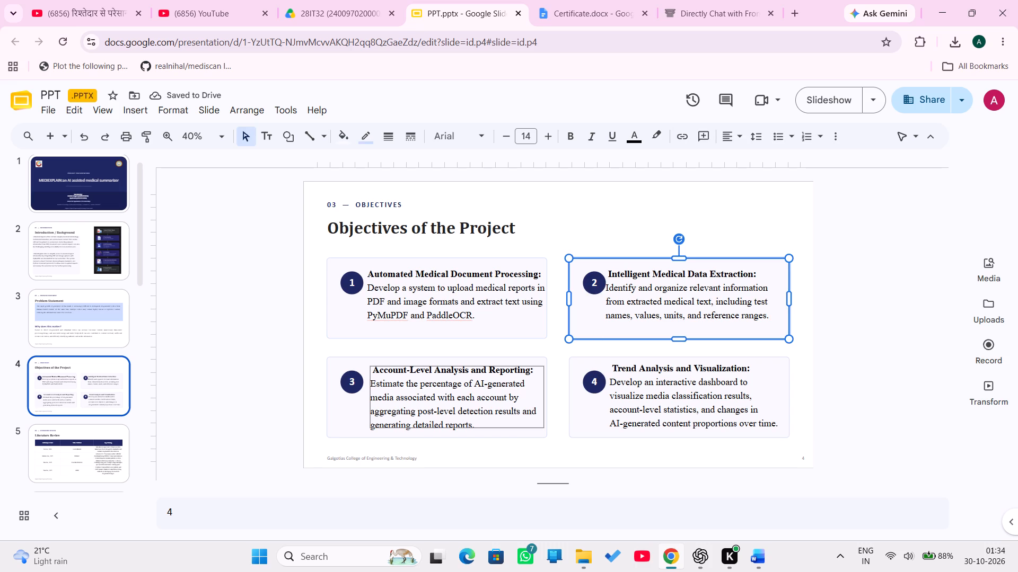
# Delete objective 3's whole description, keeping its heading "Account-Level Analysis and Reporting:".
pyautogui.click(471, 418)
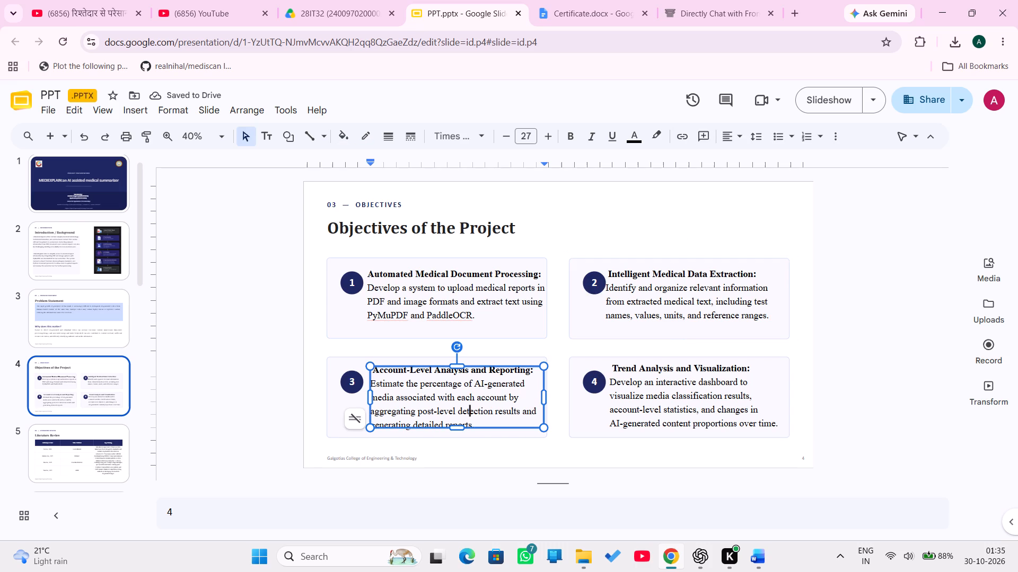
pyautogui.click(474, 425)
pyautogui.press('BackSpace')
pyautogui.press('BackSpace')
pyautogui.press('BackSpace')
pyautogui.press('BackSpace')
pyautogui.press('BackSpace')
pyautogui.press('BackSpace')
pyautogui.press('BackSpace')
pyautogui.press('BackSpace')
pyautogui.press('BackSpace')
pyautogui.press('BackSpace')
pyautogui.press('BackSpace')
pyautogui.press('BackSpace')
pyautogui.press('BackSpace')
pyautogui.press('BackSpace')
pyautogui.press('BackSpace')
pyautogui.press('BackSpace')
pyautogui.press('BackSpace')
pyautogui.press('BackSpace')
pyautogui.press('BackSpace')
pyautogui.press('BackSpace')
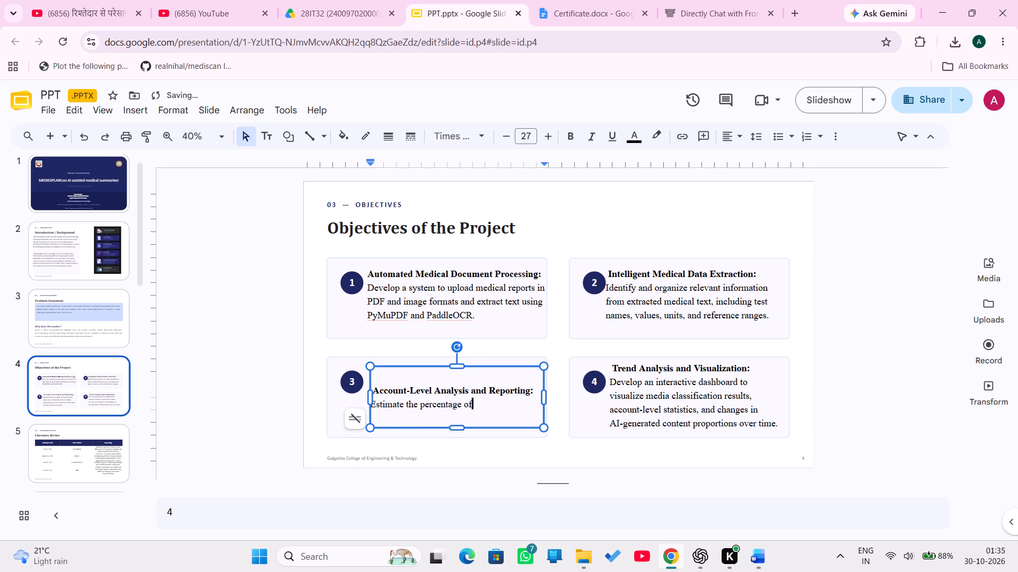
pyautogui.press('BackSpace')
pyautogui.press('BackSpace')
pyautogui.press('BackSpace')
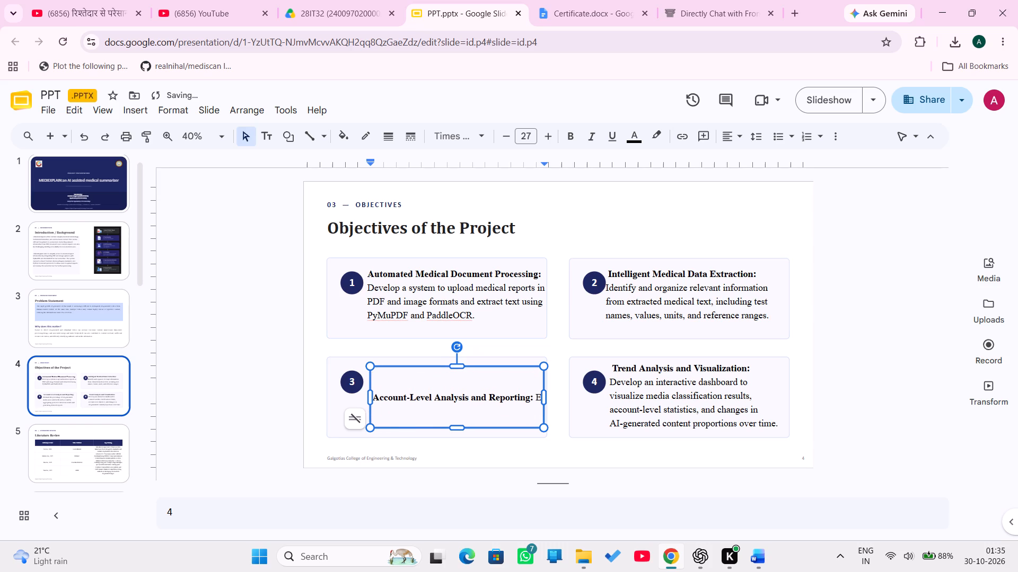
pyautogui.click(539, 405)
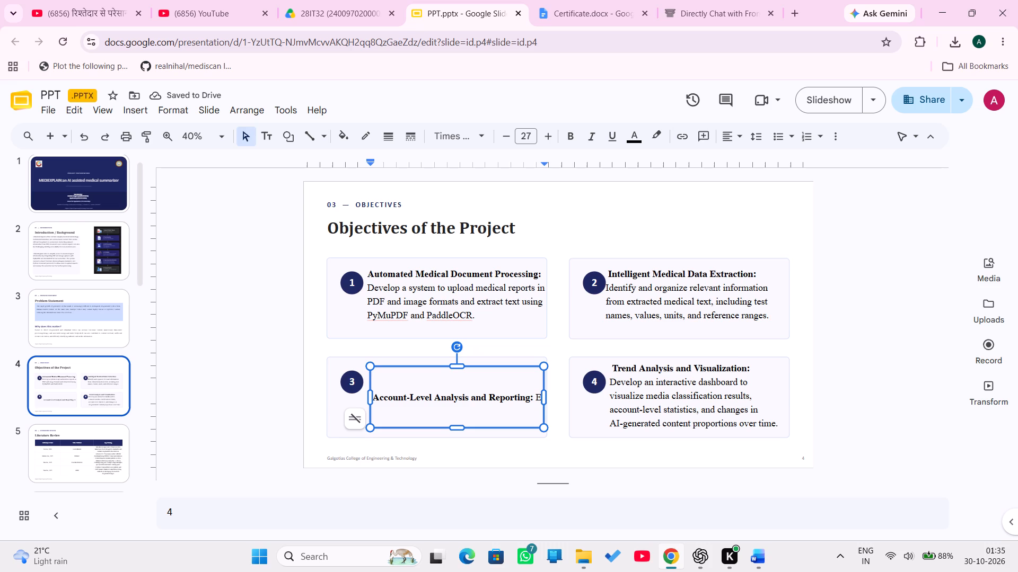
pyautogui.click(539, 398)
pyautogui.click(532, 406)
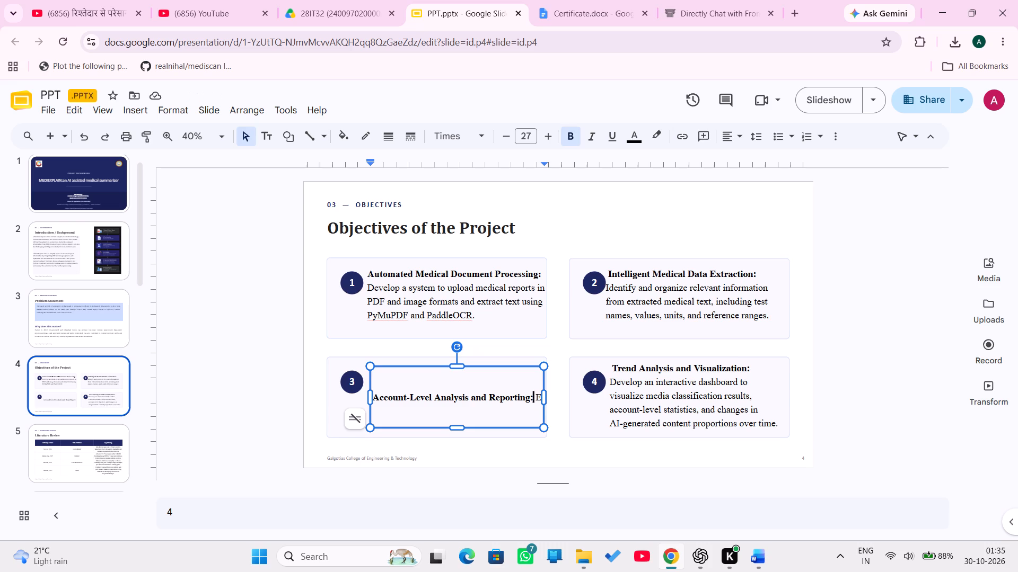
pyautogui.press('Right')
pyautogui.press('Right')
pyautogui.press('BackSpace')
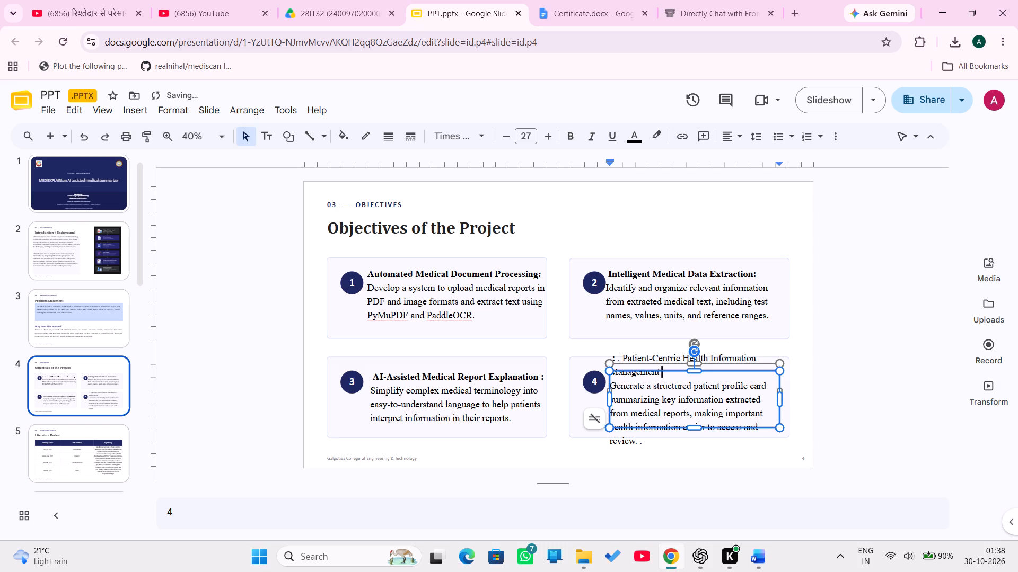
# Delete the stray colon and period in front of objective 4's heading "Patient-Centric Health Information Management".
pyautogui.click(619, 362)
pyautogui.press('BackSpace')
pyautogui.press('BackSpace')
pyautogui.press('BackSpace')
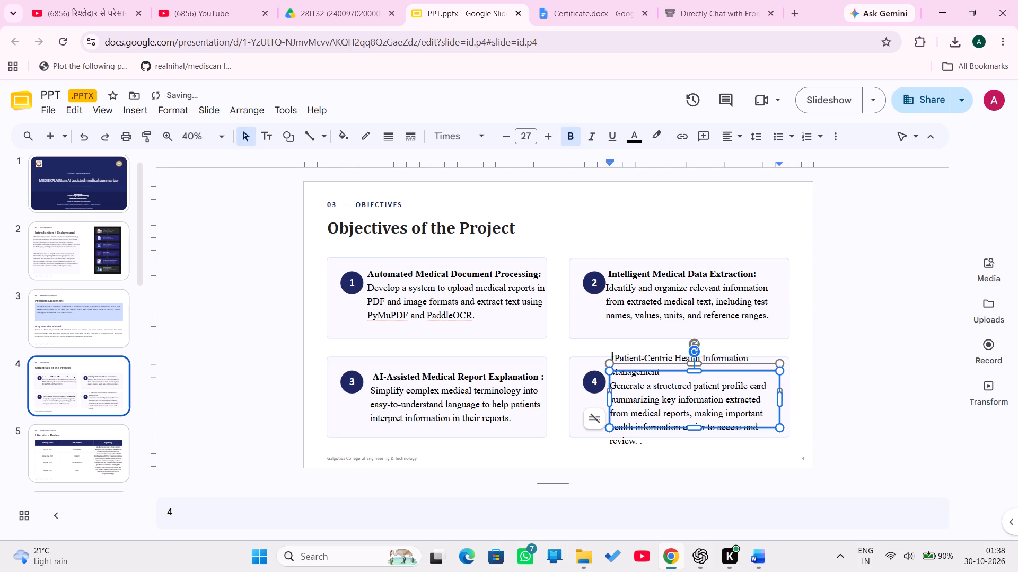
pyautogui.click(664, 372)
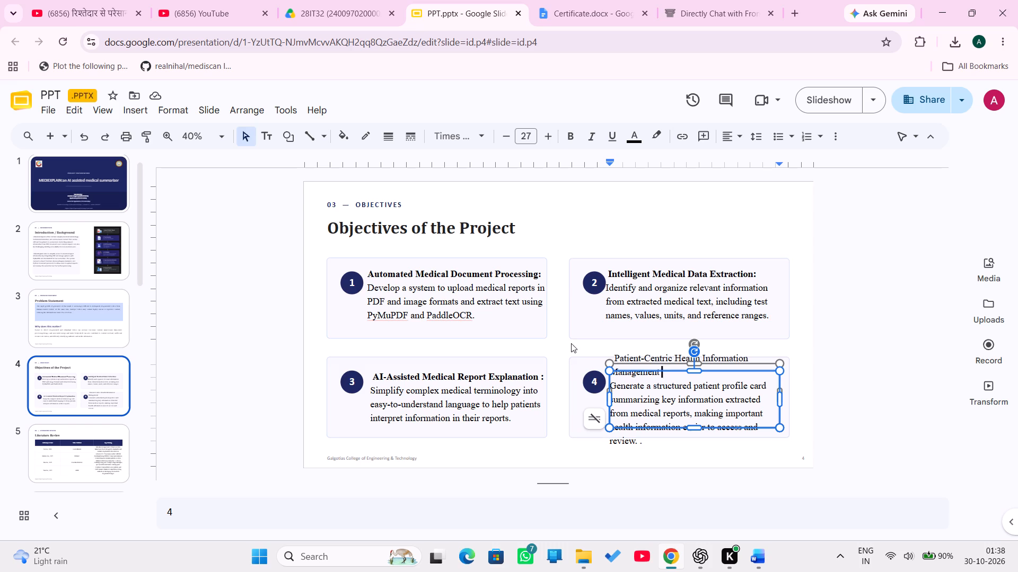
# Raise the top edge of objective 4's card slightly so the card encloses its heading.
pyautogui.click(573, 361)
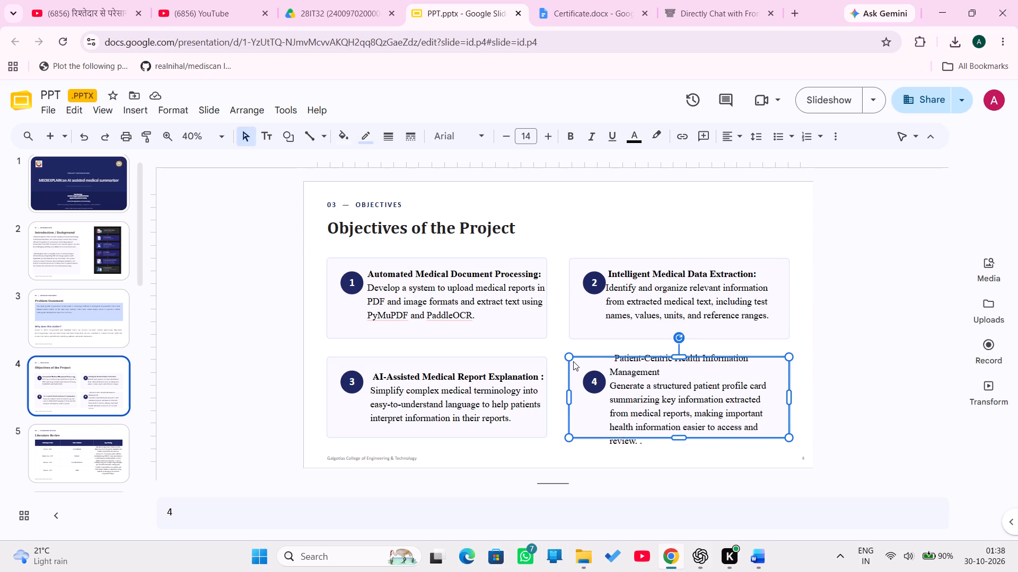
pyautogui.moveTo(677, 360); pyautogui.dragTo(675, 350)
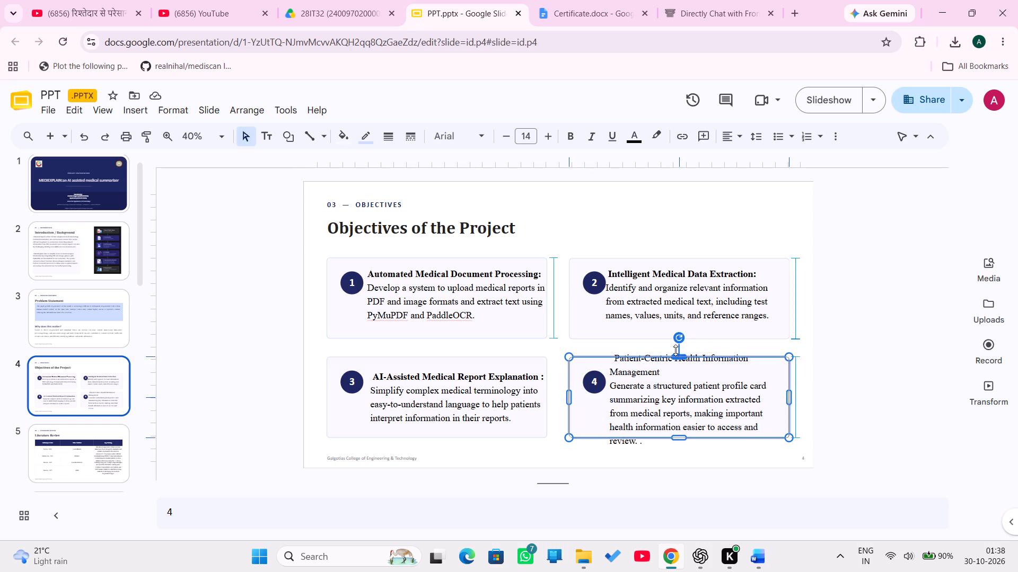
pyautogui.moveTo(675, 350); pyautogui.dragTo(673, 347)
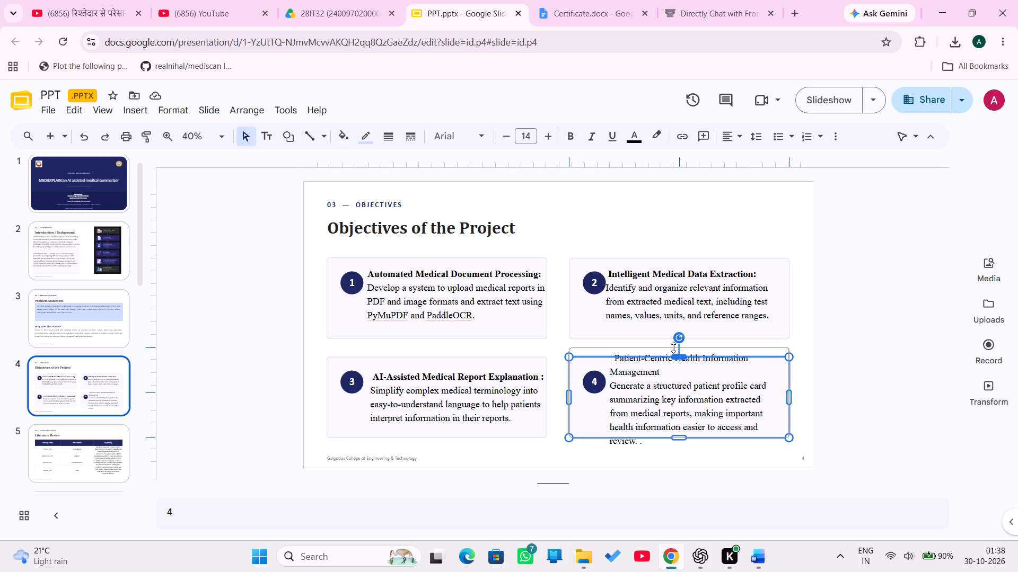
pyautogui.moveTo(673, 347); pyautogui.dragTo(673, 347)
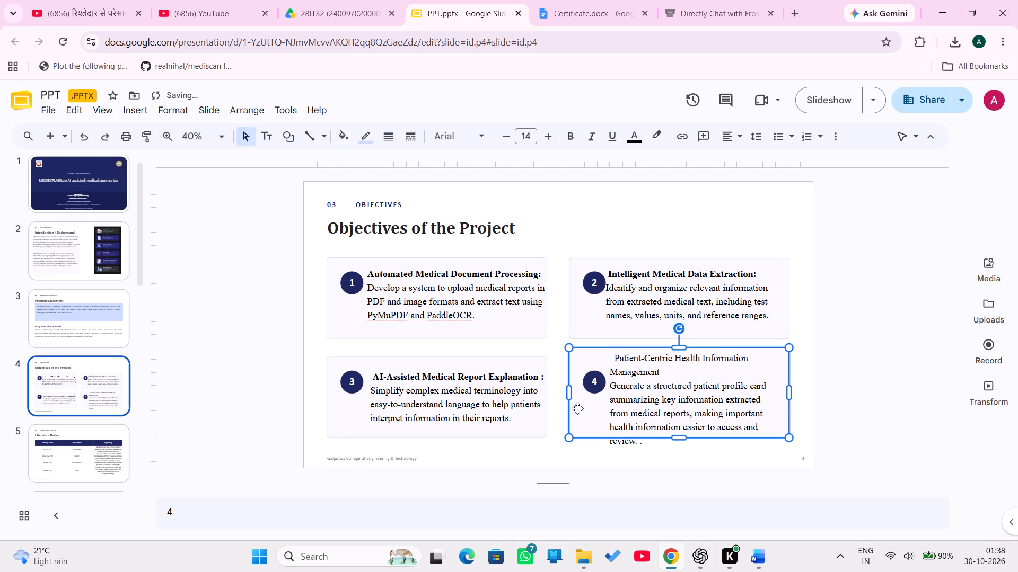
# Move objective 4's number label slightly up and toward the card's upper-left corner.
pyautogui.click(577, 408)
pyautogui.click(598, 394)
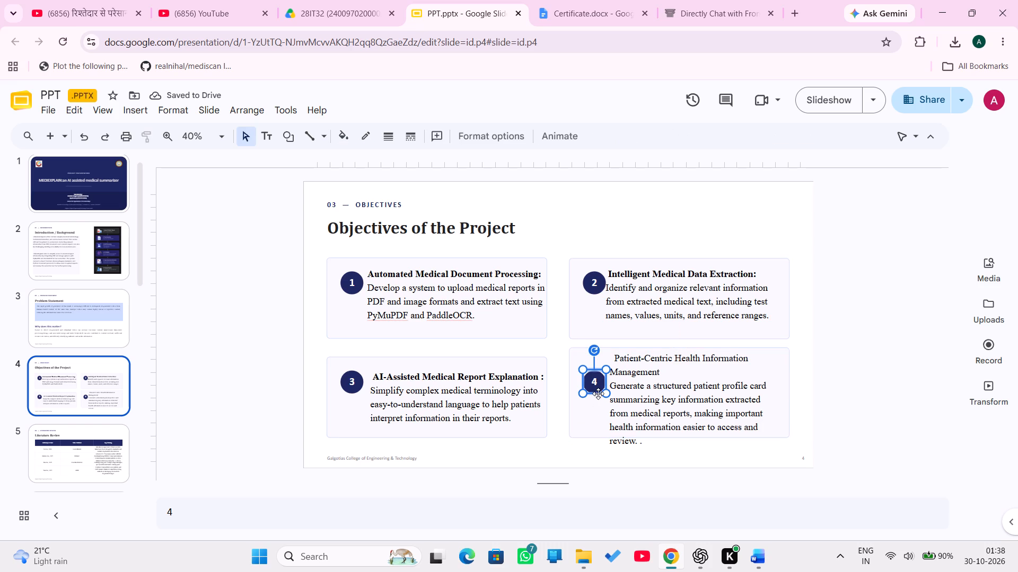
pyautogui.moveTo(598, 390); pyautogui.dragTo(591, 380)
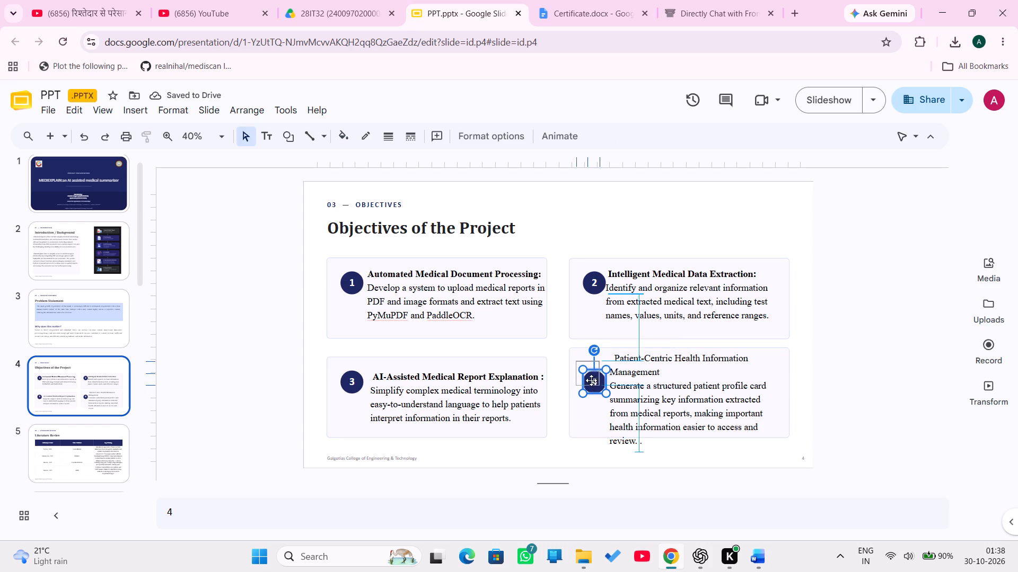
pyautogui.moveTo(591, 380); pyautogui.dragTo(592, 377)
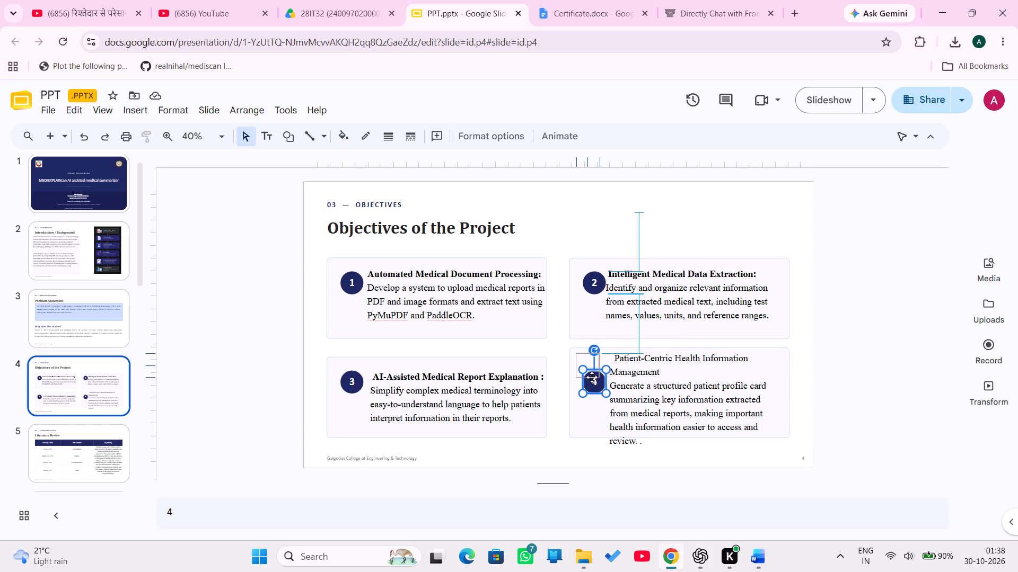
pyautogui.moveTo(592, 377); pyautogui.dragTo(592, 378)
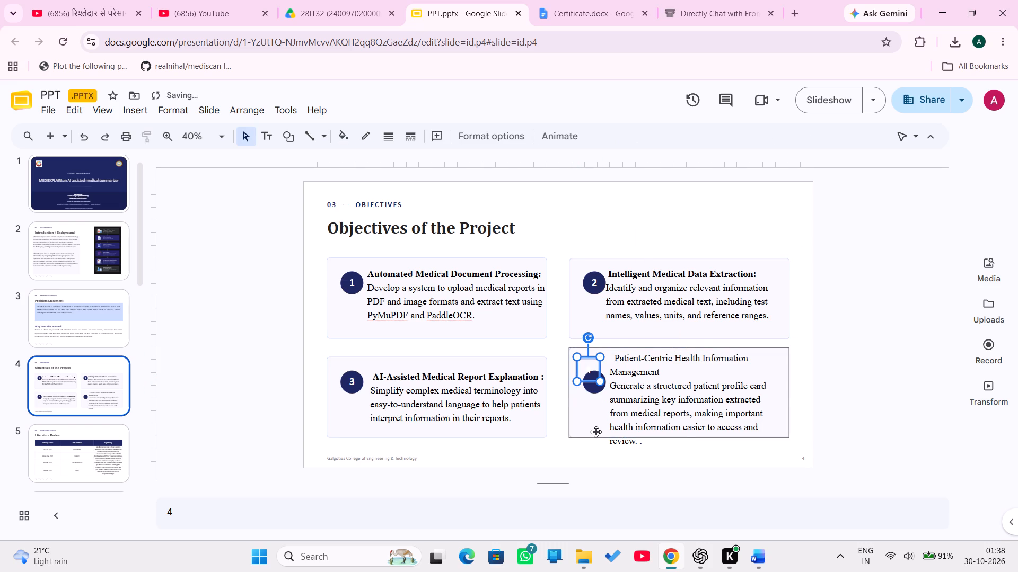
# Move objective 4's dark blue circle up and left, behind its relocated number label.
pyautogui.click(596, 432)
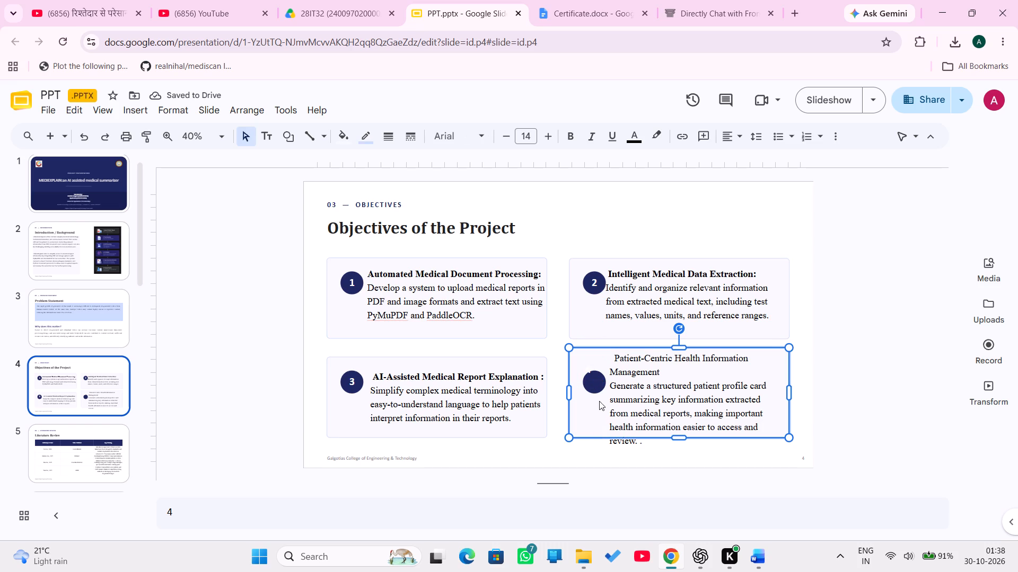
pyautogui.click(598, 388)
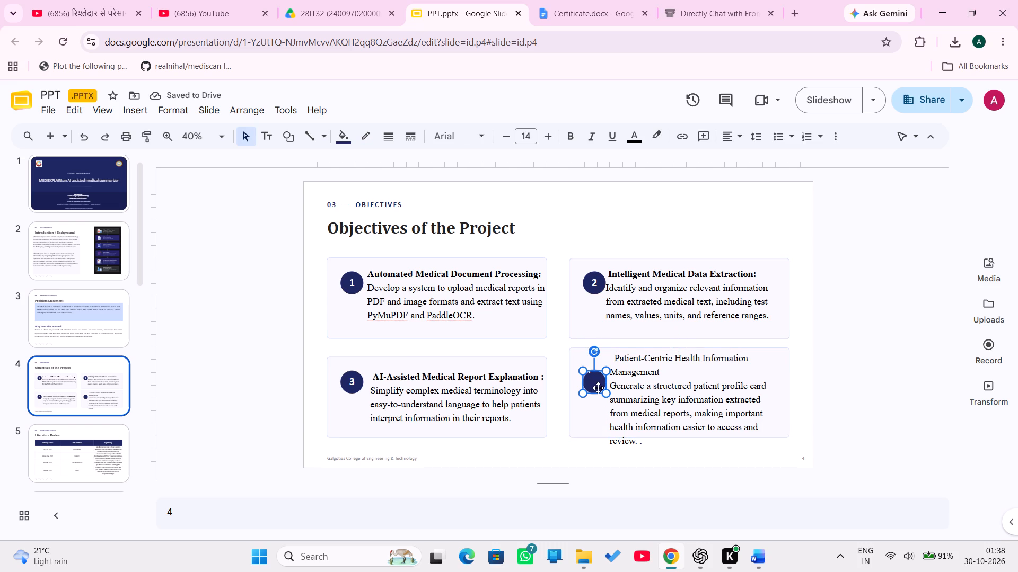
pyautogui.moveTo(598, 388); pyautogui.dragTo(585, 371)
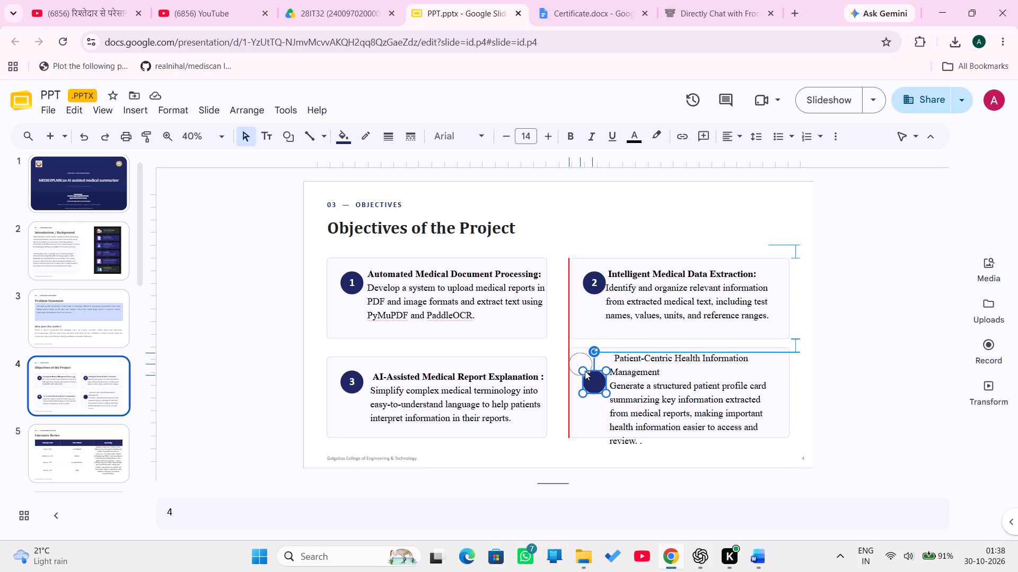
pyautogui.moveTo(585, 371); pyautogui.dragTo(589, 373)
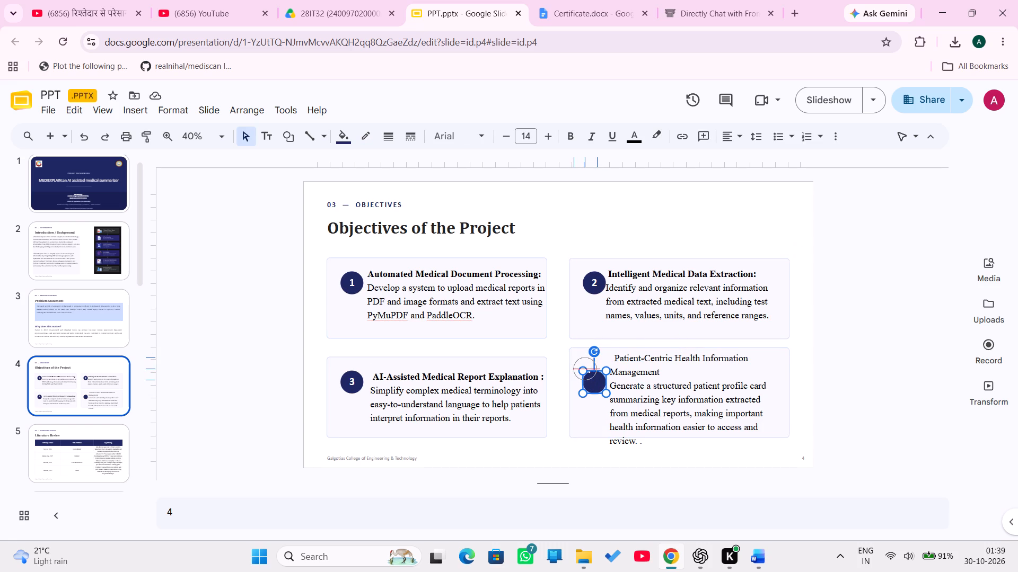
pyautogui.click(598, 402)
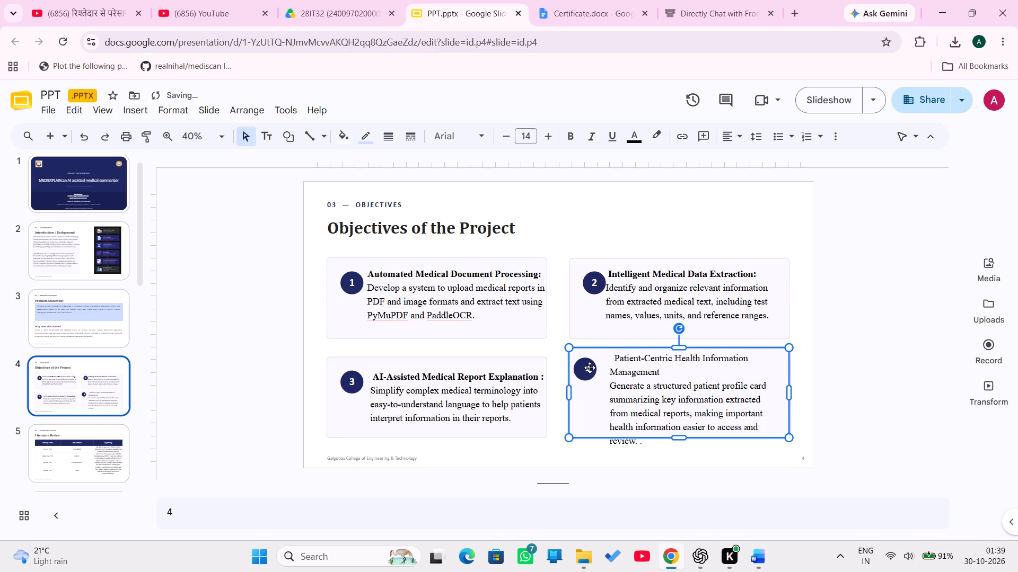
# Nudge objective 4's number label slightly up and left so it sits centred in its dark blue circle.
pyautogui.click(589, 367)
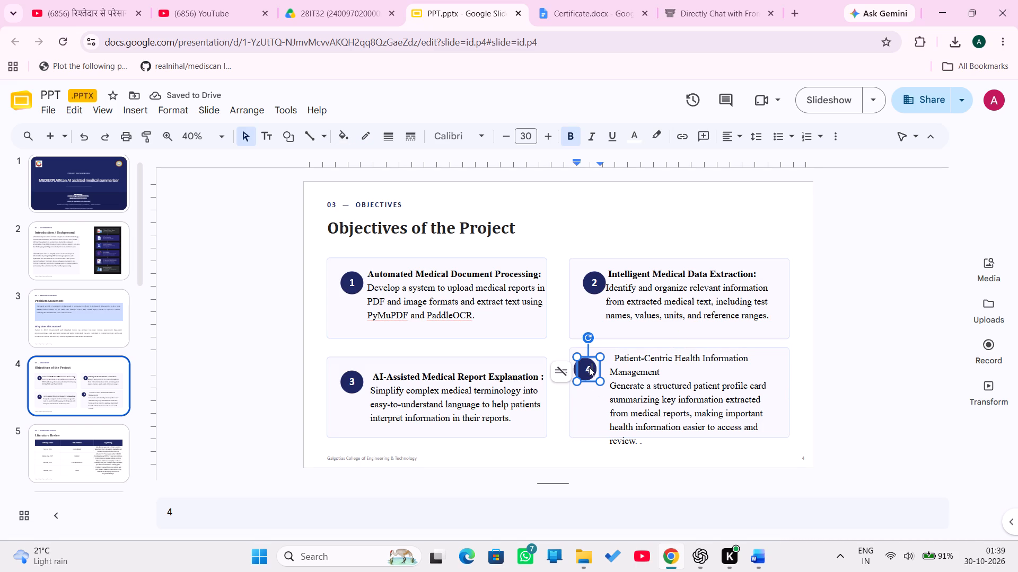
pyautogui.moveTo(589, 368); pyautogui.dragTo(586, 368)
pyautogui.moveTo(586, 368); pyautogui.dragTo(572, 363)
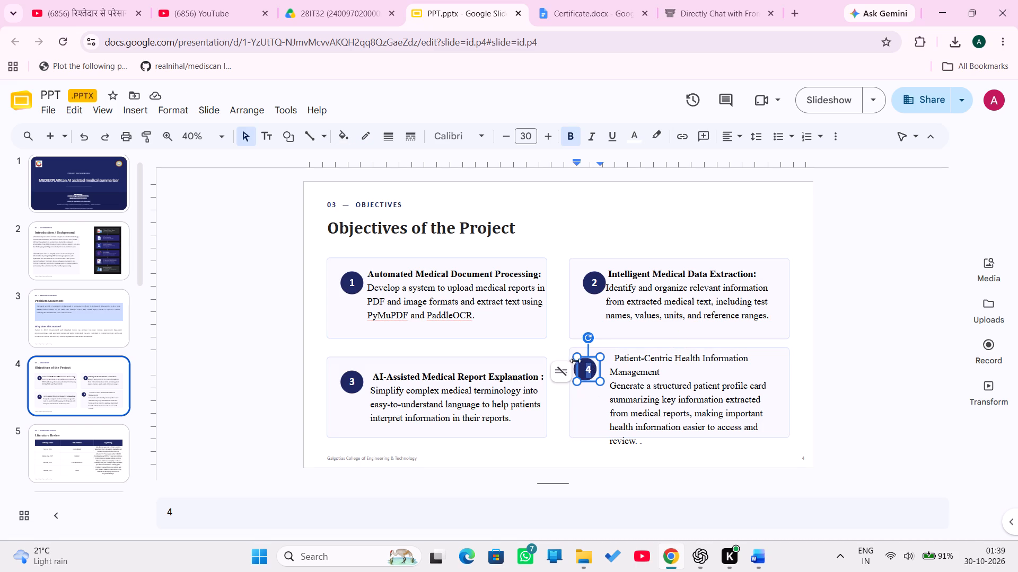
pyautogui.click(576, 360)
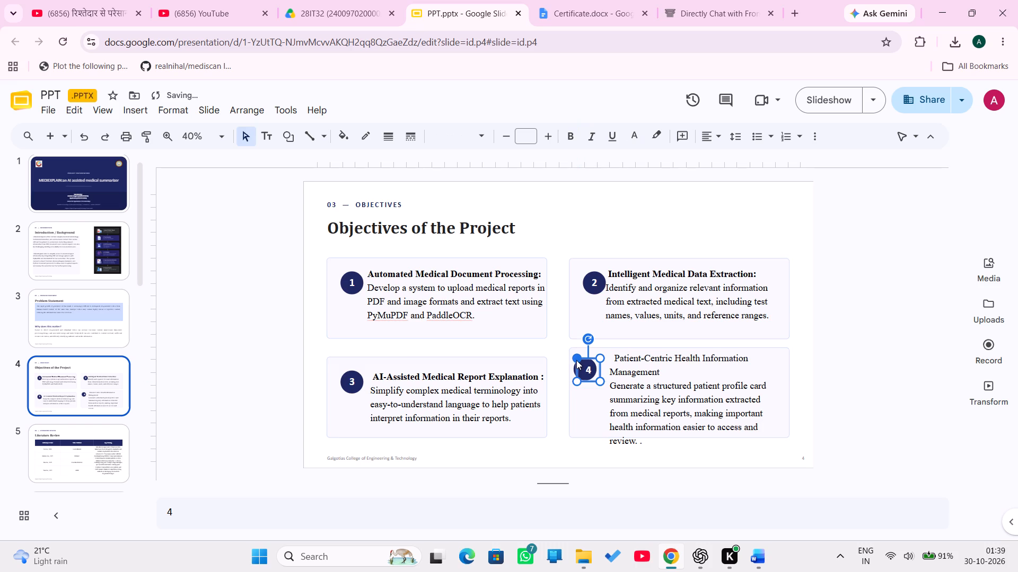
pyautogui.moveTo(585, 366); pyautogui.dragTo(580, 363)
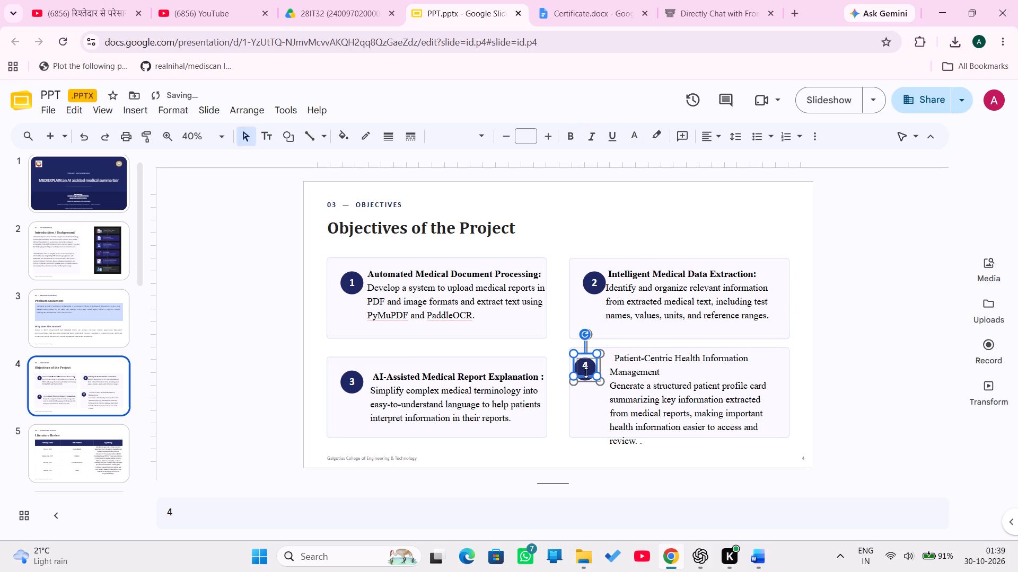
pyautogui.click(580, 368)
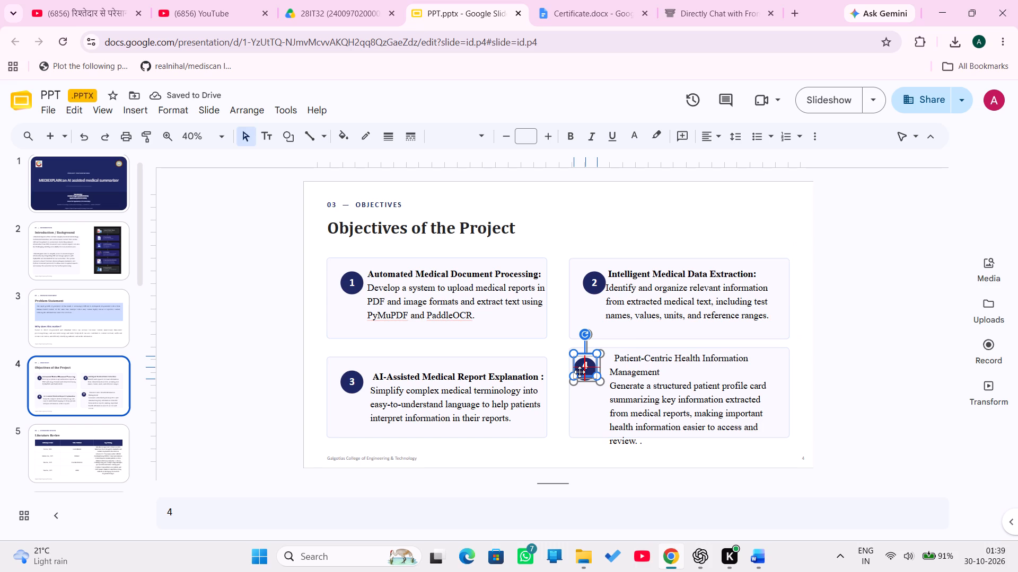
pyautogui.click(592, 399)
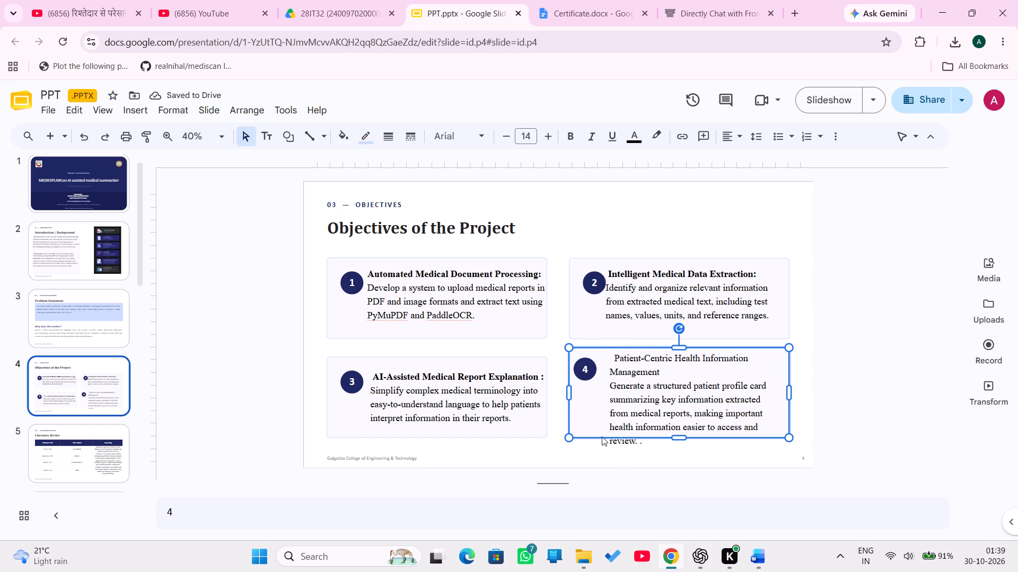
pyautogui.click(612, 469)
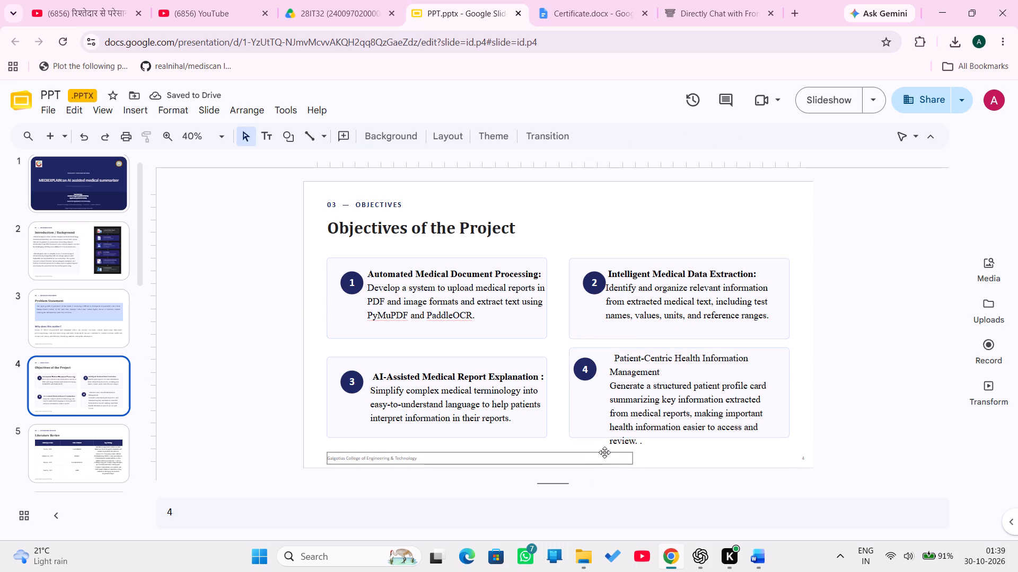
# Extend the bottom edges of objective 4's and objective 3's cards downward to the same level, enclosing objective 4's last text line.
pyautogui.click(595, 407)
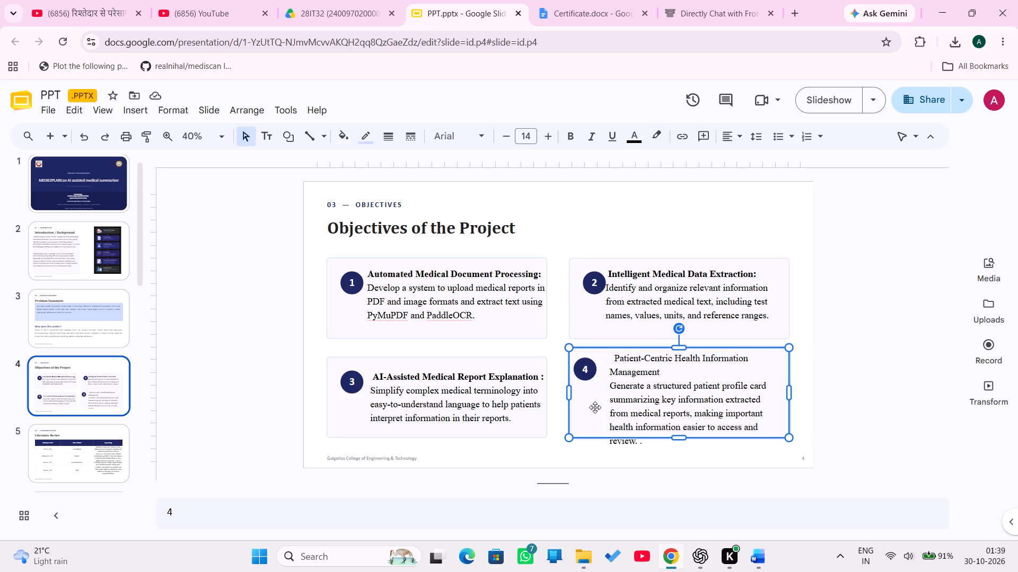
pyautogui.moveTo(672, 438); pyautogui.dragTo(672, 452)
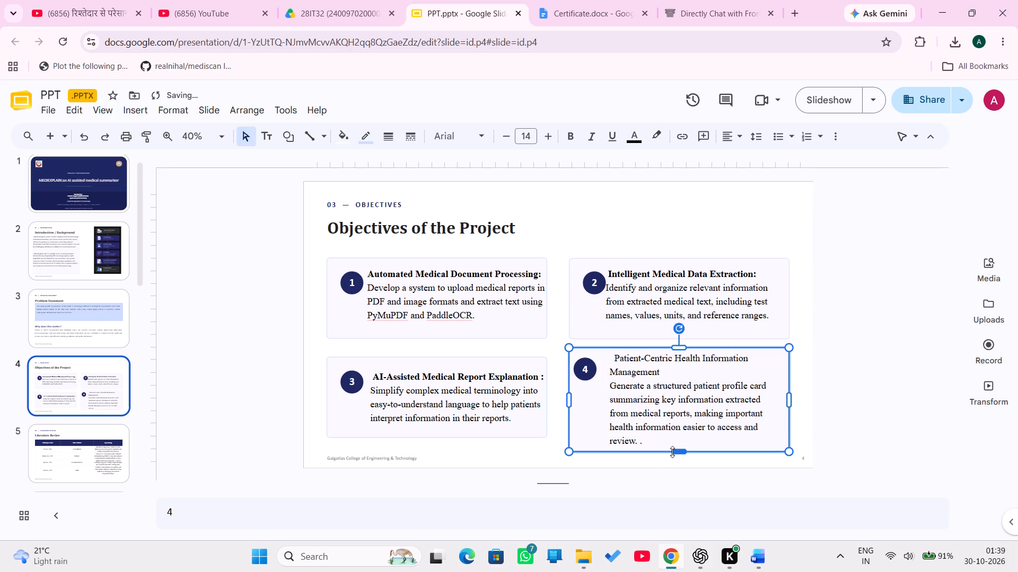
pyautogui.click(530, 429)
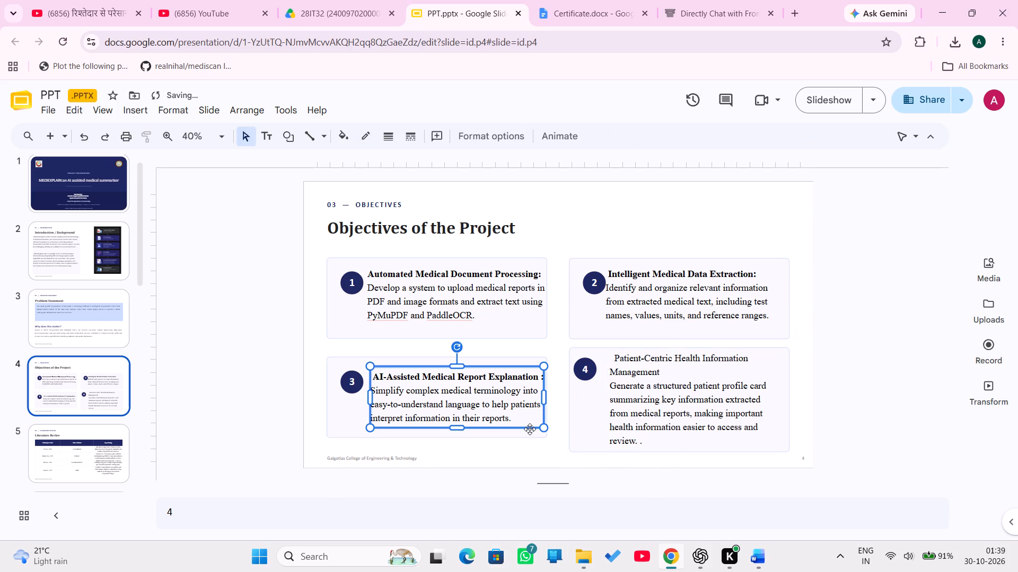
pyautogui.click(522, 438)
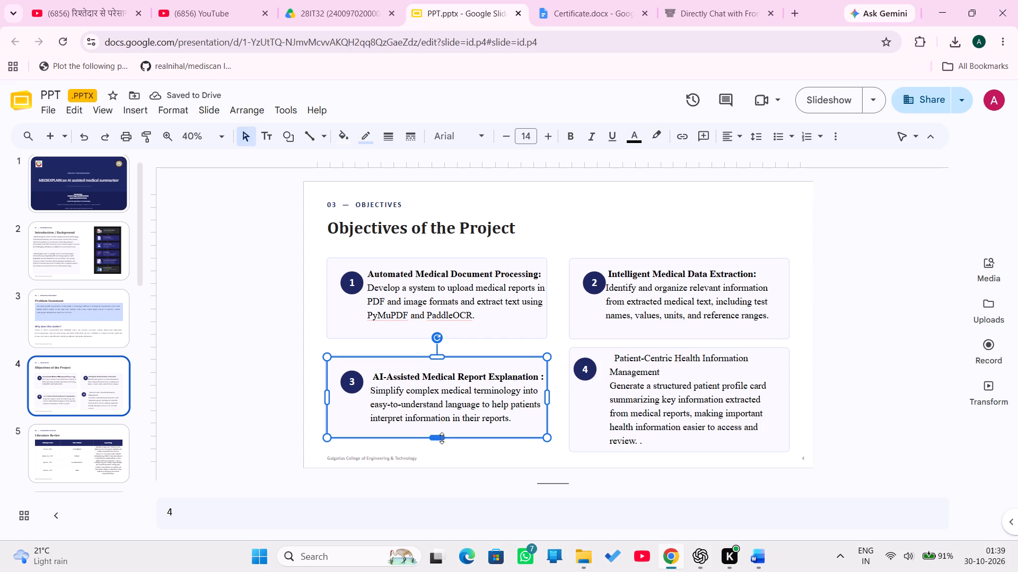
pyautogui.moveTo(438, 438); pyautogui.dragTo(438, 450)
pyautogui.click(491, 427)
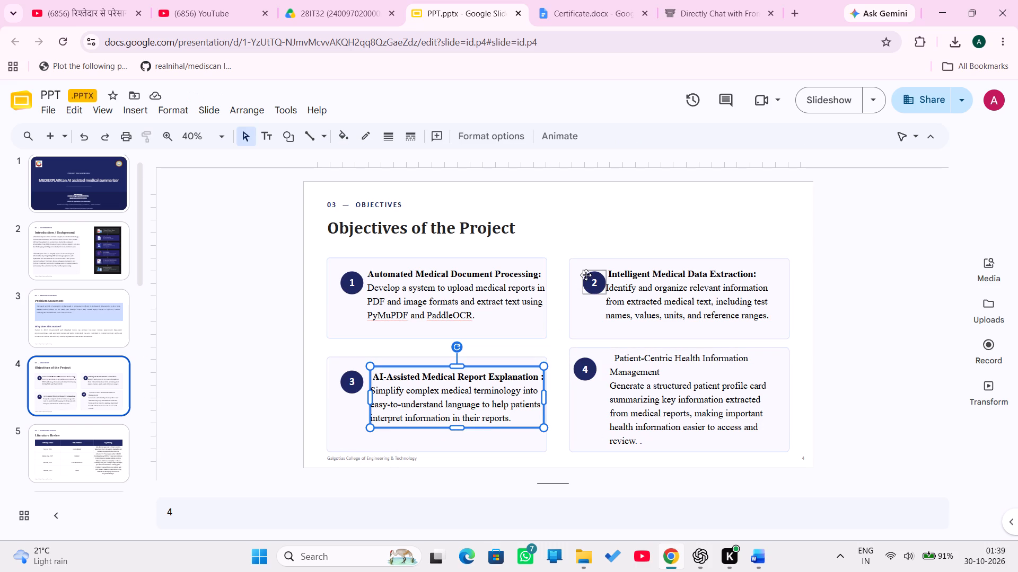
# Raise the top edges of objective 1's and objective 2's cards to about the same level below the slide title.
pyautogui.click(483, 315)
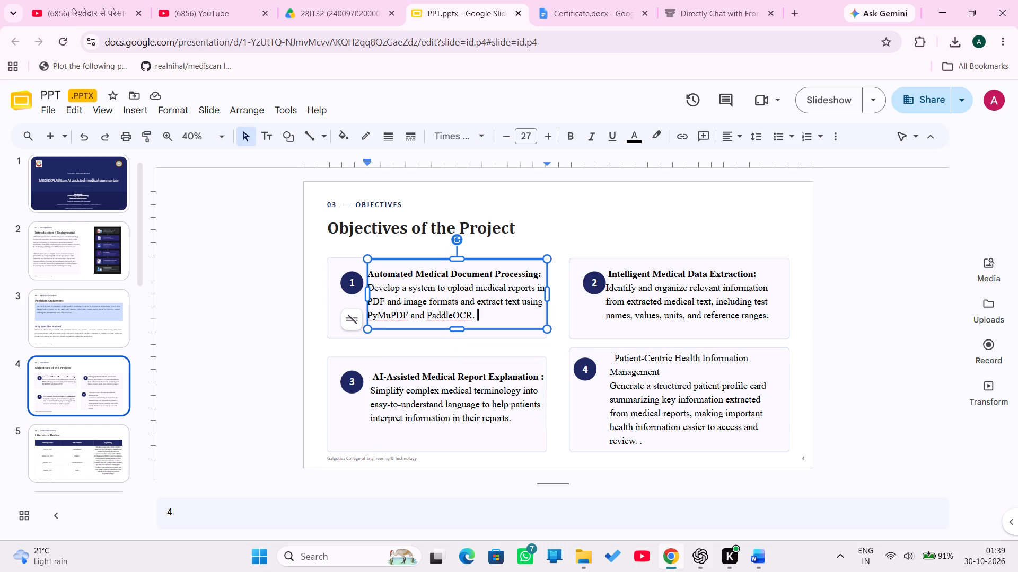
pyautogui.click(326, 297)
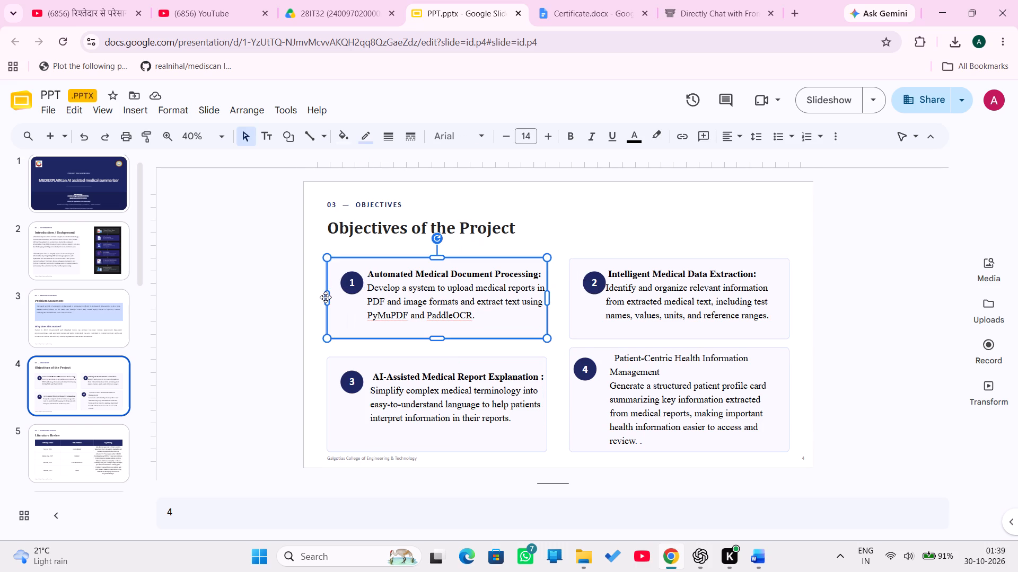
pyautogui.moveTo(435, 257); pyautogui.dragTo(437, 253)
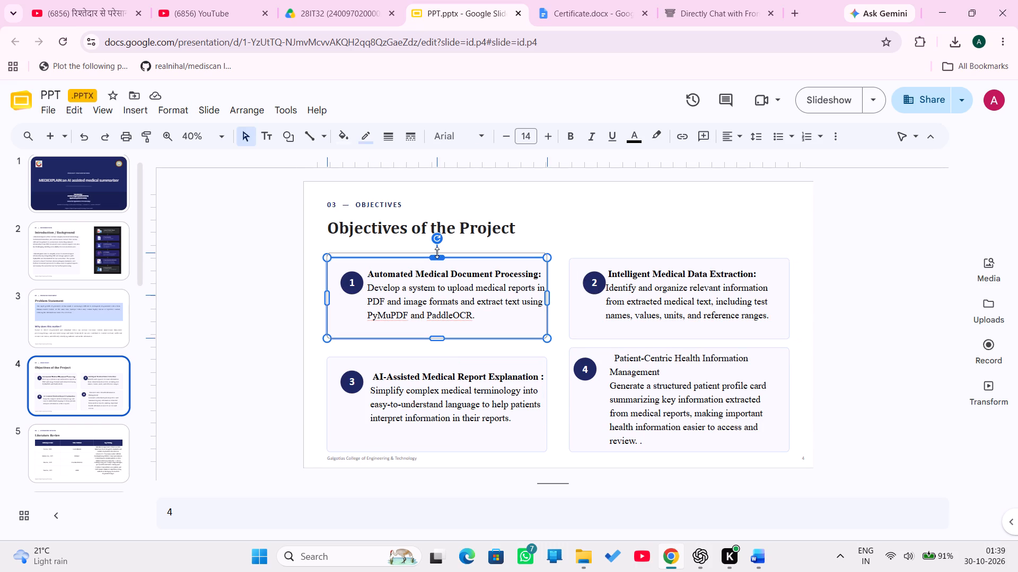
pyautogui.moveTo(437, 253); pyautogui.dragTo(438, 248)
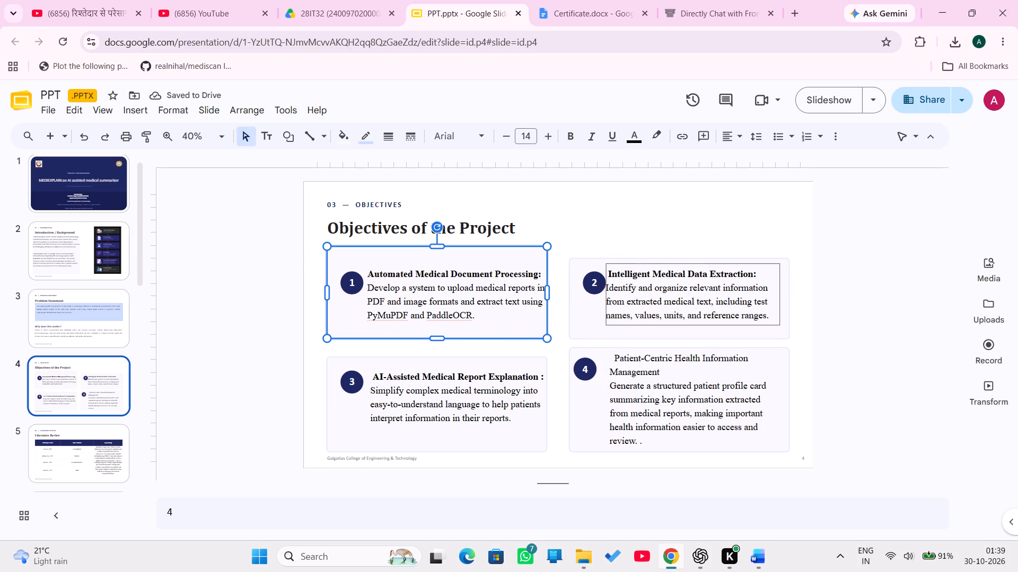
pyautogui.click(584, 310)
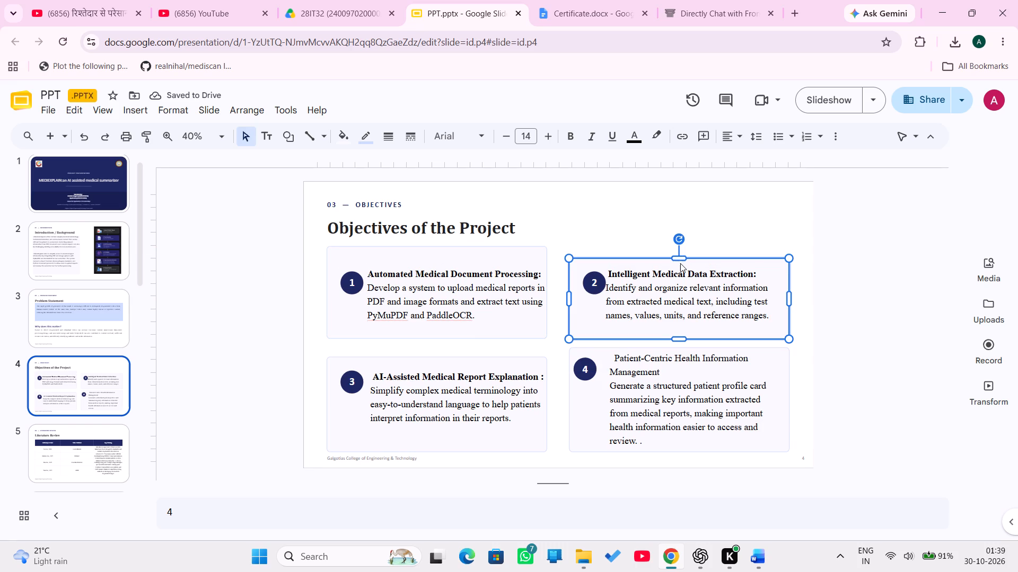
pyautogui.moveTo(680, 257); pyautogui.dragTo(682, 251)
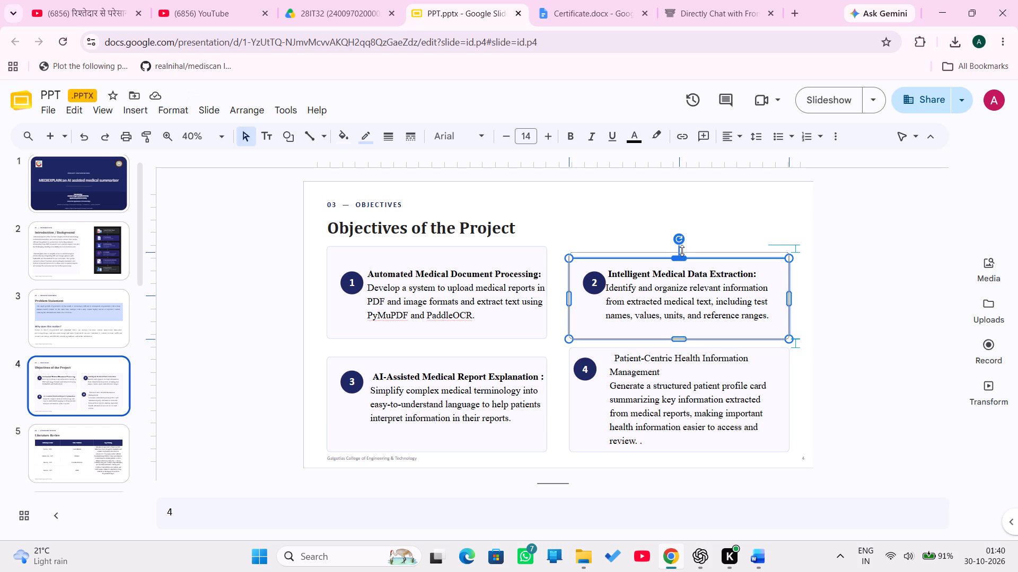
pyautogui.moveTo(682, 251); pyautogui.dragTo(682, 244)
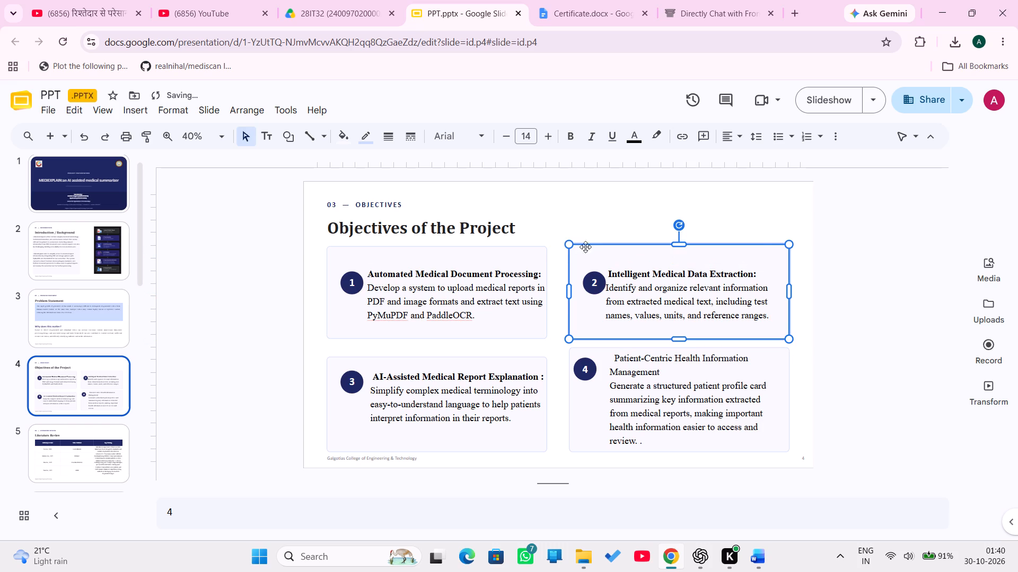
pyautogui.click(600, 230)
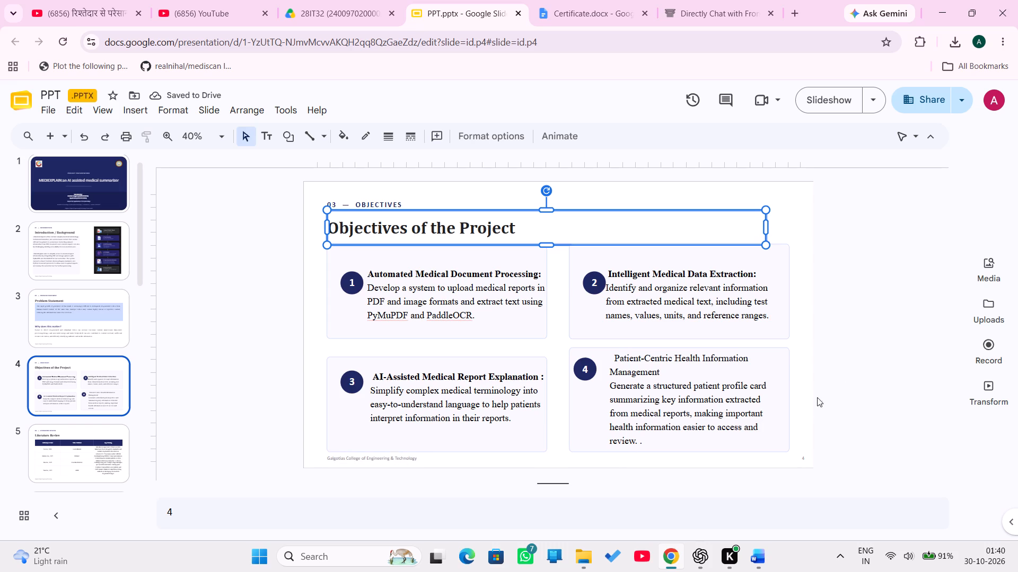
pyautogui.click(848, 364)
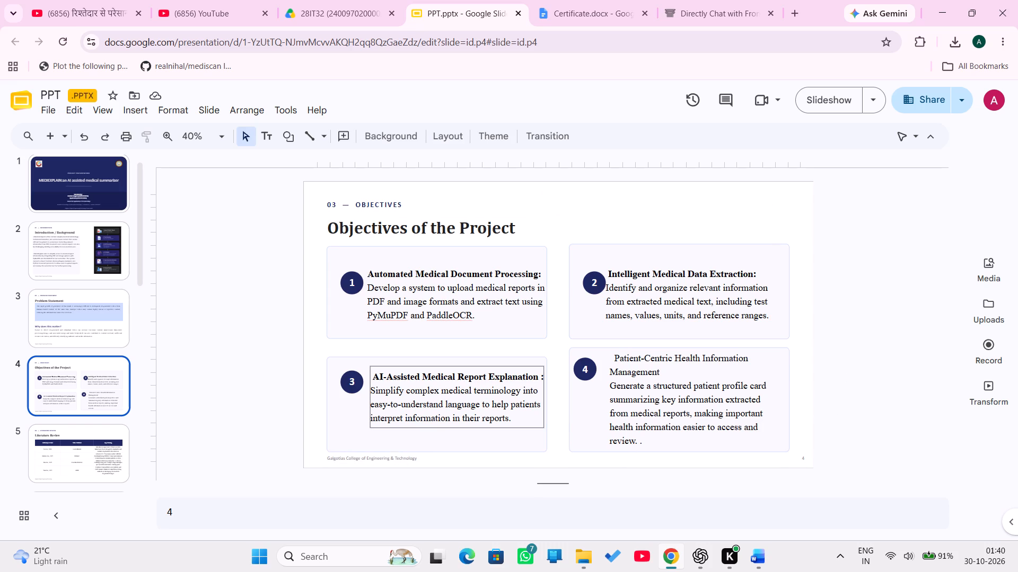
# Move objective 2's number label slightly up and left, and nudge its text box slightly away from the circle.
pyautogui.click(599, 289)
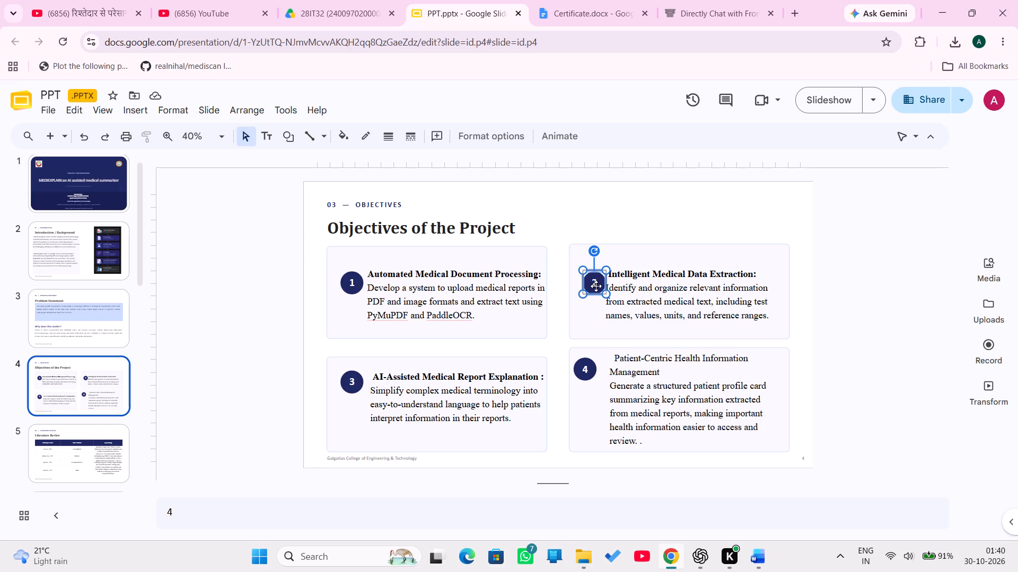
pyautogui.moveTo(596, 286); pyautogui.dragTo(590, 286)
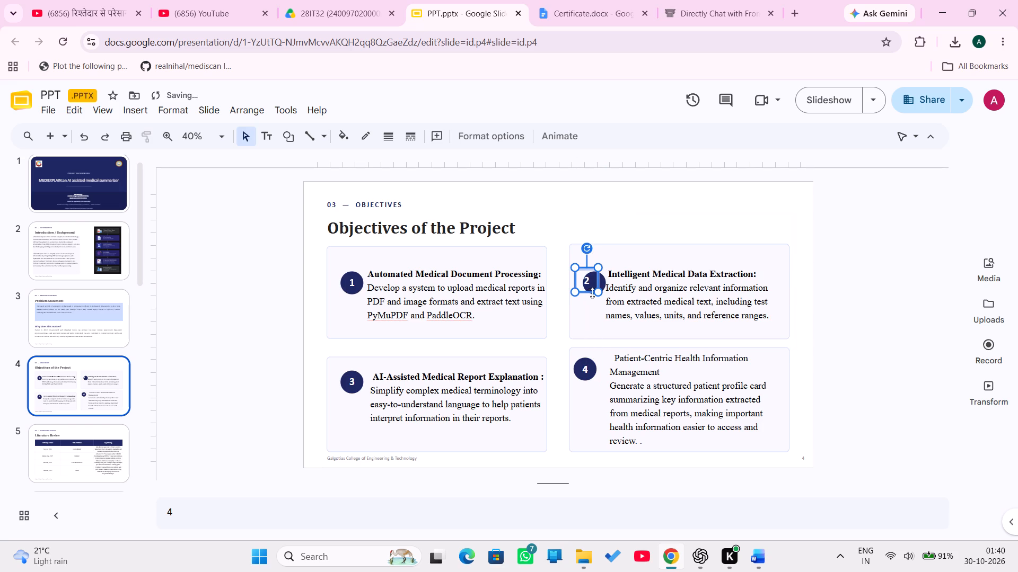
pyautogui.click(596, 289)
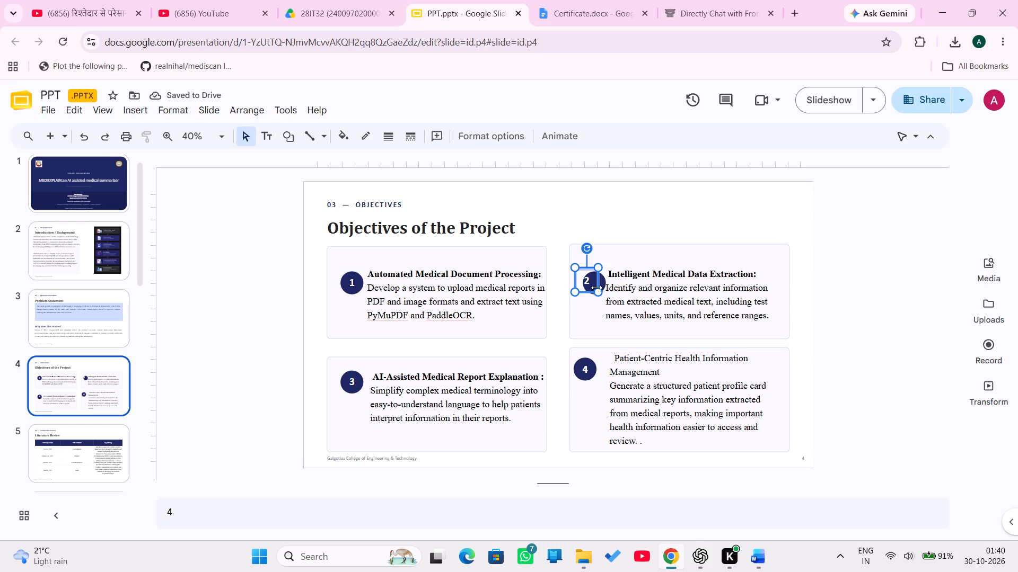
pyautogui.click(592, 283)
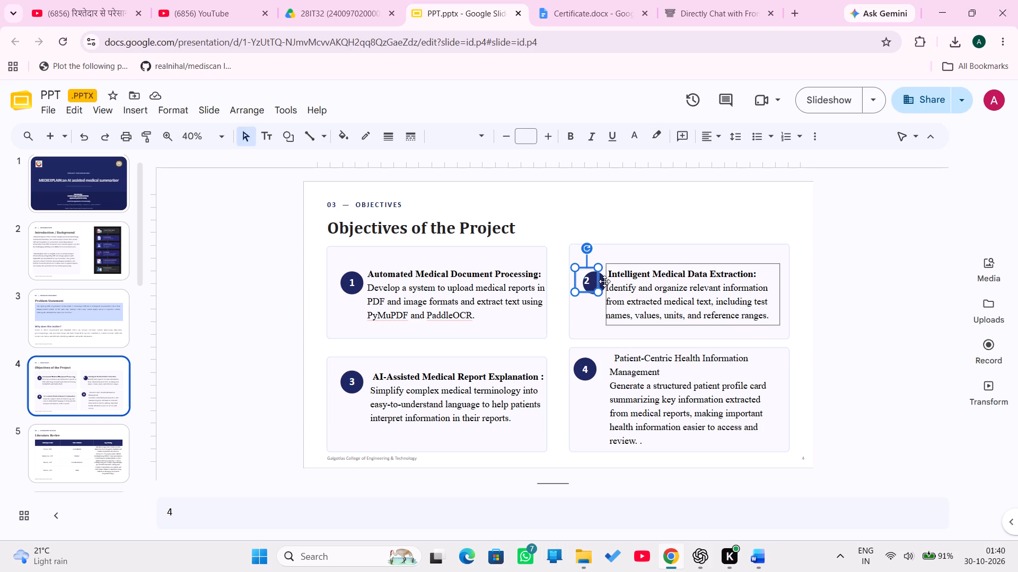
pyautogui.click(603, 281)
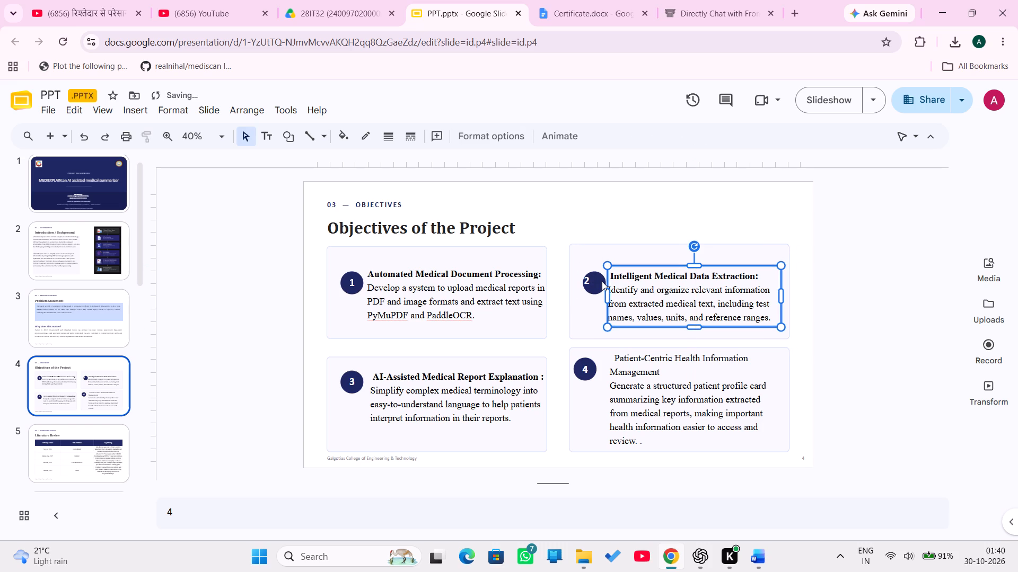
pyautogui.click(592, 283)
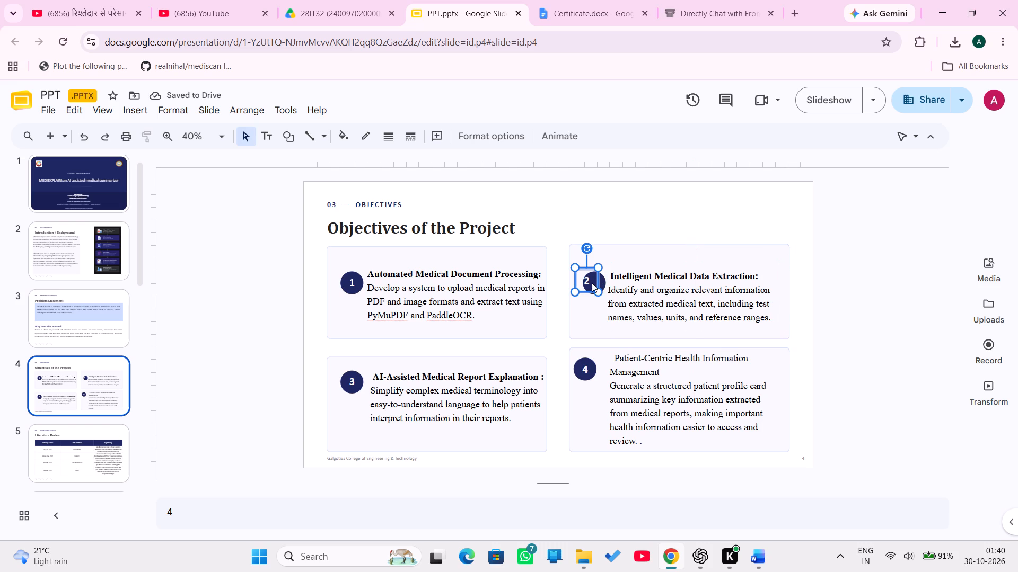
pyautogui.moveTo(592, 283); pyautogui.dragTo(589, 278)
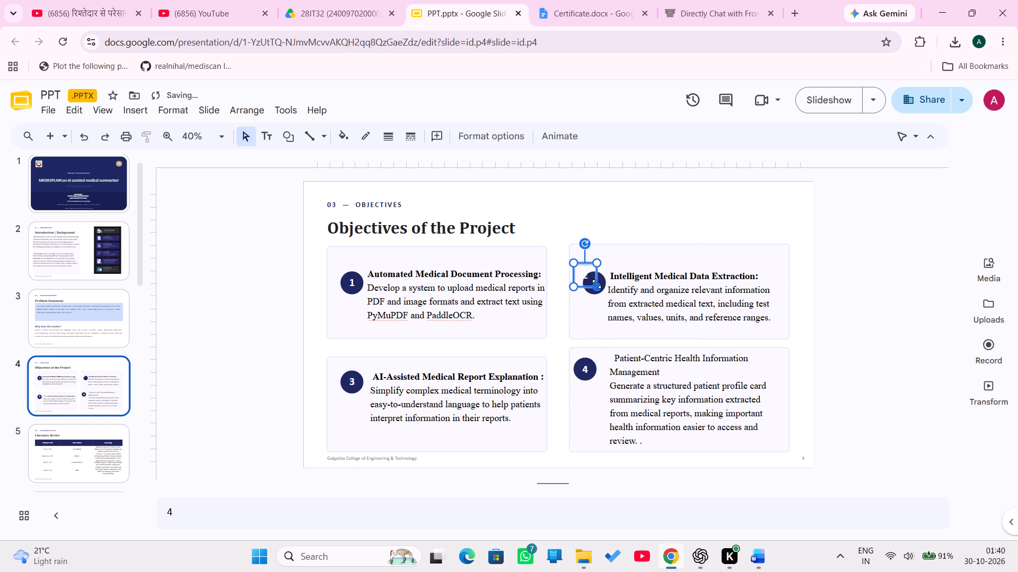
pyautogui.click(591, 279)
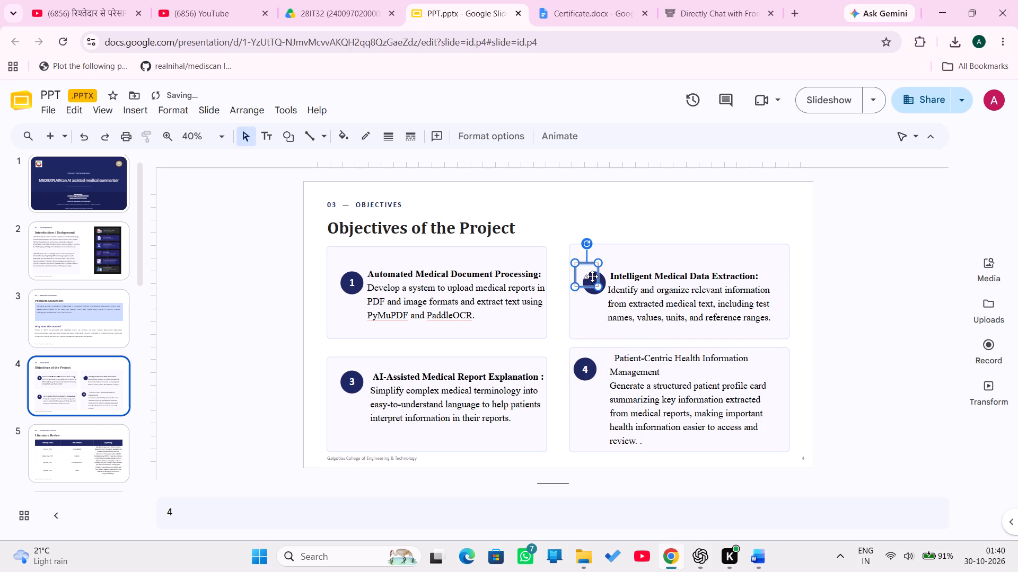
# Move objective 2's dark blue circle up and left behind its number label, in line with objective 4's circle.
pyautogui.moveTo(598, 294); pyautogui.dragTo(590, 286)
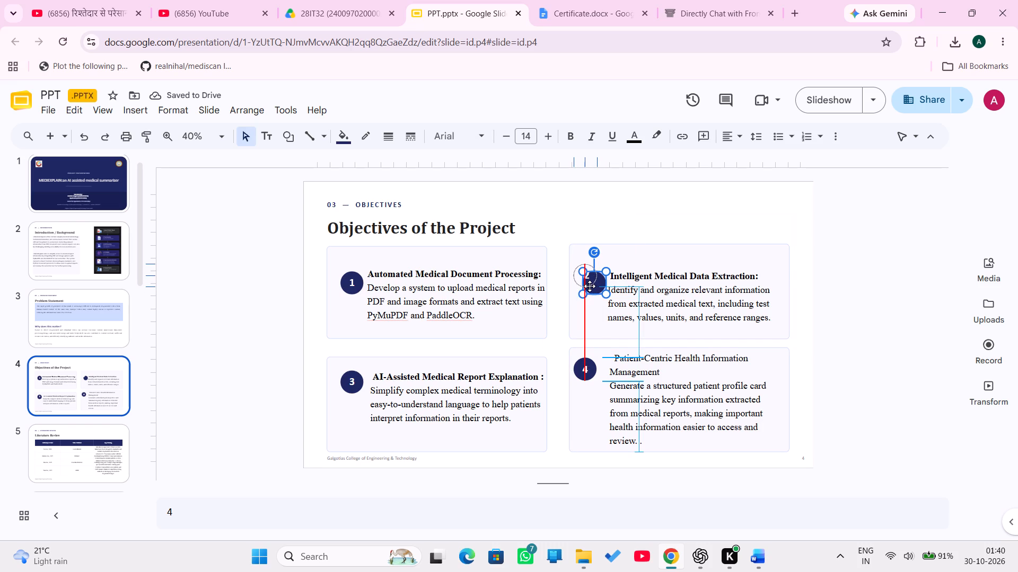
pyautogui.moveTo(590, 286); pyautogui.dragTo(590, 285)
pyautogui.click(591, 324)
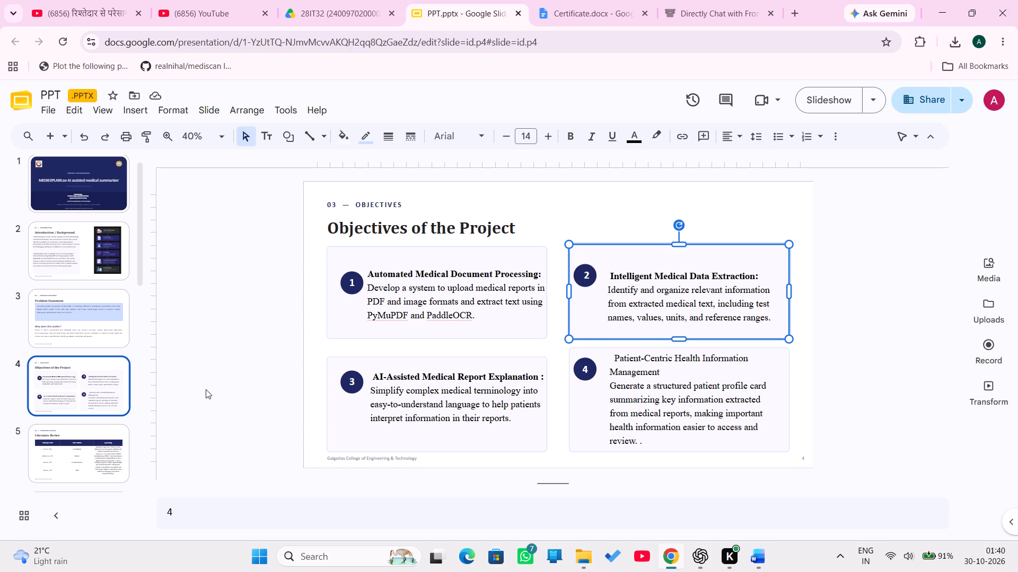
# Make objective 4's heading "Patient-Centric Health Information Management" bold.
pyautogui.click(660, 371)
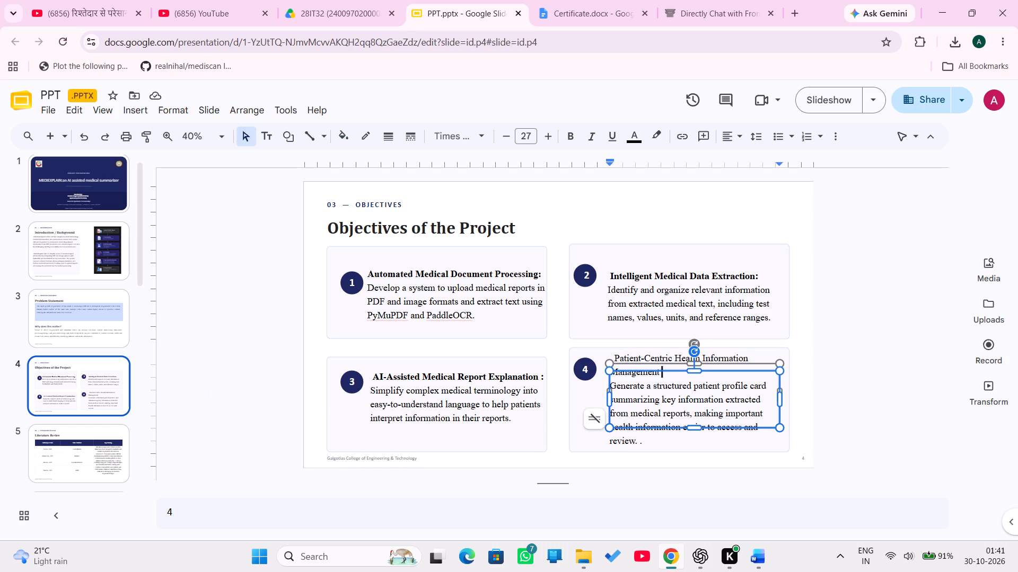
pyautogui.moveTo(660, 371); pyautogui.dragTo(611, 359)
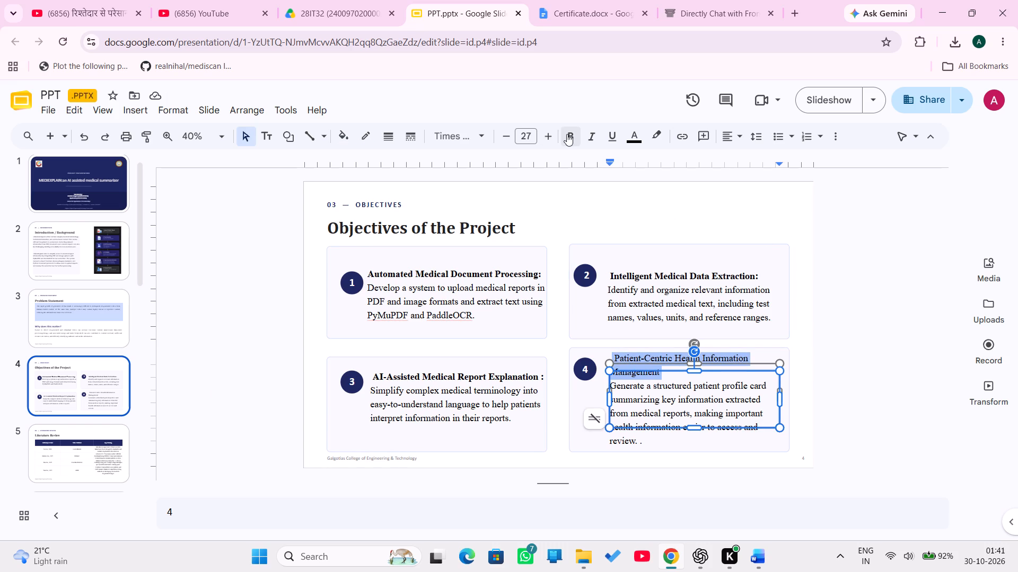
pyautogui.click(568, 135)
pyautogui.click(575, 360)
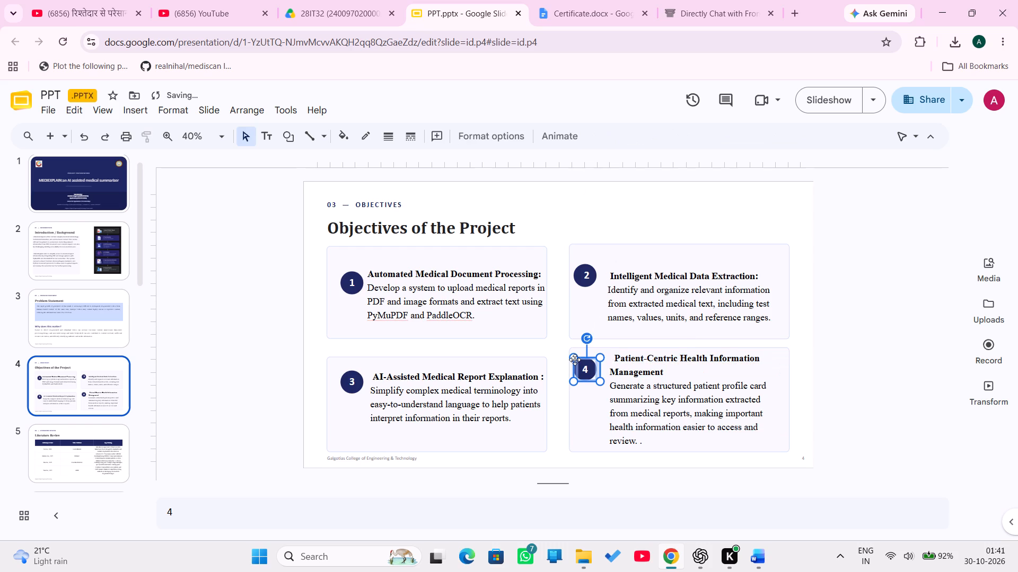
# Shorten objective 4's description by removing "and review. ." so it ends with "health information easier to access.".
pyautogui.click(682, 371)
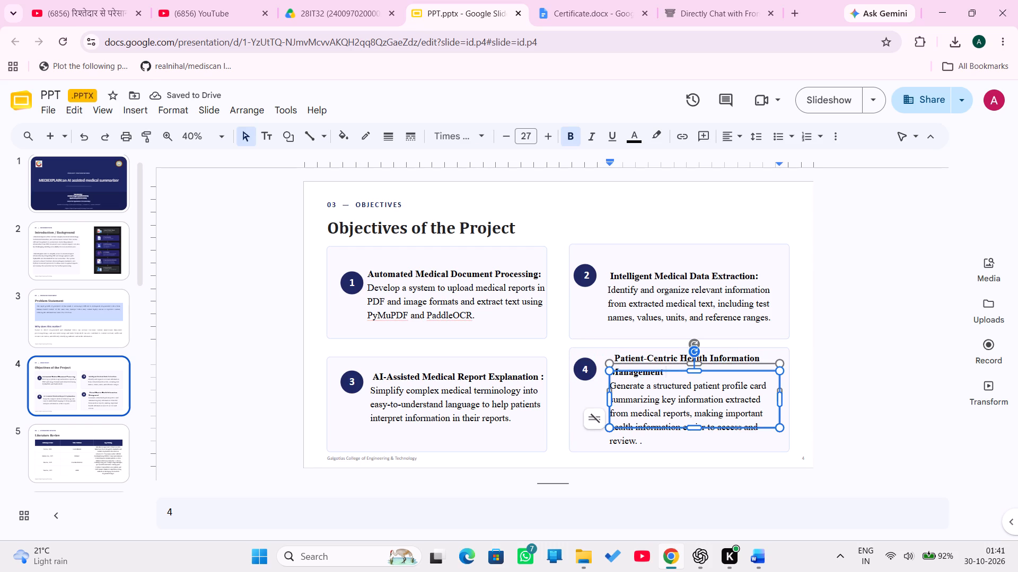
pyautogui.click(582, 438)
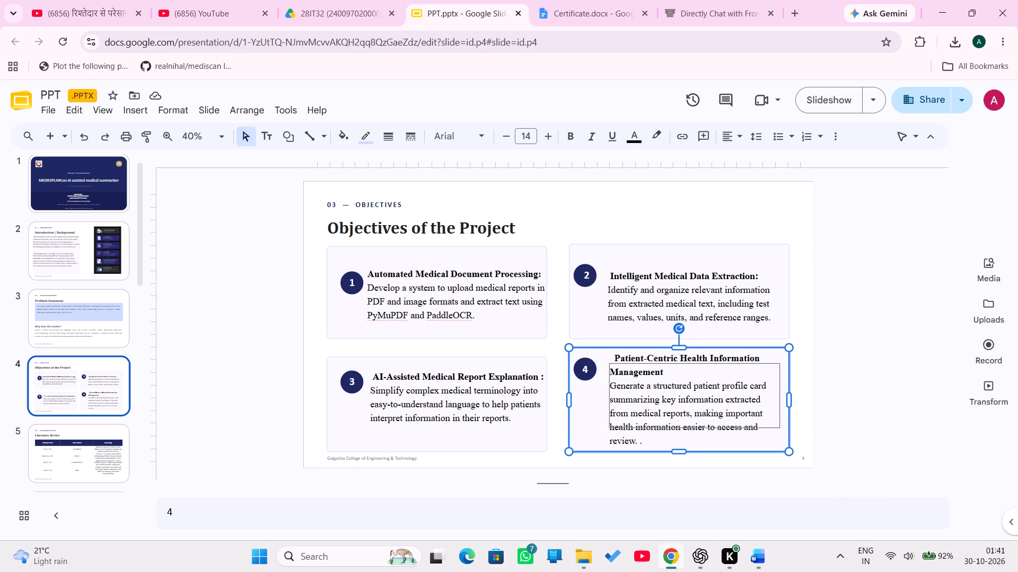
pyautogui.click(642, 443)
pyautogui.press('BackSpace')
pyautogui.press('BackSpace')
pyautogui.press('BackSpace')
pyautogui.press('BackSpace')
pyautogui.press('BackSpace')
pyautogui.press('BackSpace')
pyautogui.press('BackSpace')
pyautogui.press('BackSpace')
pyautogui.press('BackSpace')
pyautogui.press('BackSpace')
pyautogui.press('BackSpace')
pyautogui.press('BackSpace')
pyautogui.press('BackSpace')
pyautogui.press('BackSpace')
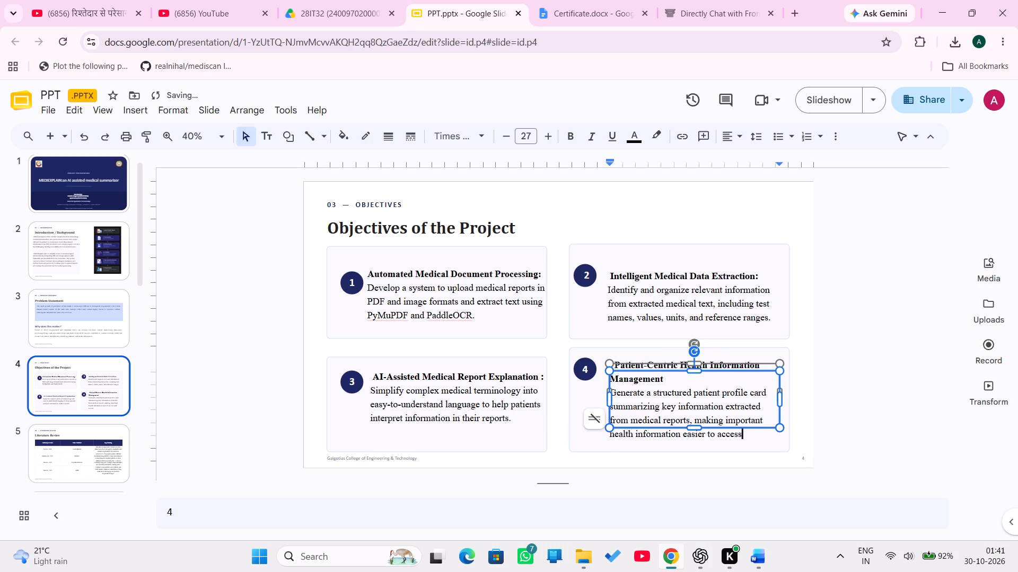
pyautogui.press('.')
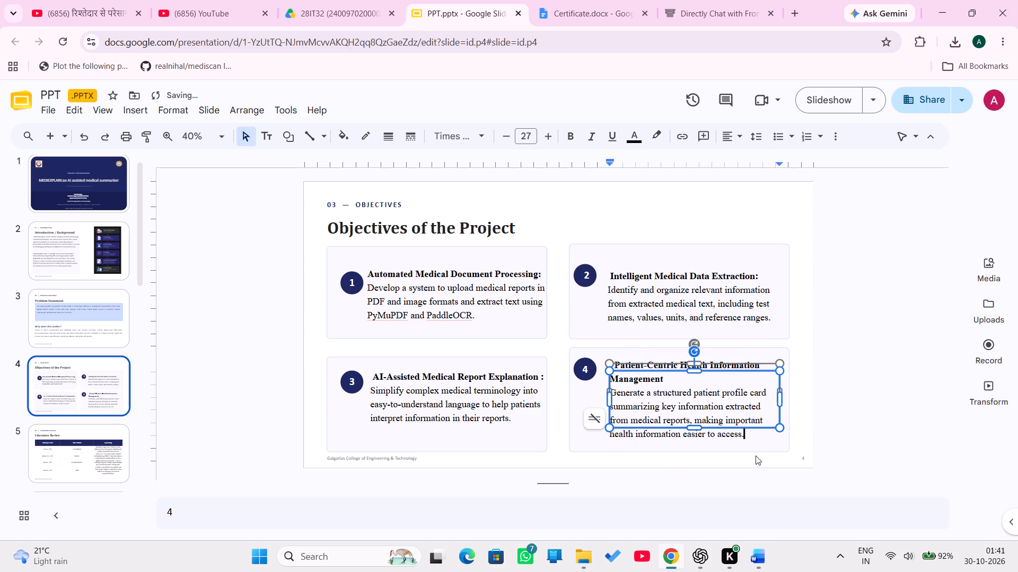
pyautogui.click(756, 455)
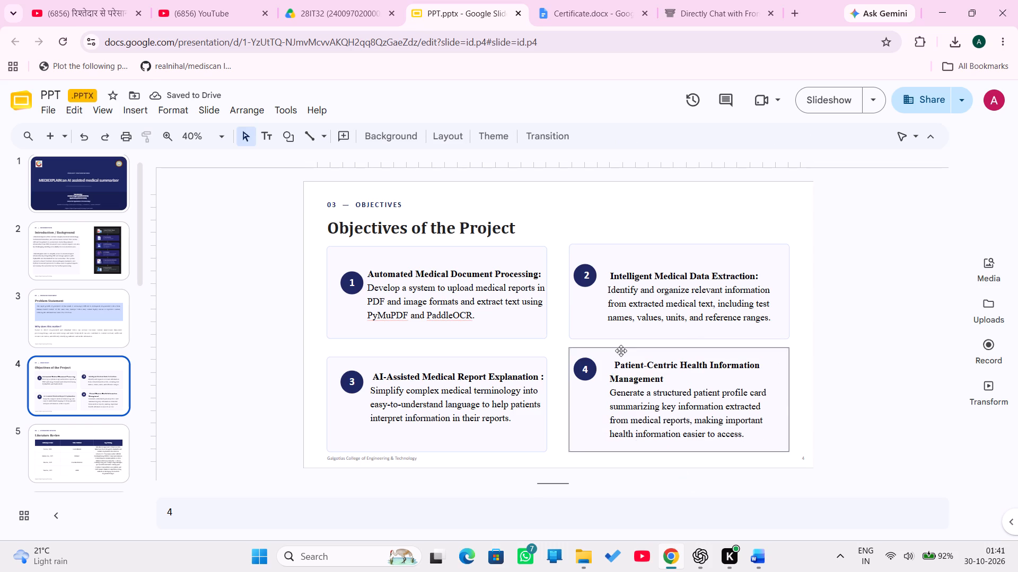
# Lower the top edge of objective 4's card to the same level as the top of objective 3's card.
pyautogui.click(621, 351)
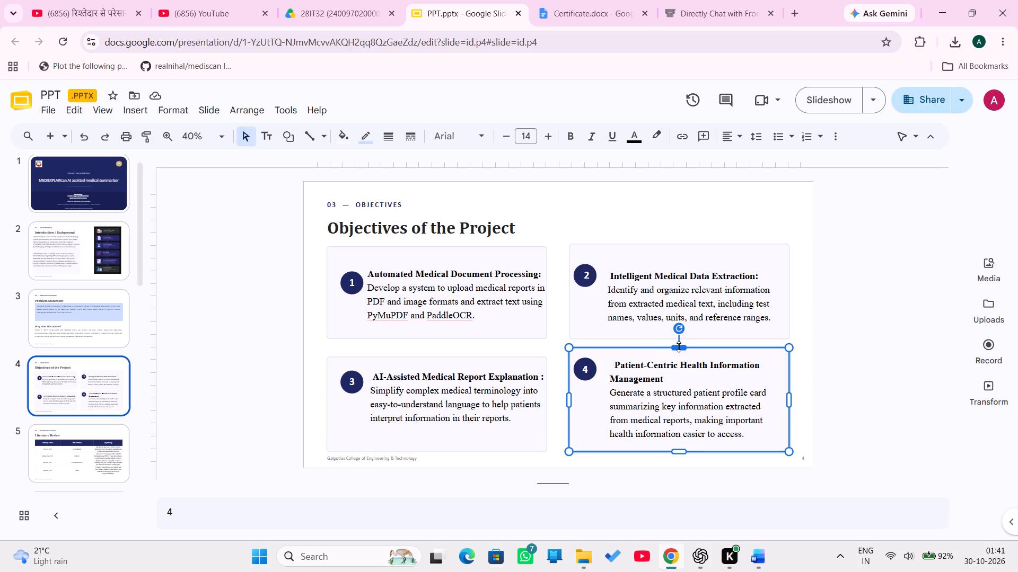
pyautogui.moveTo(679, 346); pyautogui.dragTo(679, 356)
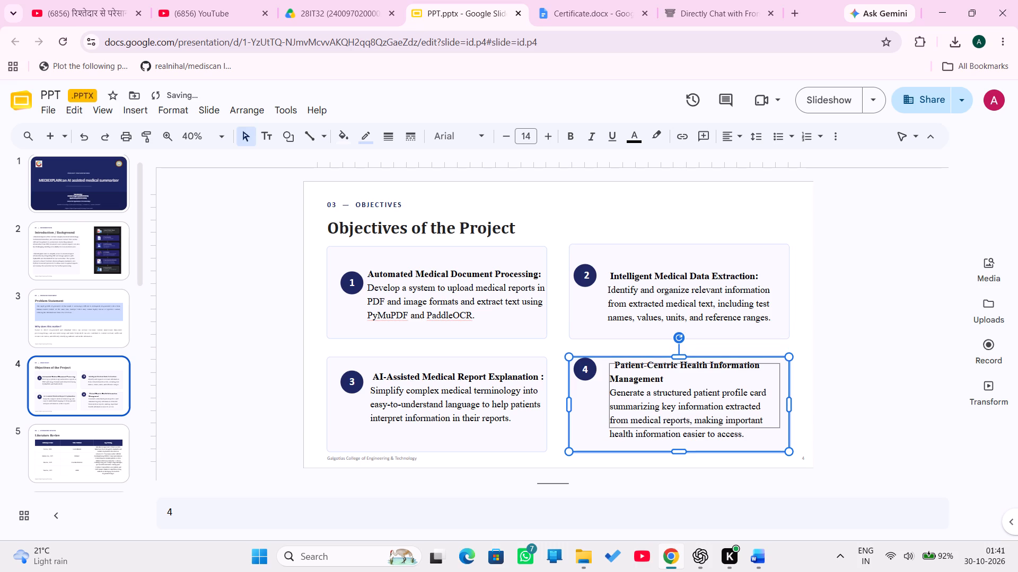
pyautogui.click(812, 405)
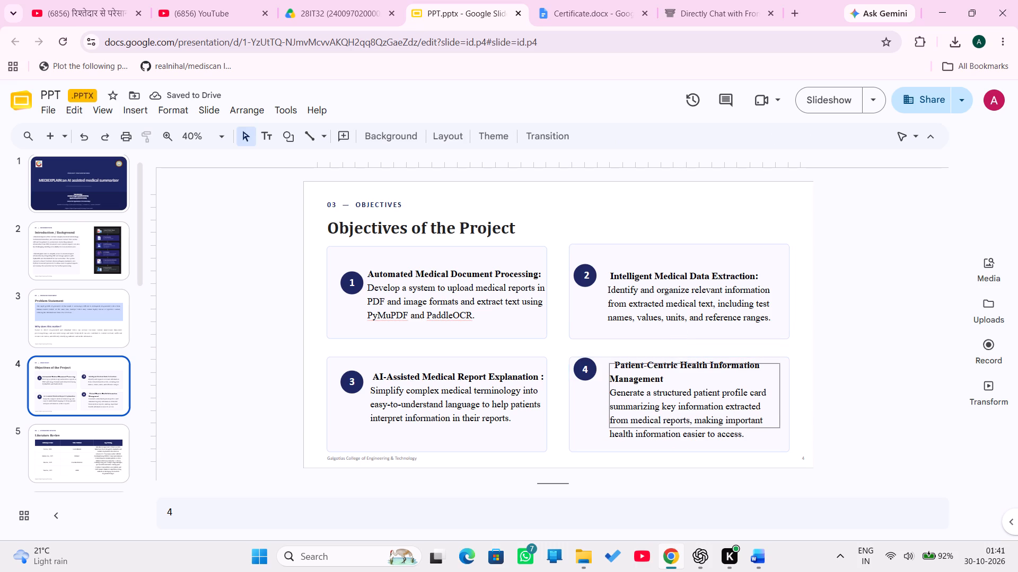
# Move objective 4's number label down within its card, roughly level with objective 3's number and vertically in line with objective 2's.
pyautogui.click(586, 370)
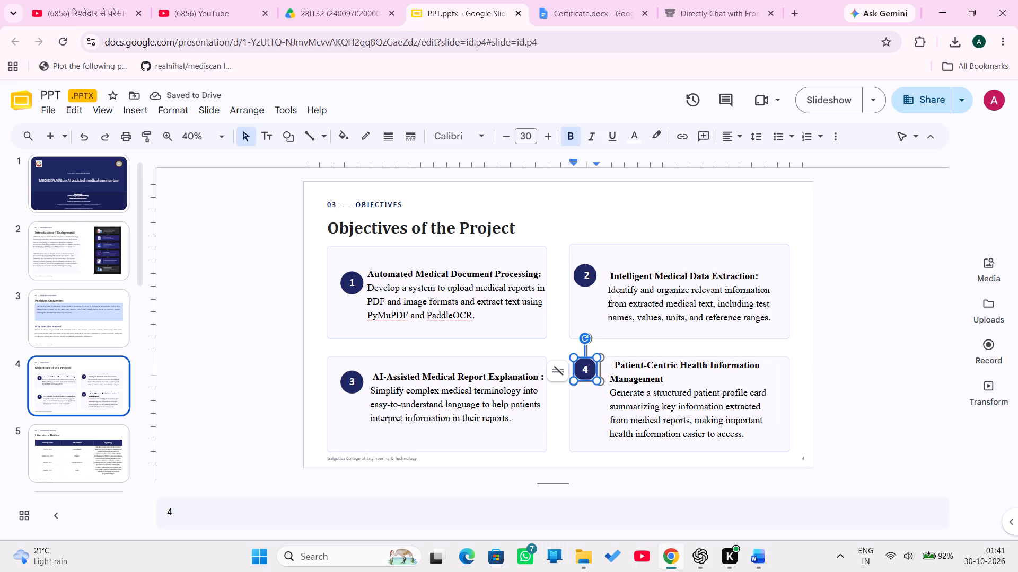
pyautogui.moveTo(586, 370); pyautogui.dragTo(587, 382)
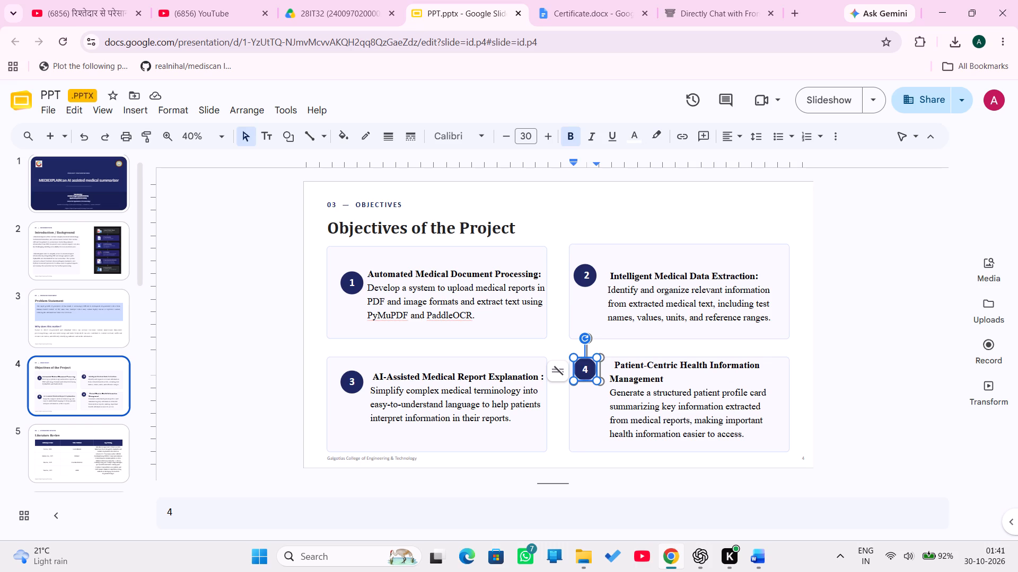
pyautogui.click(581, 368)
pyautogui.click(607, 441)
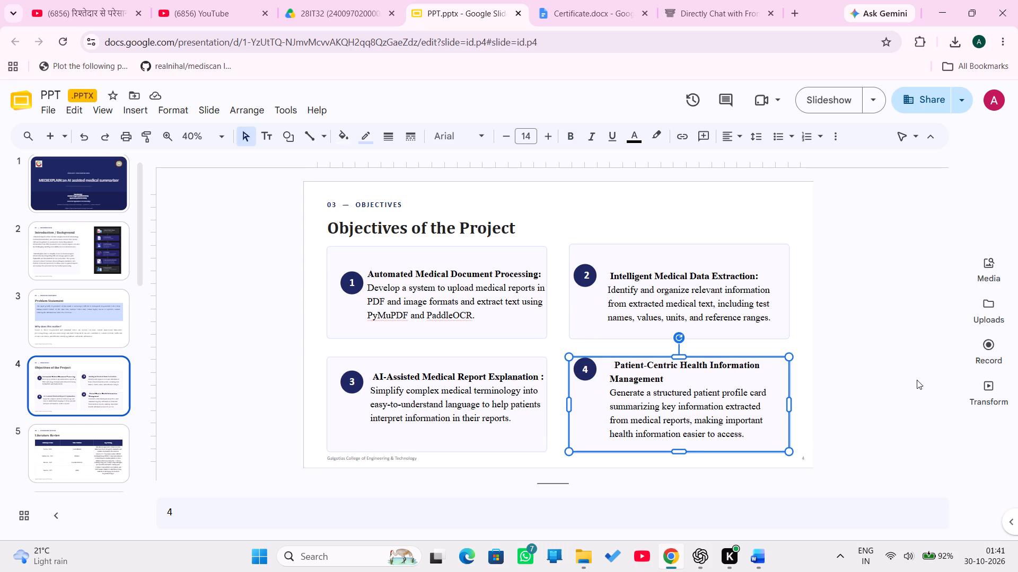
pyautogui.click(917, 373)
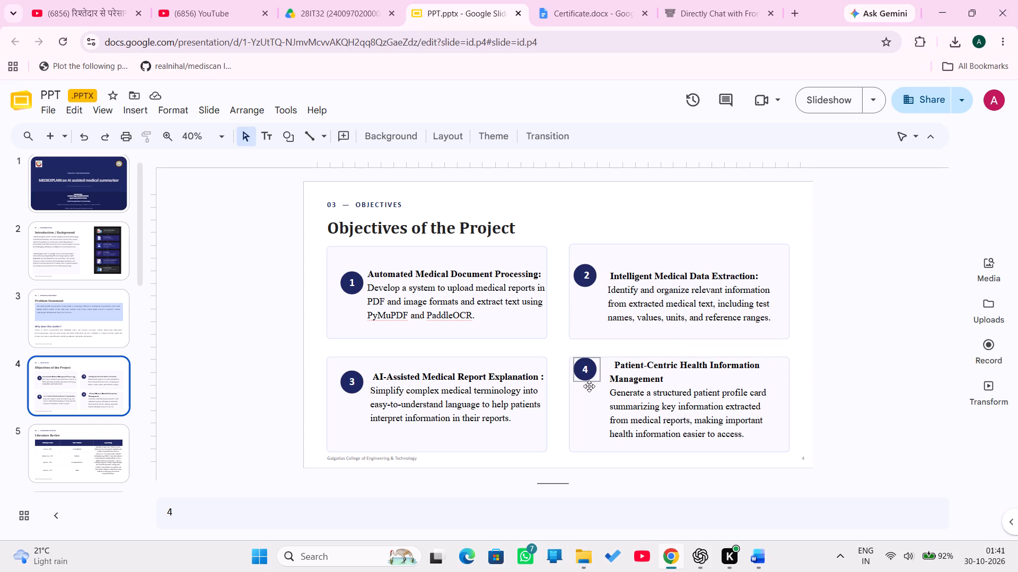
pyautogui.moveTo(592, 383); pyautogui.dragTo(592, 386)
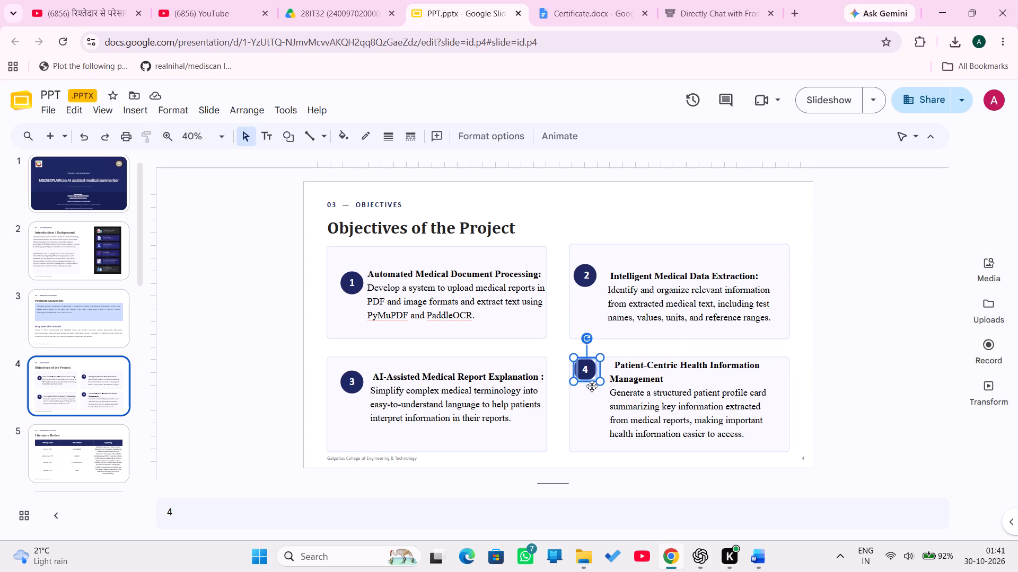
pyautogui.moveTo(592, 386); pyautogui.dragTo(592, 390)
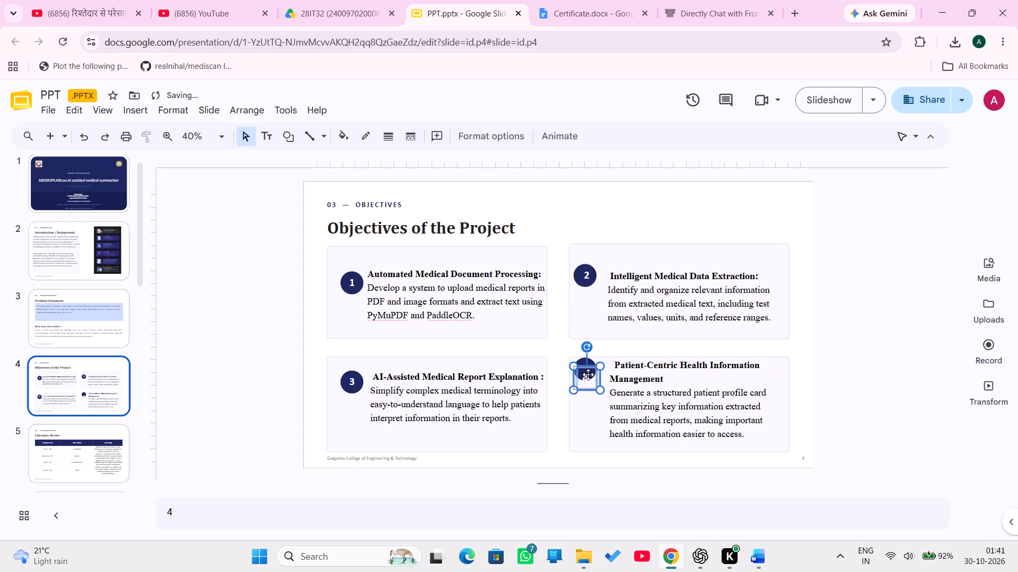
pyautogui.moveTo(588, 370); pyautogui.dragTo(588, 377)
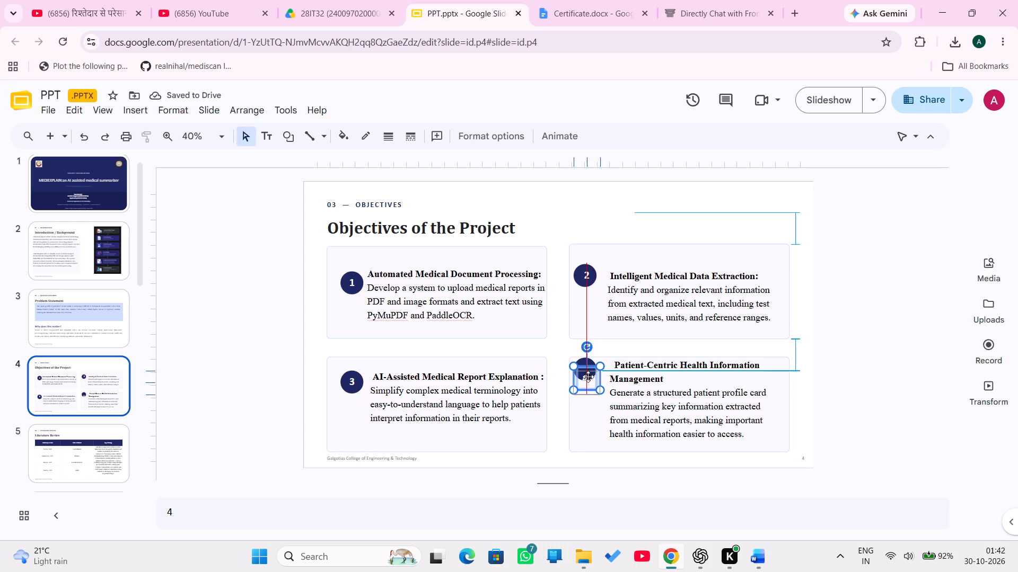
pyautogui.moveTo(588, 377); pyautogui.dragTo(587, 379)
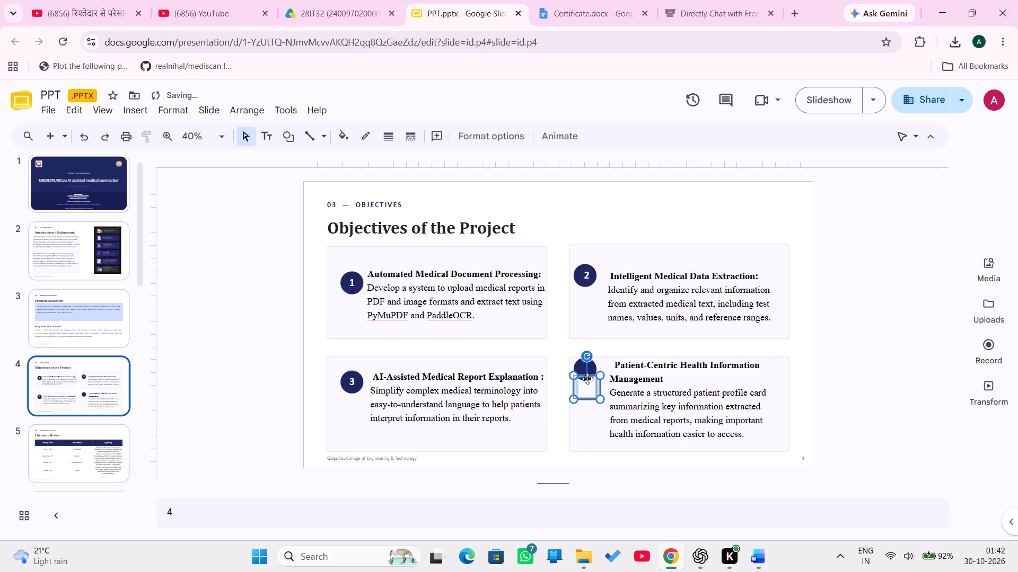
pyautogui.moveTo(584, 388); pyautogui.dragTo(584, 380)
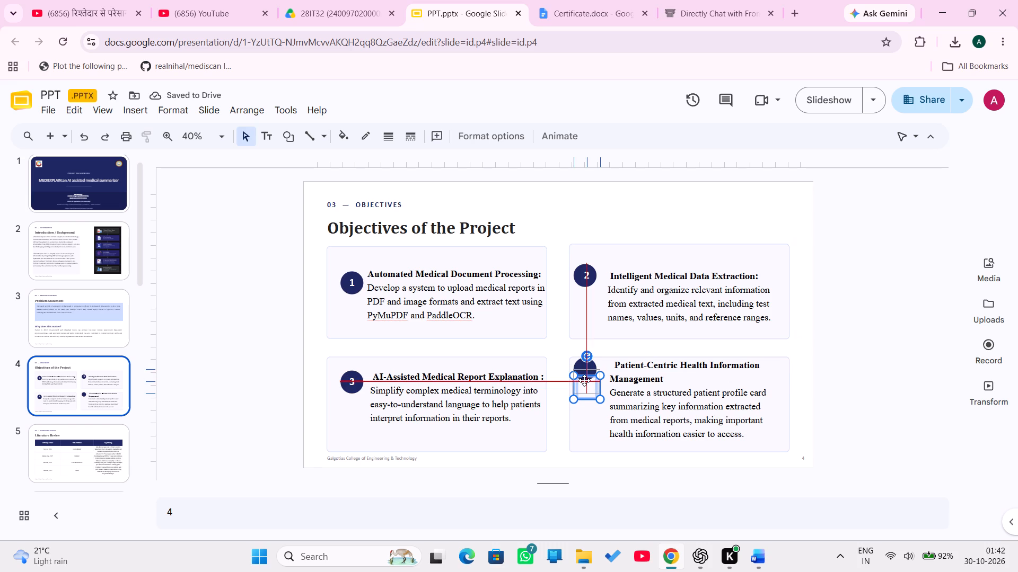
pyautogui.moveTo(584, 380); pyautogui.dragTo(584, 378)
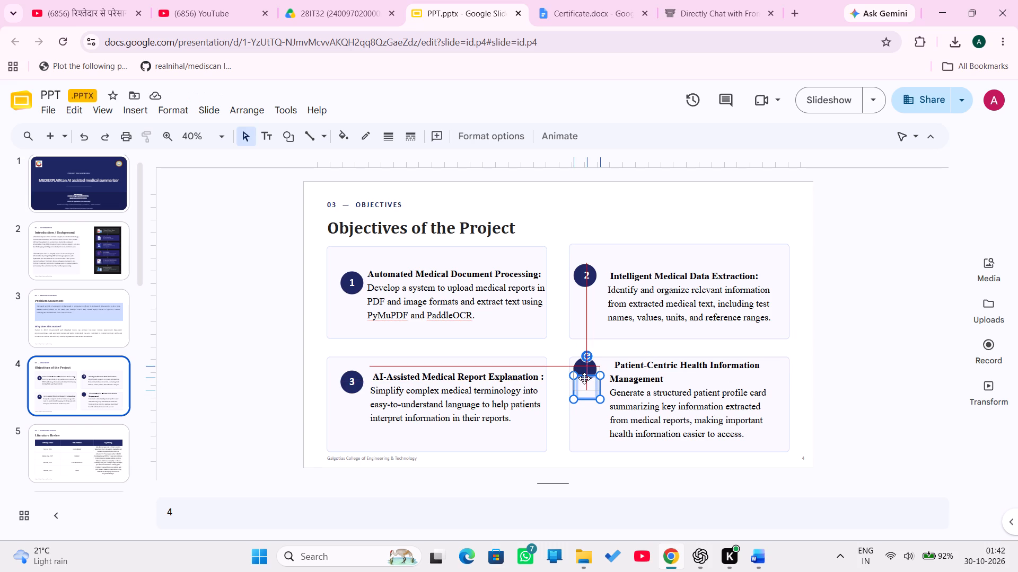
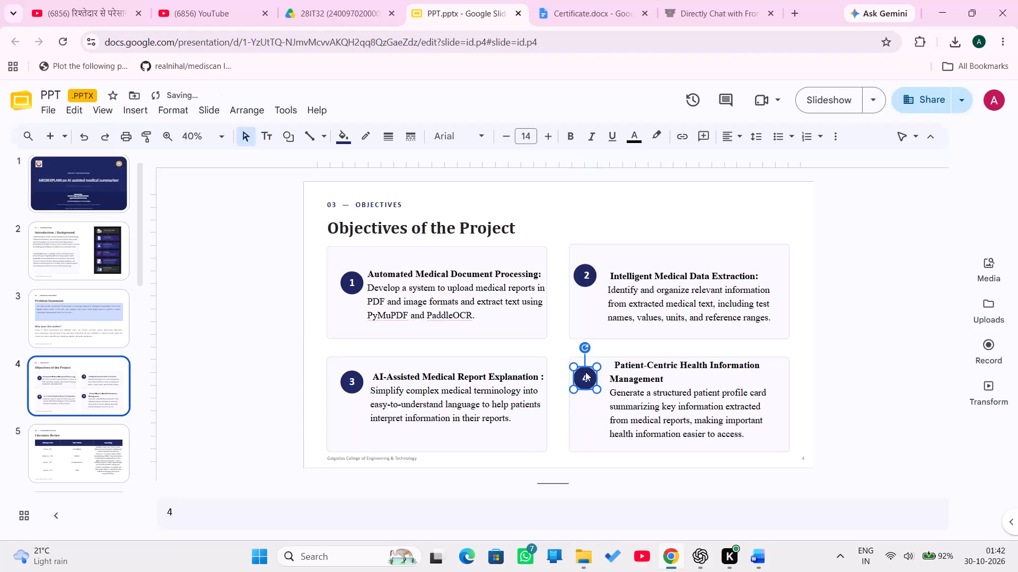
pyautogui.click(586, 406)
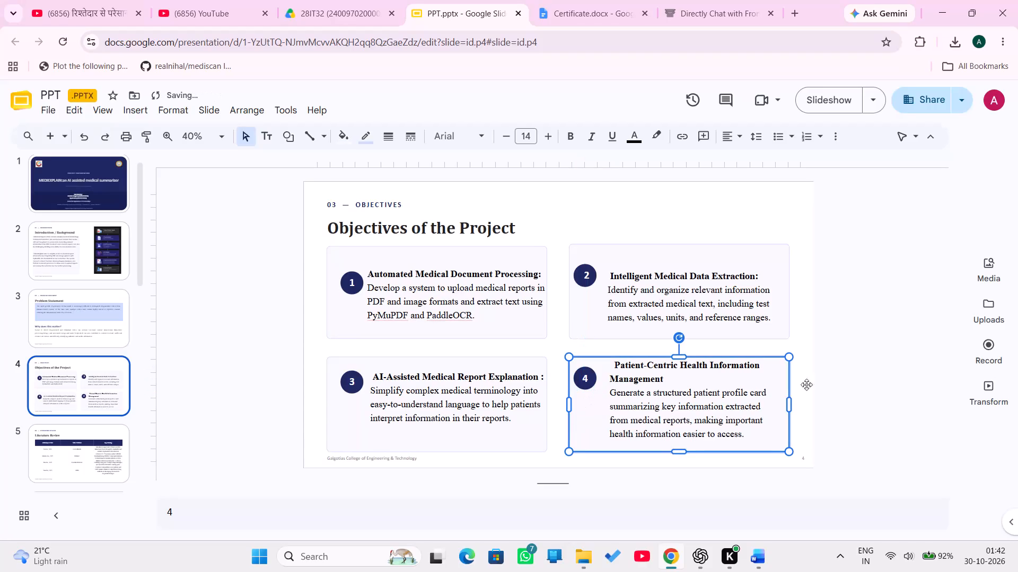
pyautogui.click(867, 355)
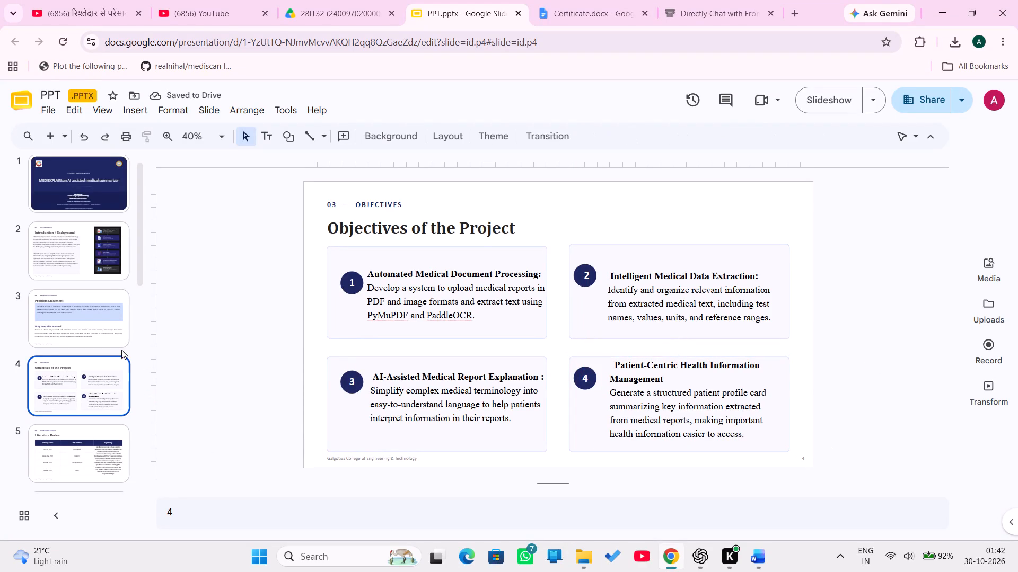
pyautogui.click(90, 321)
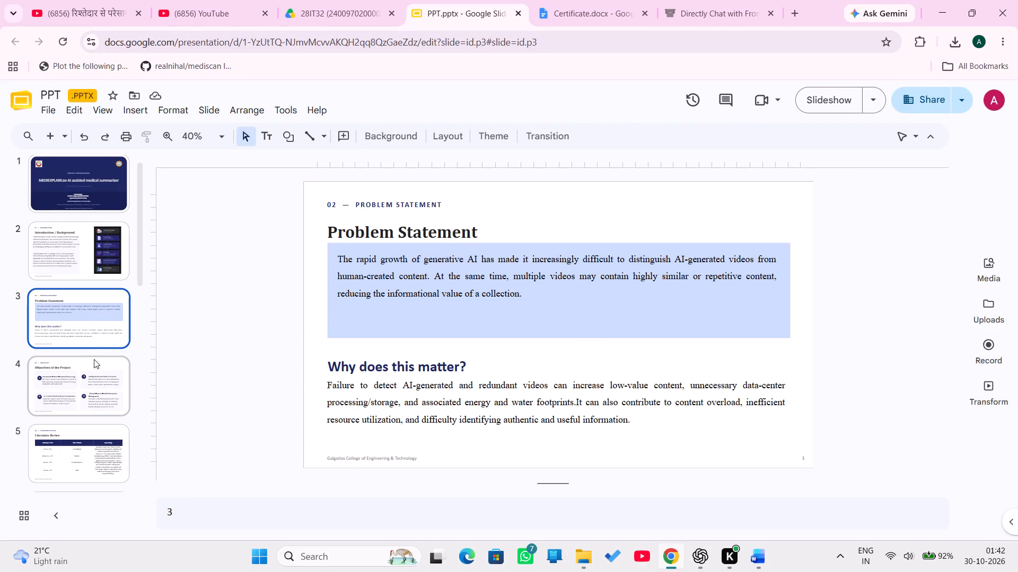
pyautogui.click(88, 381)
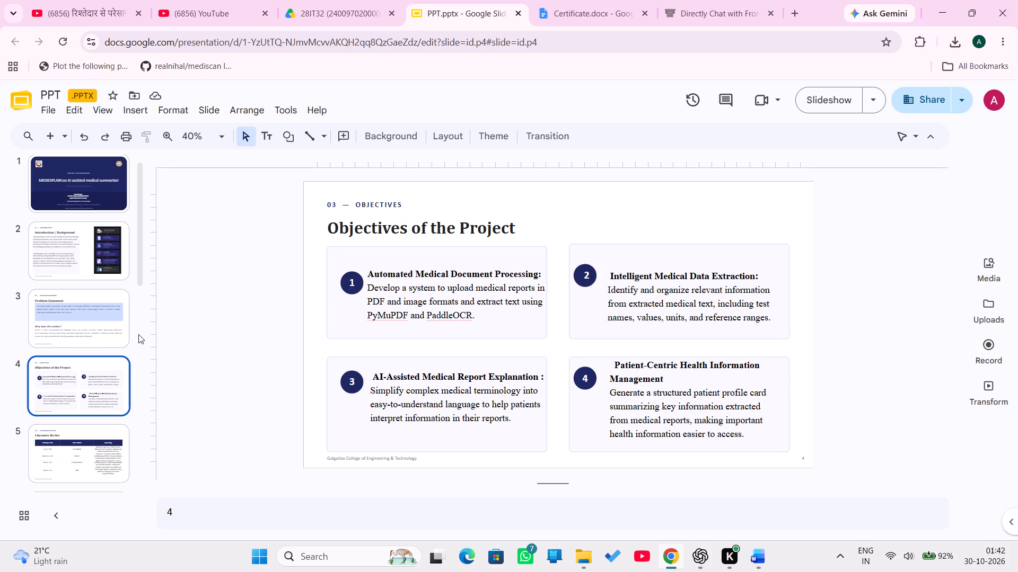
pyautogui.click(92, 325)
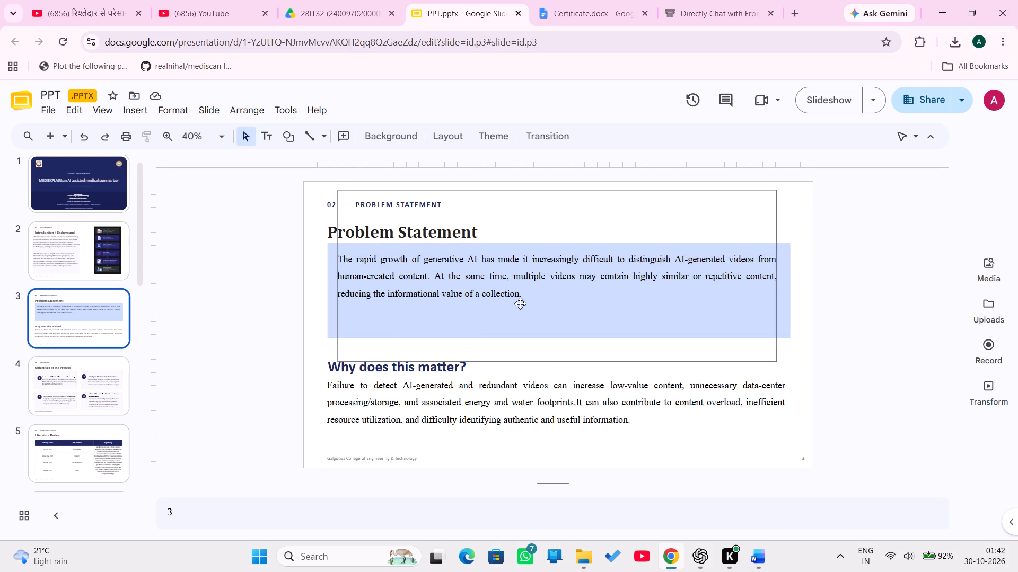
pyautogui.click(520, 303)
pyautogui.click(496, 312)
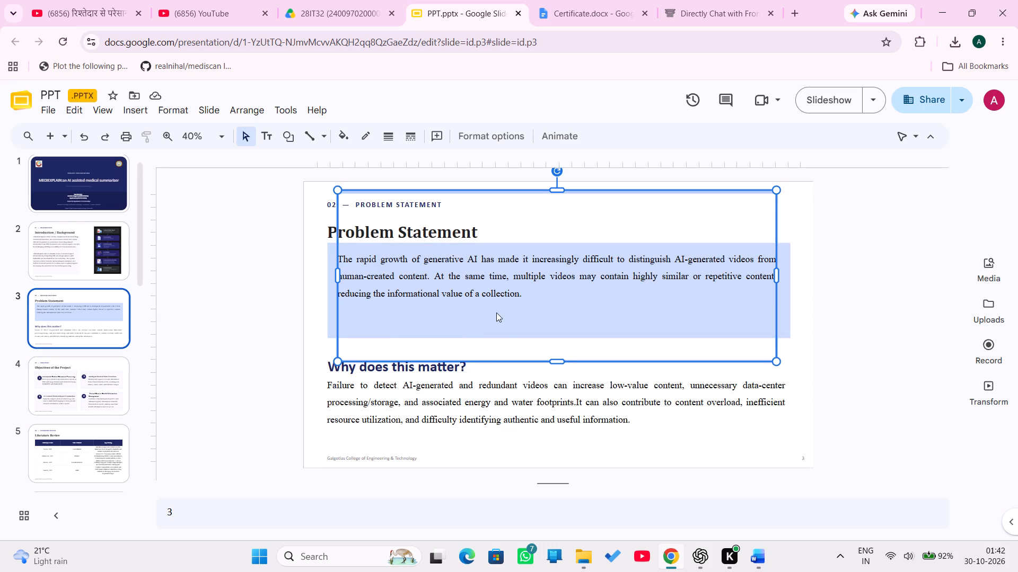
pyautogui.click(528, 291)
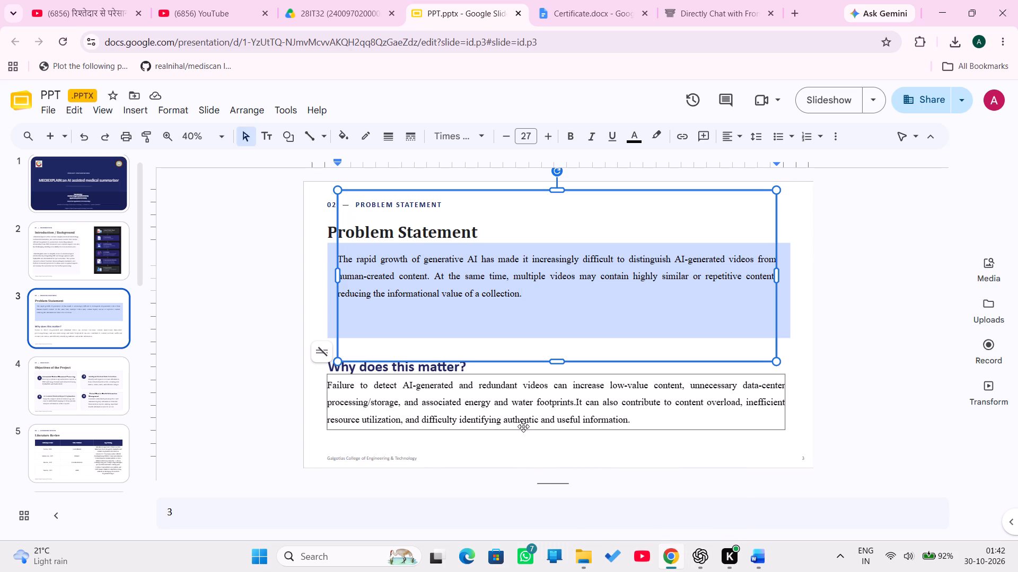
pyautogui.press('Print')
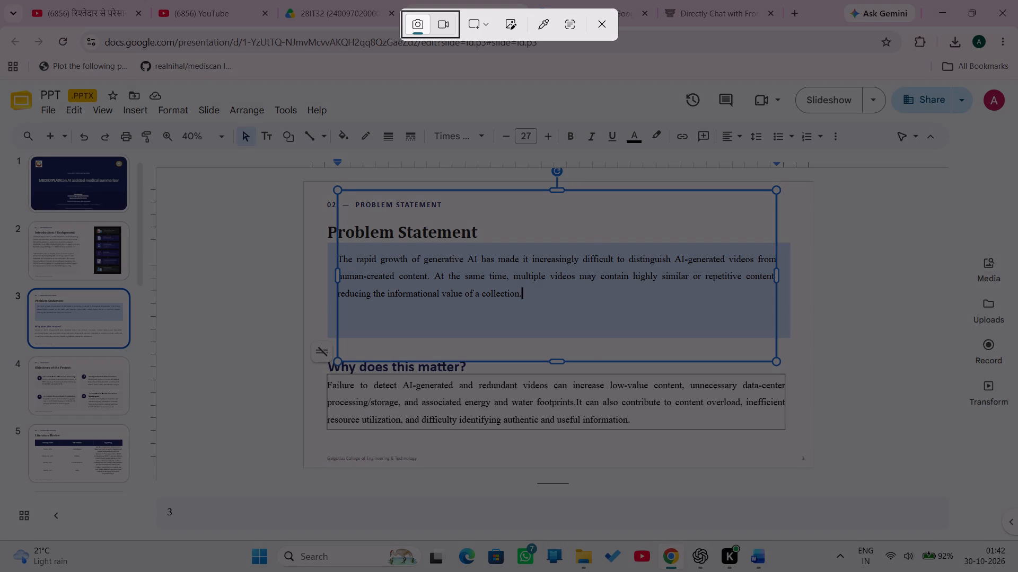
pyautogui.moveTo(314, 191); pyautogui.dragTo(798, 459)
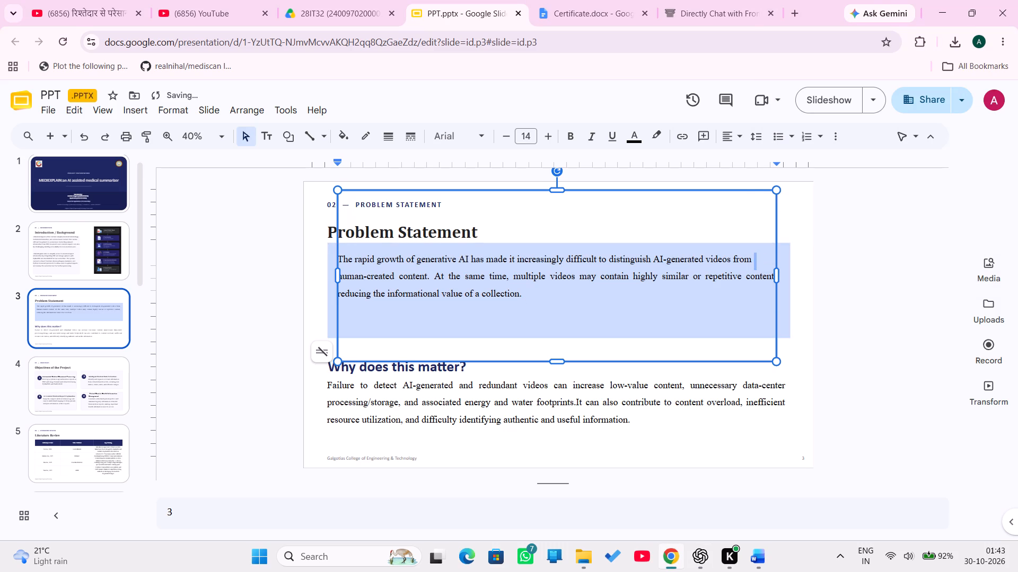
pyautogui.click(535, 290)
pyautogui.moveTo(535, 290); pyautogui.dragTo(371, 271)
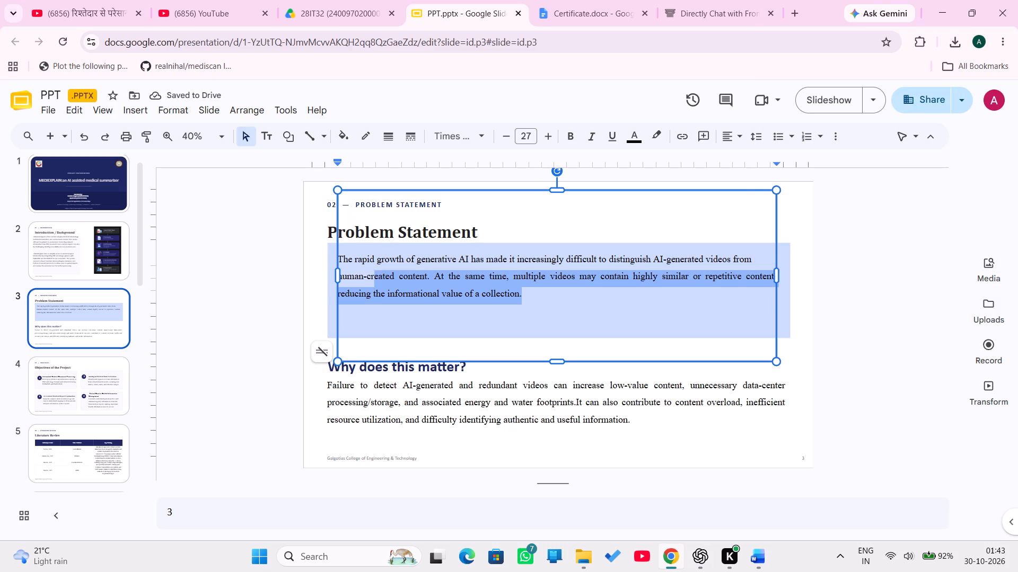
pyautogui.moveTo(371, 271); pyautogui.dragTo(338, 260)
pyautogui.press('BackSpace')
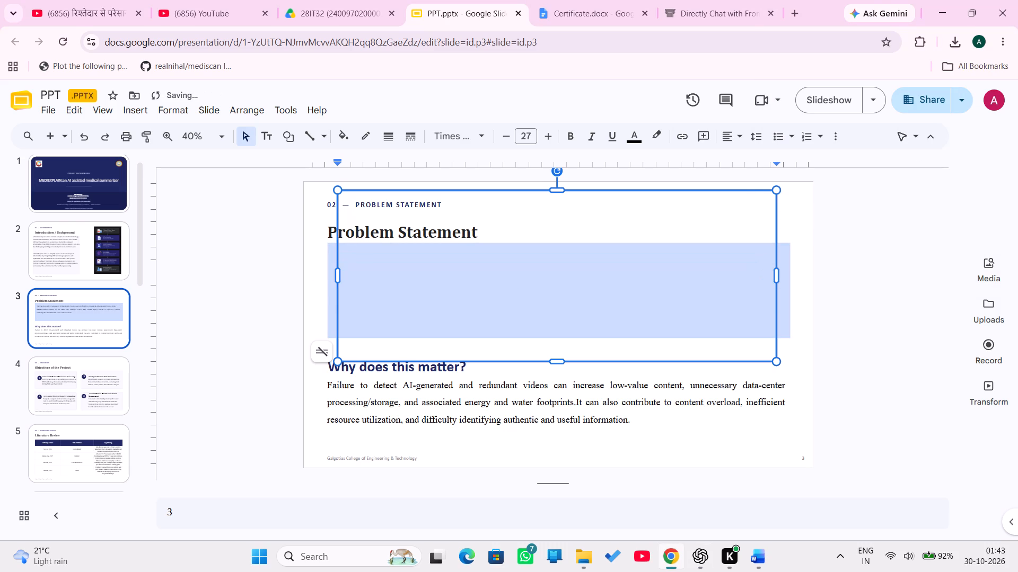
pyautogui.hotkey('ctrl', 'v')
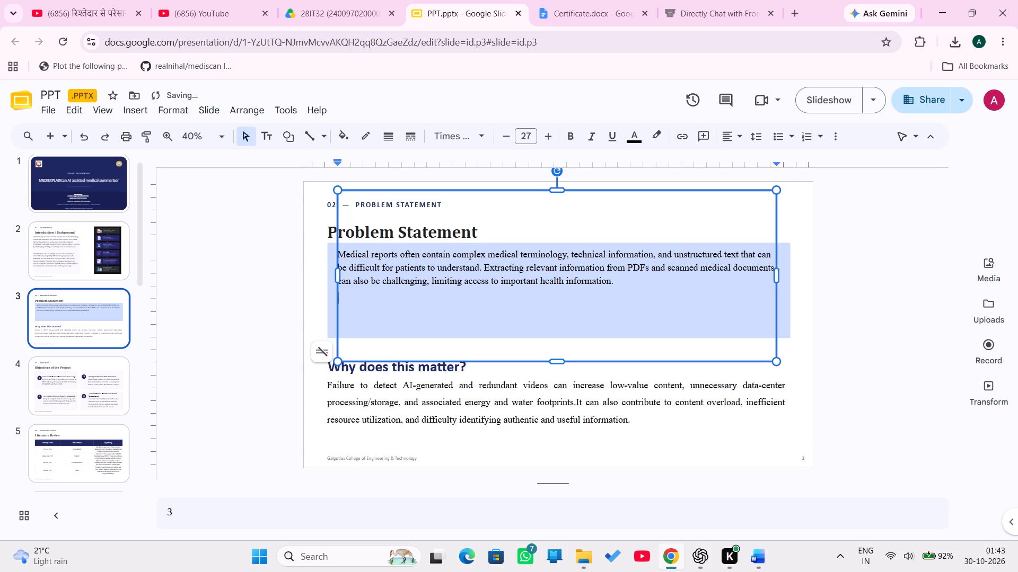
pyautogui.click(454, 329)
pyautogui.click(246, 325)
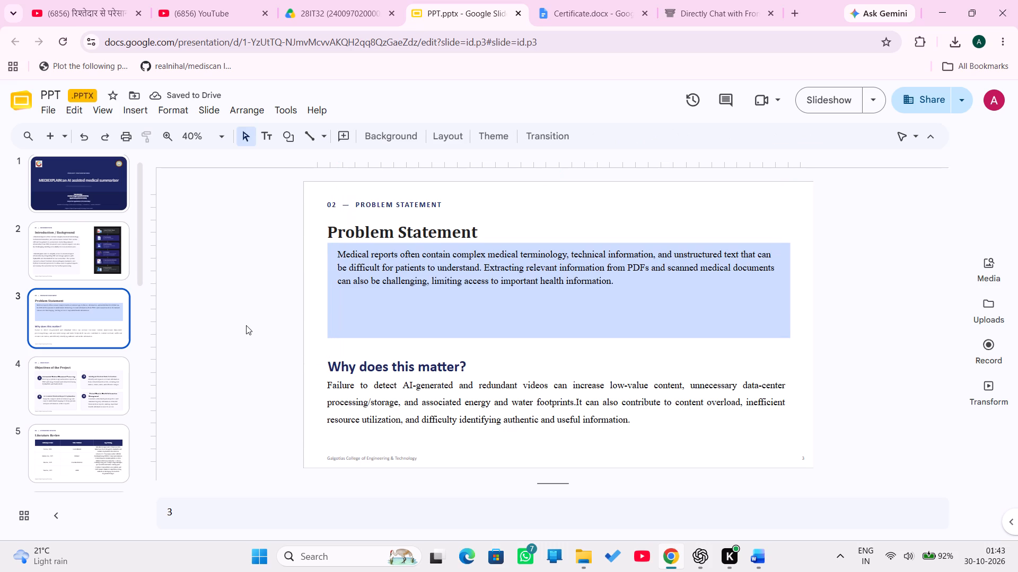
# Set the line spacing of the new Problem Statement paragraph to 1.5.
pyautogui.click(372, 277)
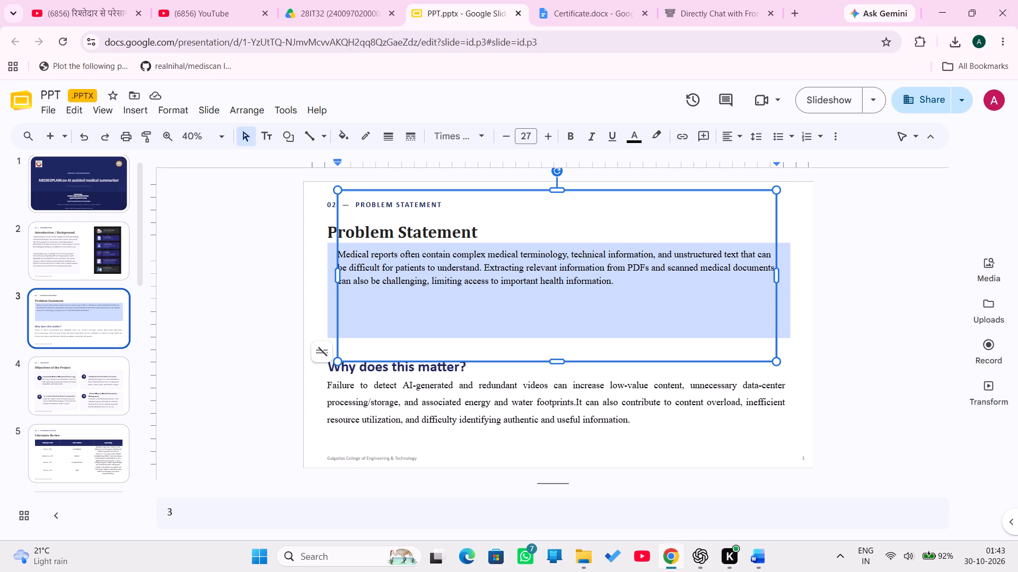
pyautogui.moveTo(649, 305); pyautogui.dragTo(525, 294)
pyautogui.click(631, 277)
pyautogui.moveTo(631, 277); pyautogui.dragTo(335, 257)
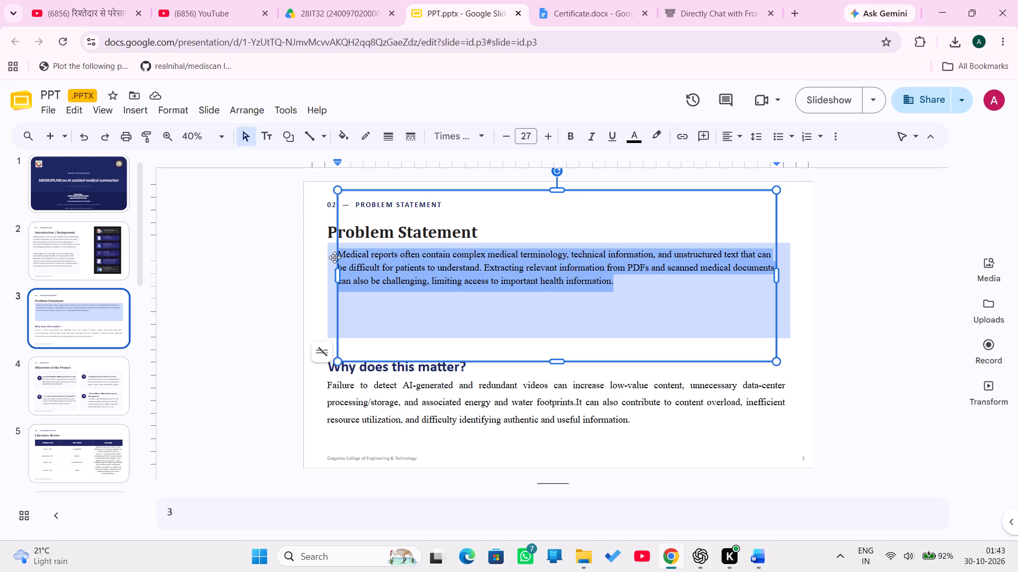
pyautogui.click(752, 139)
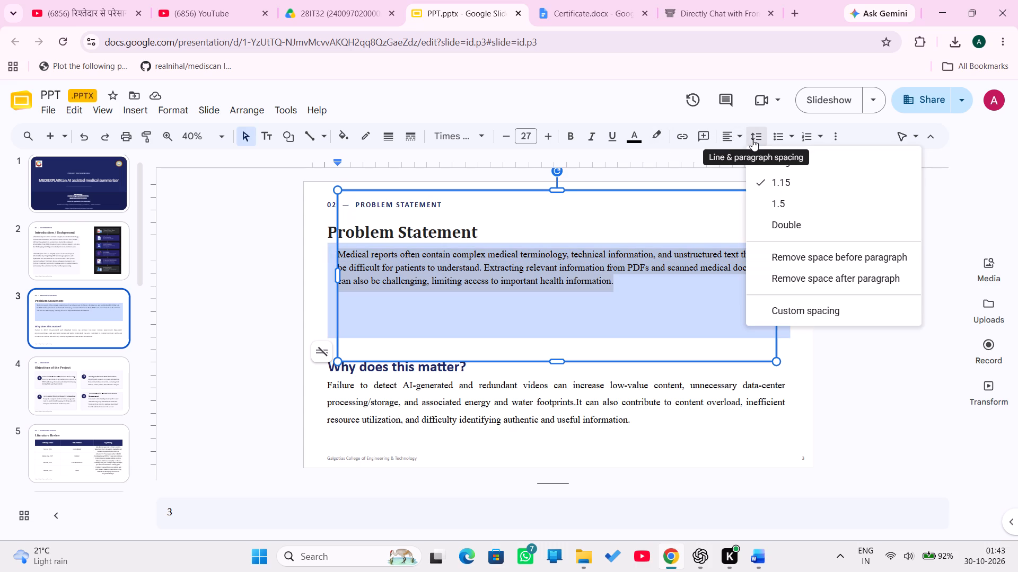
pyautogui.click(776, 196)
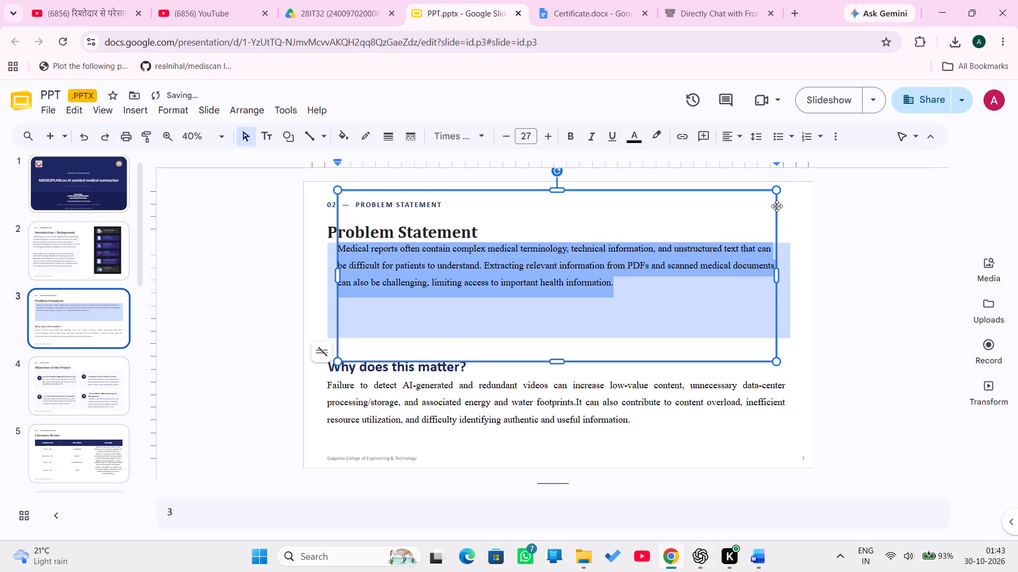
pyautogui.click(242, 311)
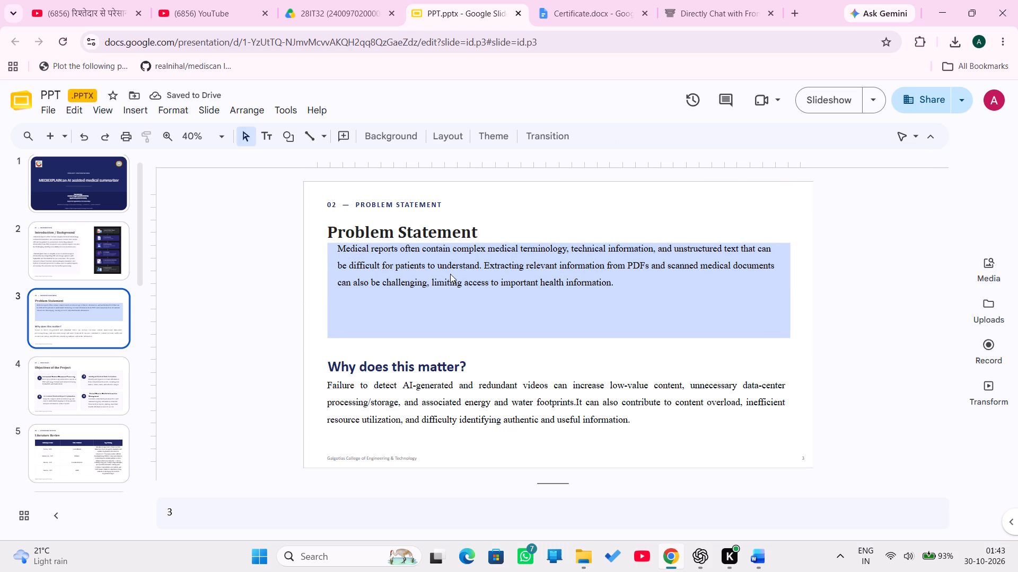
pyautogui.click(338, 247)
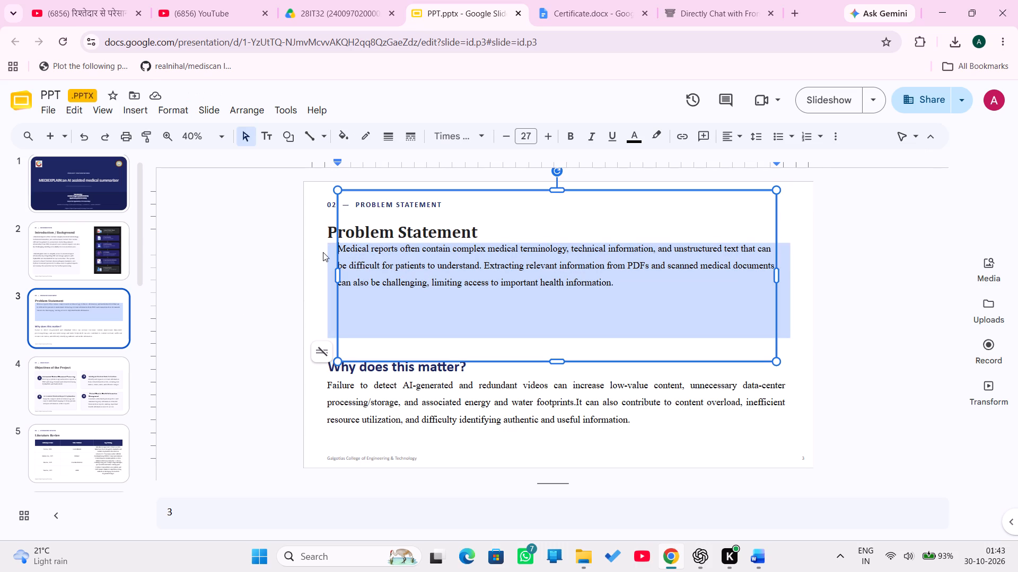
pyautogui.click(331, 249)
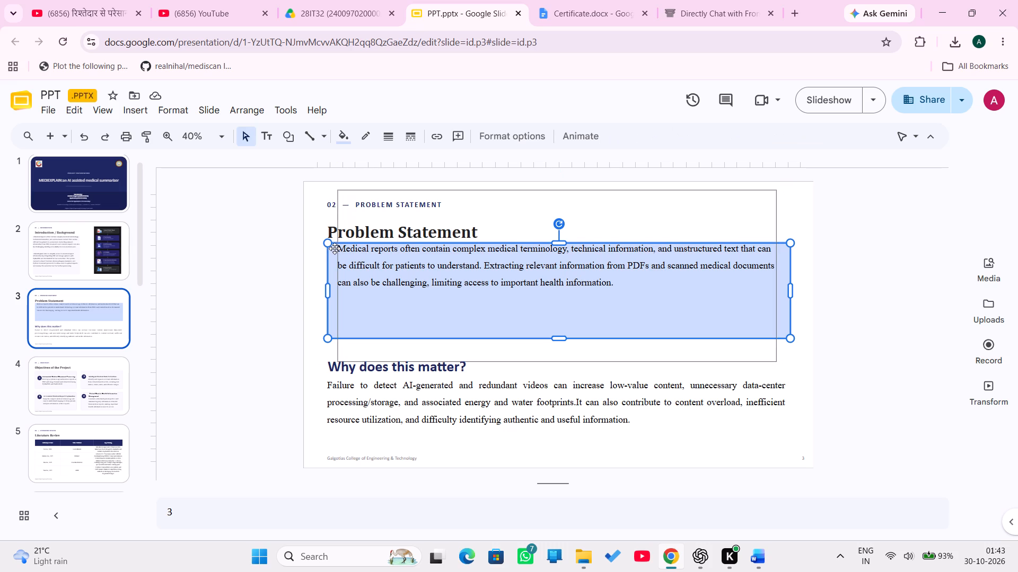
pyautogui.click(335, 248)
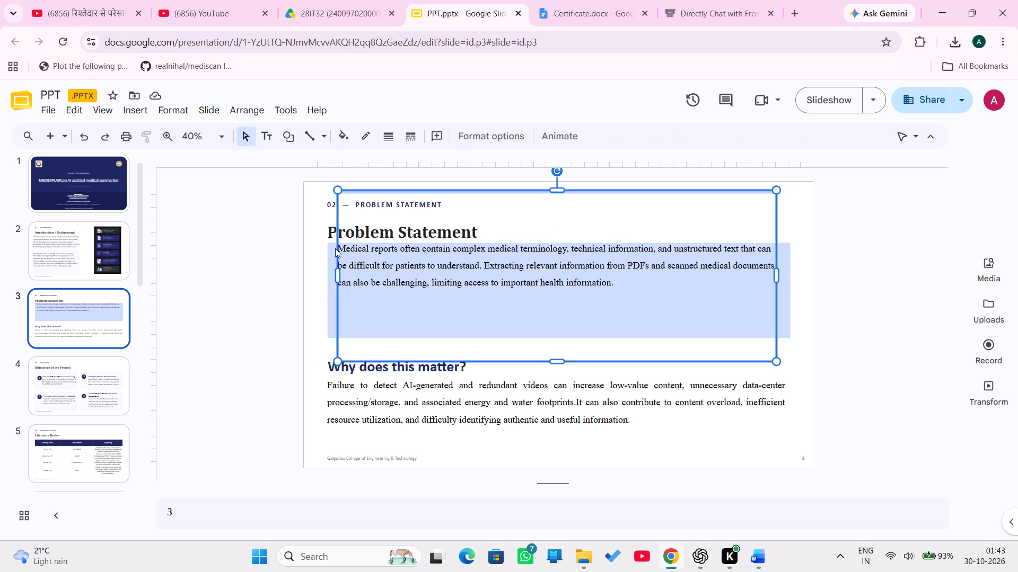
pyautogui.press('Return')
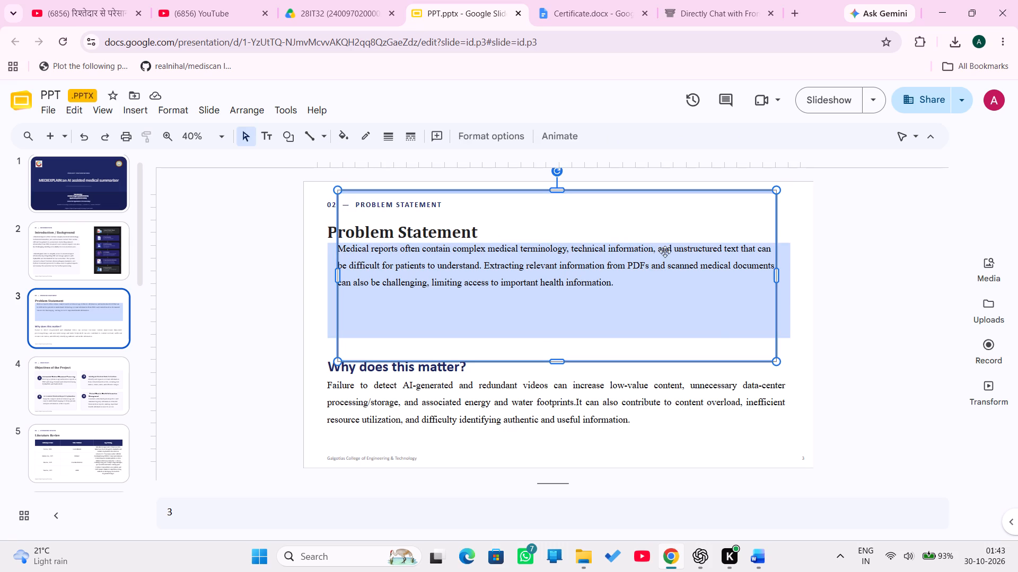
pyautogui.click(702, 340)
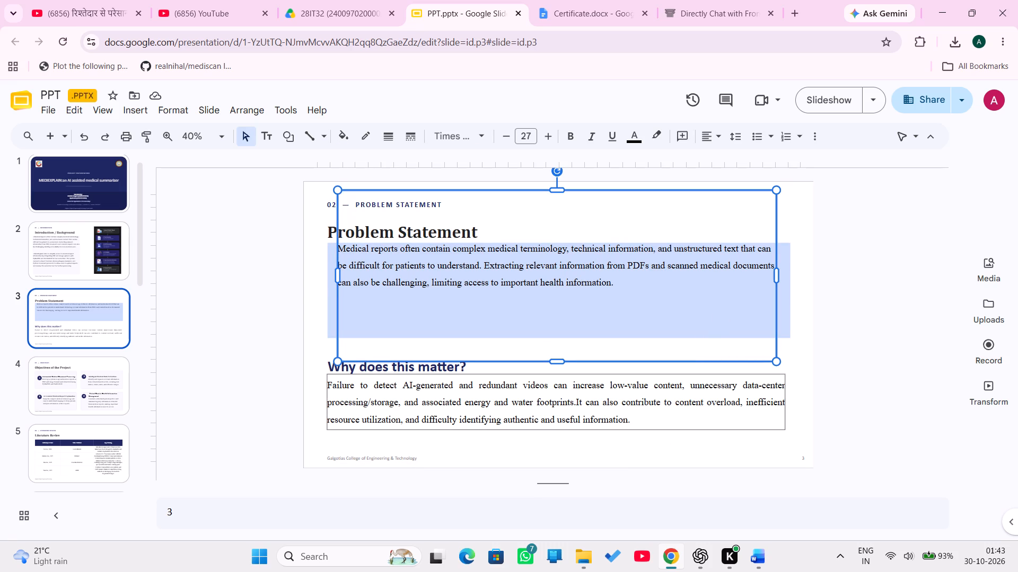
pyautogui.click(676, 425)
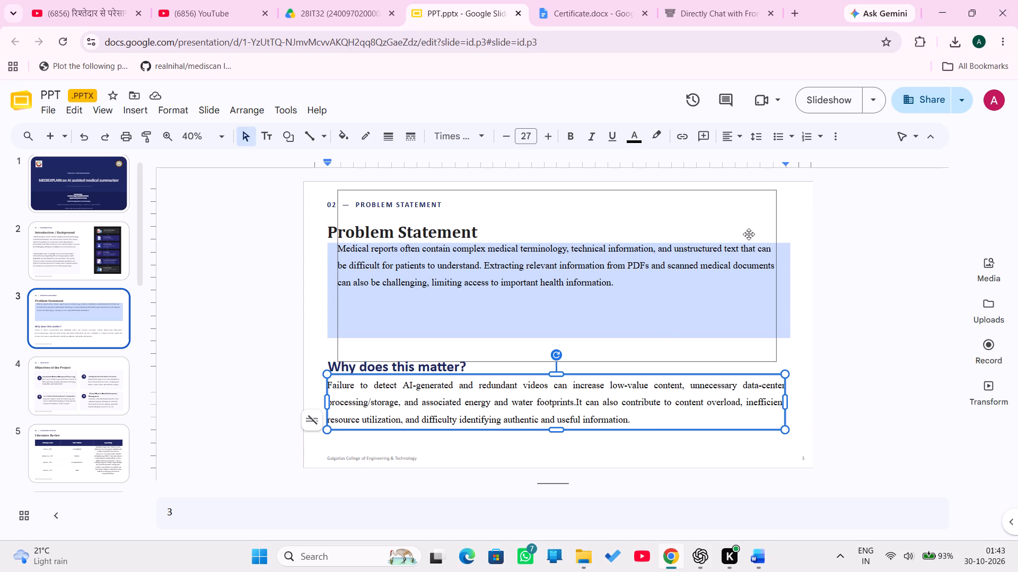
# Insert a blank line above the "Medical reports often contain" paragraph on slide 3, keeping its initial M with the text.
pyautogui.click(345, 251)
pyautogui.press('Left')
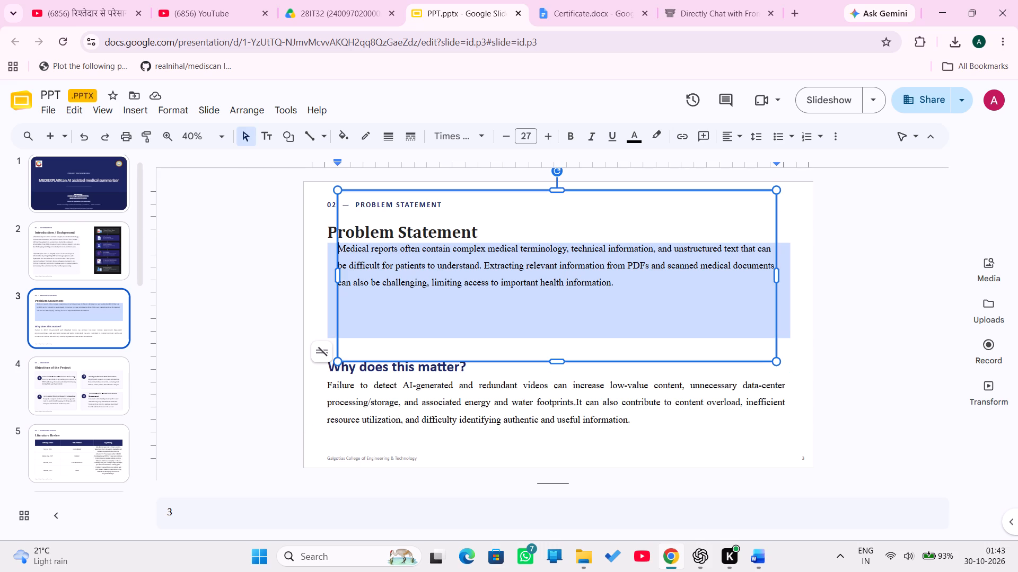
pyautogui.press('Left')
pyautogui.press('Left')
pyautogui.press('Left')
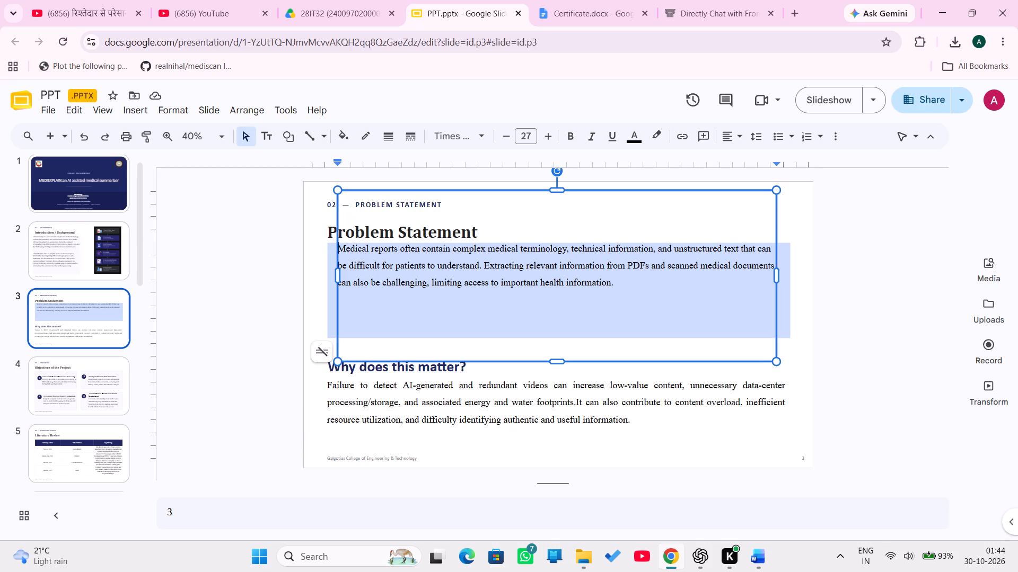
pyautogui.click(344, 252)
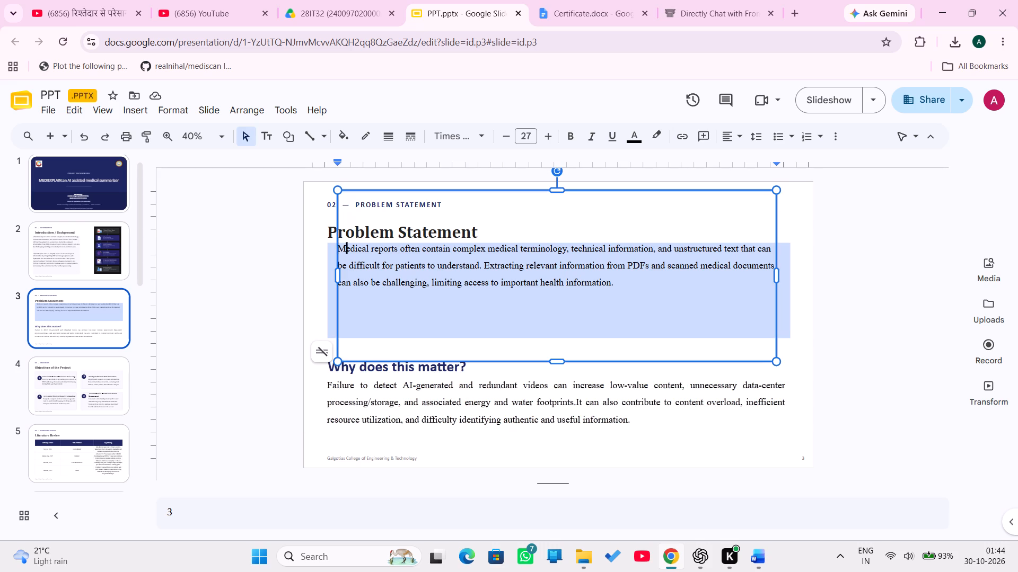
pyautogui.press('Left')
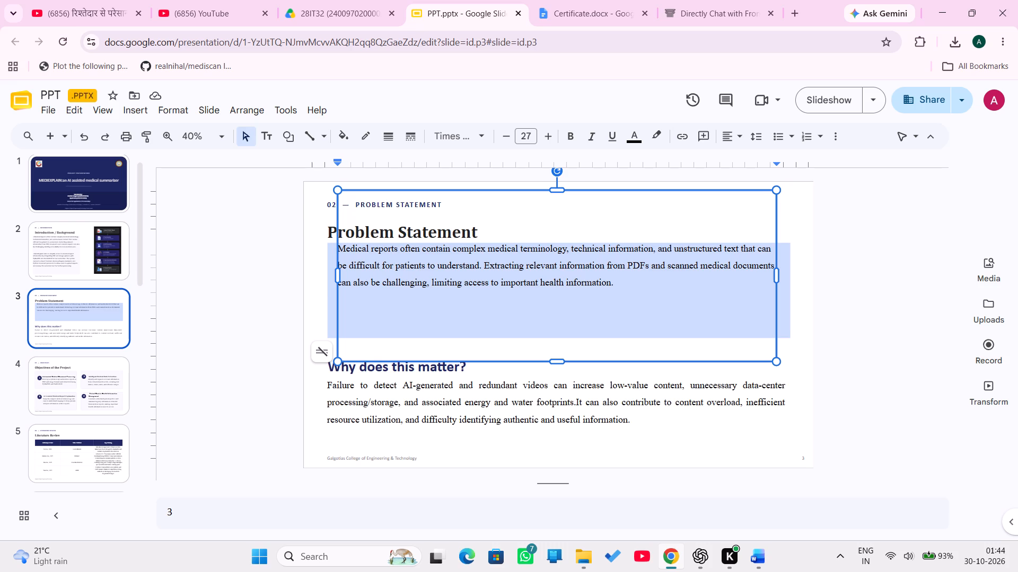
pyautogui.press('Right')
pyautogui.press('Return')
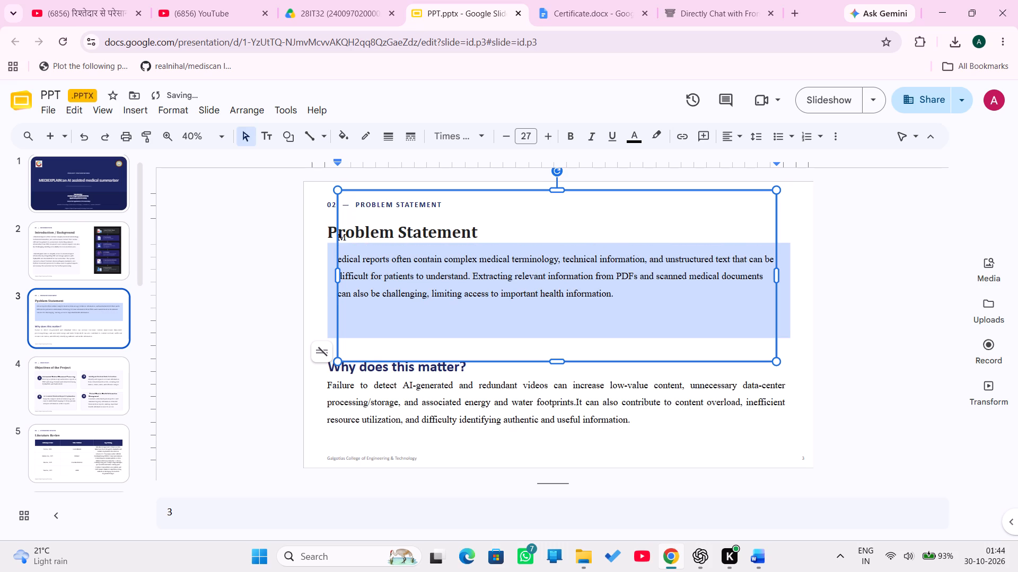
pyautogui.hotkey('shift', 'm')
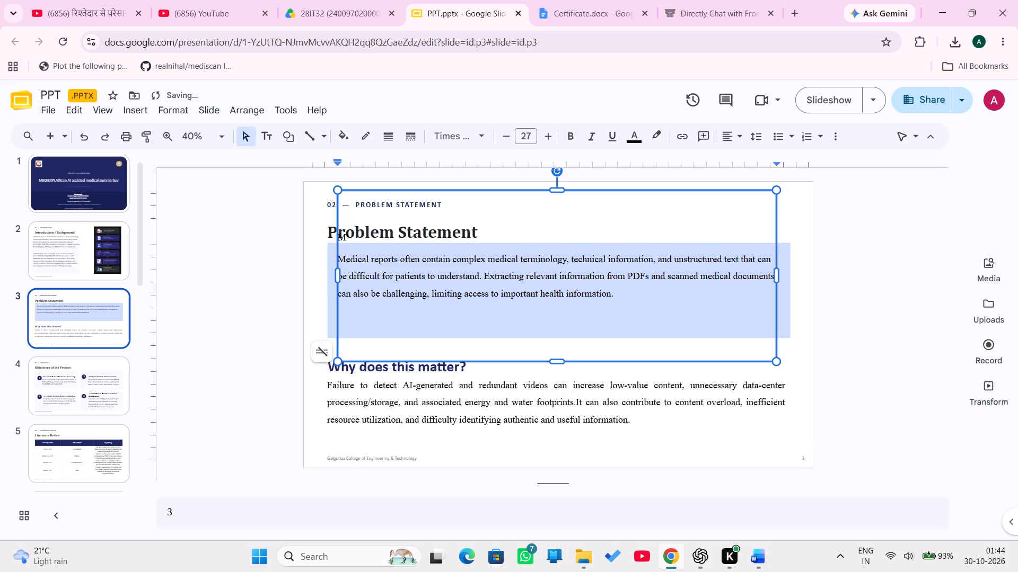
pyautogui.click(350, 240)
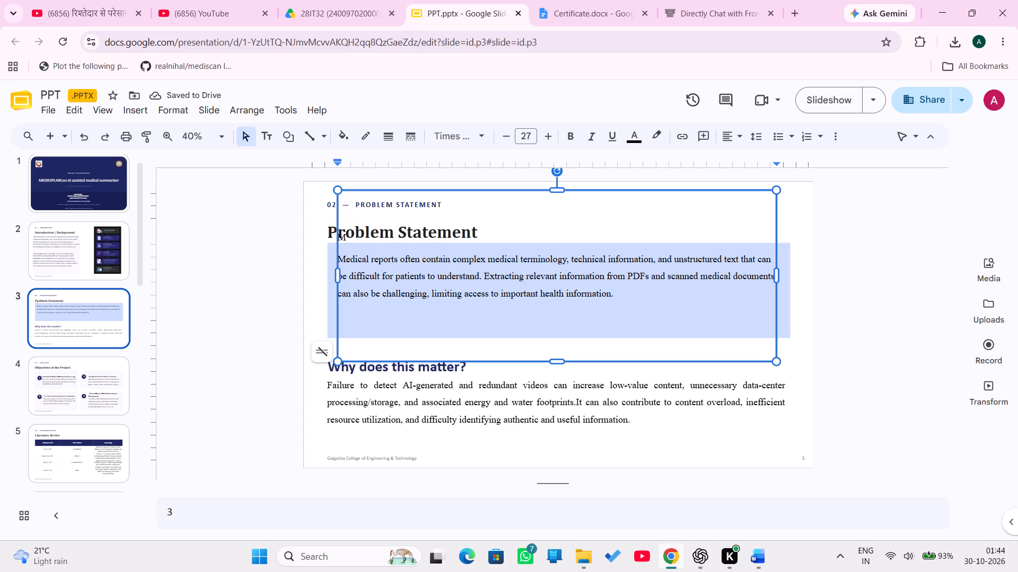
pyautogui.press('BackSpace')
pyautogui.click(279, 283)
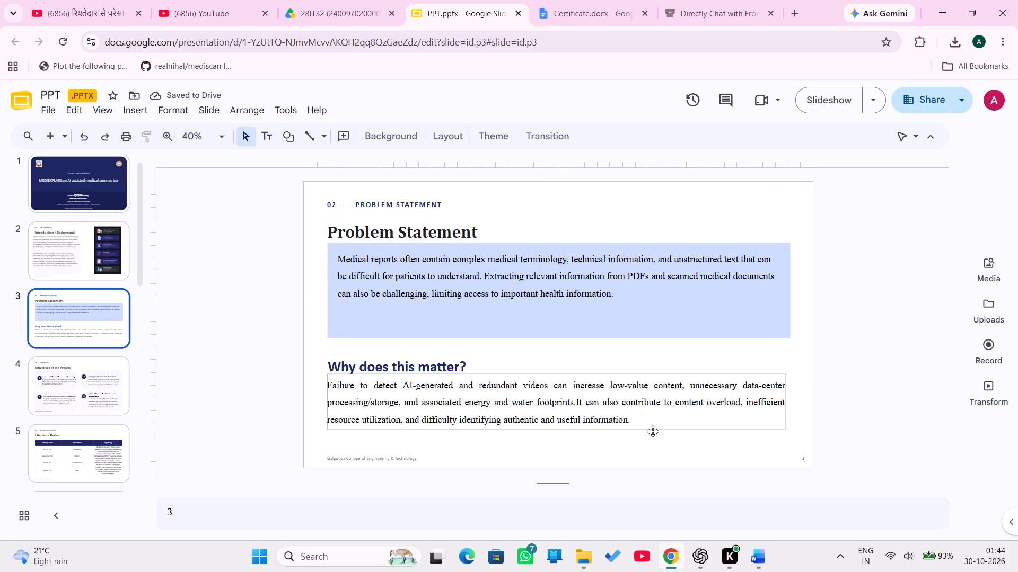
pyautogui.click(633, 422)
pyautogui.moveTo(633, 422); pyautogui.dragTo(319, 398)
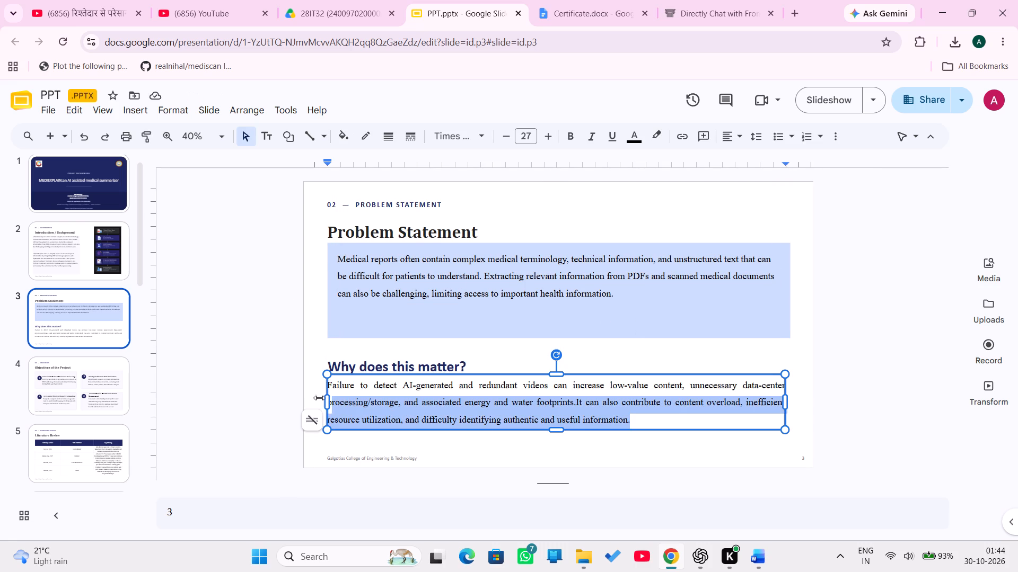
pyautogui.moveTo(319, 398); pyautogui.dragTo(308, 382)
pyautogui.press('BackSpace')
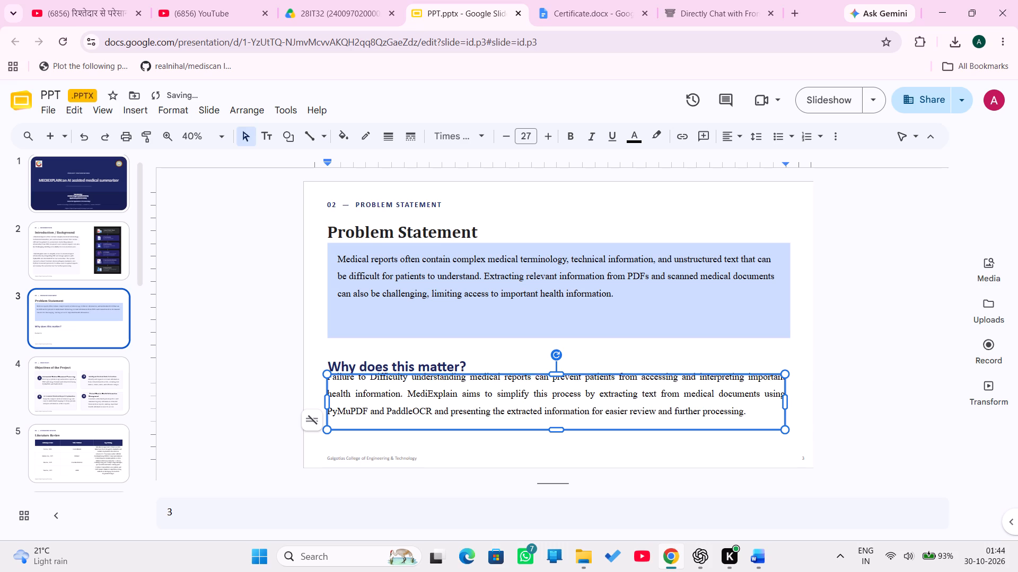
# Delete the leftover words "Failure to" from the start of the "Why does this matter?" paragraph.
pyautogui.scroll(1, 396, 397)
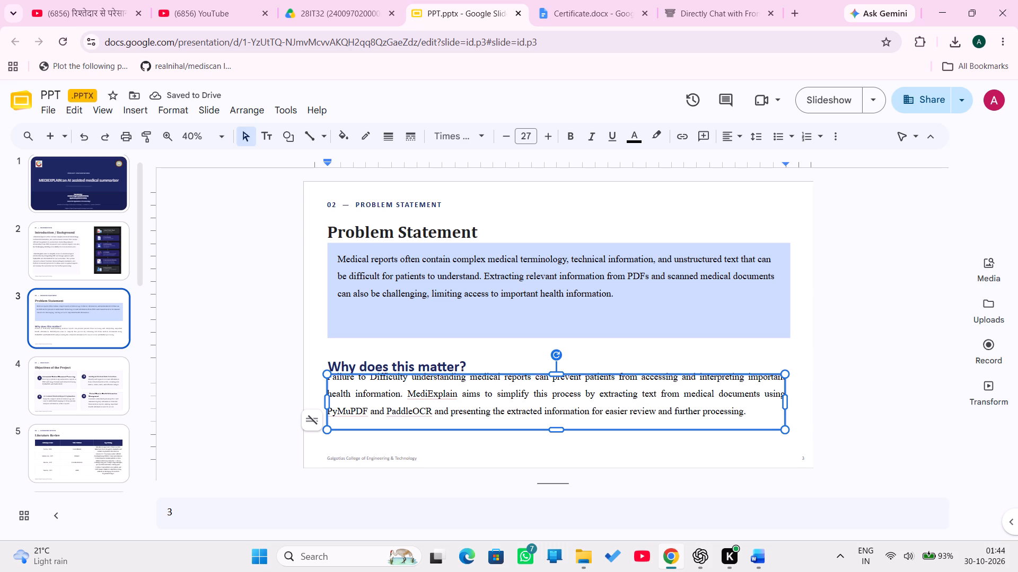
pyautogui.click(370, 382)
pyautogui.press('BackSpace')
pyautogui.press('BackSpace')
pyautogui.press('BackSpace')
pyautogui.press('BackSpace')
pyautogui.press('BackSpace')
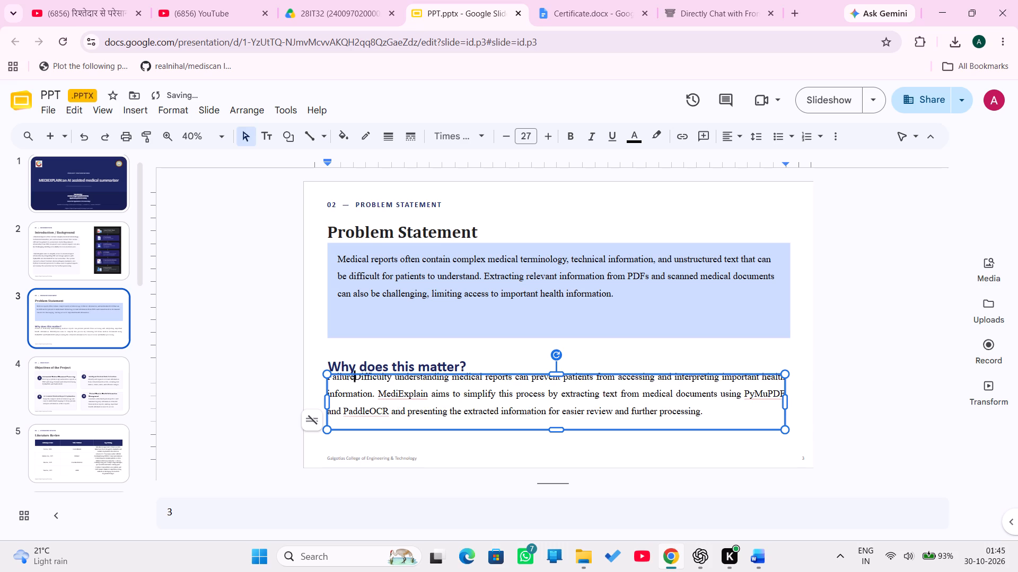
pyautogui.press('BackSpace')
pyautogui.press('BackSpace')
pyautogui.press('BackSpace')
pyautogui.press('BackSpace')
pyautogui.press('BackSpace')
pyautogui.press('BackSpace')
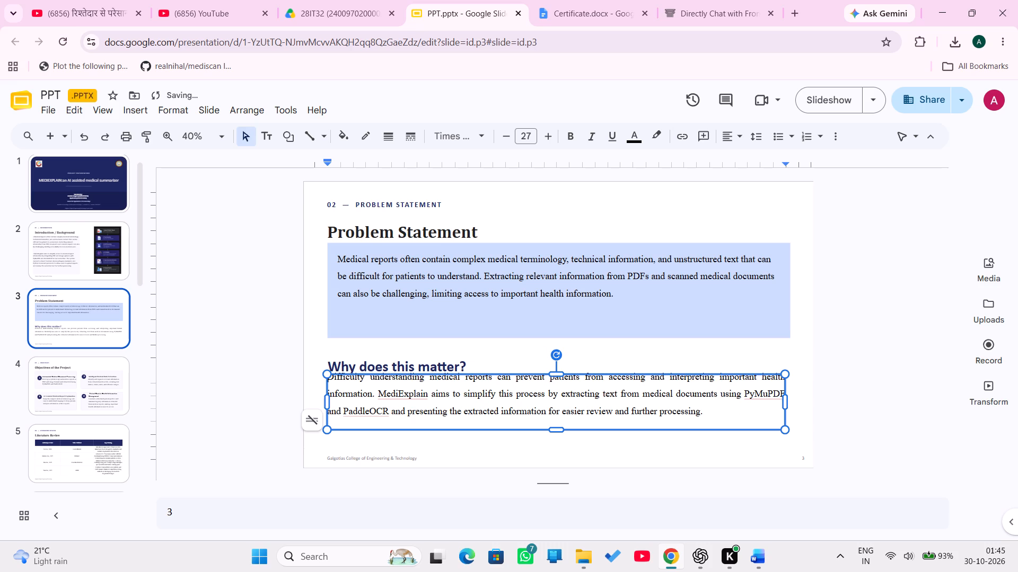
# Move the "Why does this matter?" heading on slide 3 up slightly so it clears the paragraph below it.
pyautogui.click(497, 362)
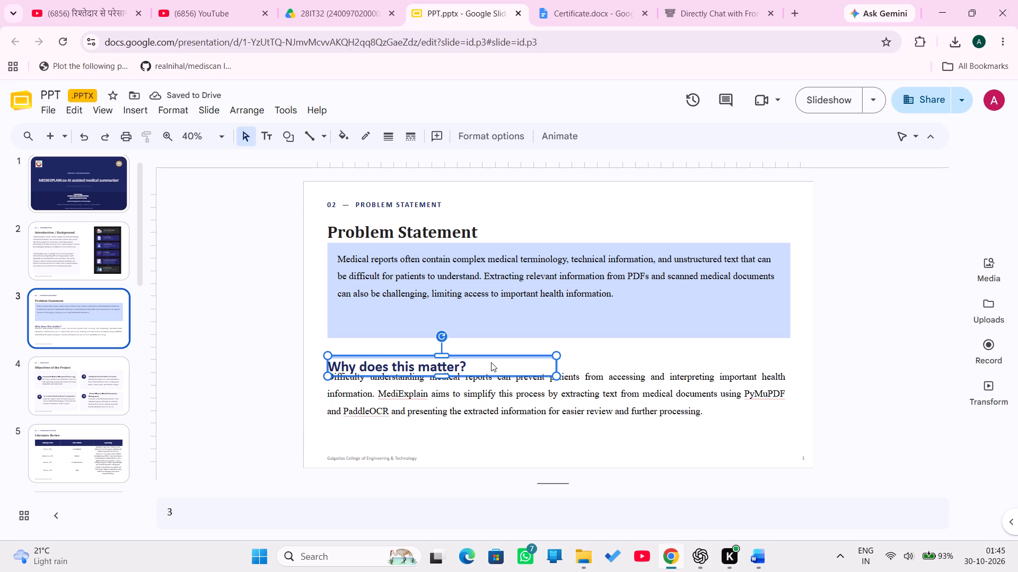
pyautogui.moveTo(491, 362); pyautogui.dragTo(491, 353)
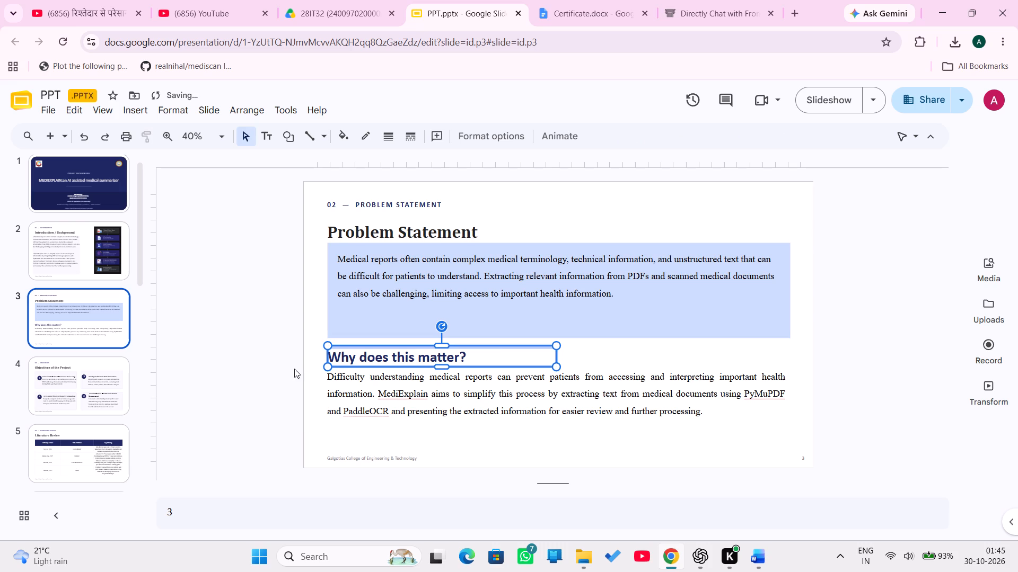
pyautogui.click(286, 372)
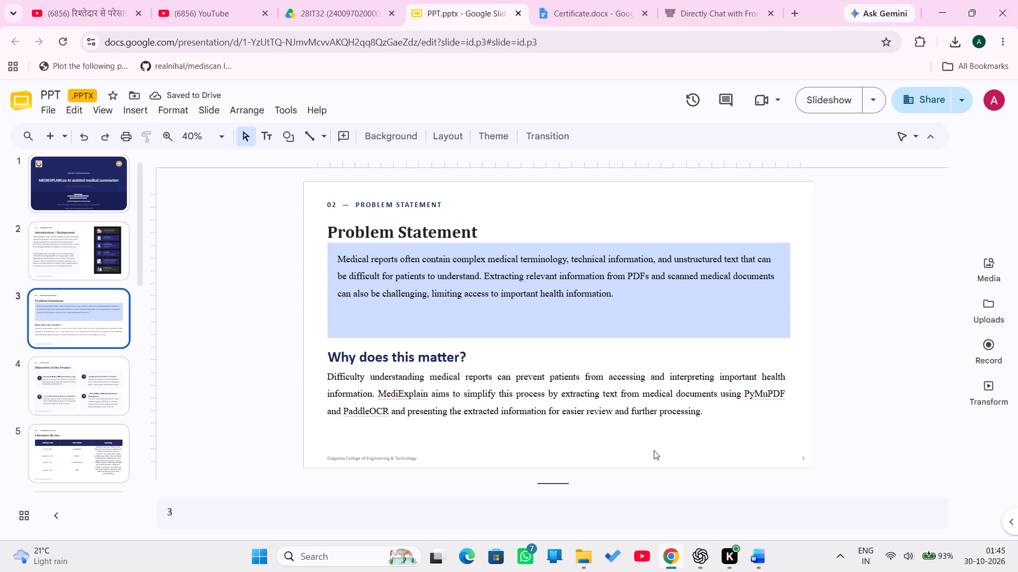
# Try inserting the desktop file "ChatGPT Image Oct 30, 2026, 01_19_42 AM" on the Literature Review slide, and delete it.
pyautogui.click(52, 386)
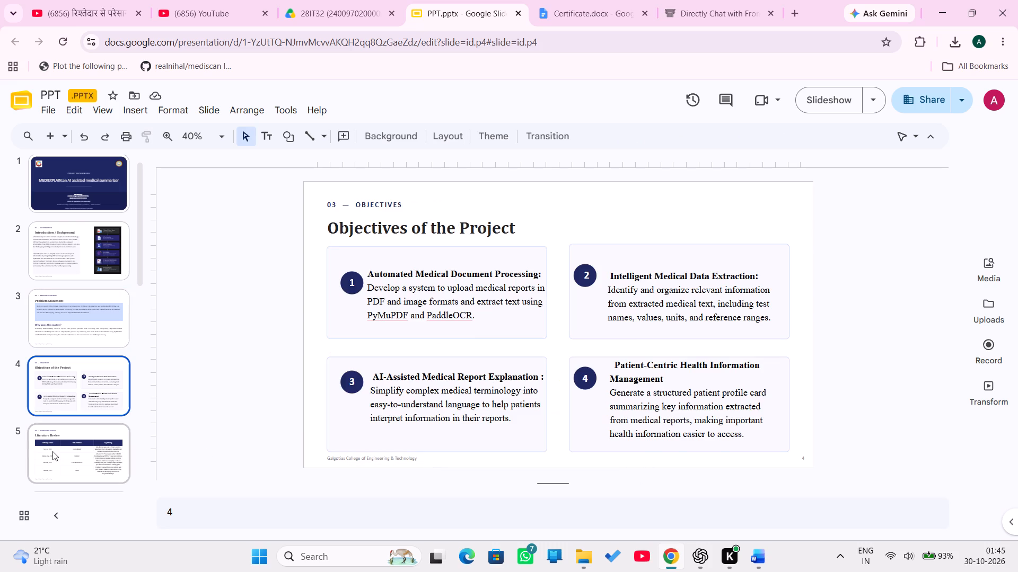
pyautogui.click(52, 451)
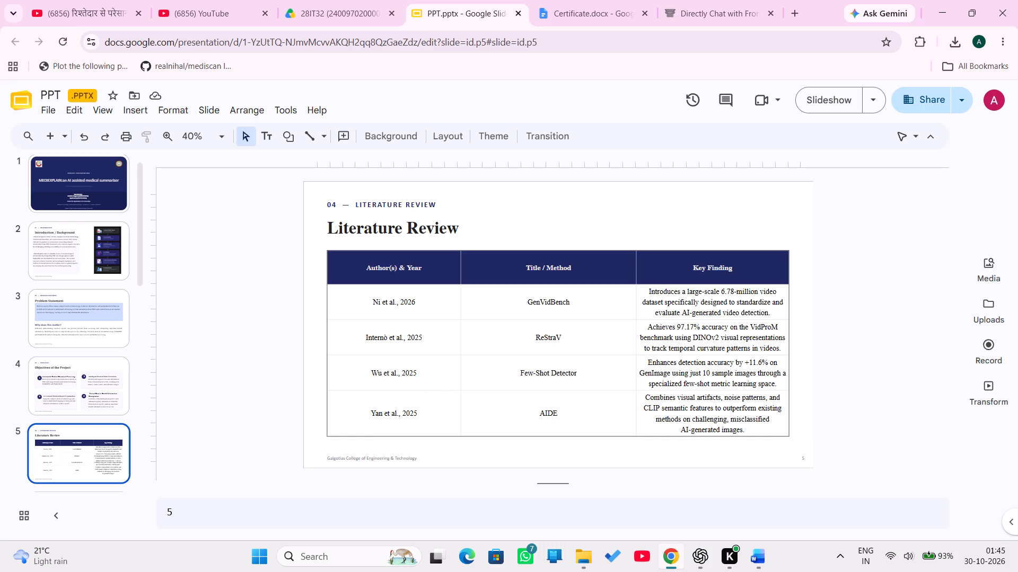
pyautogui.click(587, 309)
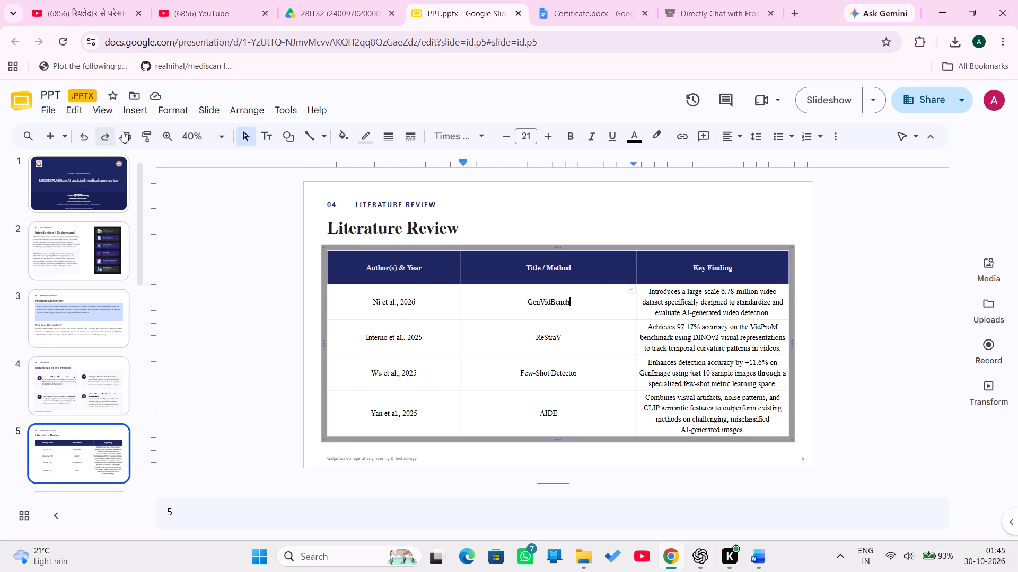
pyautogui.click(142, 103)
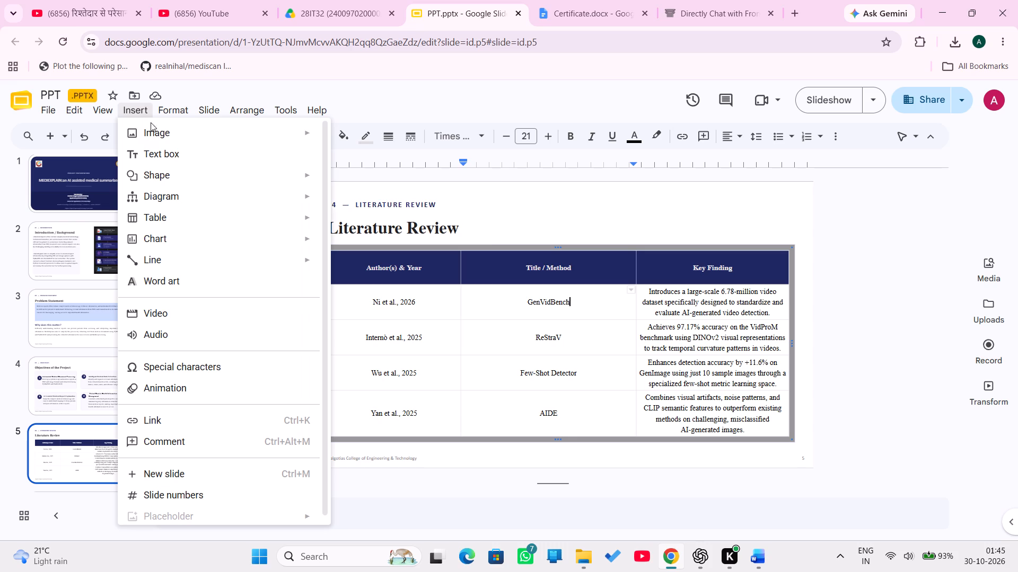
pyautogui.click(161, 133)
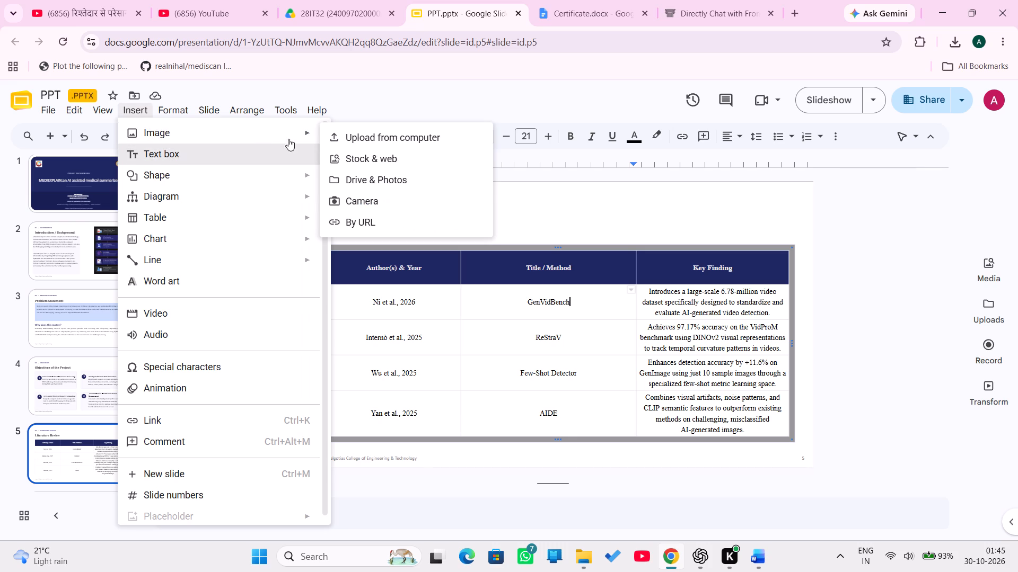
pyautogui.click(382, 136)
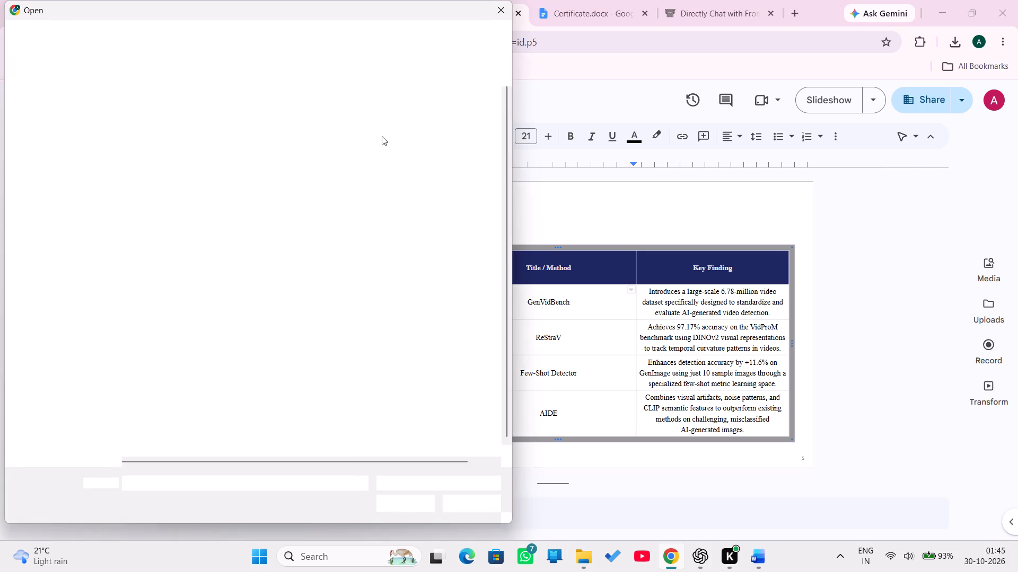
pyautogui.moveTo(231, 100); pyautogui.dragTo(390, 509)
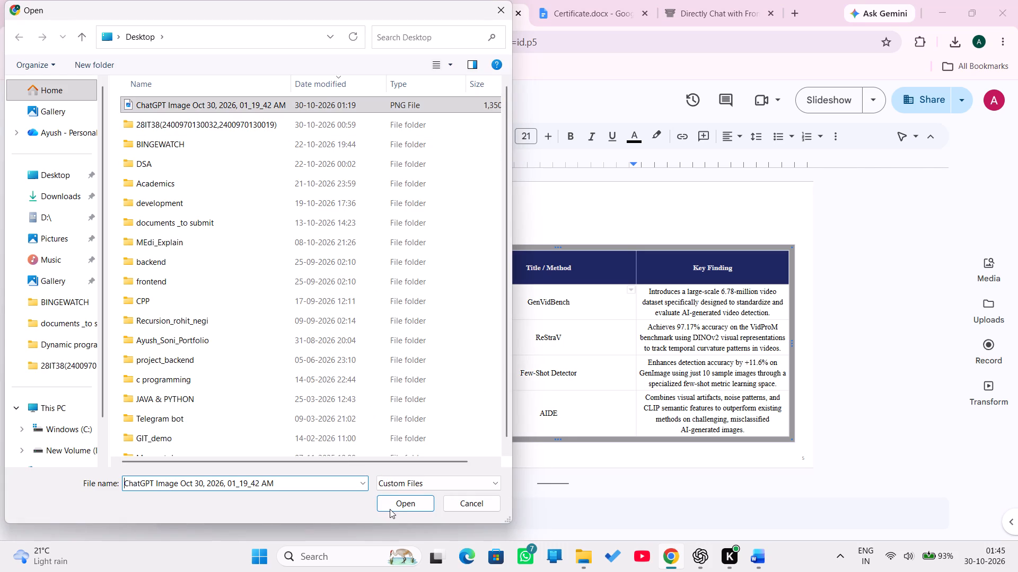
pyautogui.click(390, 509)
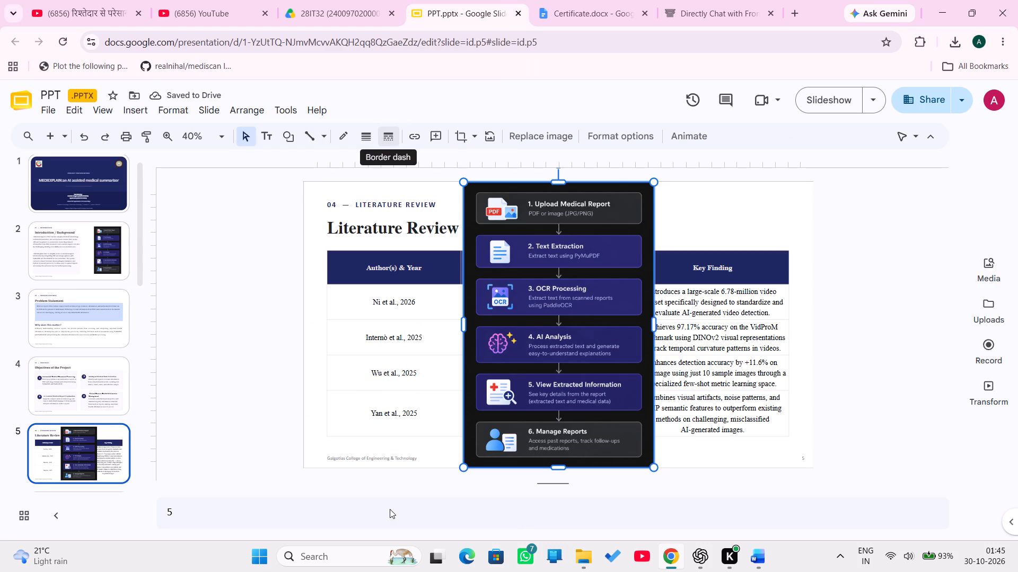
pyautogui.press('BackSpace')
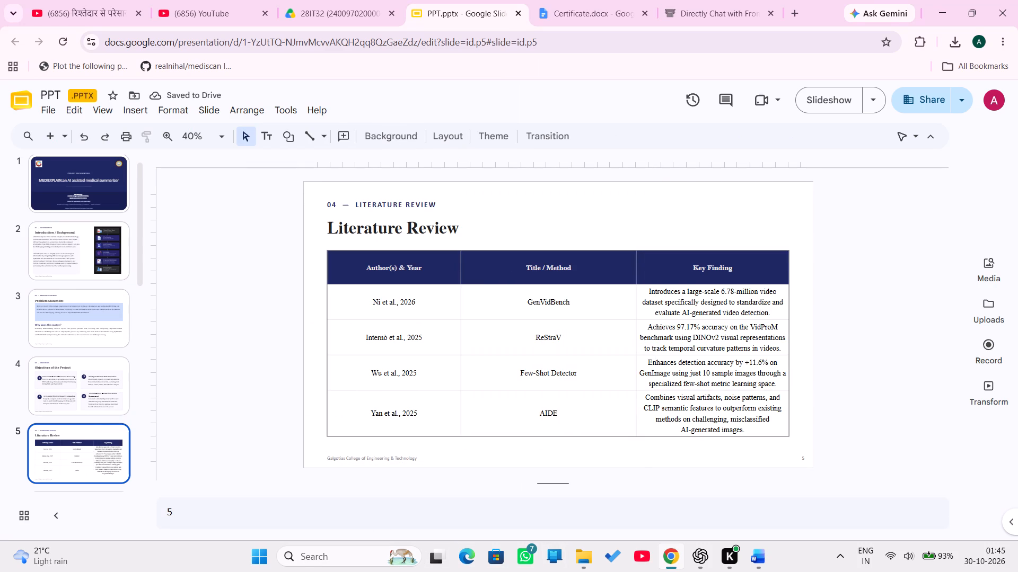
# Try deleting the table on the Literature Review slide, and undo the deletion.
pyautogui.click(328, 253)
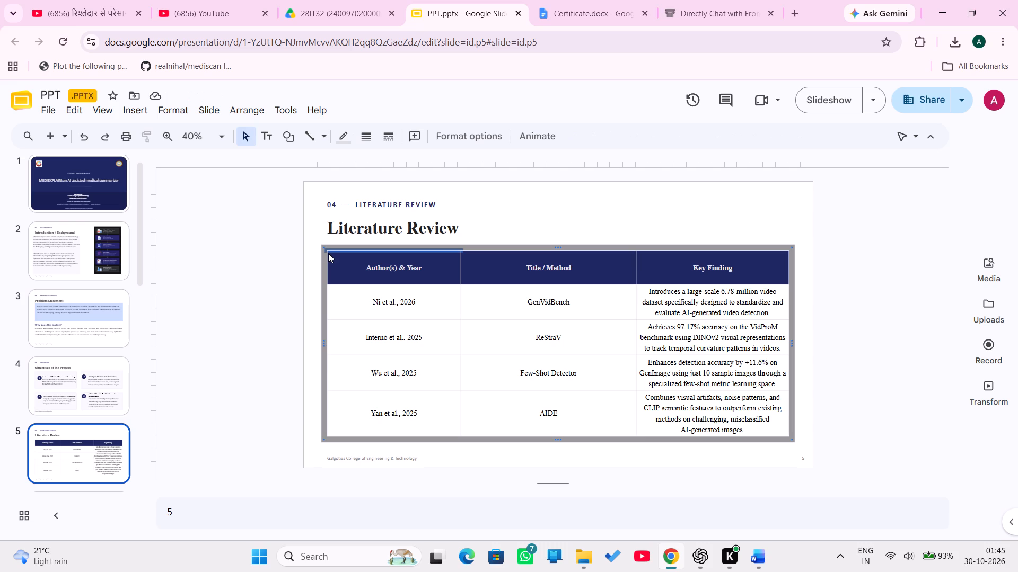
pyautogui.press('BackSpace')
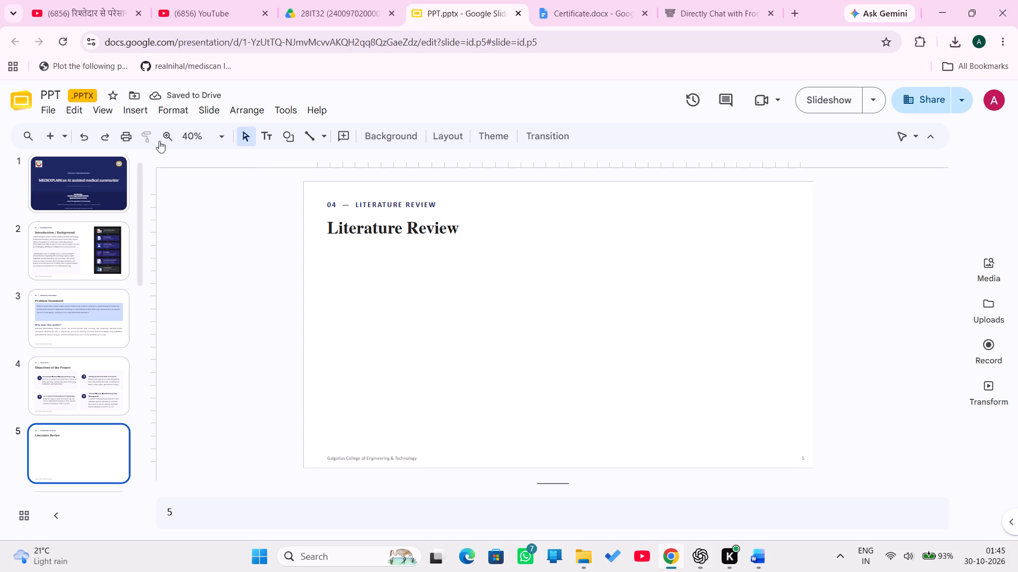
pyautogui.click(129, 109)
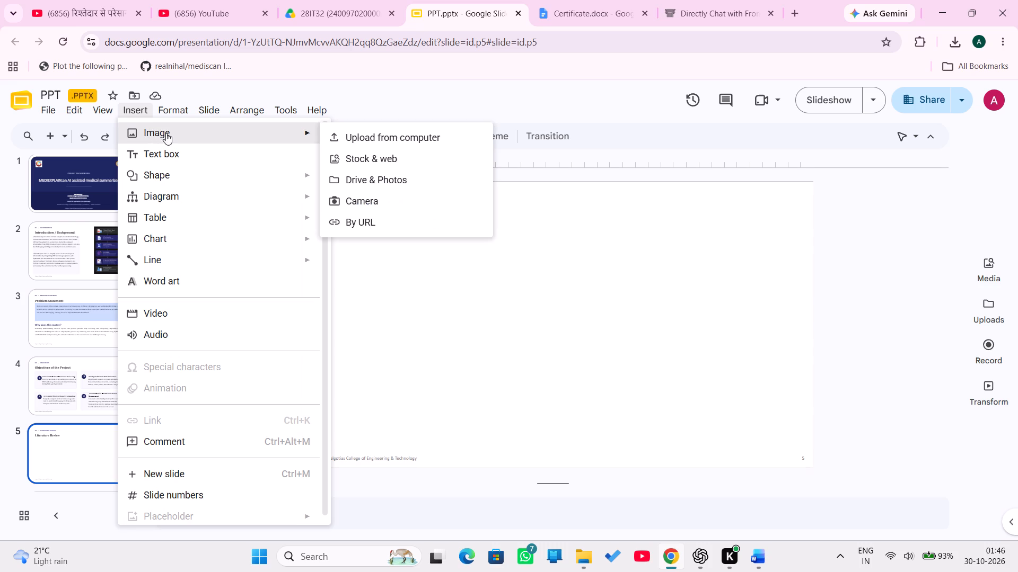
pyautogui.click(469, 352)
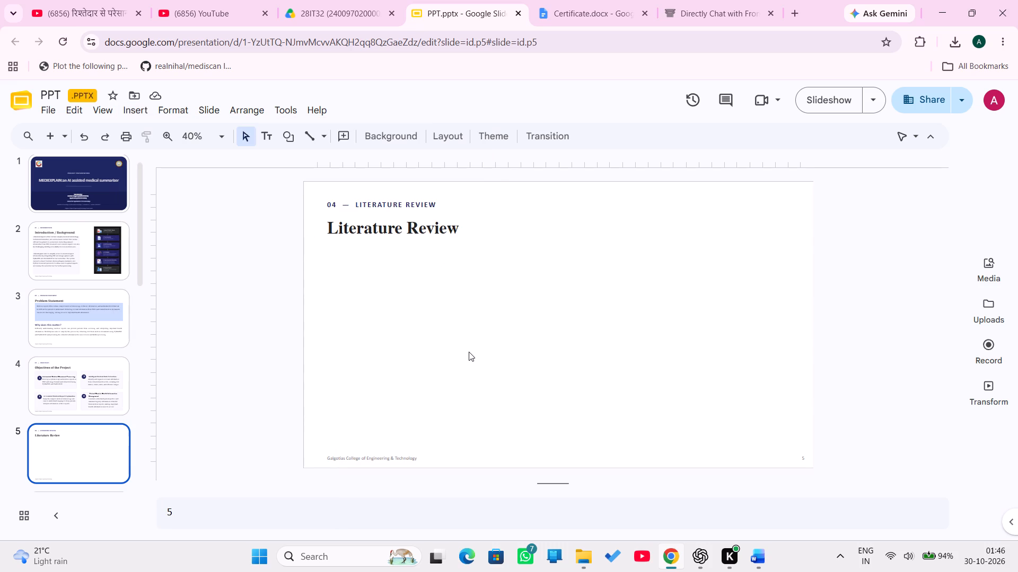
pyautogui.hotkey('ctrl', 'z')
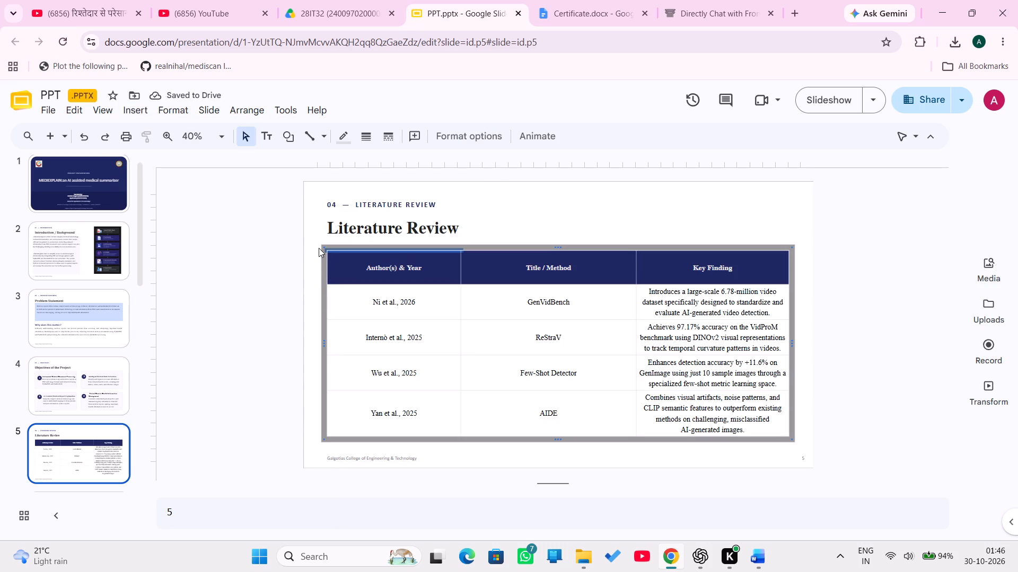
pyautogui.press('Print')
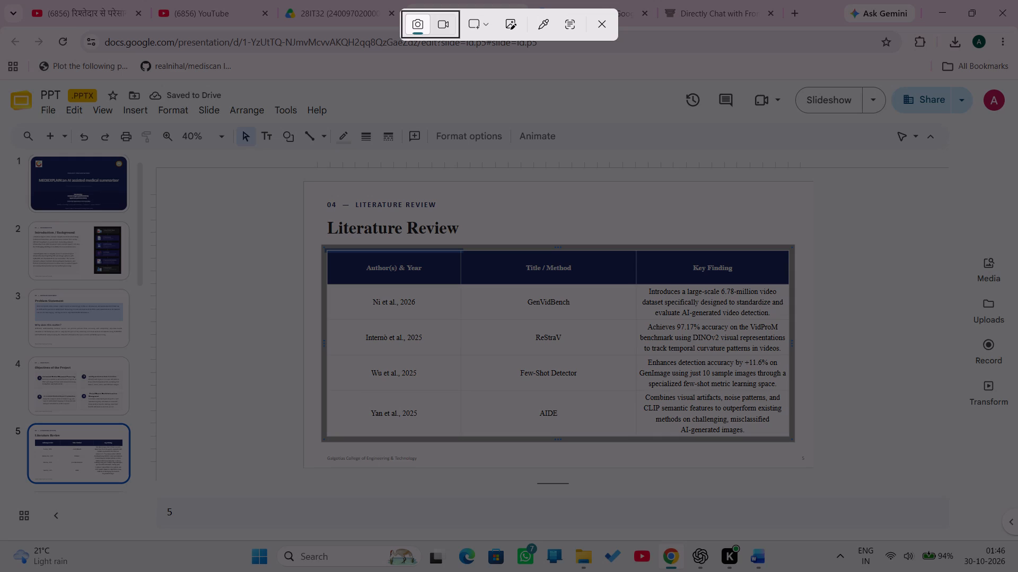
pyautogui.moveTo(323, 241); pyautogui.dragTo(801, 460)
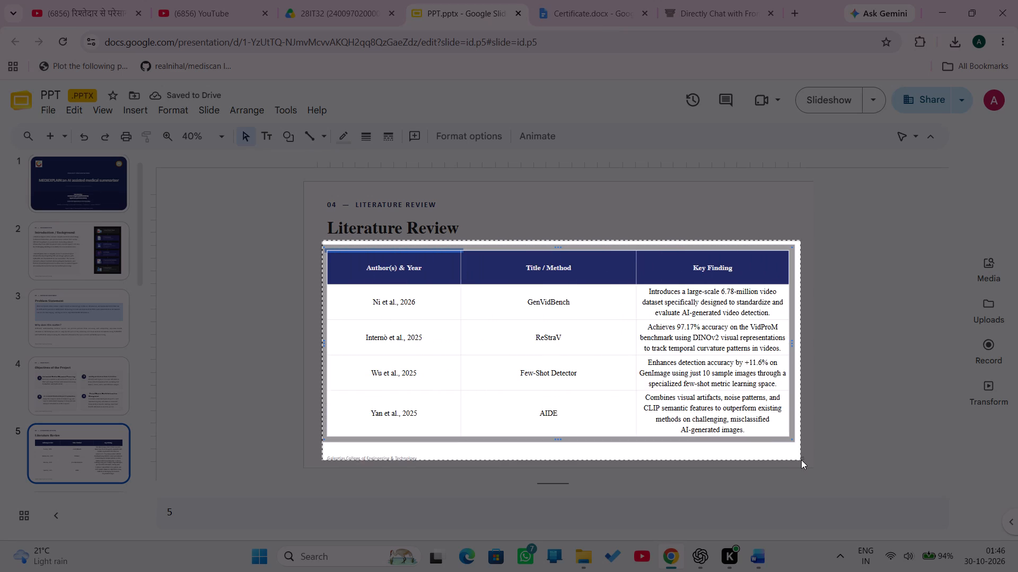
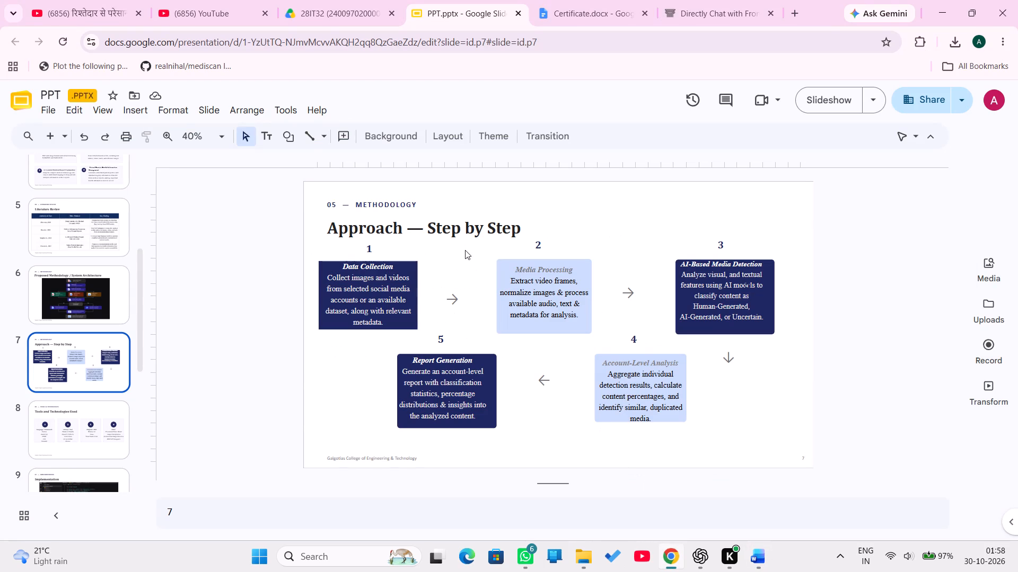
# Delete the dark flowchart image from the Proposed Methodology / System Architecture slide.
pyautogui.click(76, 279)
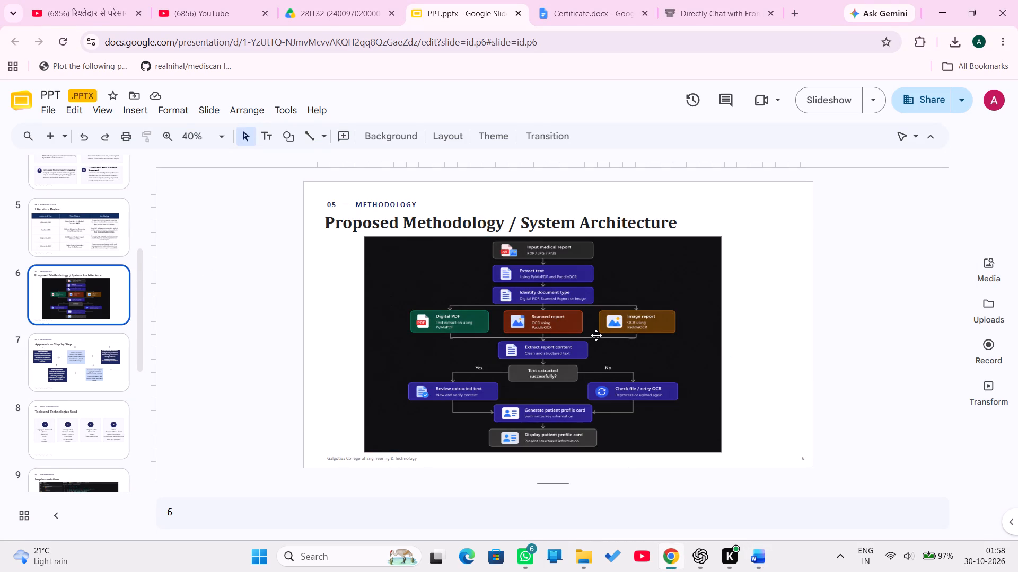
pyautogui.click(596, 335)
pyautogui.press('BackSpace')
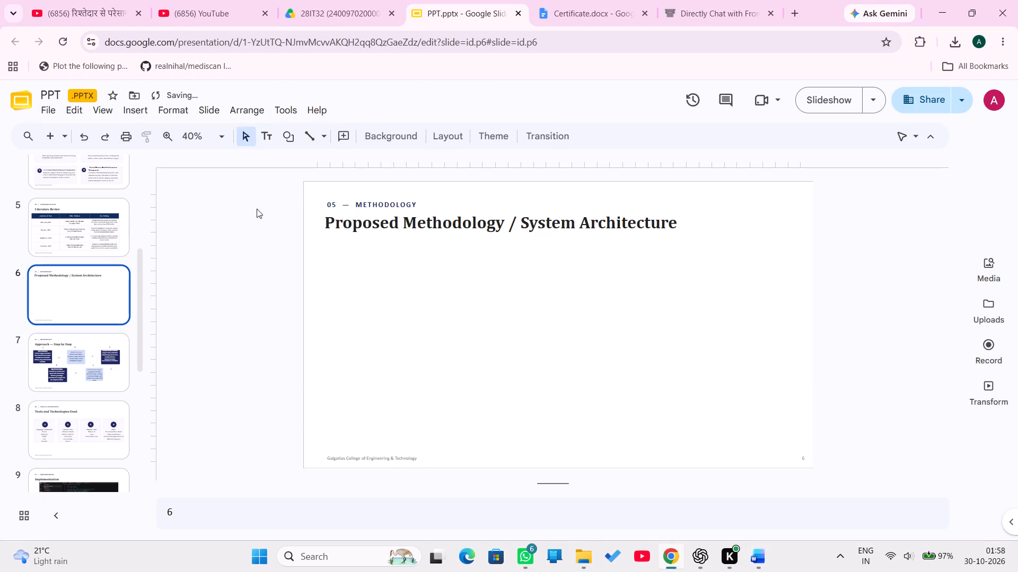
# Start inserting an image uploaded from the computer on the emptied Proposed Methodology / System Architecture slide.
pyautogui.click(145, 103)
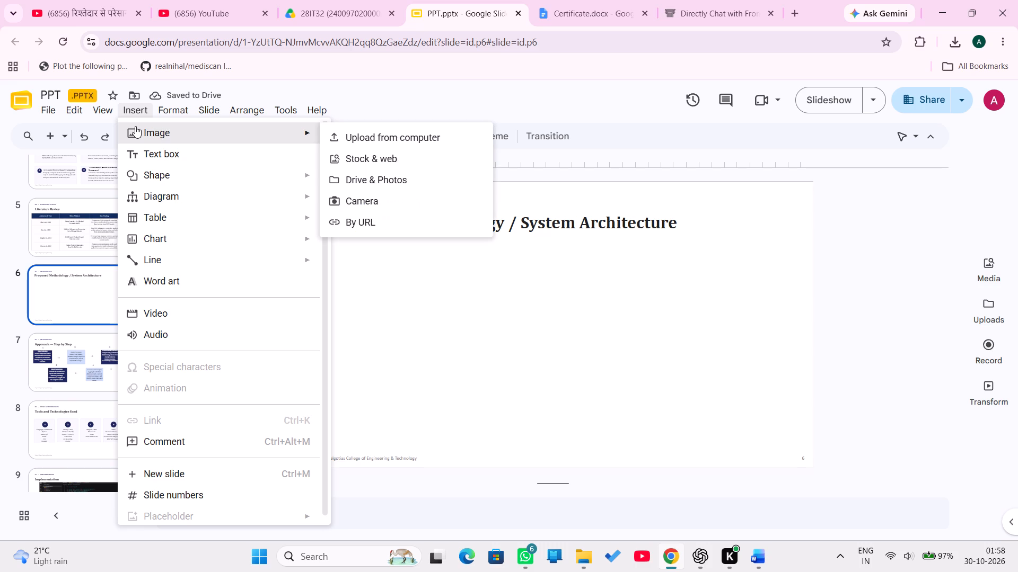
pyautogui.hscroll(1, 318, 126)
pyautogui.click(411, 131)
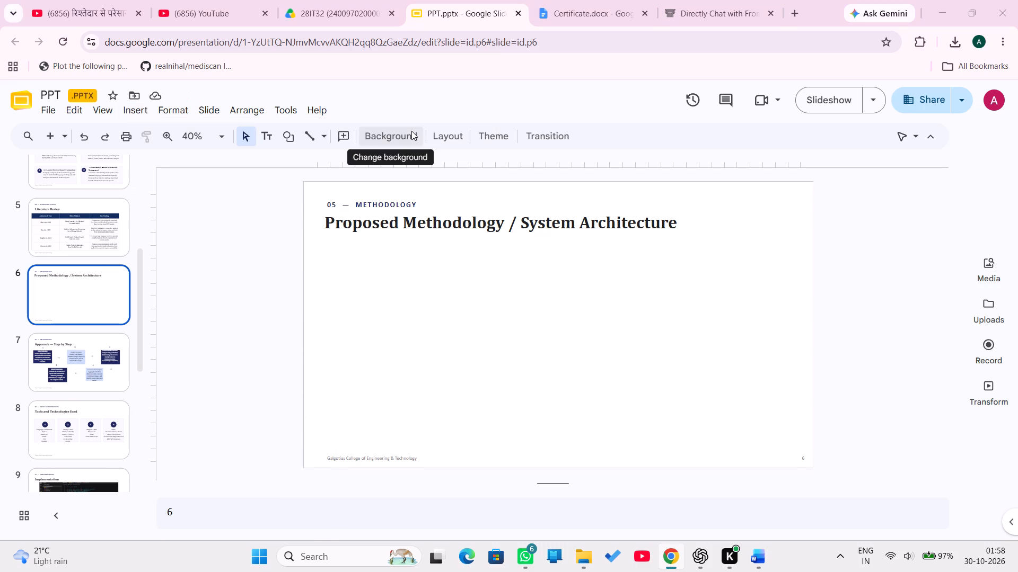
# Insert the image file ChatGPT Image Oct 30, 2026, 01_57_44 AM into the Proposed Methodology / System Architecture slide.
pyautogui.click(262, 103)
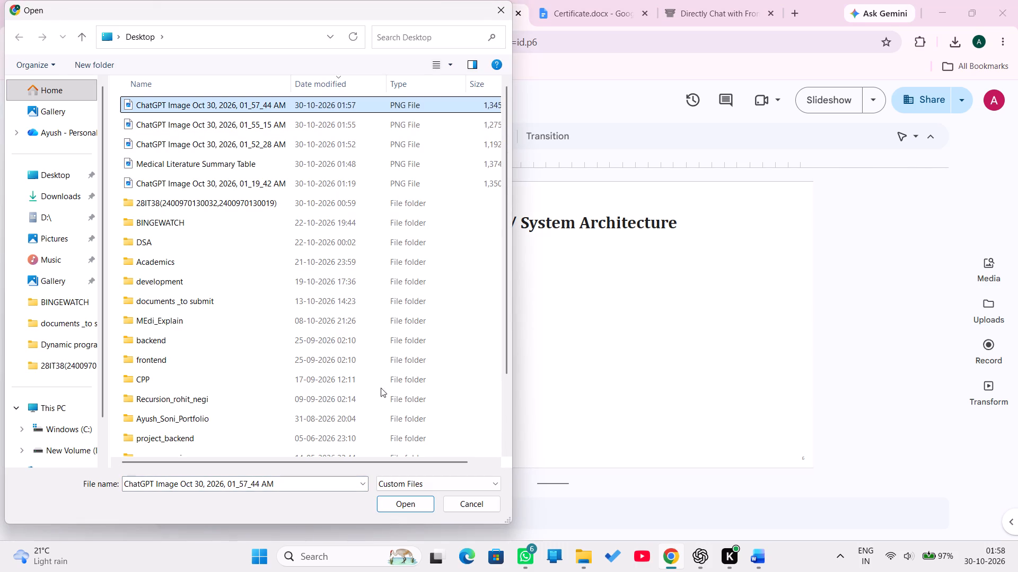
pyautogui.scroll(1, 398, 506)
pyautogui.click(399, 507)
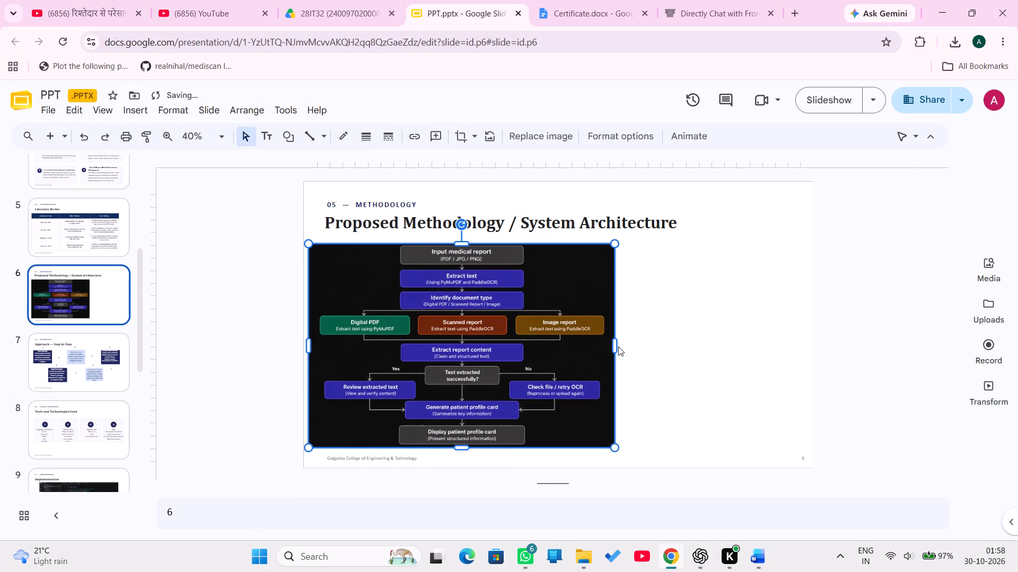
# Widen the inserted flowchart from its right side and move it horizontally toward the middle of the slide.
pyautogui.moveTo(613, 345); pyautogui.dragTo(667, 350)
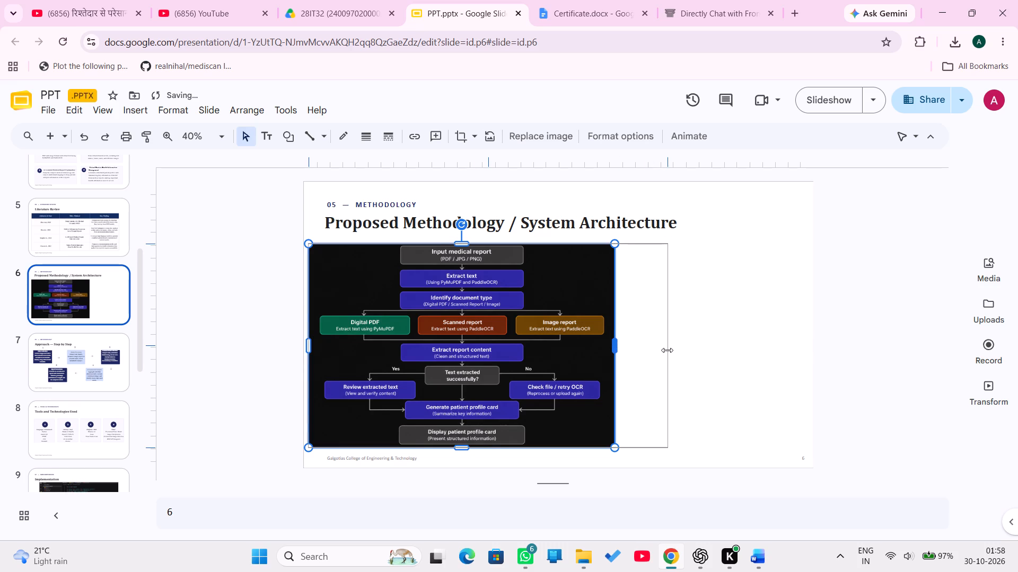
pyautogui.moveTo(581, 296); pyautogui.dragTo(608, 296)
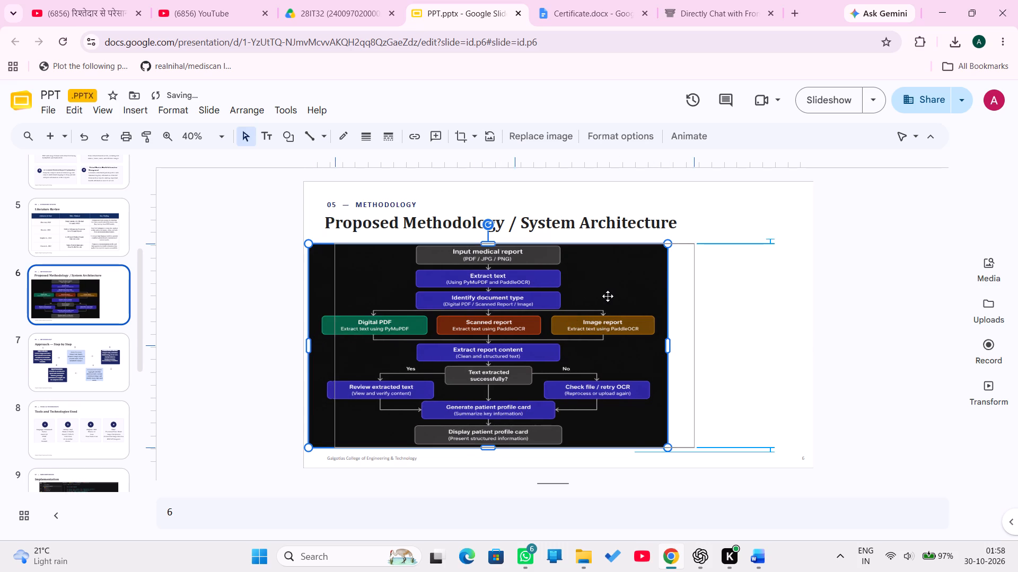
pyautogui.moveTo(608, 296); pyautogui.dragTo(613, 296)
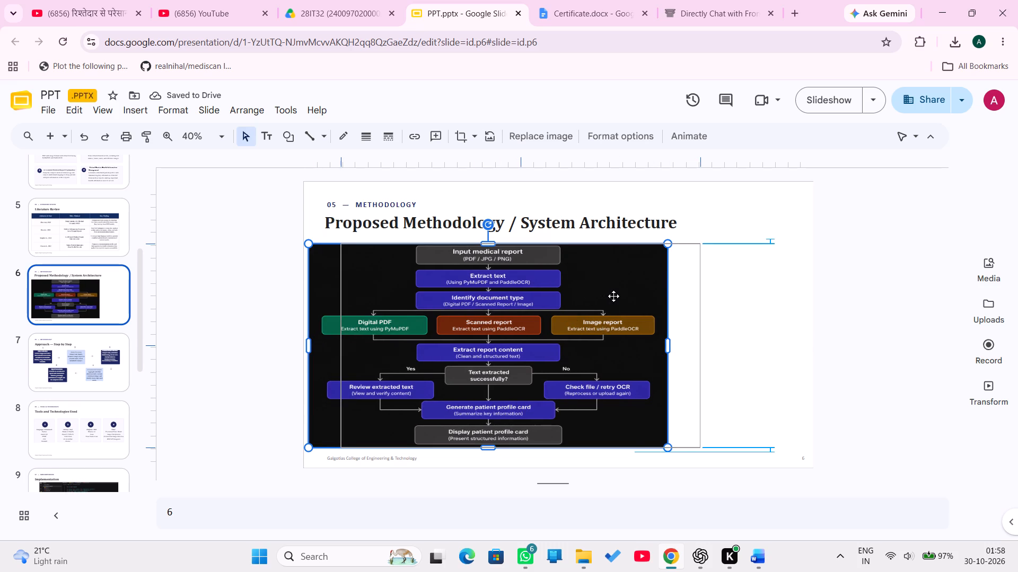
pyautogui.moveTo(613, 296); pyautogui.dragTo(618, 296)
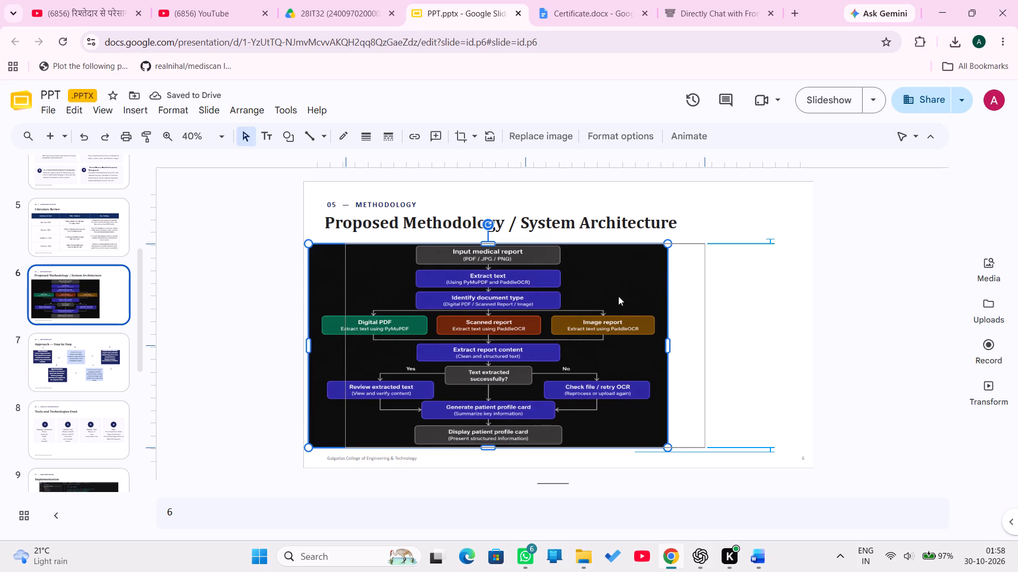
pyautogui.click(517, 481)
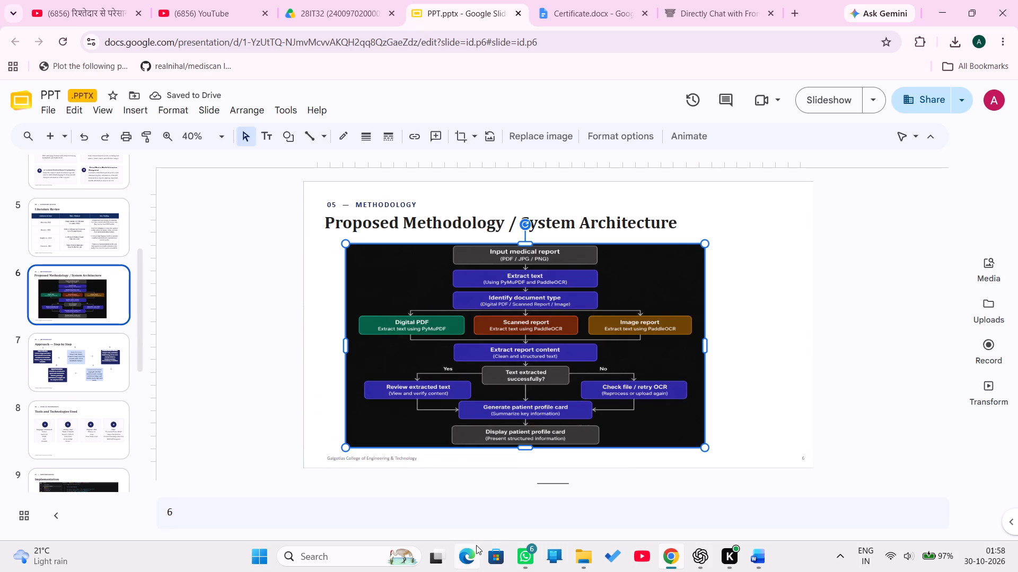
pyautogui.click(220, 413)
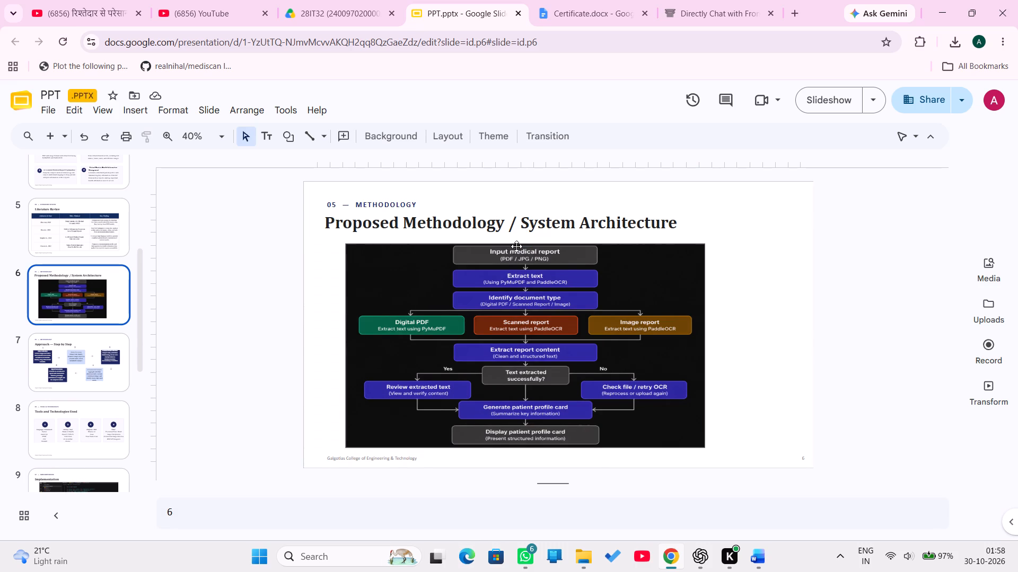
# Extend the flowchart's top edge upward to just below the Proposed Methodology / System Architecture title.
pyautogui.click(502, 274)
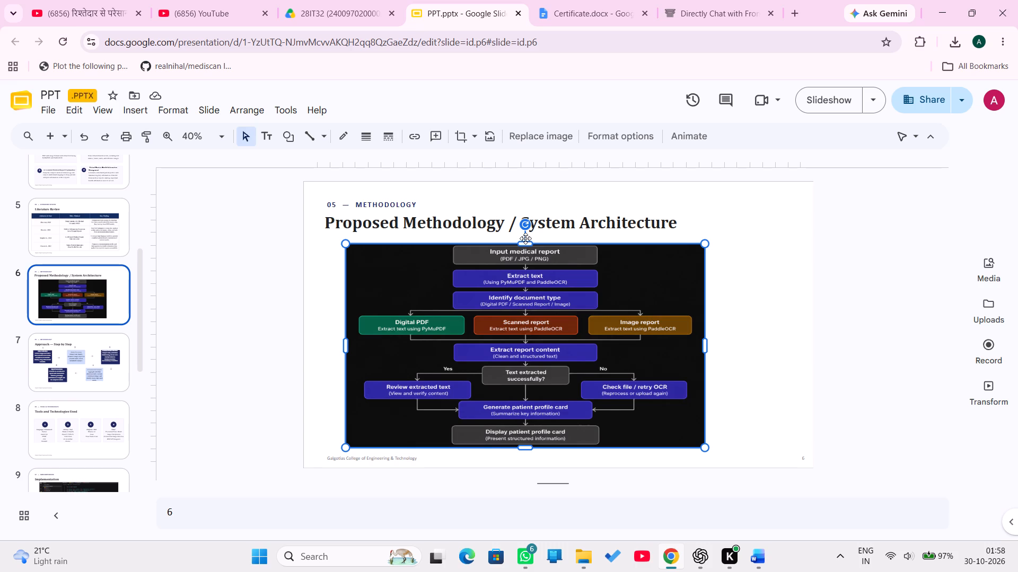
pyautogui.moveTo(523, 243); pyautogui.dragTo(523, 241)
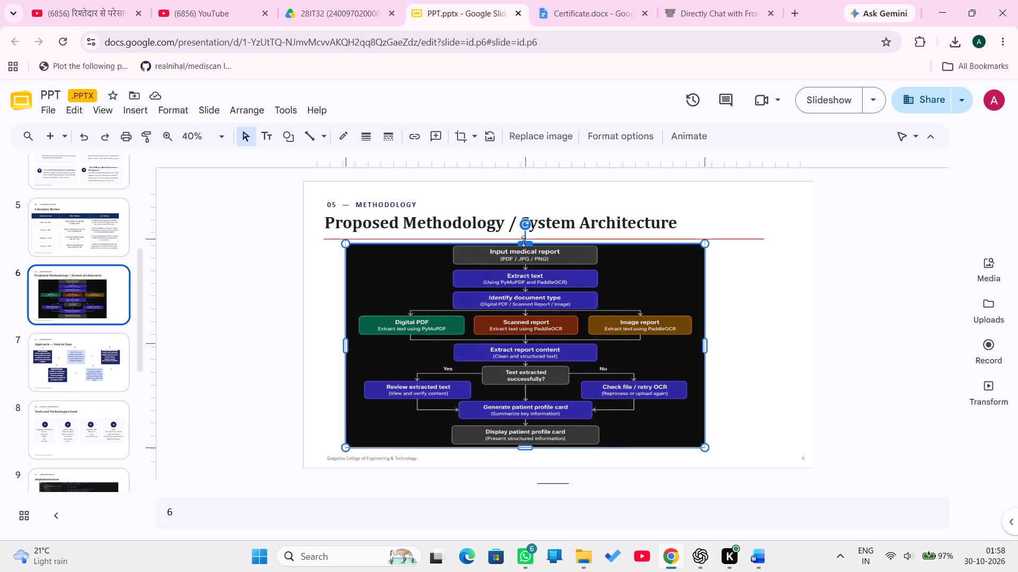
pyautogui.moveTo(523, 241); pyautogui.dragTo(522, 235)
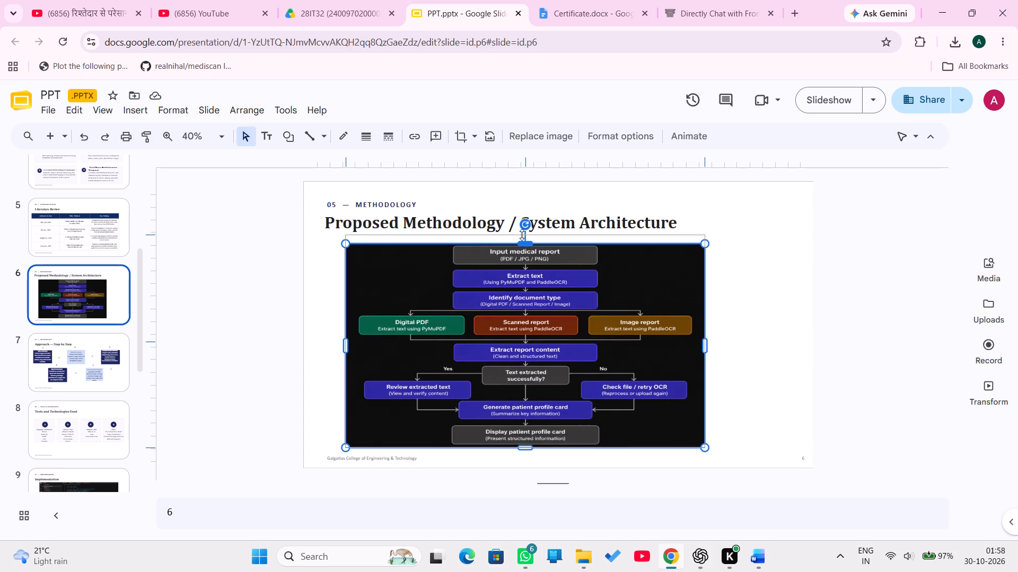
pyautogui.moveTo(522, 235); pyautogui.dragTo(520, 235)
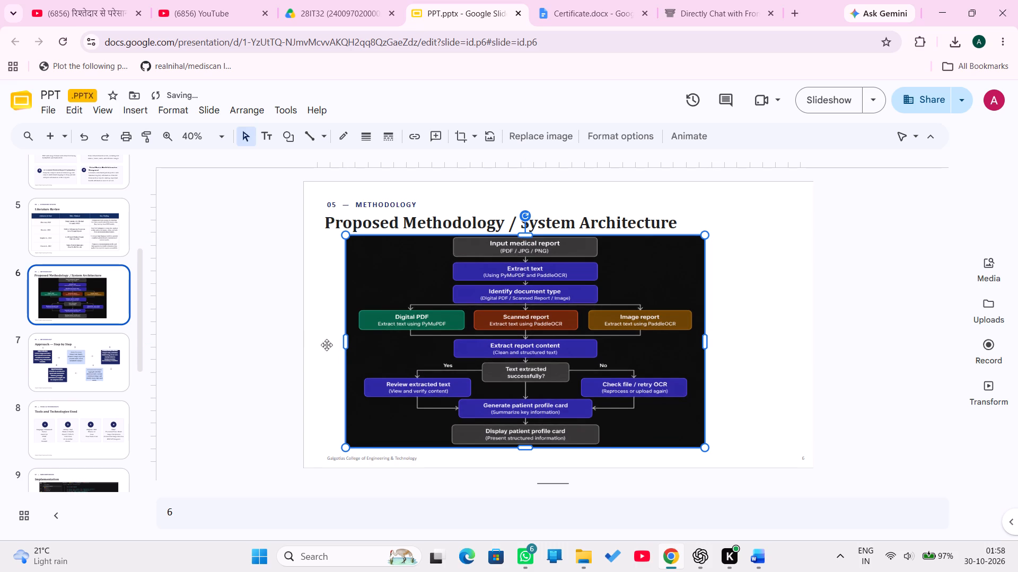
pyautogui.click(244, 326)
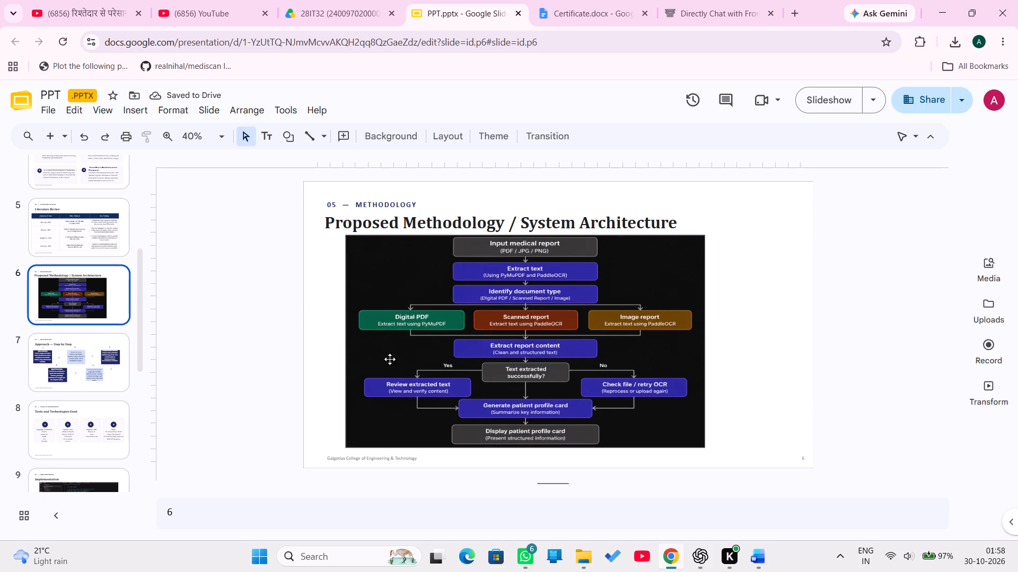
# Examine the numbered boxes on the Approach — Step by Step slide and compare them with the system architecture flowchart slide.
pyautogui.click(76, 362)
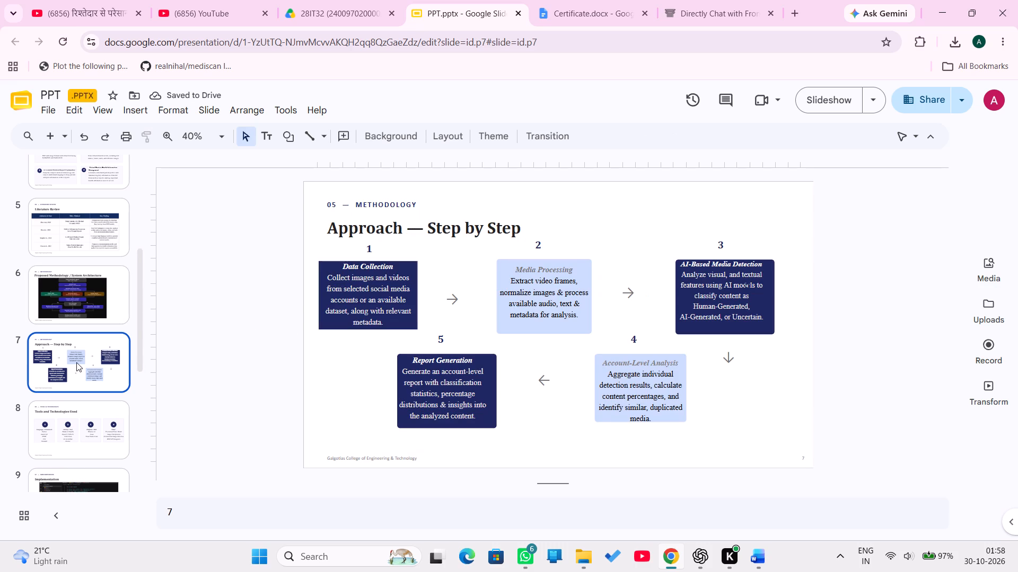
pyautogui.click(374, 281)
pyautogui.click(379, 251)
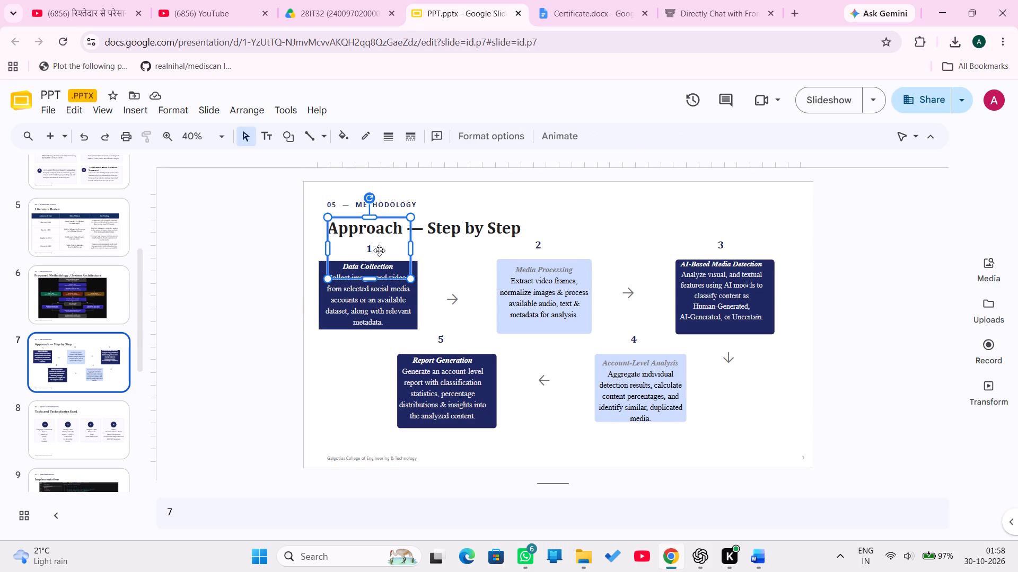
pyautogui.click(539, 245)
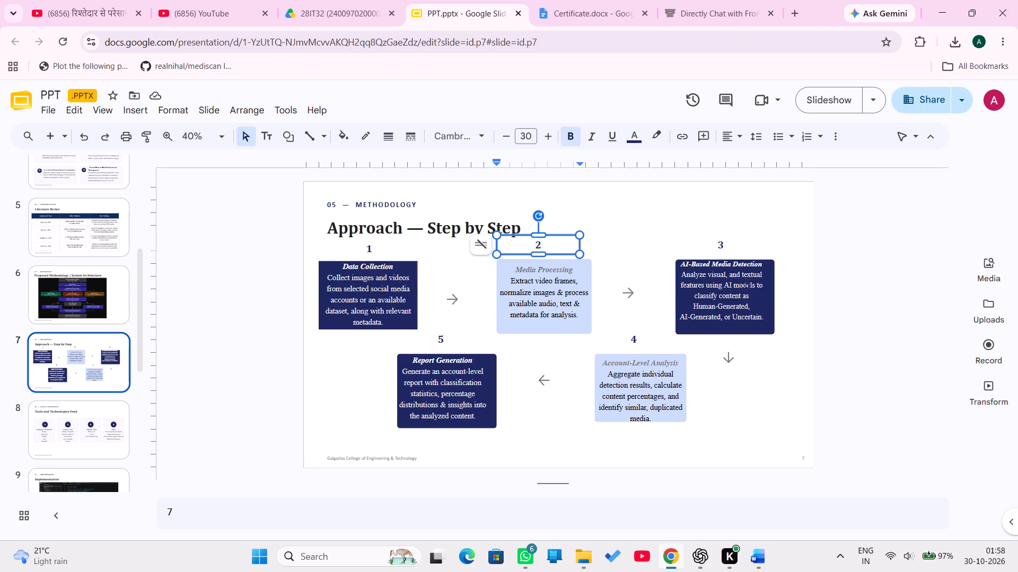
pyautogui.click(731, 239)
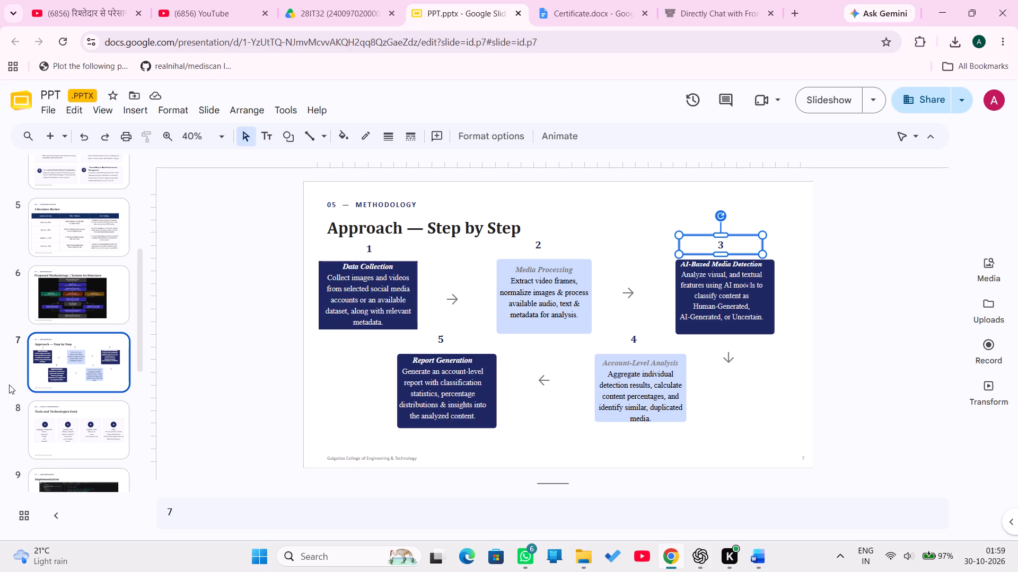
pyautogui.click(58, 317)
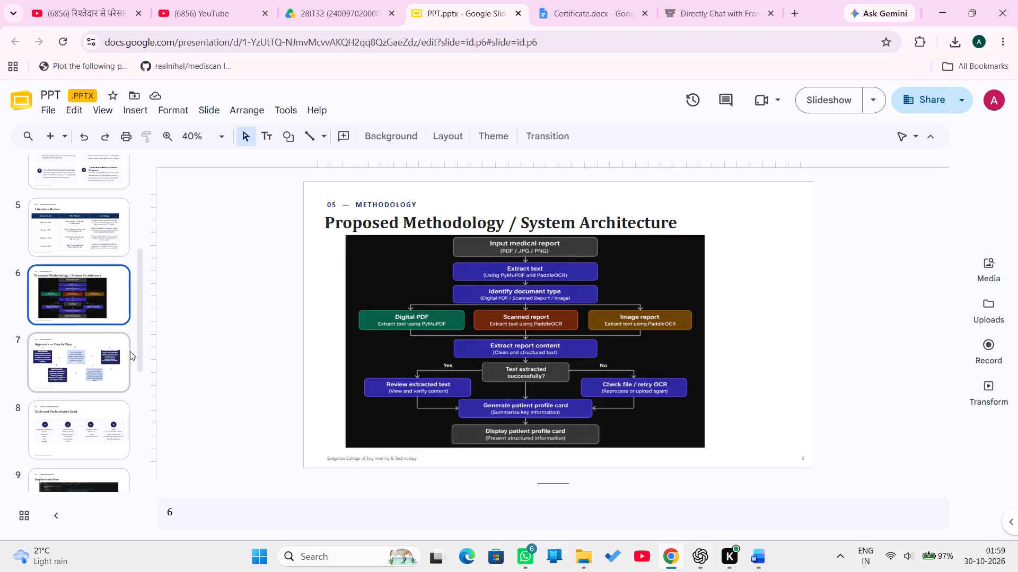
pyautogui.scroll(-1, 141, 451)
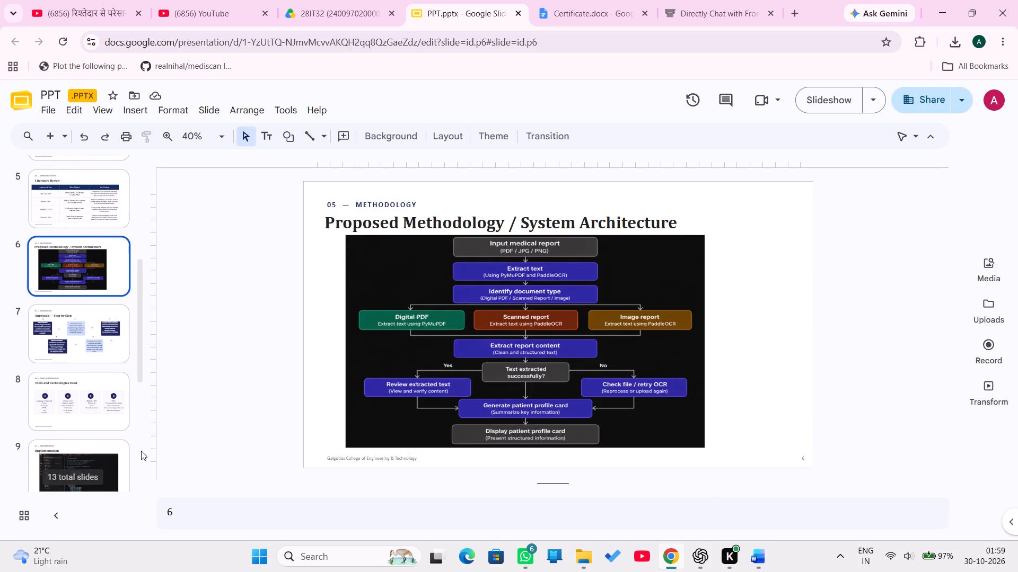
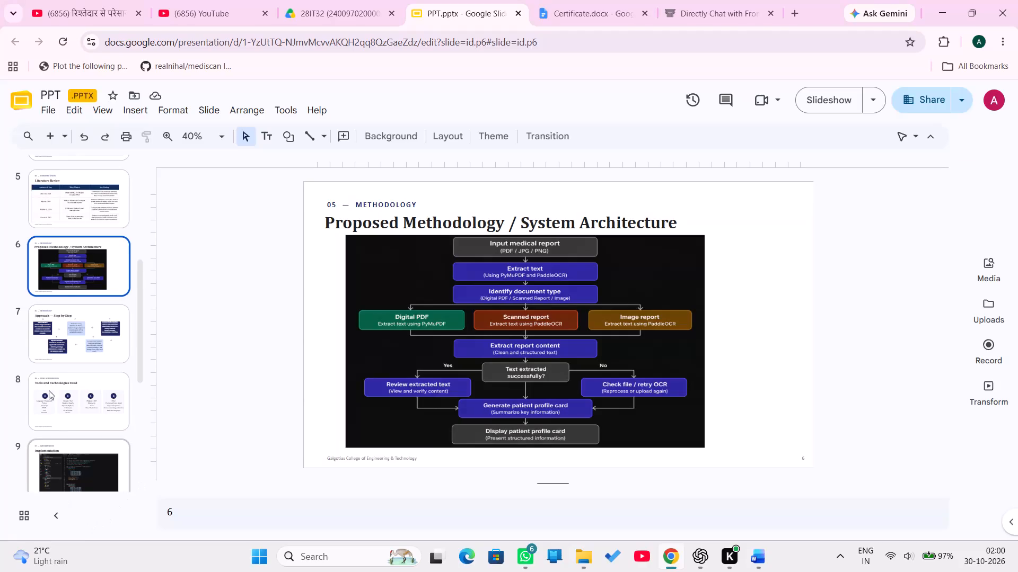
# Examine the boxes on the Approach — Step by Step slide and the four cards on the Tools and Technologies Used slide.
pyautogui.click(58, 353)
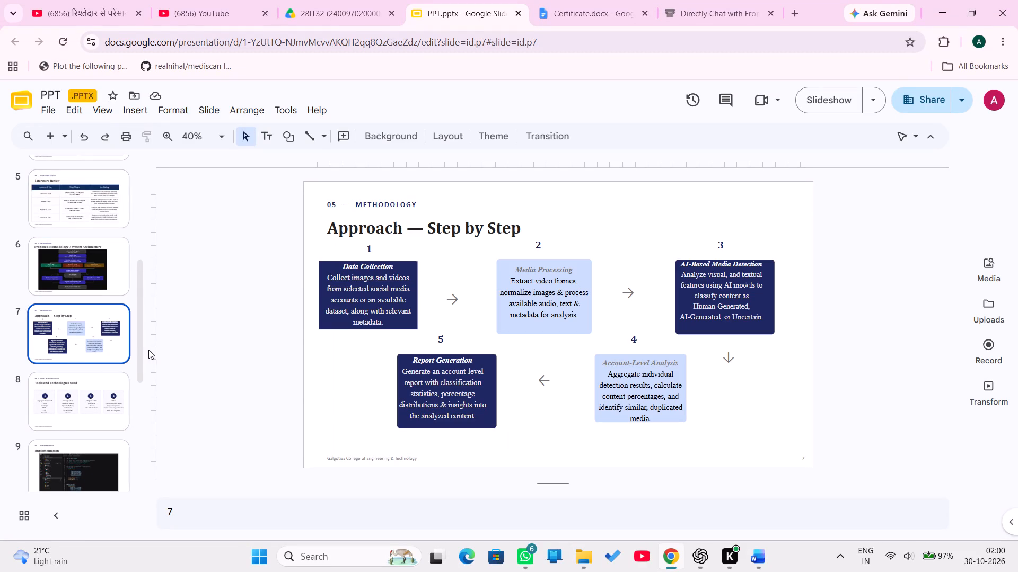
pyautogui.click(381, 302)
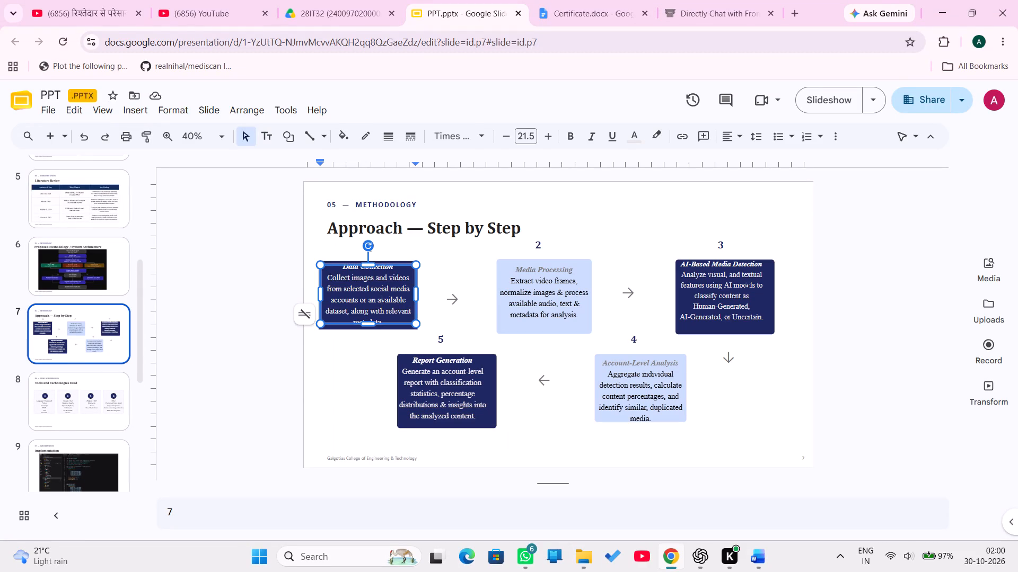
pyautogui.click(383, 319)
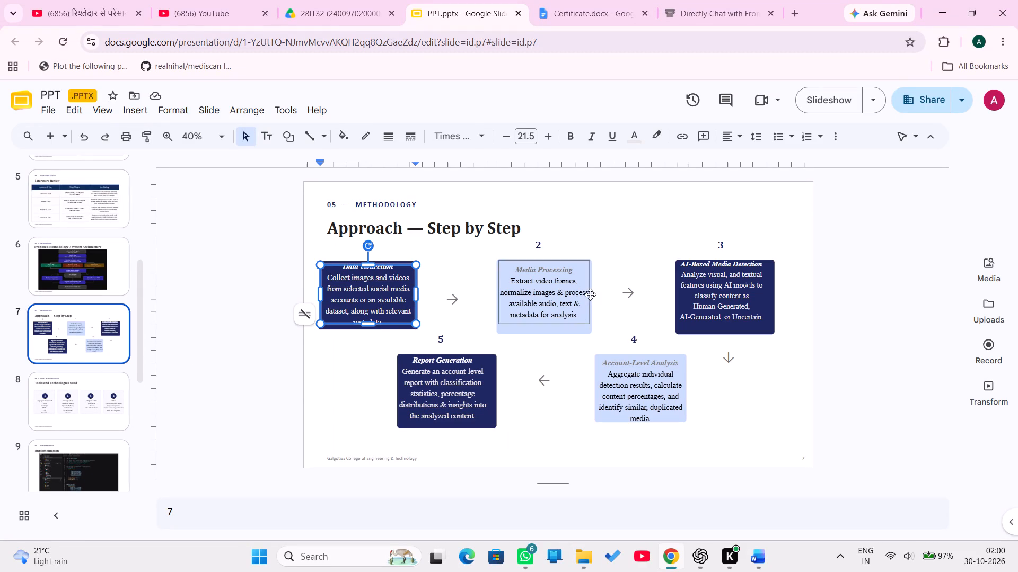
pyautogui.click(590, 294)
pyautogui.click(570, 298)
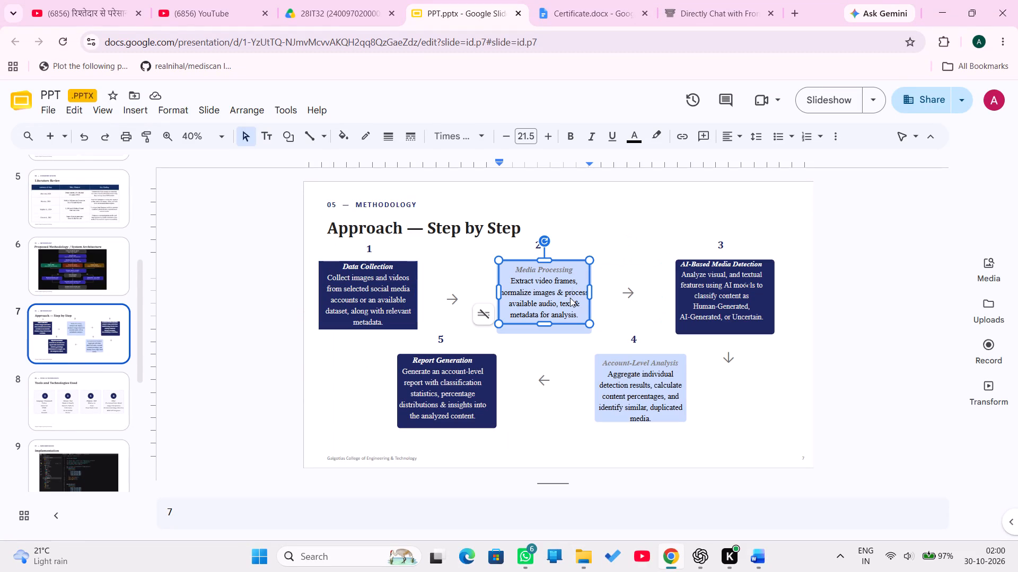
pyautogui.scroll(-1, 45, 341)
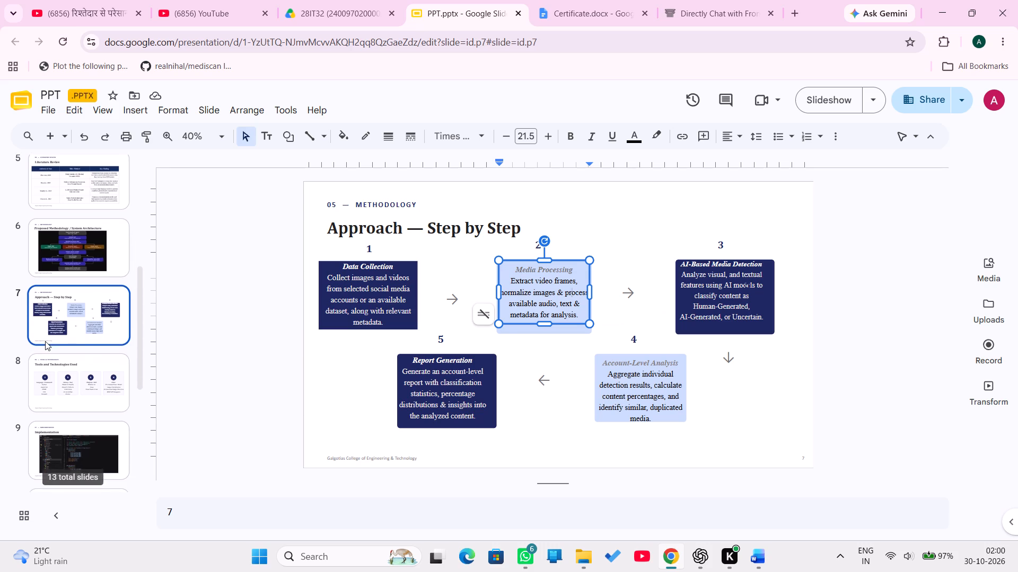
pyautogui.scroll(-1, 45, 341)
pyautogui.click(45, 341)
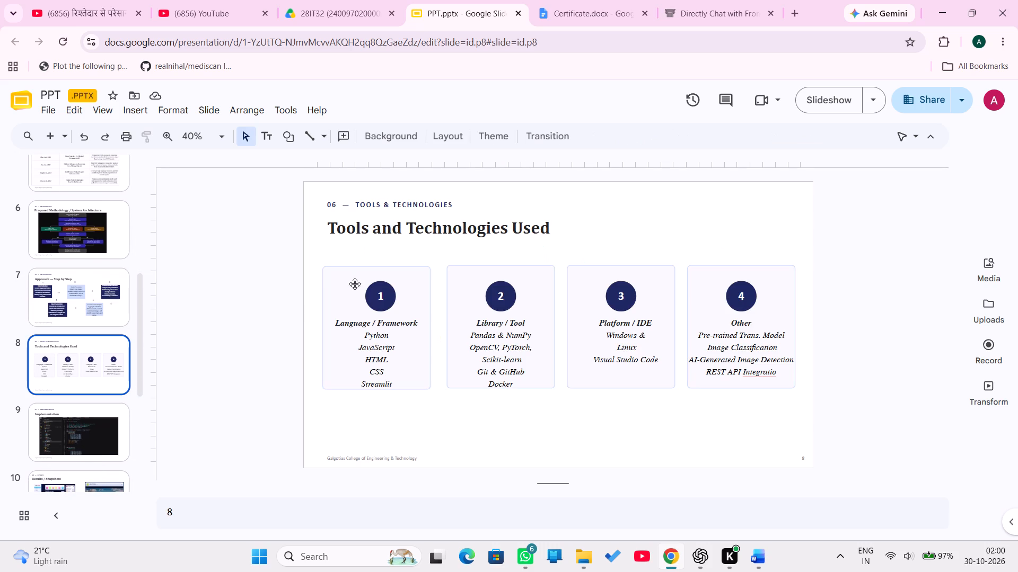
pyautogui.click(371, 319)
pyautogui.click(401, 291)
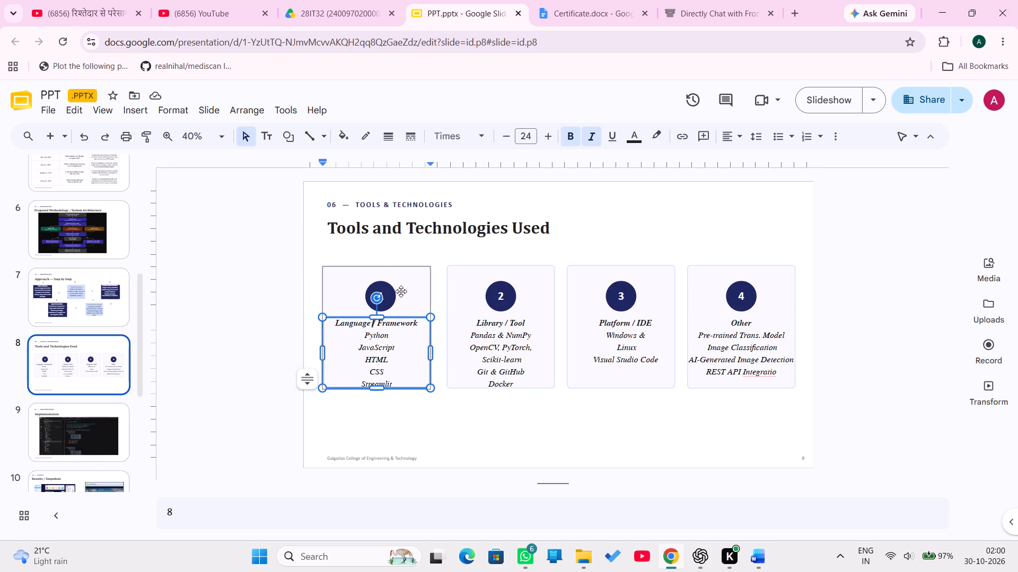
pyautogui.click(393, 296)
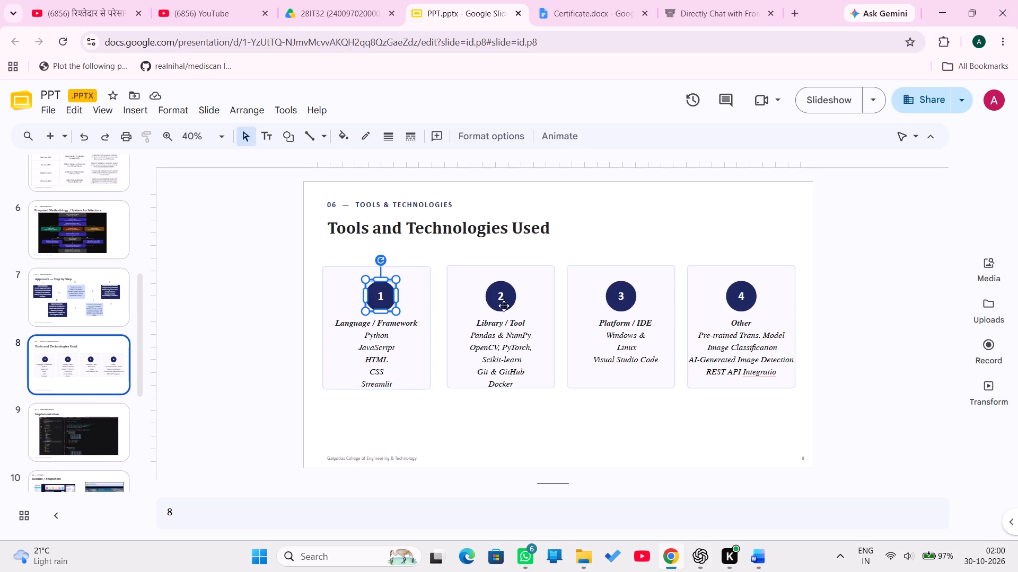
pyautogui.click(505, 310)
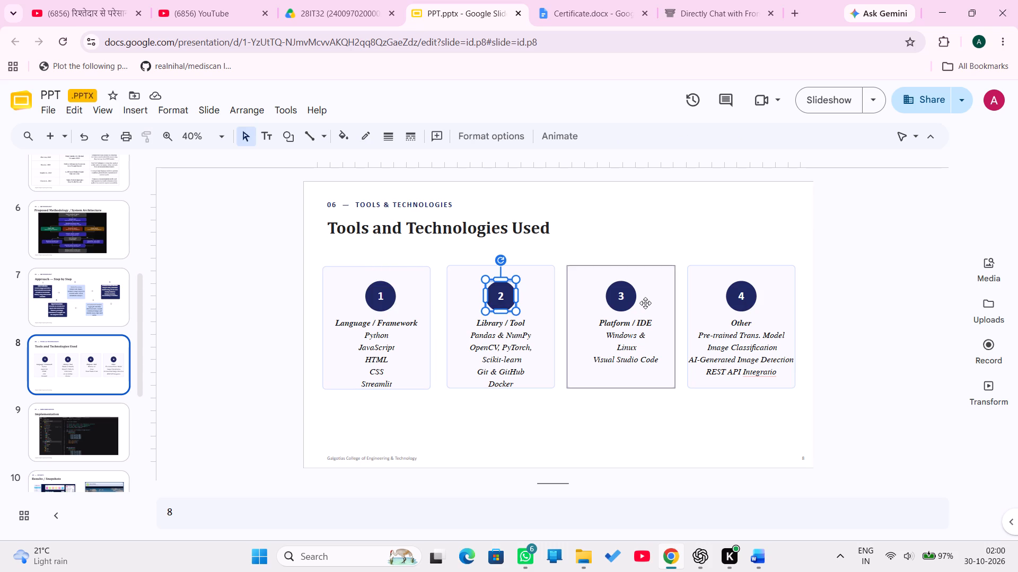
pyautogui.click(625, 306)
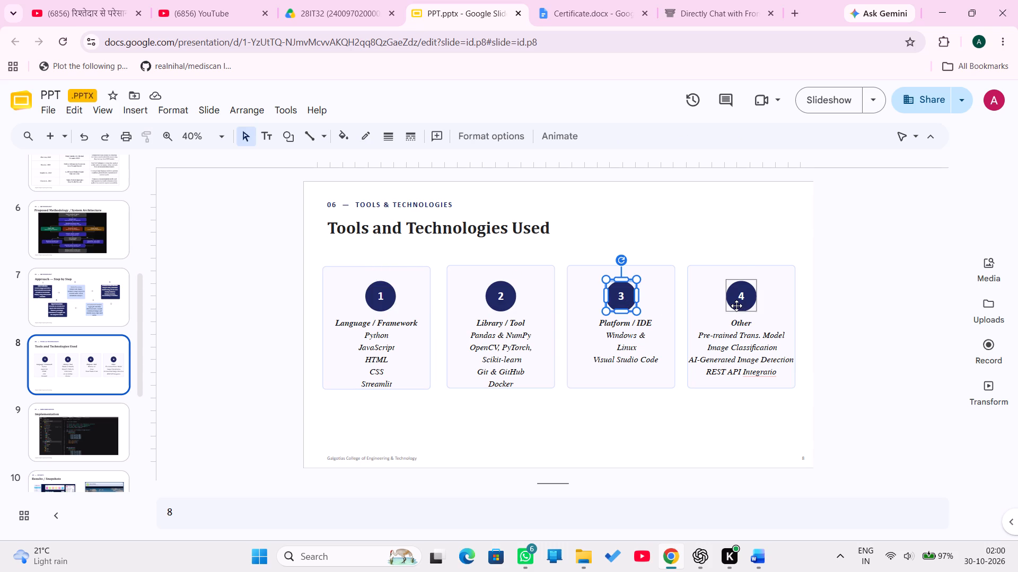
pyautogui.click(736, 306)
pyautogui.click(756, 344)
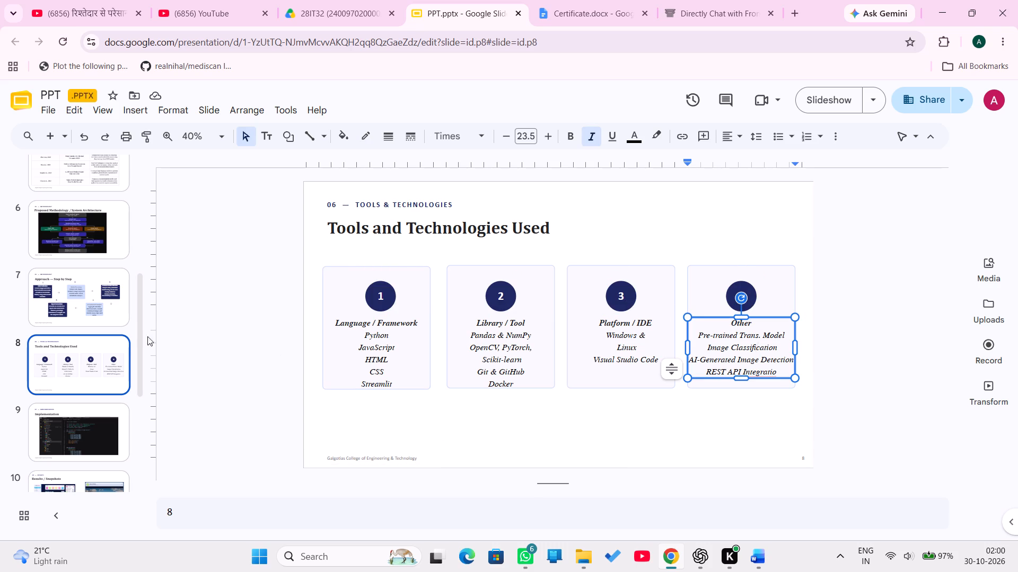
pyautogui.click(378, 221)
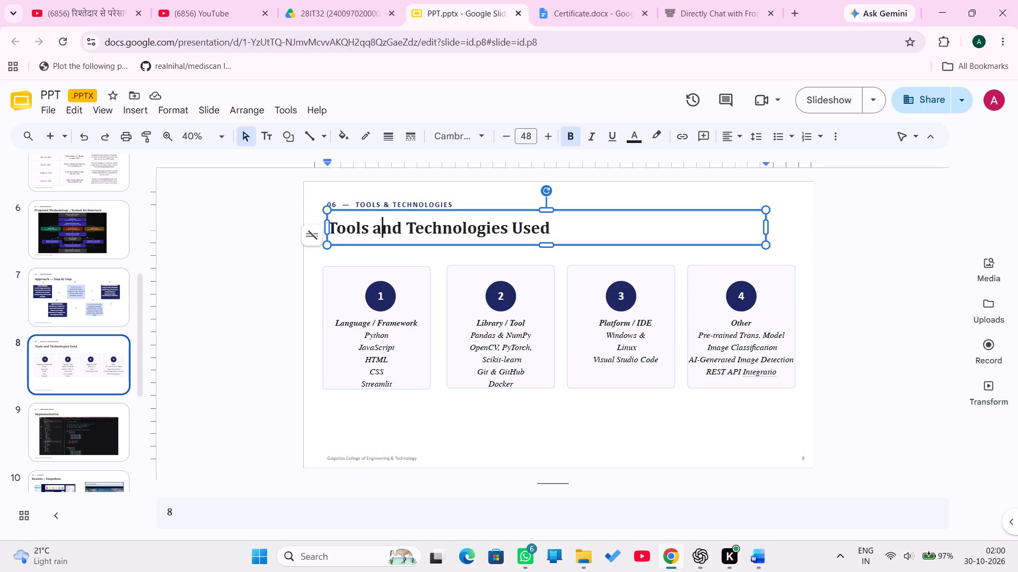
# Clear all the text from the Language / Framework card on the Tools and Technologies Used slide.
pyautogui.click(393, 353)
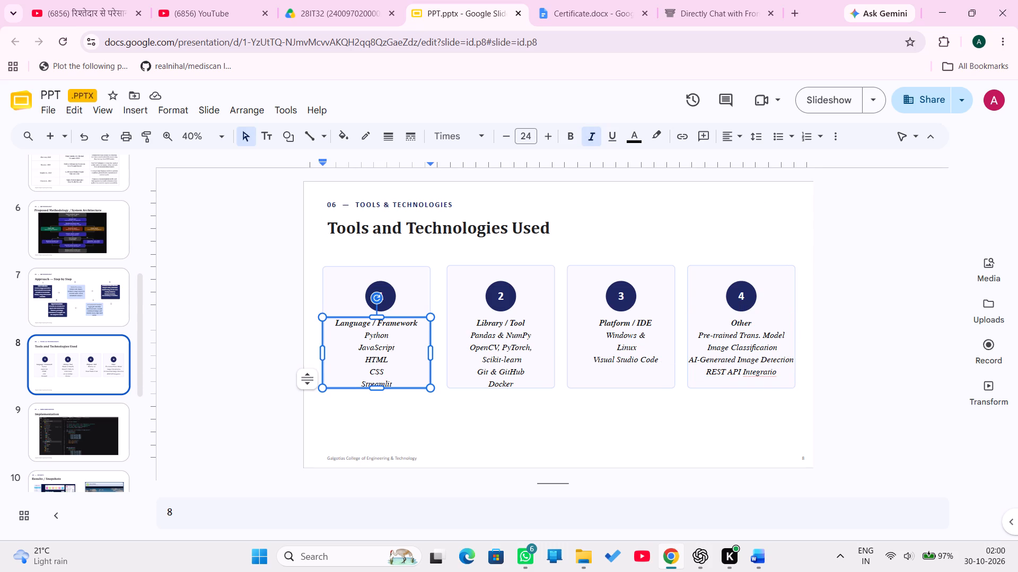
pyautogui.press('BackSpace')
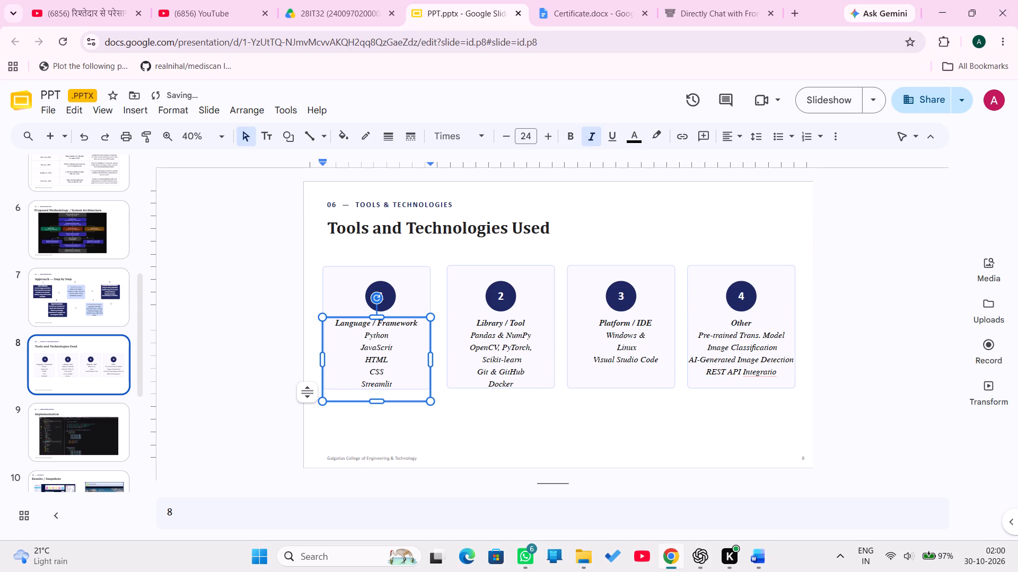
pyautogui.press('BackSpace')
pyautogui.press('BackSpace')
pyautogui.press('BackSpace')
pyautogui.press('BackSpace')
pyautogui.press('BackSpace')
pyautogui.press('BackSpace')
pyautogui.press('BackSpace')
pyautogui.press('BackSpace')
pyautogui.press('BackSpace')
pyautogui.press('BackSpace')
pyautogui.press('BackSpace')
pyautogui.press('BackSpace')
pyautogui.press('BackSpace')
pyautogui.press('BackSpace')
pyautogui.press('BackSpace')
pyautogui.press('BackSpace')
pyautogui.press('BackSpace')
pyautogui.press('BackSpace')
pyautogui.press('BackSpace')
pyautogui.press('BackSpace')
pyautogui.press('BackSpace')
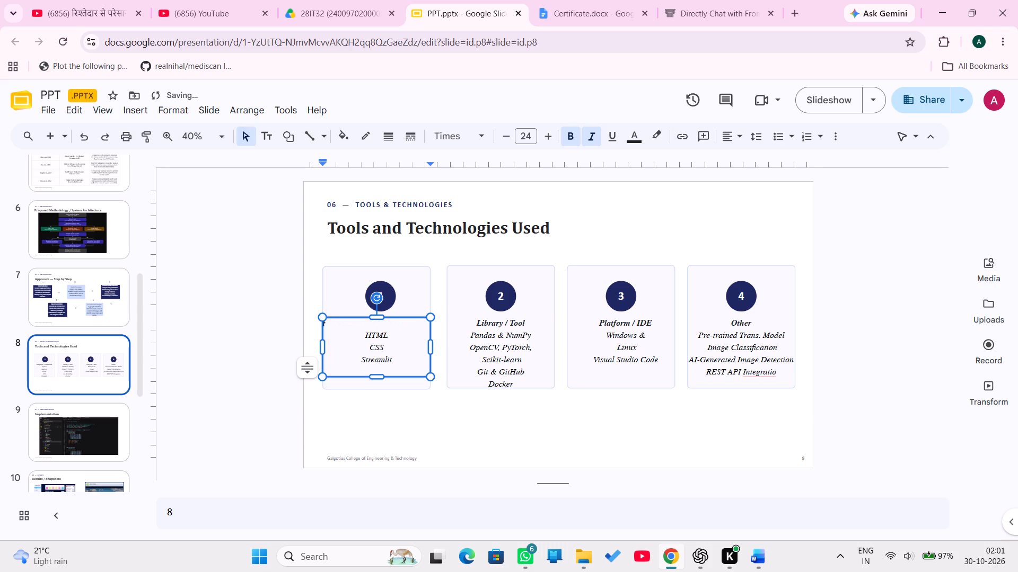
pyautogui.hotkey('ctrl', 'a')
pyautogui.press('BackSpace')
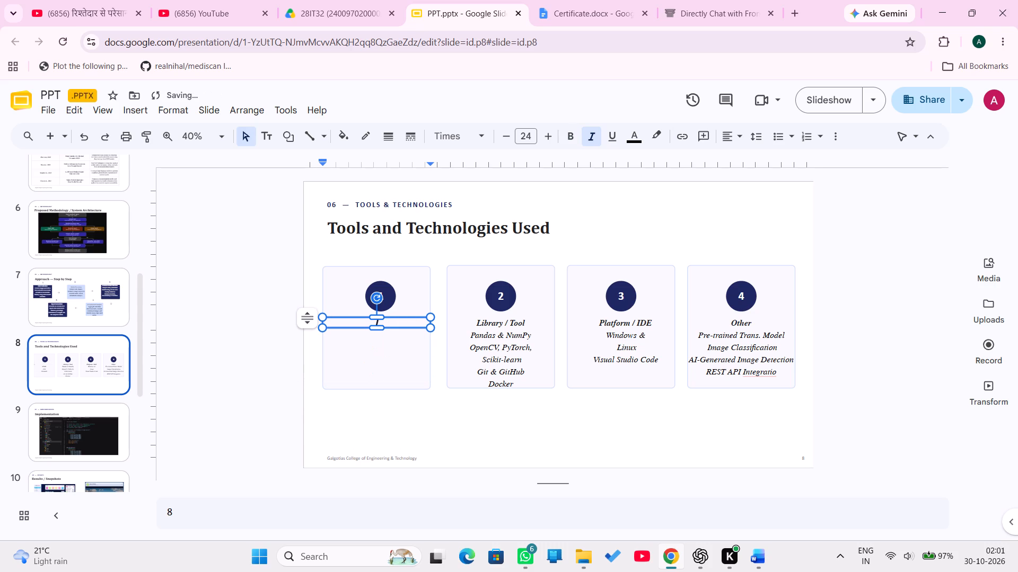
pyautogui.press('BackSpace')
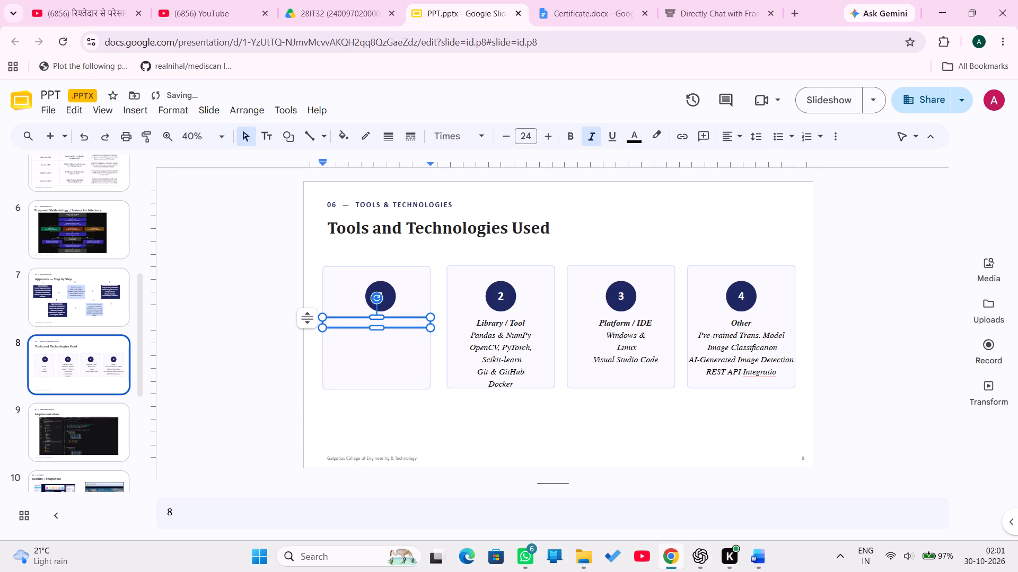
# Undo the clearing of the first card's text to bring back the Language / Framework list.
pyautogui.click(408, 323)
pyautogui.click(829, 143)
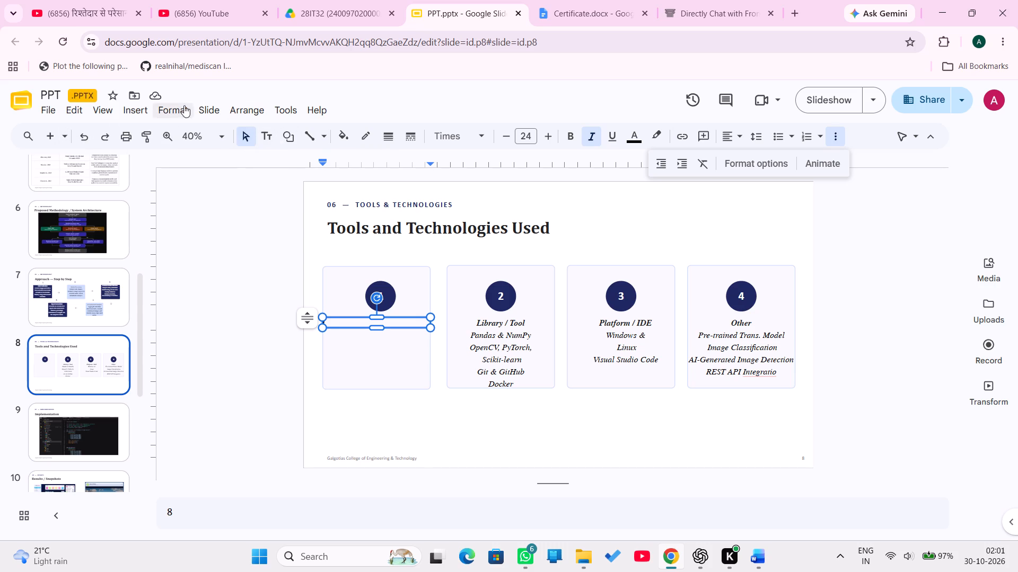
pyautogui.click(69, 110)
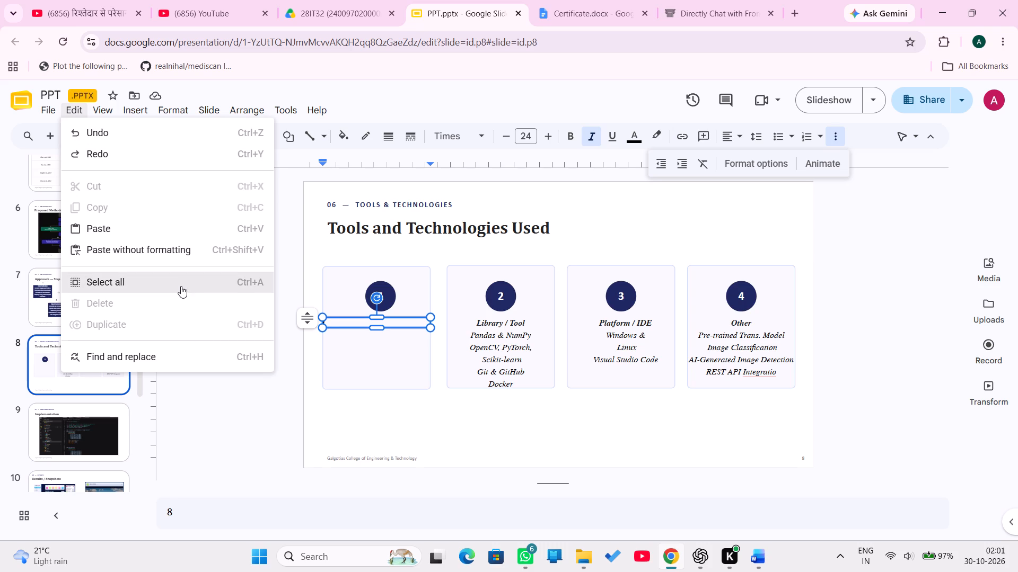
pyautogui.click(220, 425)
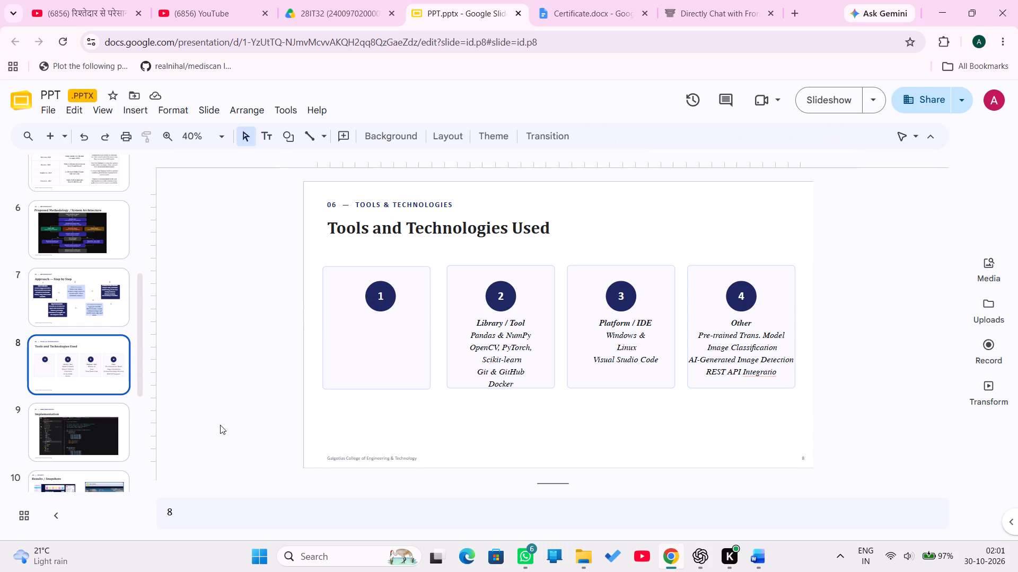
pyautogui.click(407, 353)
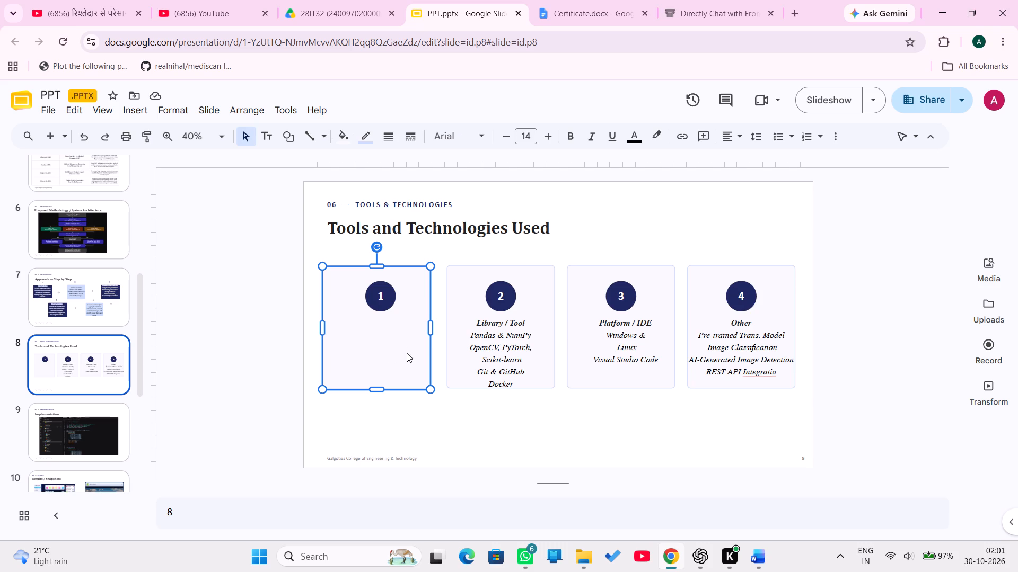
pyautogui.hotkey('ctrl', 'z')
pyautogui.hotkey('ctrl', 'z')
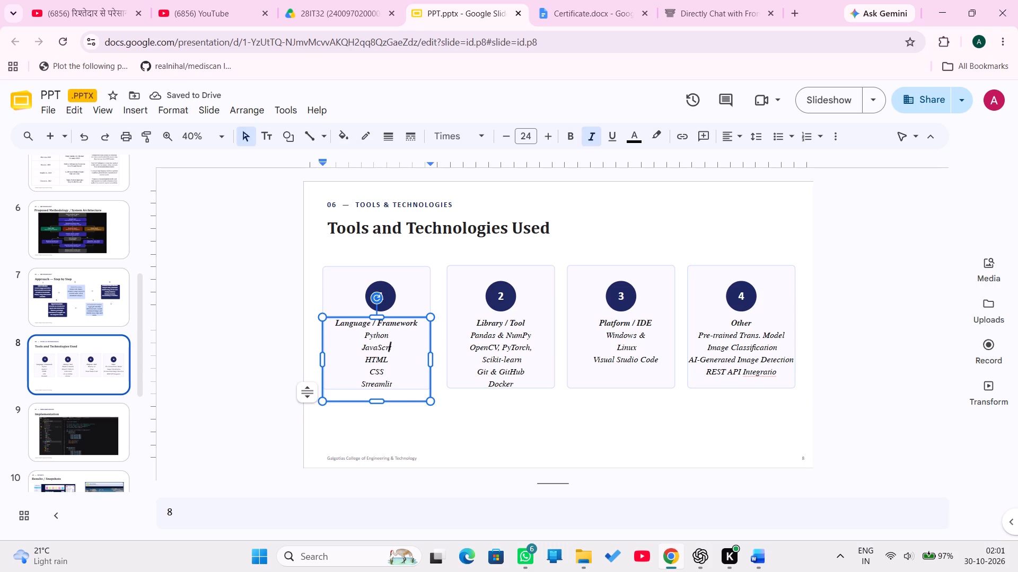
# Correct the misspelled entry in the Language / Framework card to JavaScript with the spelling suggestion.
pyautogui.click(393, 363)
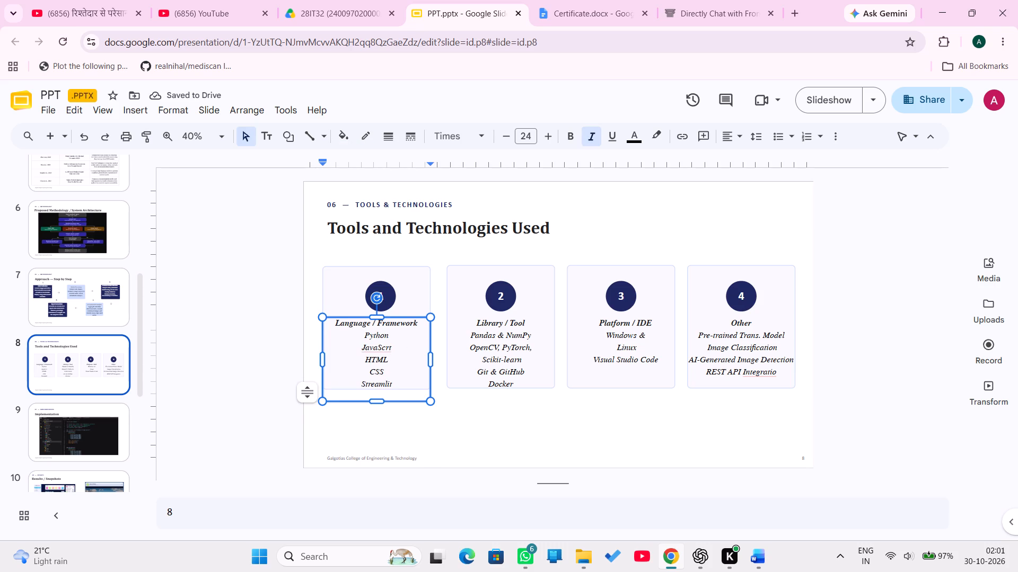
pyautogui.click(402, 364)
pyautogui.click(394, 348)
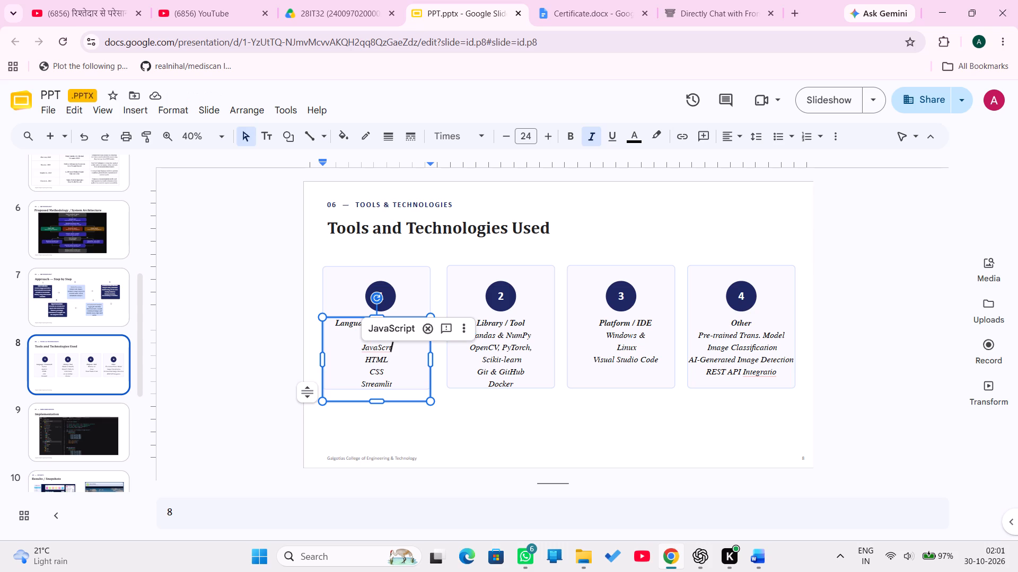
pyautogui.click(390, 323)
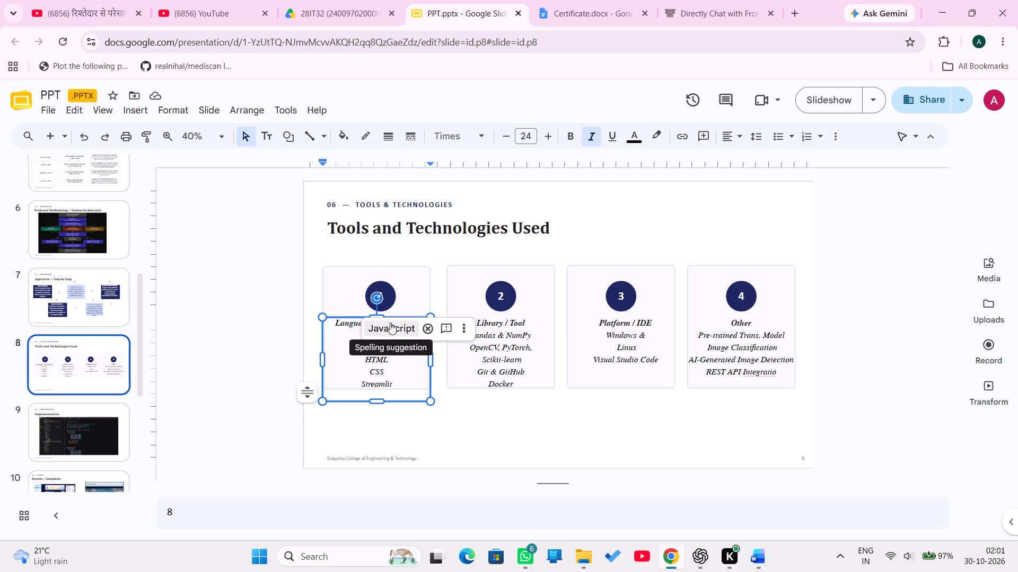
# Replace Streamlit with React as the last entry in the Language / Framework card.
pyautogui.click(389, 364)
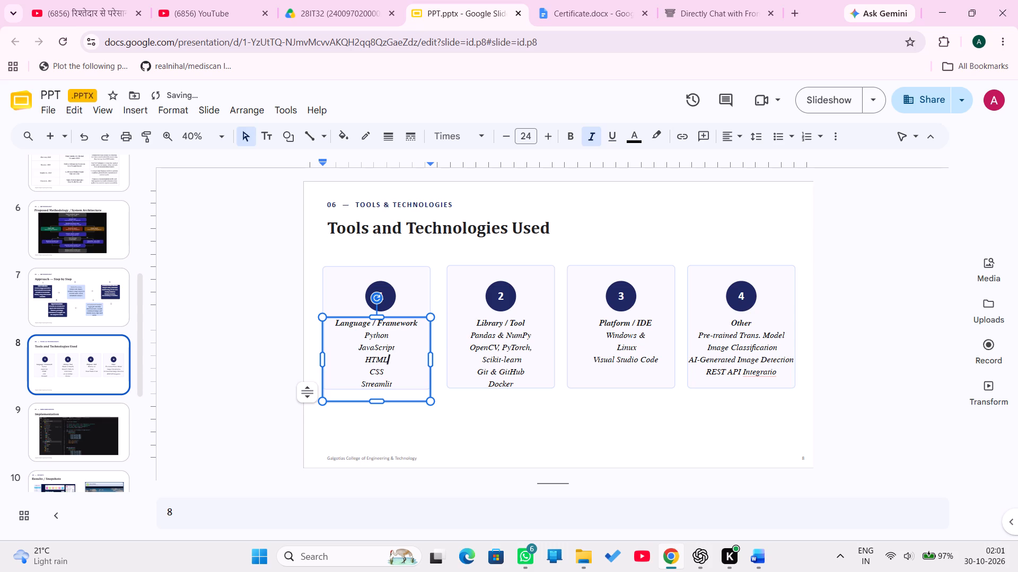
pyautogui.click(391, 385)
pyautogui.press('BackSpace')
pyautogui.press('BackSpace')
pyautogui.press('BackSpace')
pyautogui.press('BackSpace')
pyautogui.press('BackSpace')
pyautogui.press('BackSpace')
pyautogui.press('BackSpace')
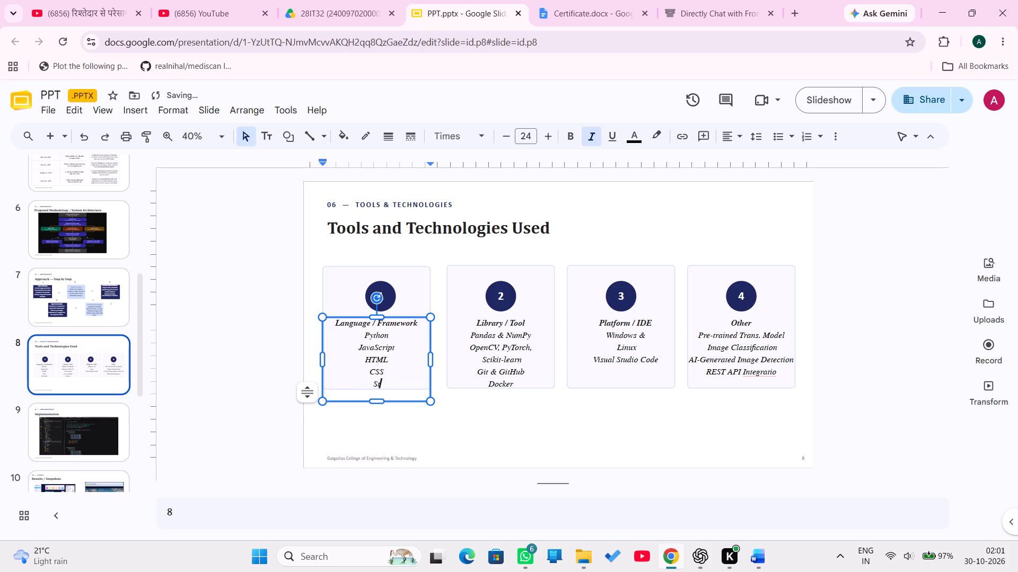
pyautogui.press('BackSpace')
pyautogui.press('BackSpace')
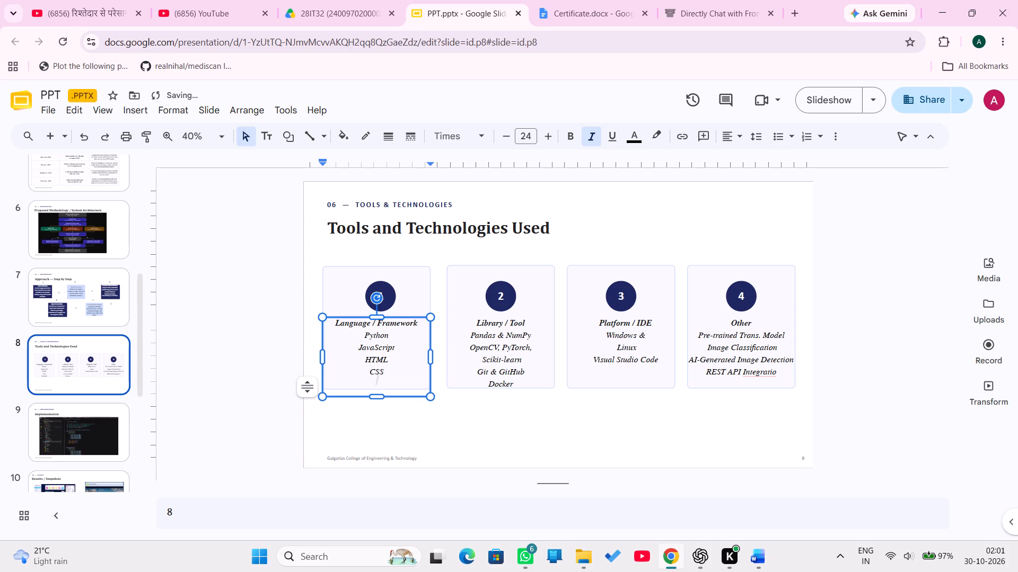
pyautogui.write('Rea')
pyautogui.write('ct')
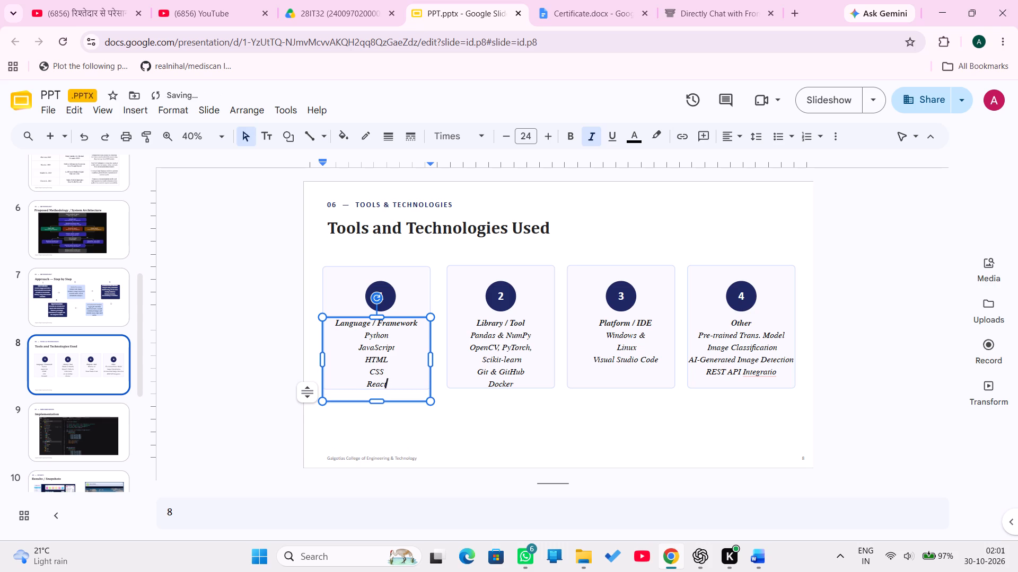
pyautogui.click(407, 382)
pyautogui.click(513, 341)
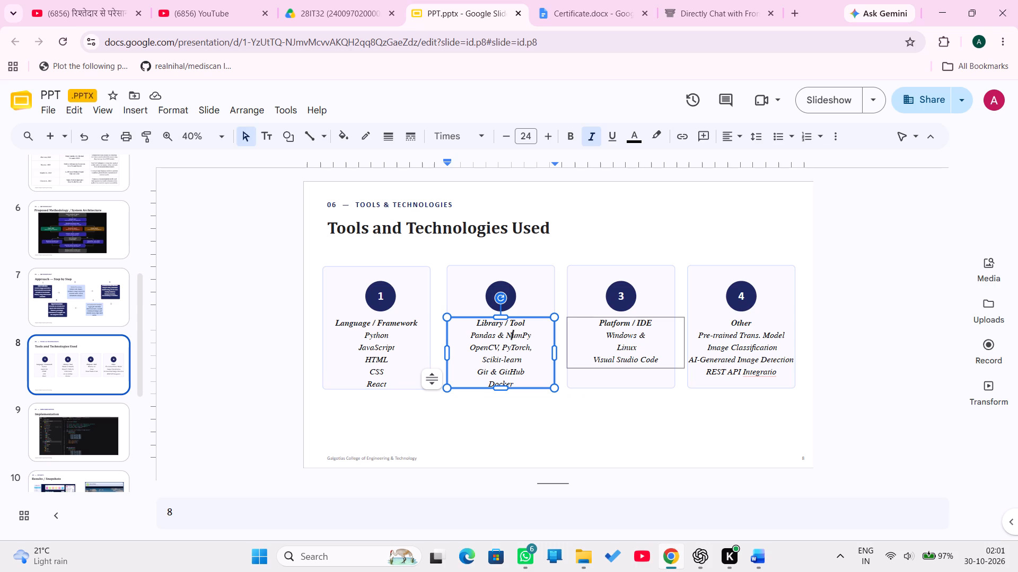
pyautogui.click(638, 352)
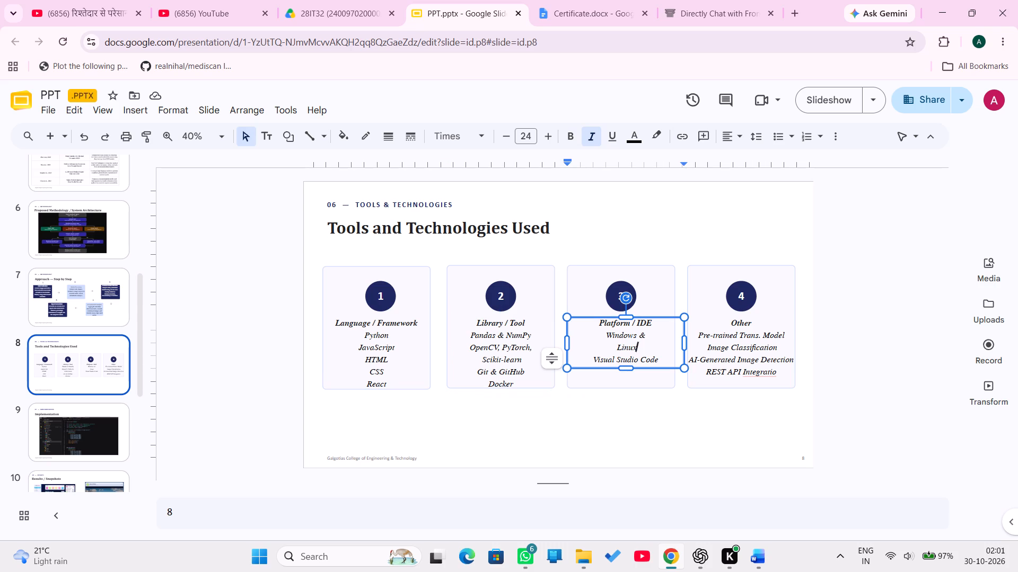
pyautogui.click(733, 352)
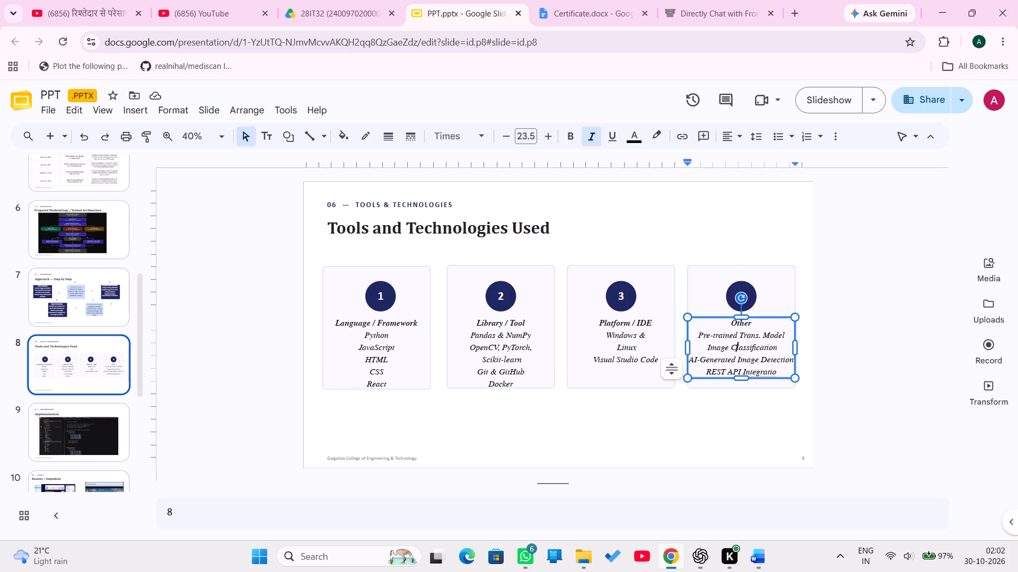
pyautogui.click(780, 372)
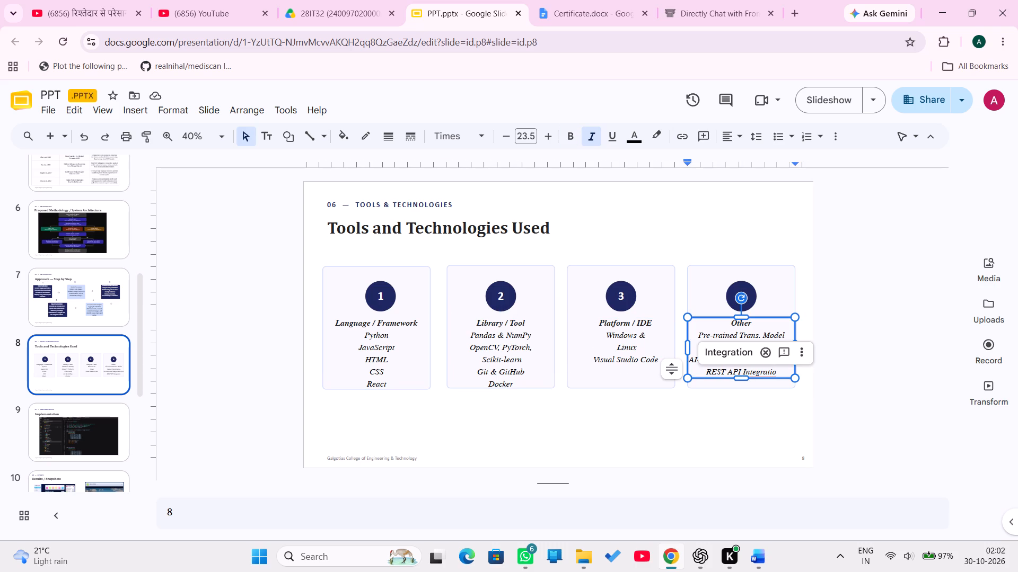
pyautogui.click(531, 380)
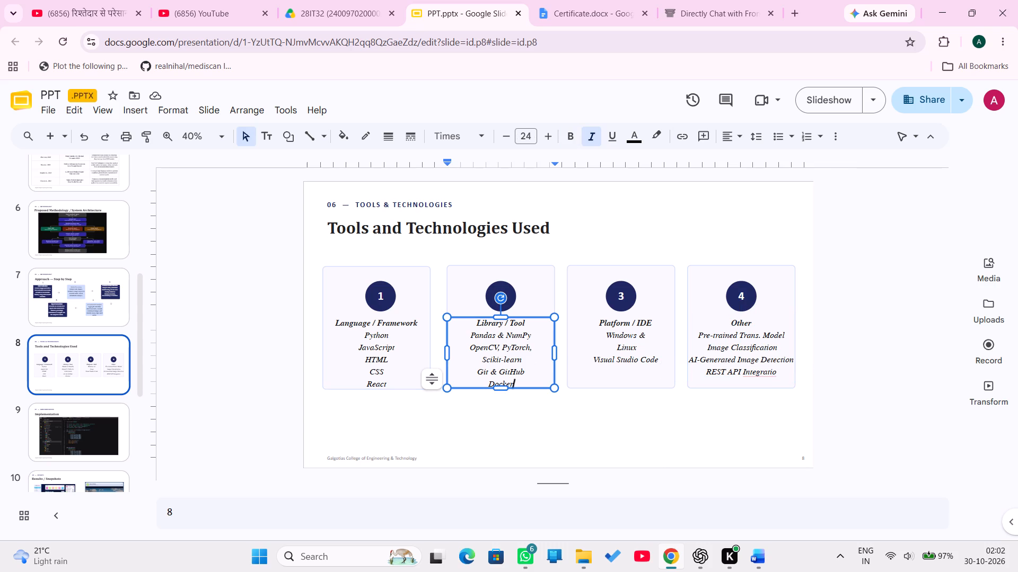
# Replace Pandas with Pumupdf in the Library / Tool card.
pyautogui.click(496, 336)
pyautogui.press('BackSpace')
pyautogui.press('BackSpace')
pyautogui.press('BackSpace')
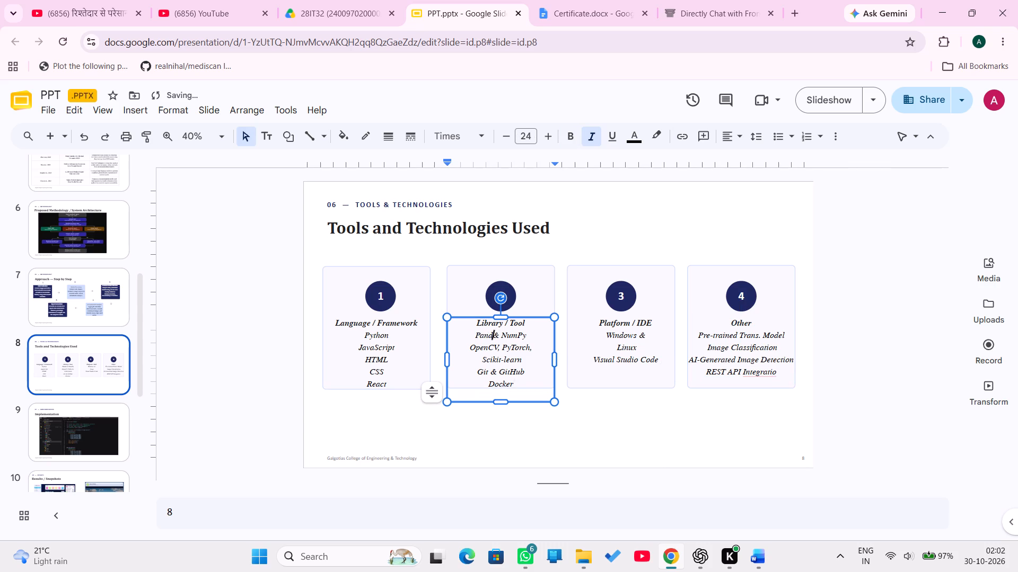
pyautogui.press('BackSpace')
pyautogui.press('BackSpace')
pyautogui.press('BackSpace')
pyautogui.press('BackSpace')
pyautogui.write('Pu')
pyautogui.press('BackSpace')
pyautogui.write('Umu')
pyautogui.write('pdf')
pyautogui.click(480, 337)
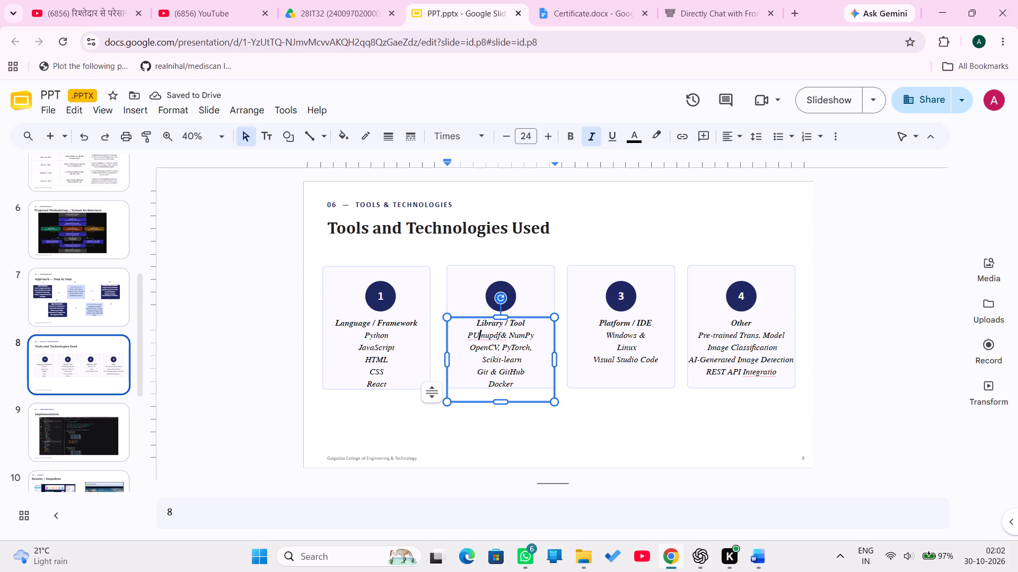
pyautogui.press('BackSpace')
pyautogui.press('u')
# Replace NumPy with paddleOCR in the Library / Tool card.
pyautogui.click(535, 336)
pyautogui.press('BackSpace')
pyautogui.press('BackSpace')
pyautogui.press('BackSpace')
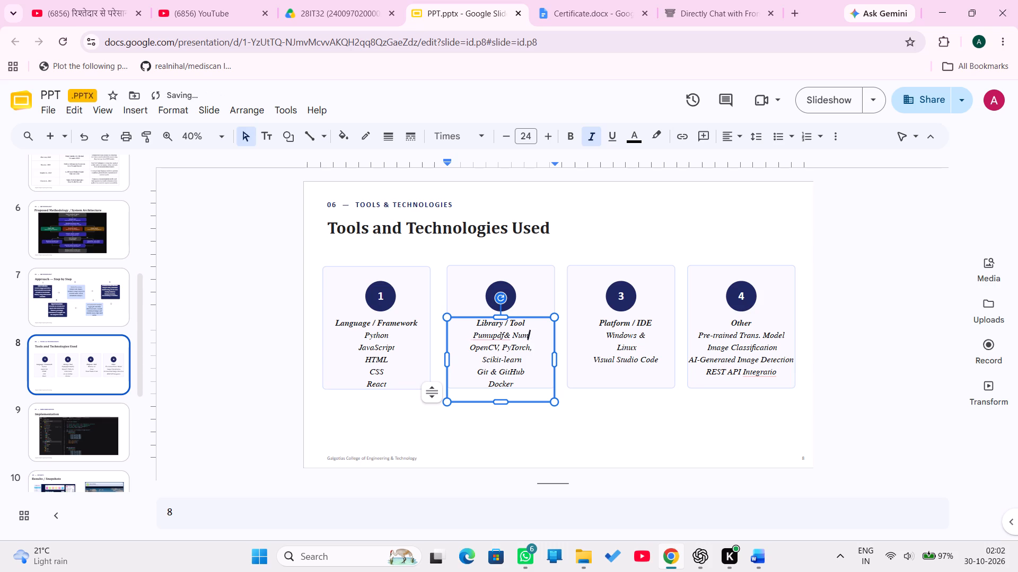
pyautogui.press('BackSpace')
pyautogui.press('BackSpace')
pyautogui.press('BackSpace')
pyautogui.write('pad')
pyautogui.write('dle')
pyautogui.hotkey('shift', 'o')
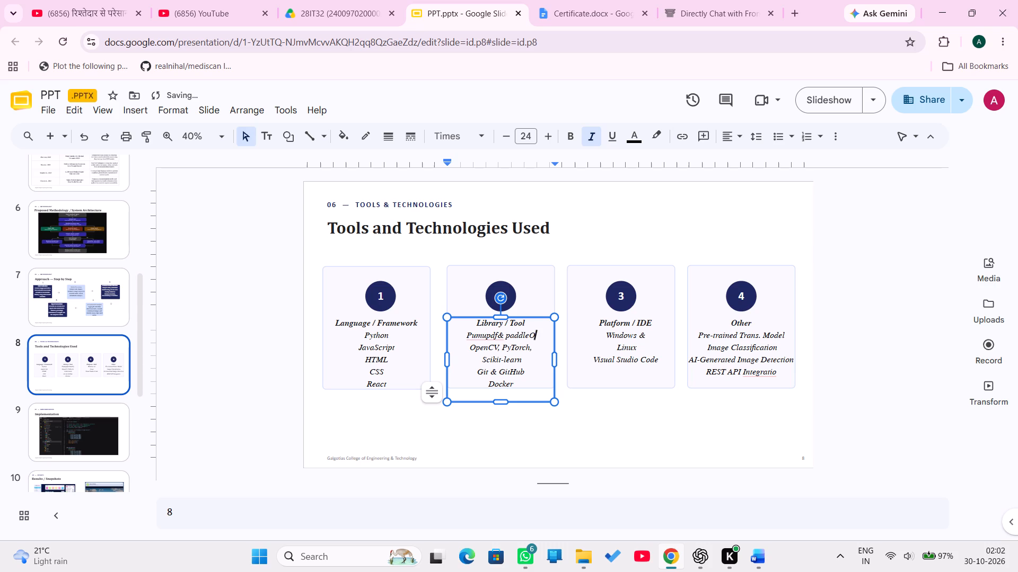
pyautogui.hotkey('shift', 'c')
pyautogui.hotkey('shift', 'r')
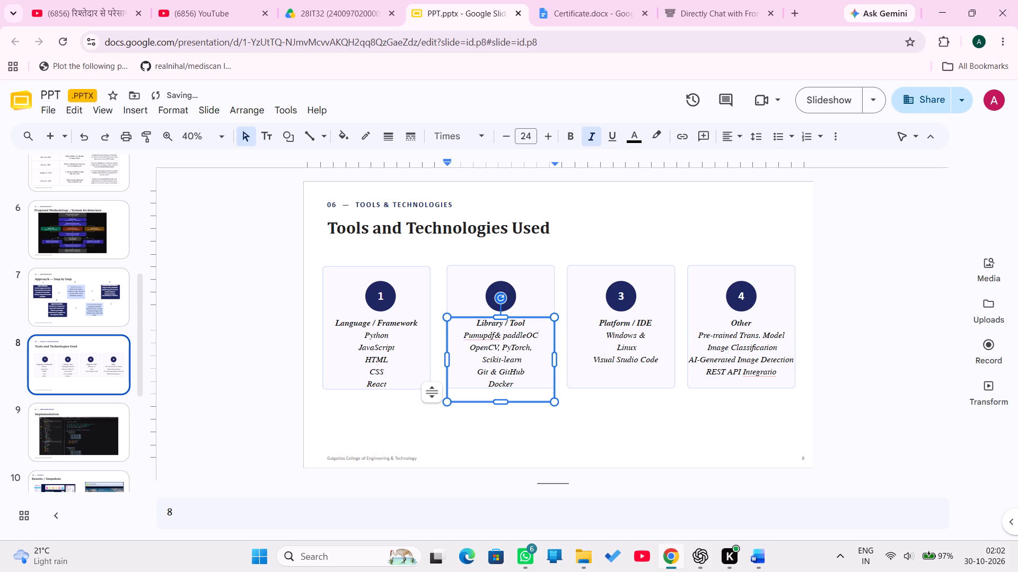
# Delete the OpenCV, PyTorch and Scikit-learn entries from the Library / Tool card, leaving no blank line.
pyautogui.click(546, 385)
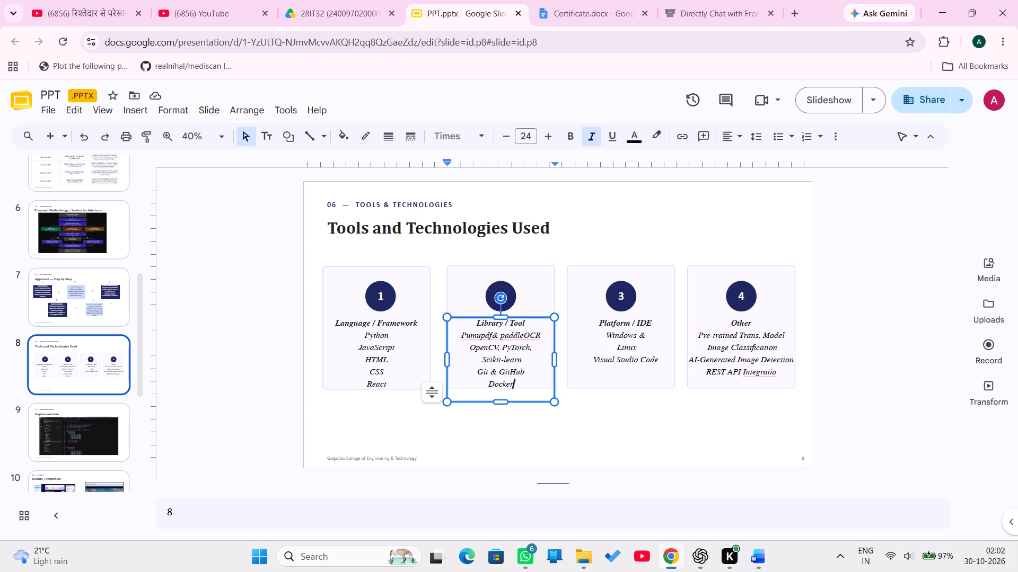
pyautogui.moveTo(522, 360); pyautogui.dragTo(464, 346)
pyautogui.press('BackSpace')
pyautogui.press('BackSpace')
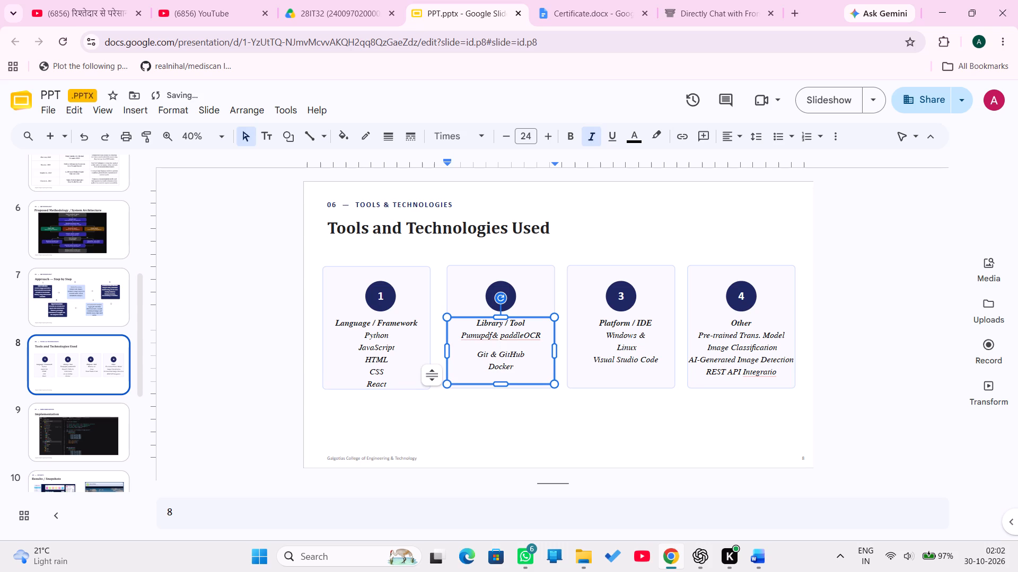
pyautogui.press('BackSpace')
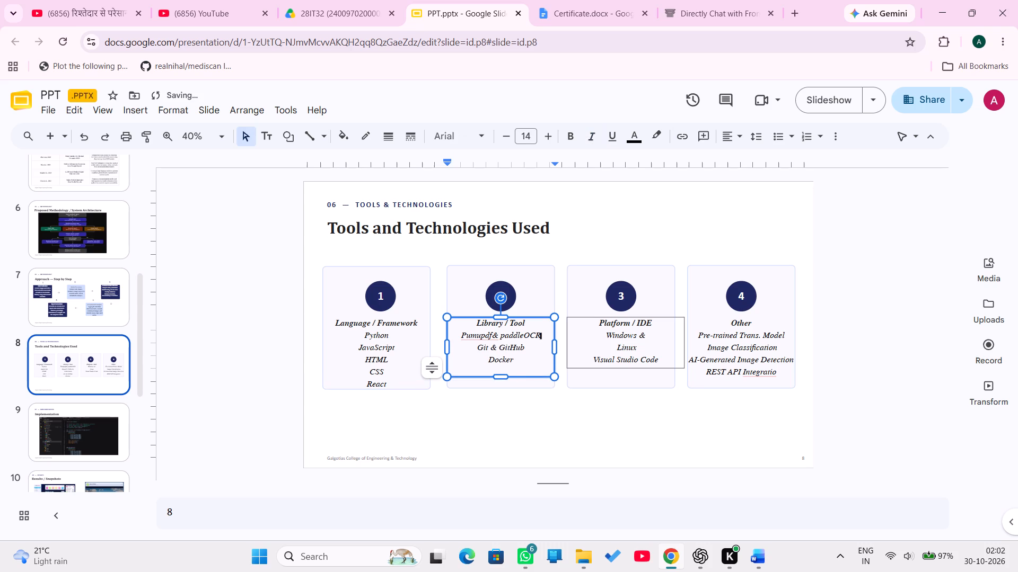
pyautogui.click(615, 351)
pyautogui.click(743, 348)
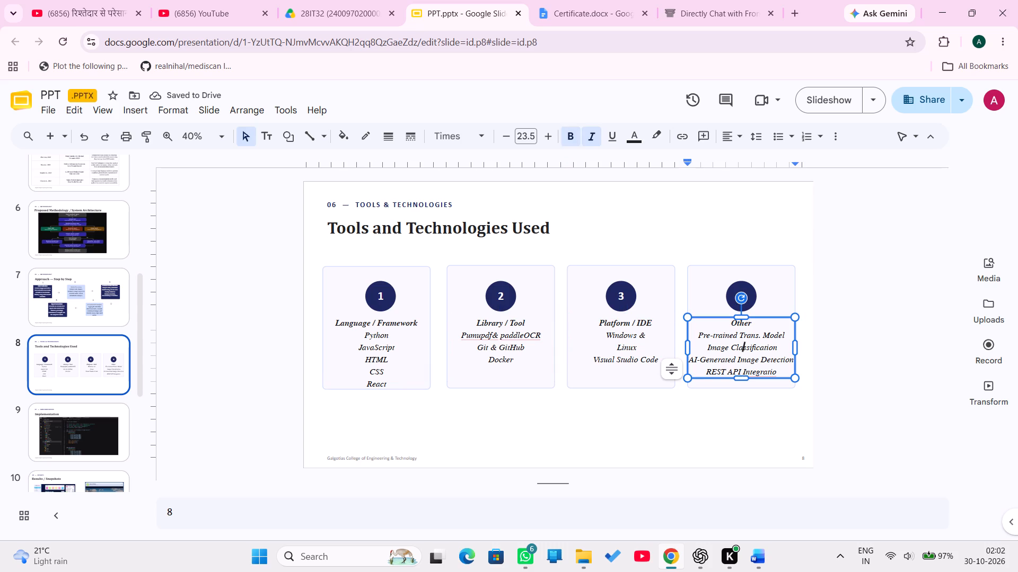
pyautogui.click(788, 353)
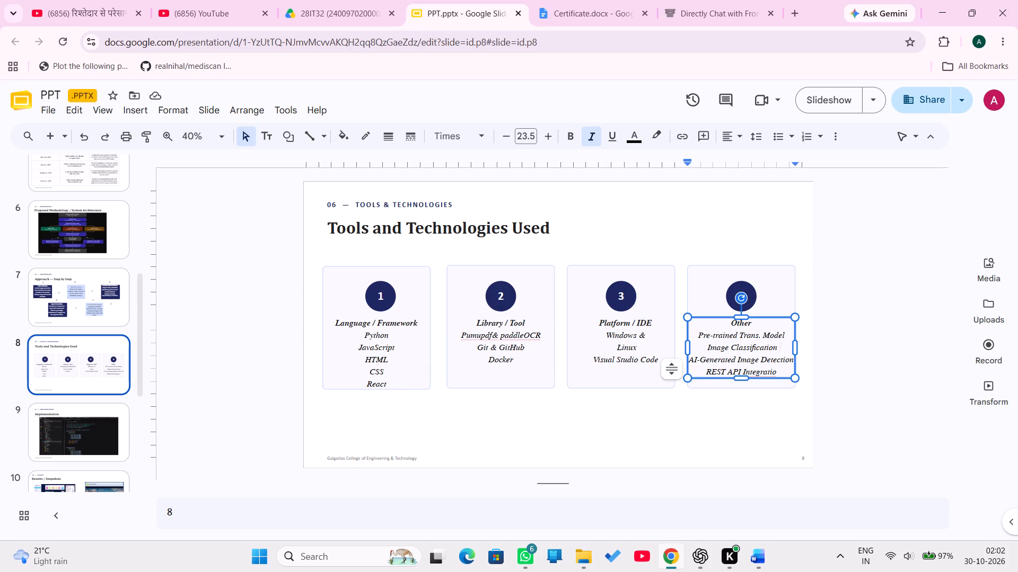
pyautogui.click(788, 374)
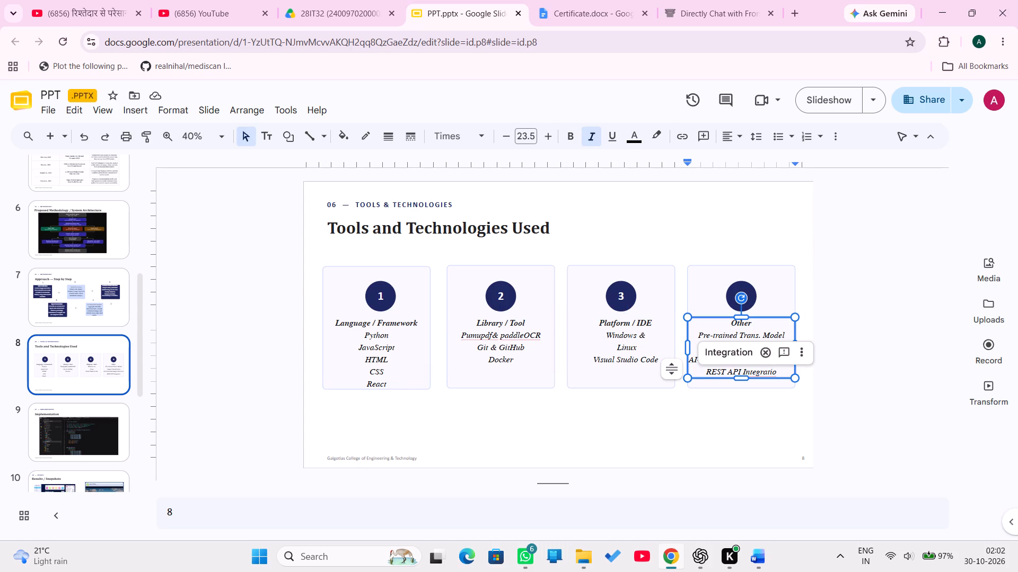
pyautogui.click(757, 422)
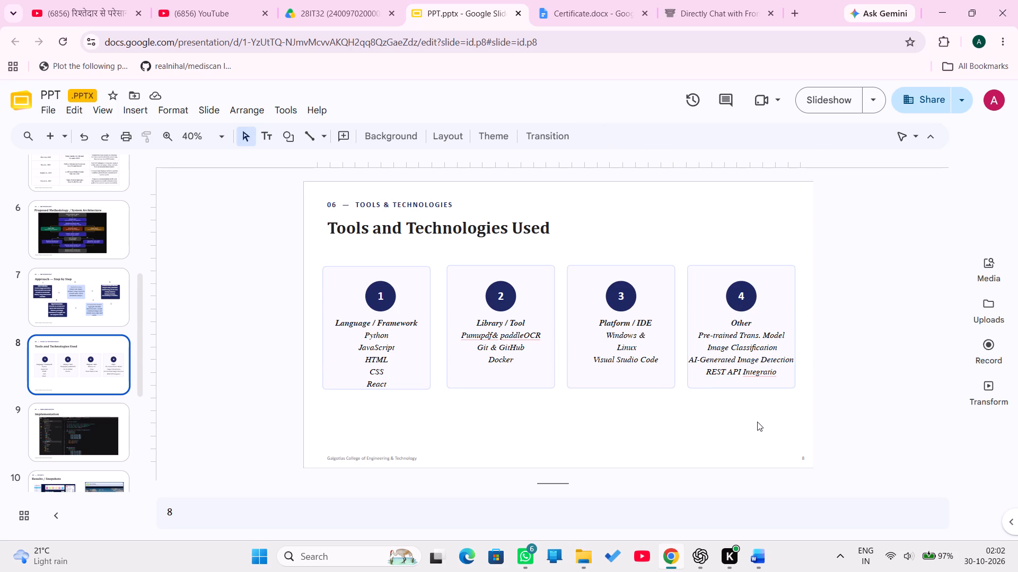
# Delete the Pre-trained Trans. Model entry from the Other card.
pyautogui.click(784, 340)
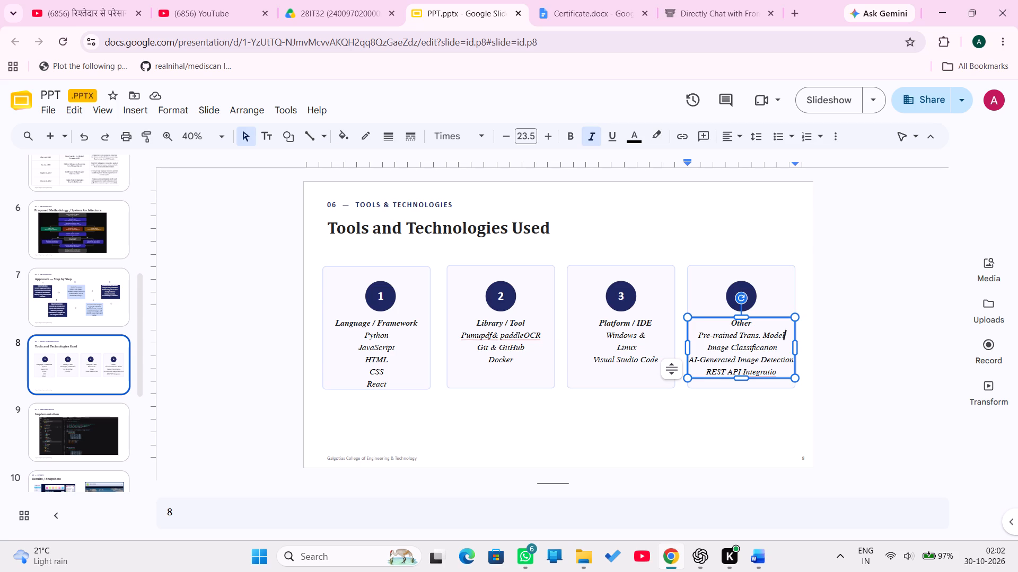
pyautogui.press('BackSpace')
pyautogui.press('BackSpace')
pyautogui.press('BackSpace')
pyautogui.press('BackSpace')
pyautogui.press('BackSpace')
pyautogui.press('BackSpace')
pyautogui.press('BackSpace')
pyautogui.press('BackSpace')
pyautogui.press('BackSpace')
pyautogui.press('BackSpace')
pyautogui.press('BackSpace')
pyautogui.press('BackSpace')
pyautogui.press('BackSpace')
pyautogui.press('BackSpace')
pyautogui.press('BackSpace')
pyautogui.press('BackSpace')
pyautogui.press('BackSpace')
pyautogui.press('BackSpace')
pyautogui.press('BackSpace')
pyautogui.press('BackSpace')
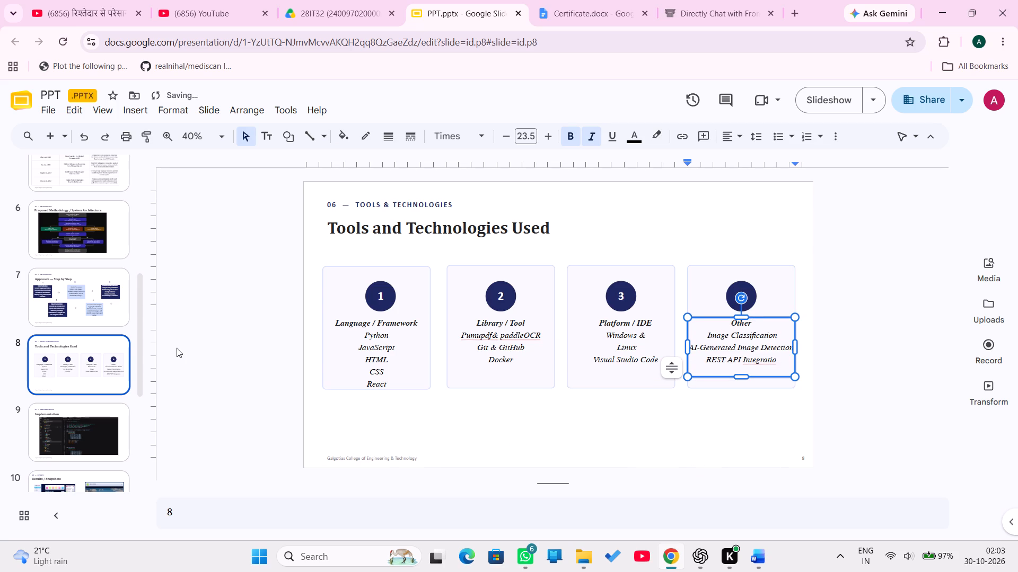
# Delete the code screenshot from the Implementation slide.
pyautogui.click(121, 436)
pyautogui.click(460, 323)
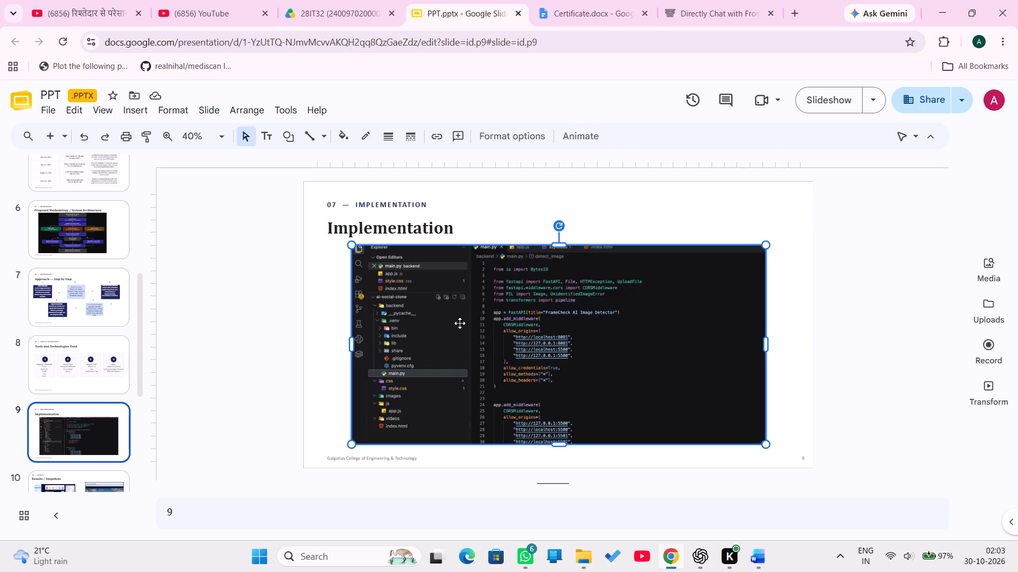
pyautogui.press('BackSpace')
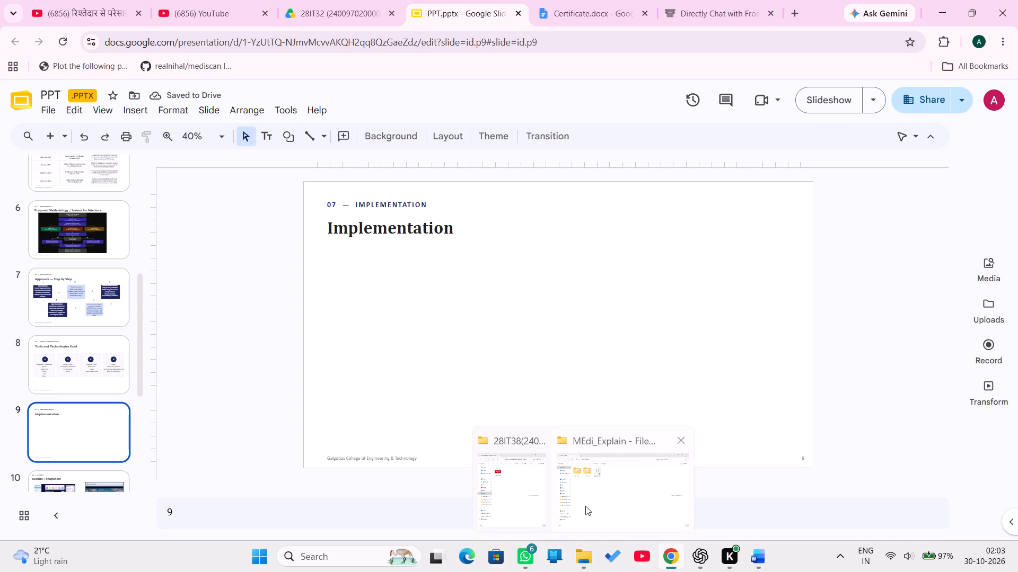
# Open the MEdi_Explain project folder from the desktop in Visual Studio Code.
pyautogui.click(585, 506)
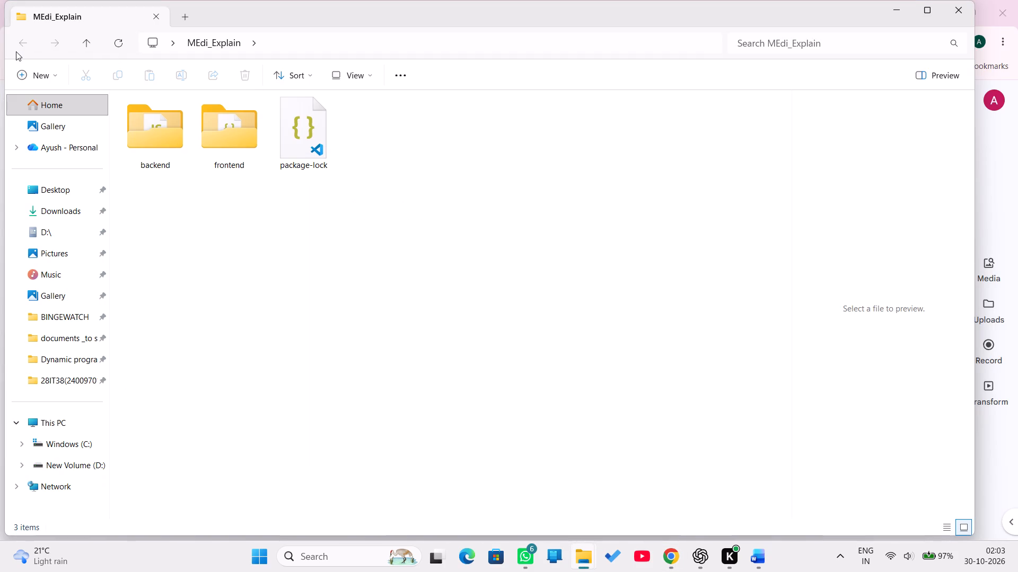
pyautogui.click(157, 133)
pyautogui.click(221, 140)
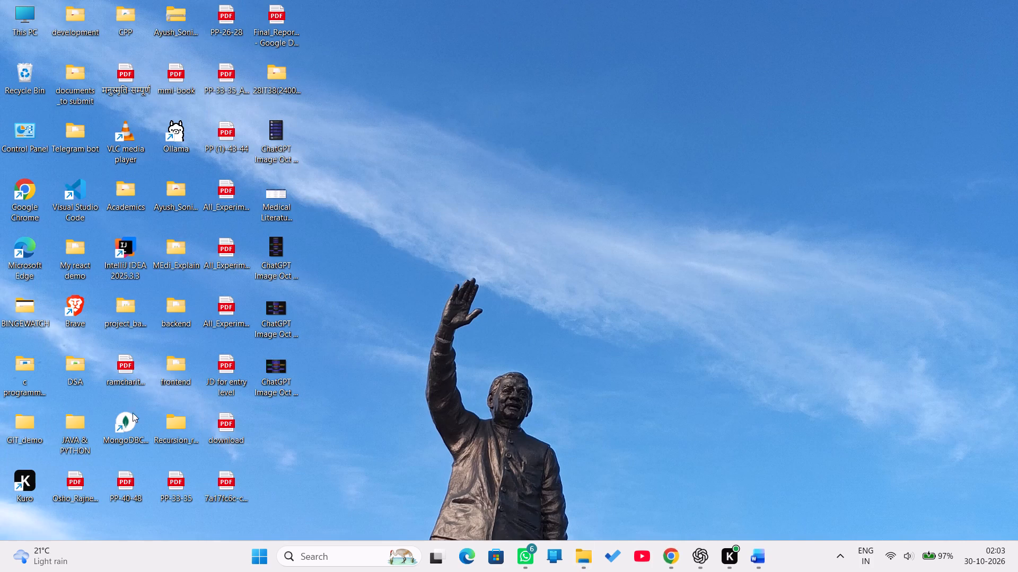
pyautogui.click(183, 264)
pyautogui.rightClick(183, 264)
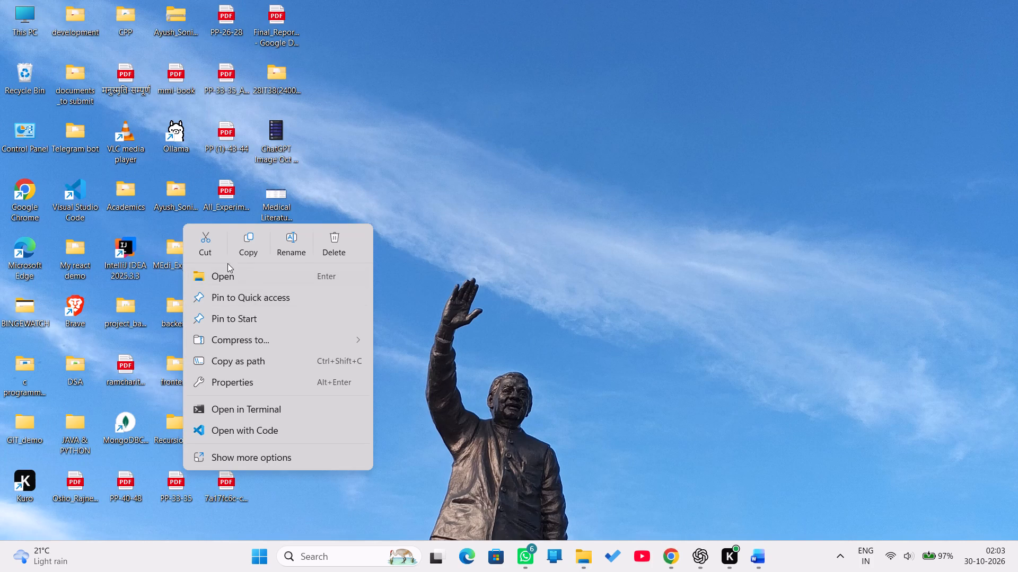
pyautogui.click(256, 425)
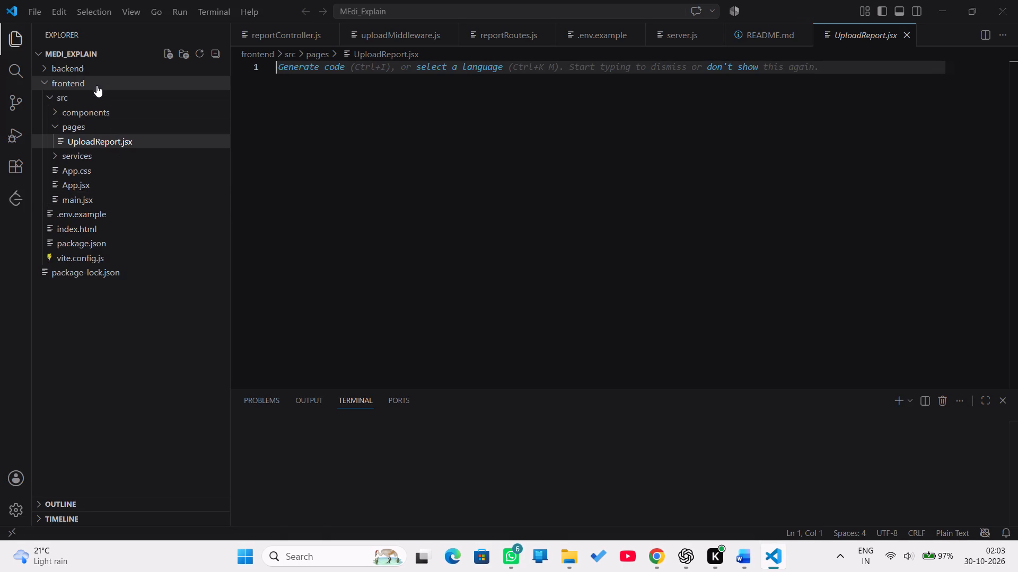
# Look through the frontend folder's files, including UploadReport.jsx, App.css, App.jsx, main.jsx, index.html and package.json, for their code.
pyautogui.click(93, 82)
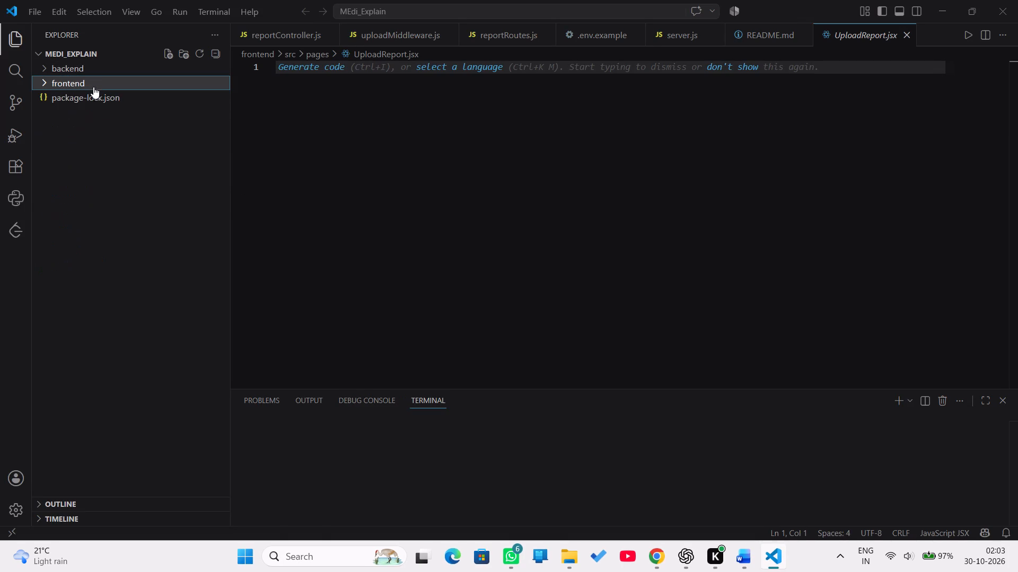
pyautogui.click(116, 79)
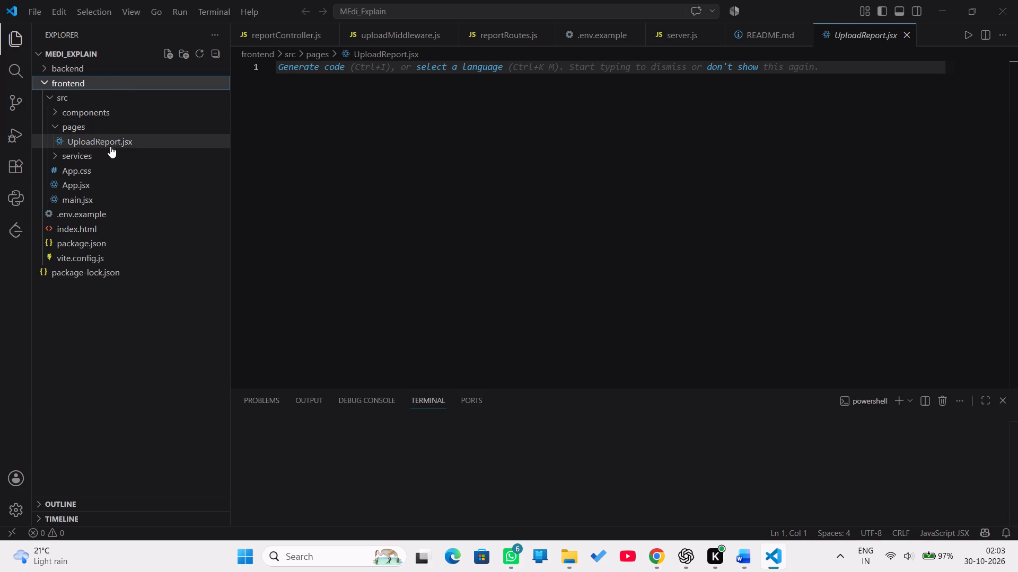
pyautogui.click(110, 146)
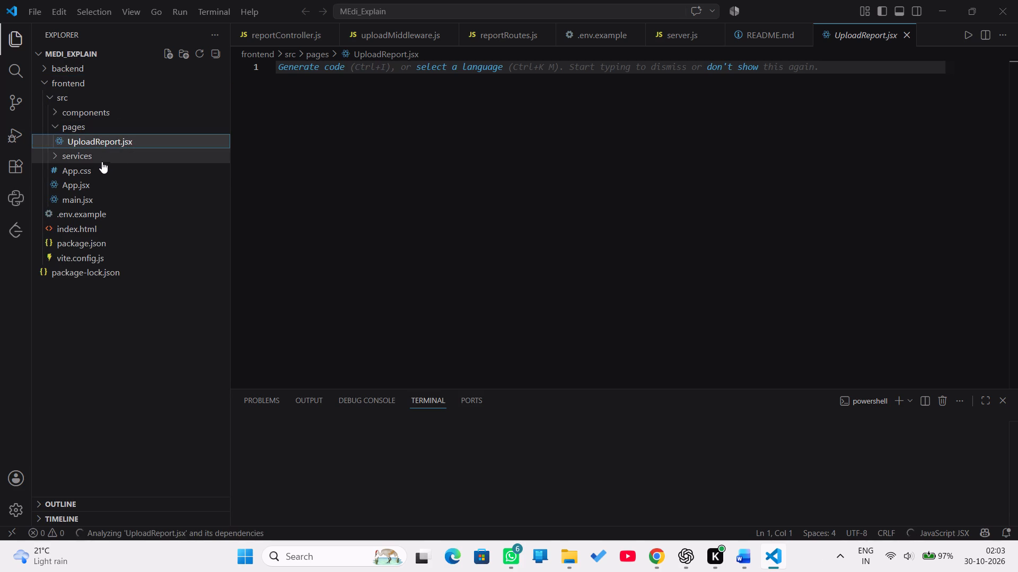
pyautogui.click(98, 165)
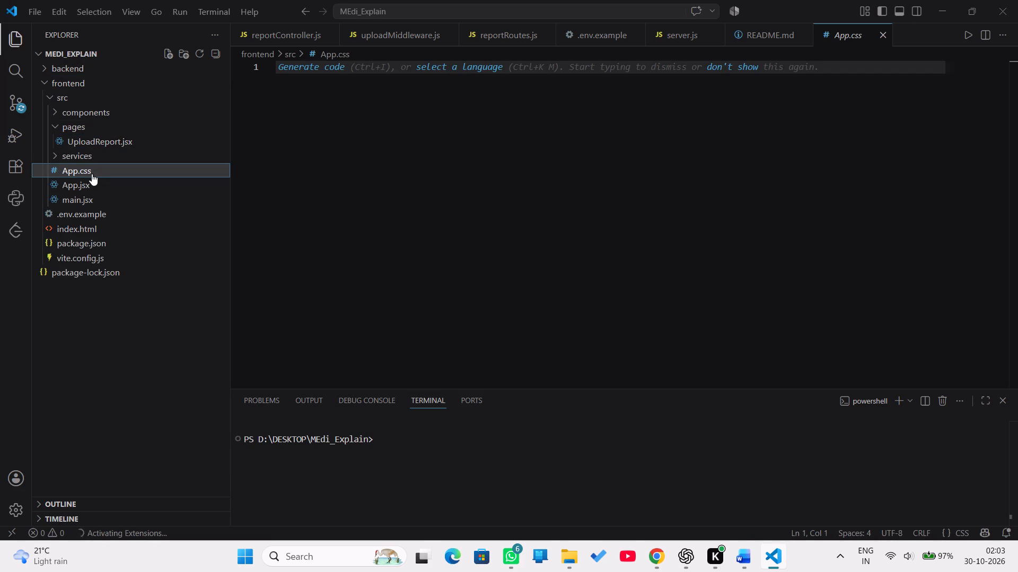
pyautogui.click(89, 178)
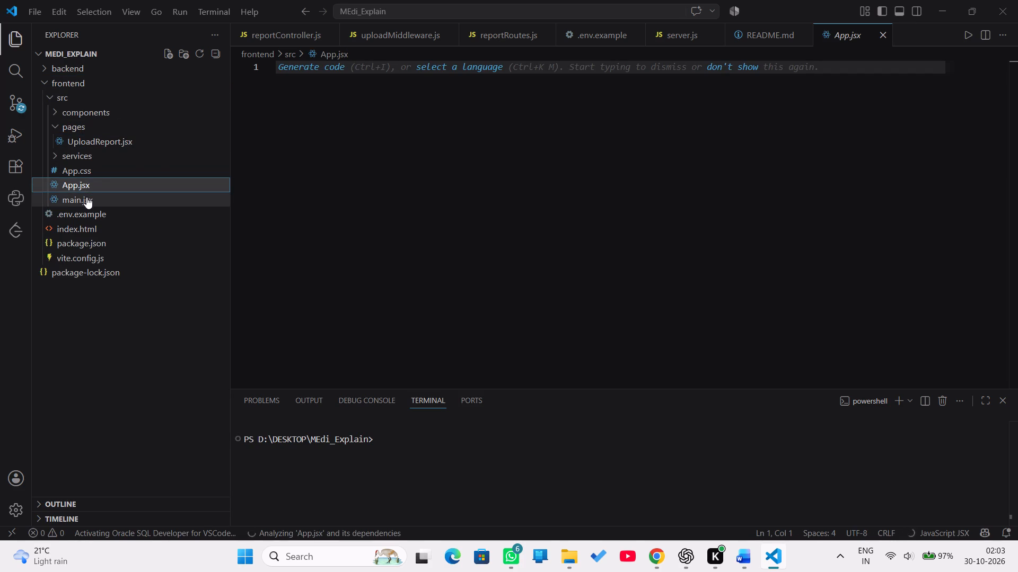
pyautogui.click(86, 197)
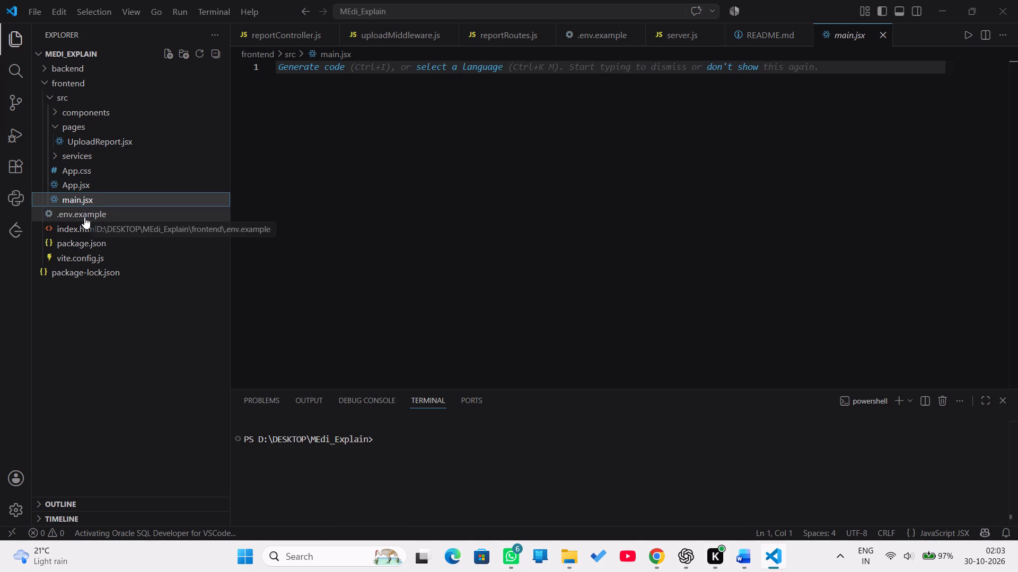
pyautogui.click(84, 225)
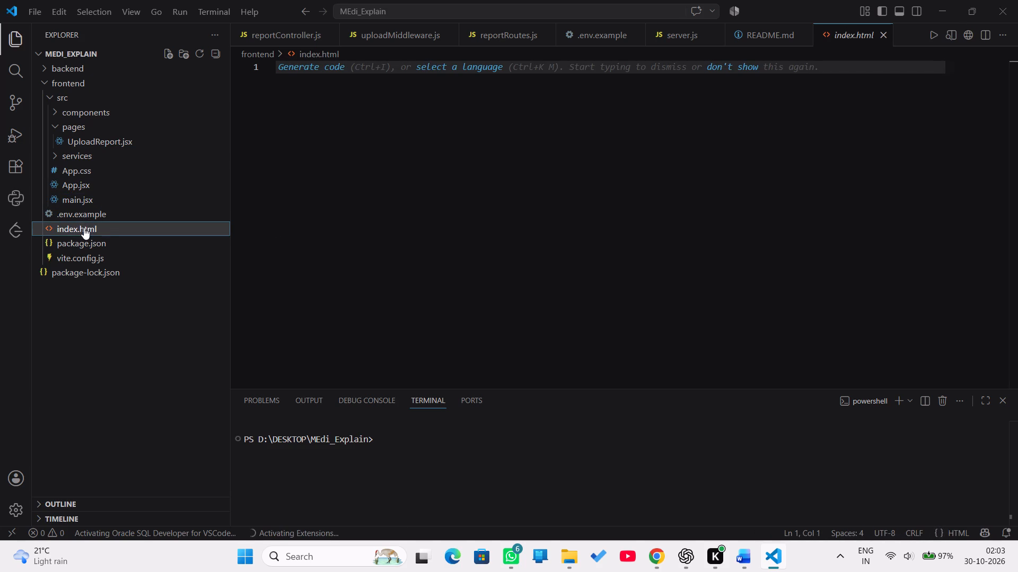
pyautogui.click(83, 239)
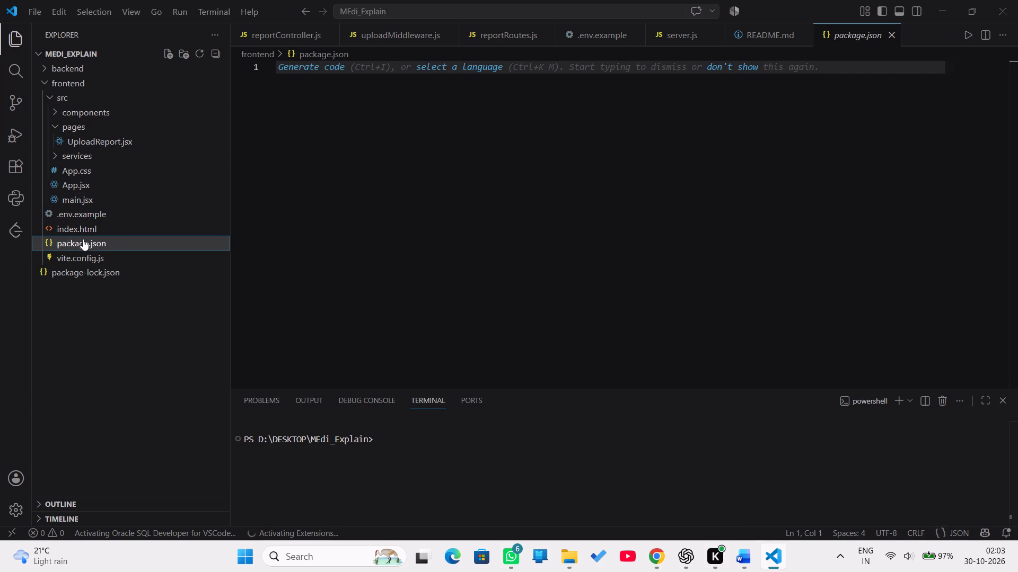
# Leave the empty package.json file and bring up the open File Explorer windows.
pyautogui.click(371, 179)
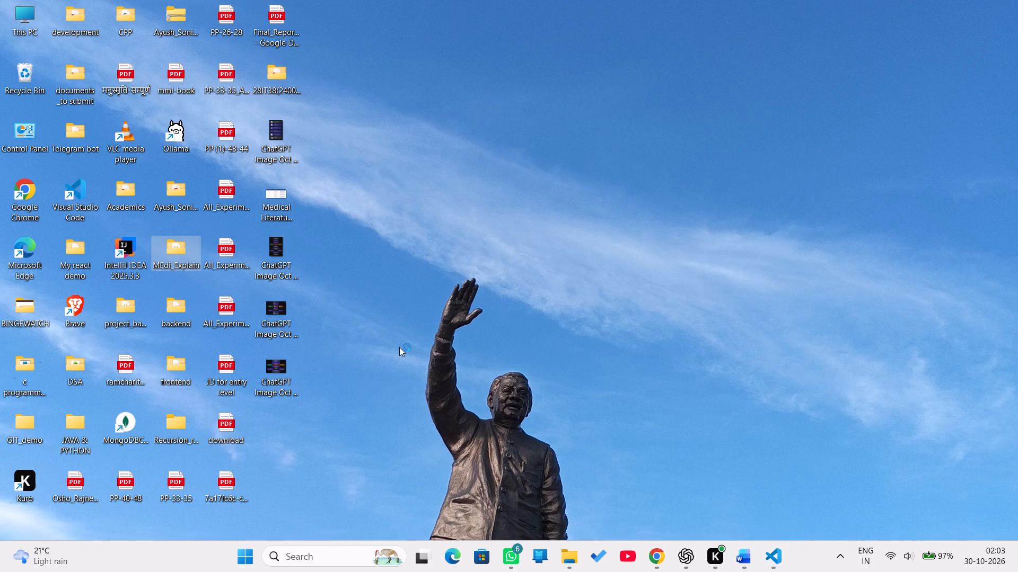
pyautogui.click(562, 564)
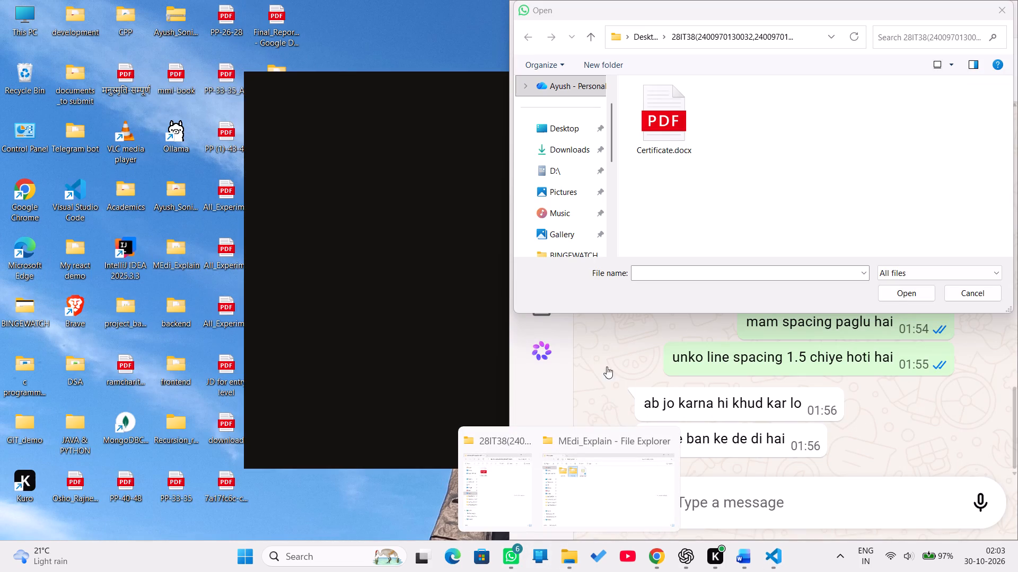
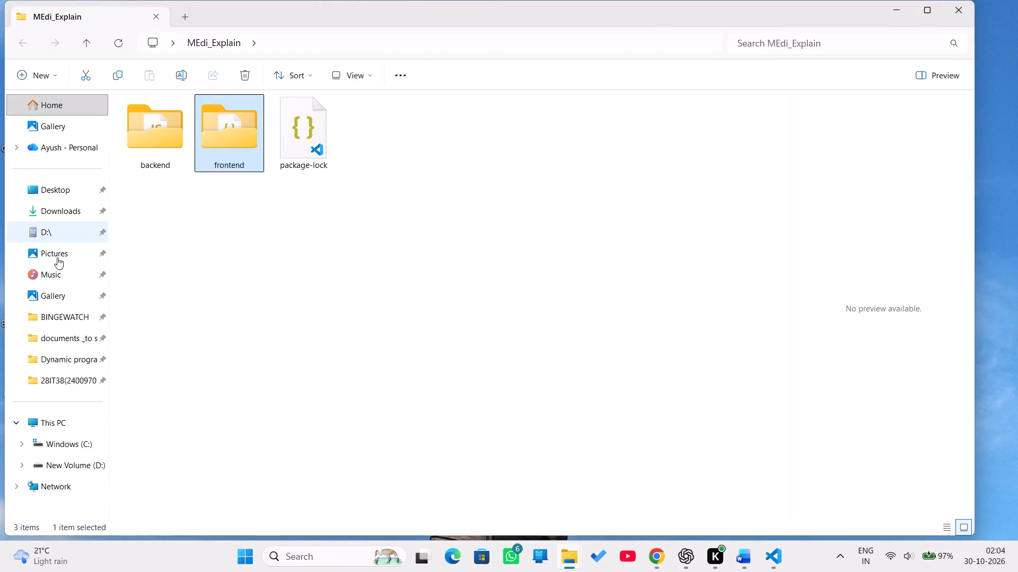
# Look through the Downloads folder for the MediExplain project's files and folders.
pyautogui.click(70, 213)
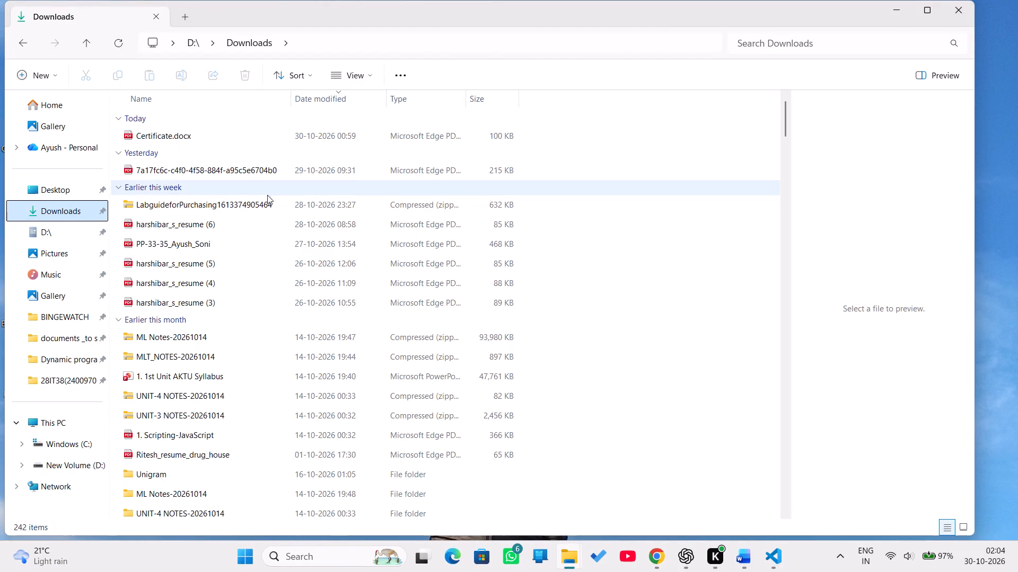
pyautogui.scroll(-1, 210, 264)
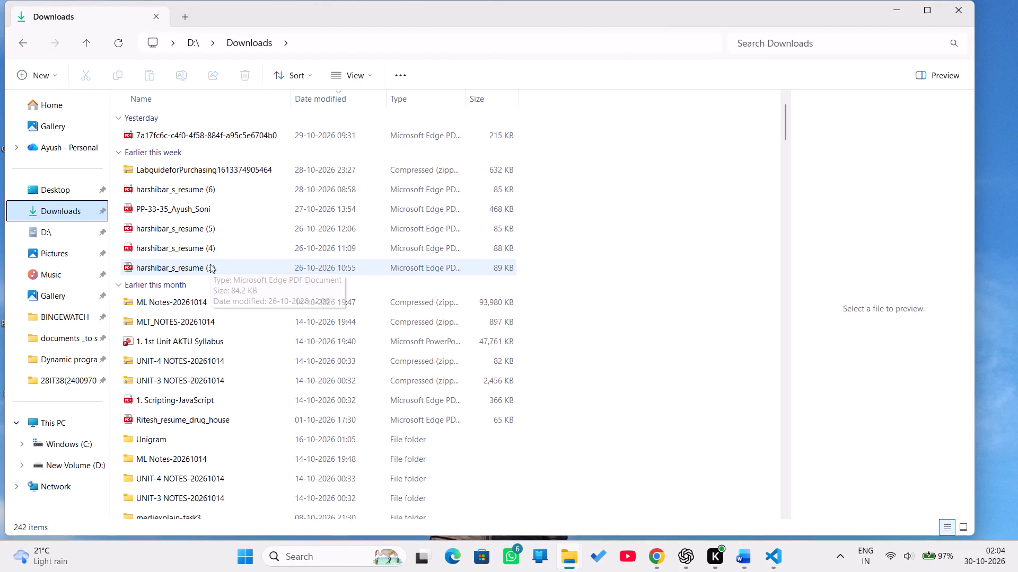
pyautogui.scroll(-2, 210, 264)
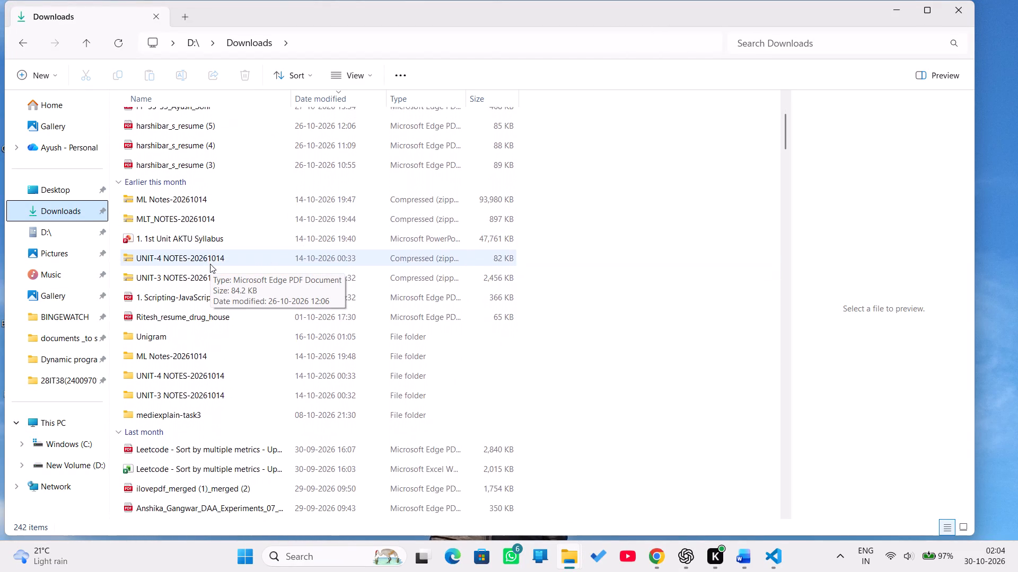
pyautogui.scroll(-6, 210, 264)
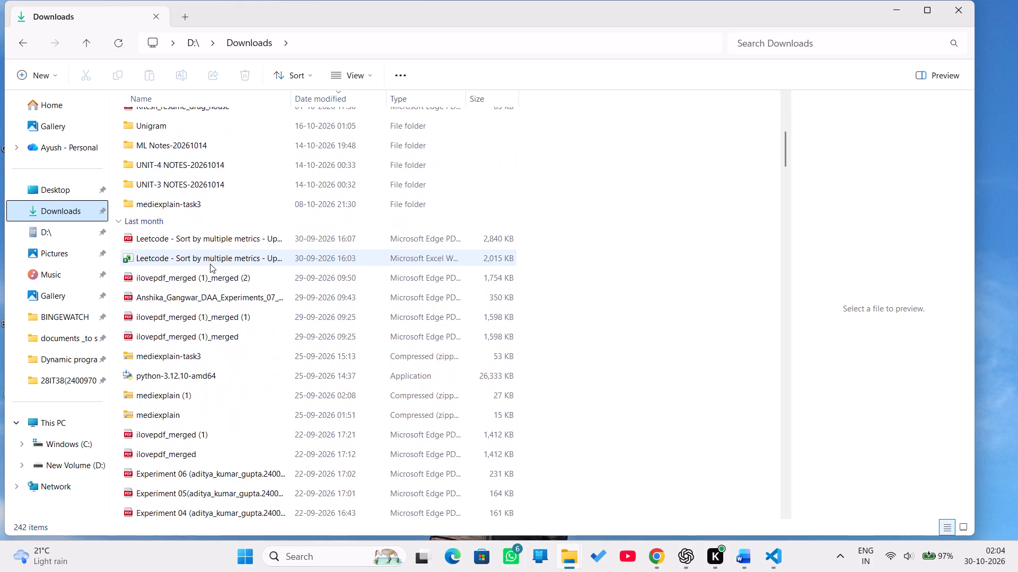
pyautogui.scroll(-1, 210, 264)
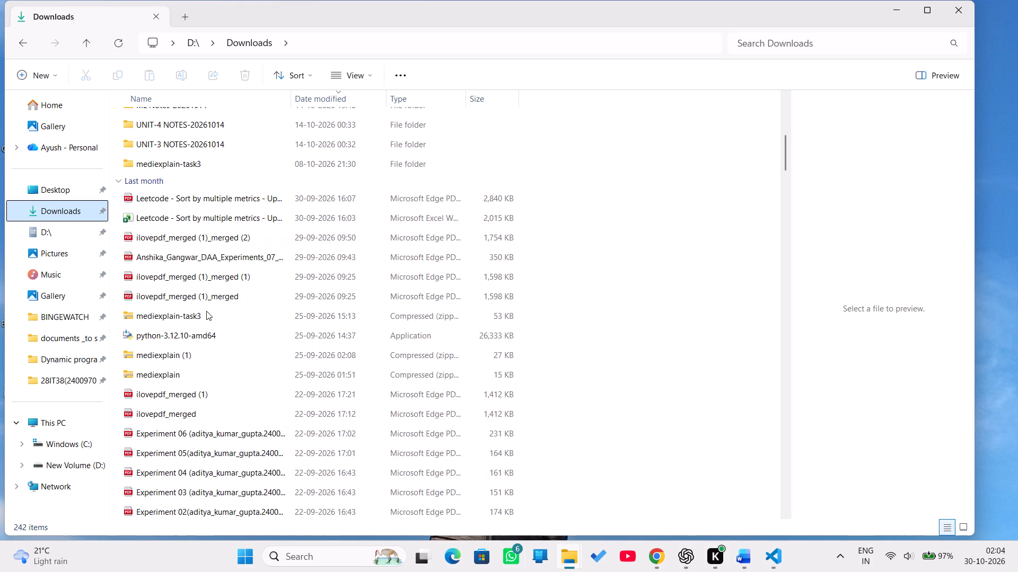
pyautogui.click(206, 311)
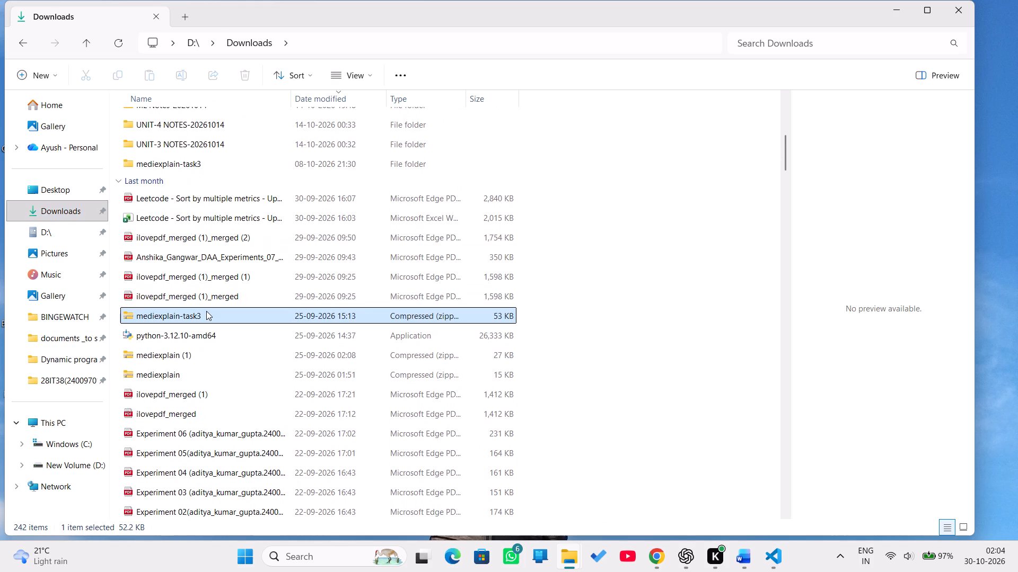
pyautogui.scroll(-1, 201, 381)
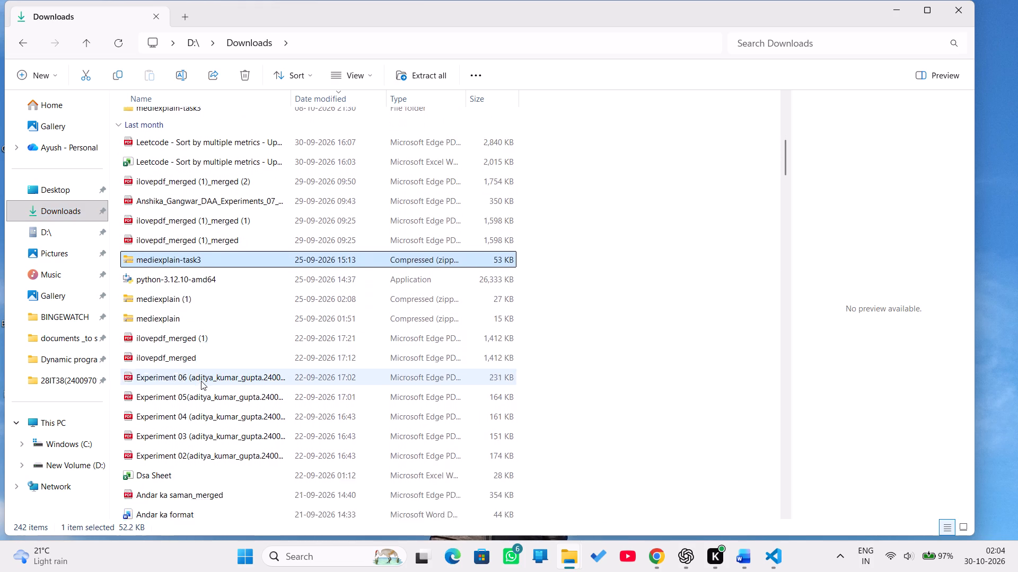
pyautogui.scroll(-6, 201, 381)
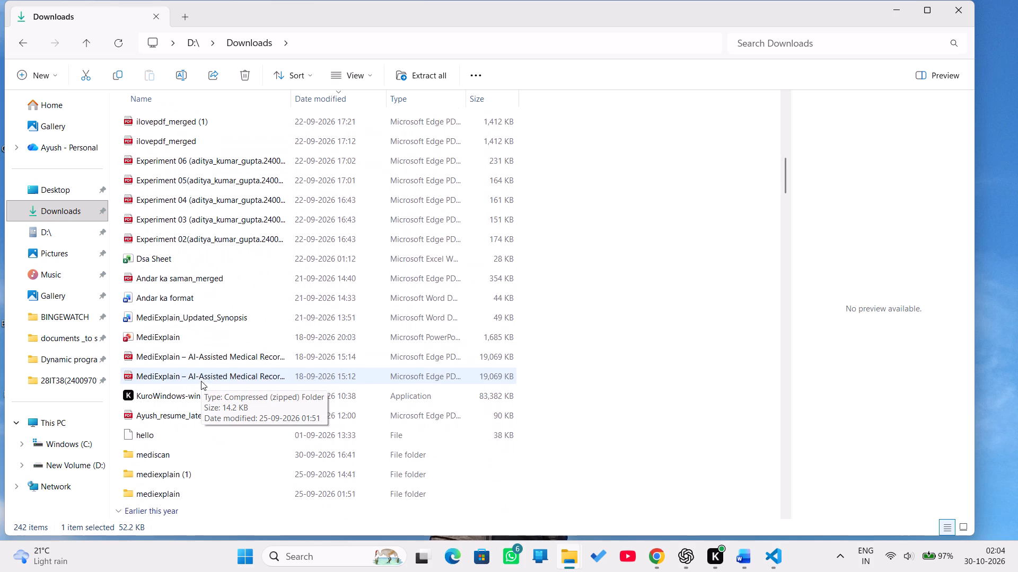
pyautogui.scroll(-1, 201, 381)
pyautogui.scroll(-1, 185, 449)
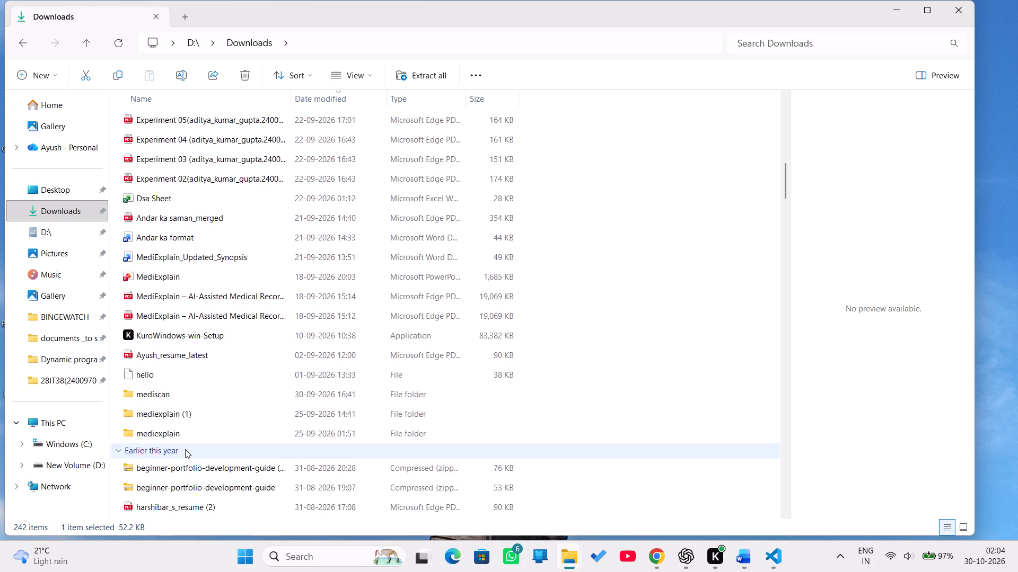
pyautogui.scroll(-4, 185, 449)
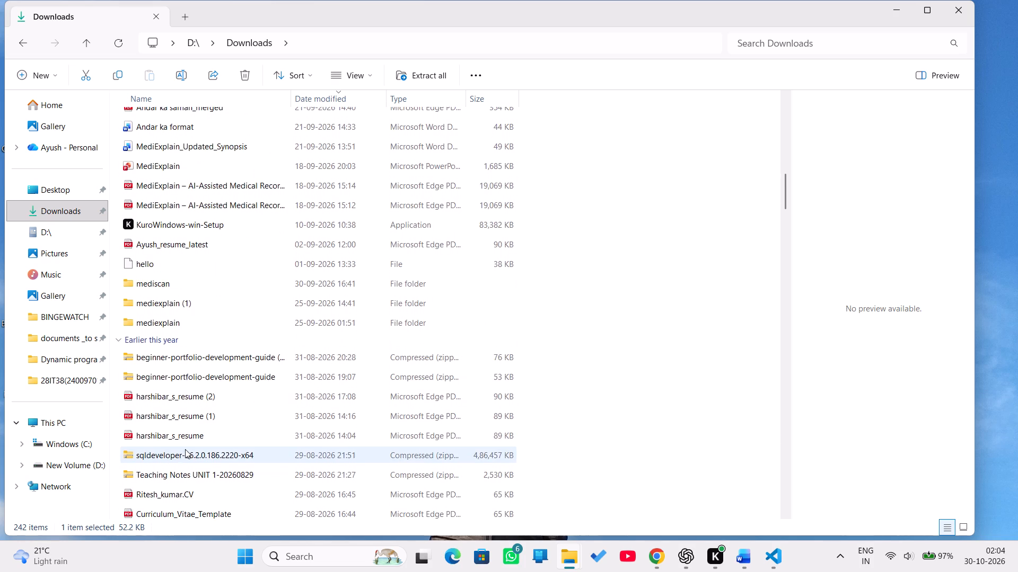
pyautogui.scroll(-4, 185, 449)
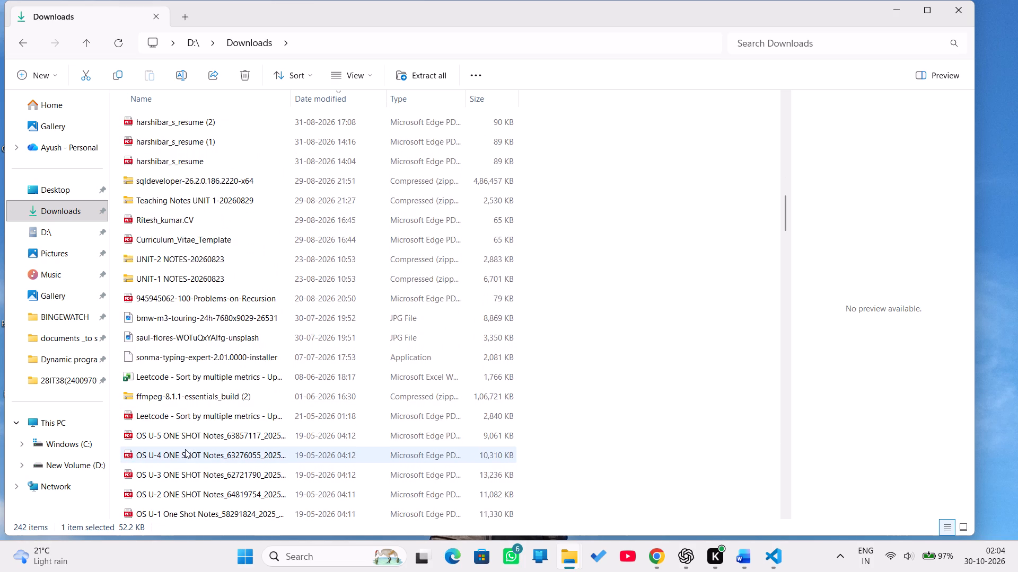
pyautogui.scroll(-3, 185, 449)
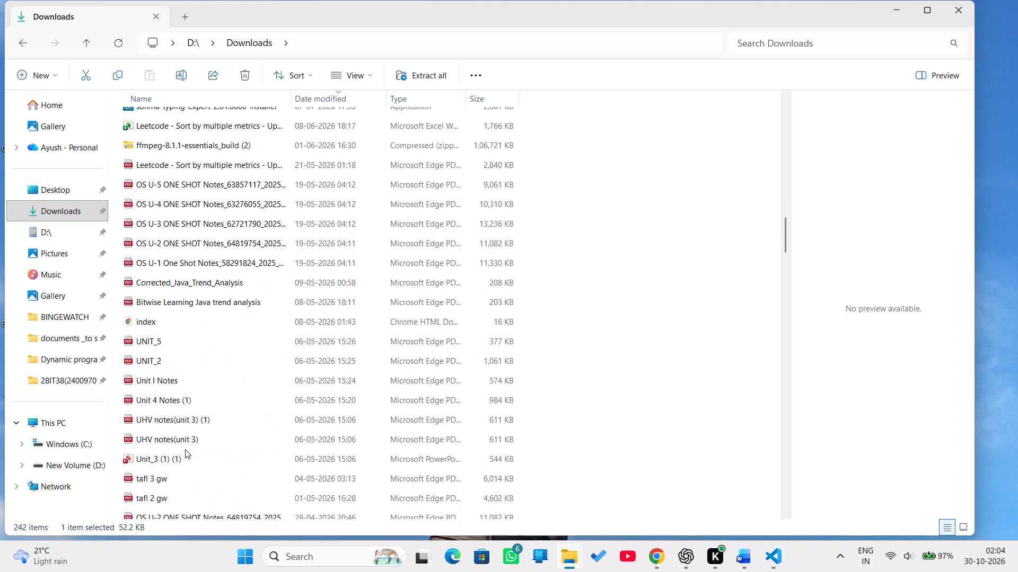
pyautogui.scroll(-6, 185, 449)
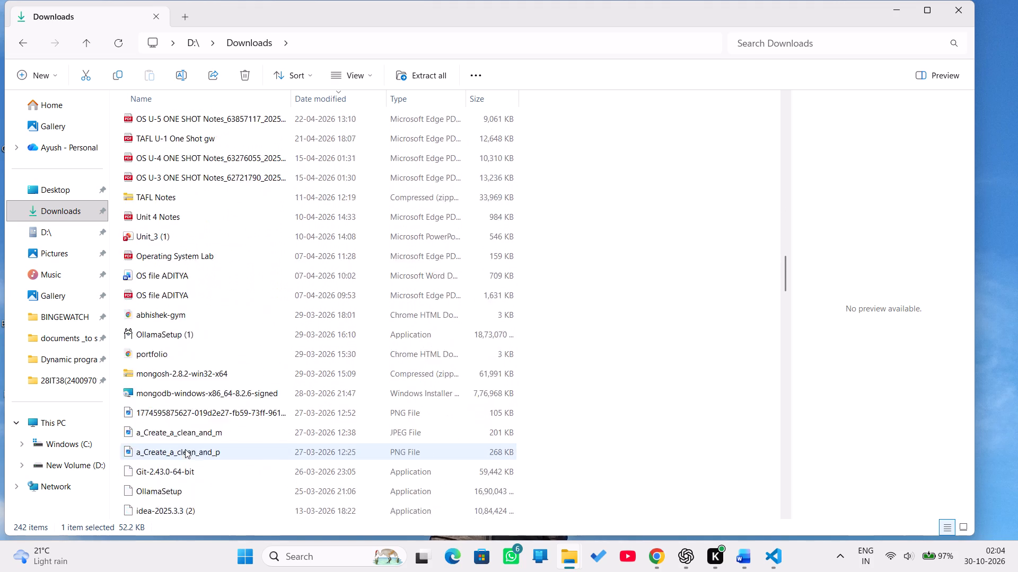
pyautogui.scroll(-6, 185, 449)
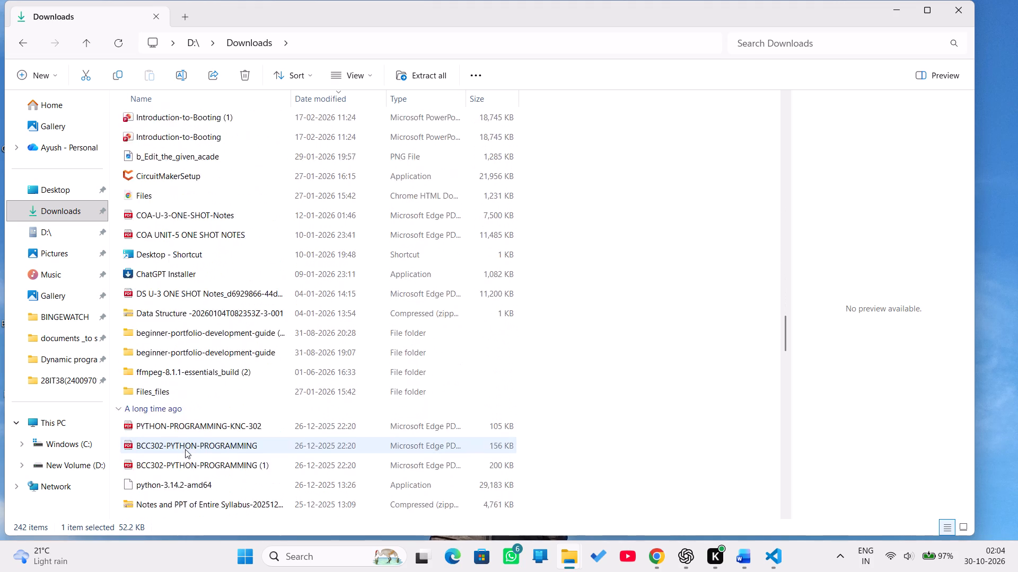
pyautogui.scroll(-2, 185, 449)
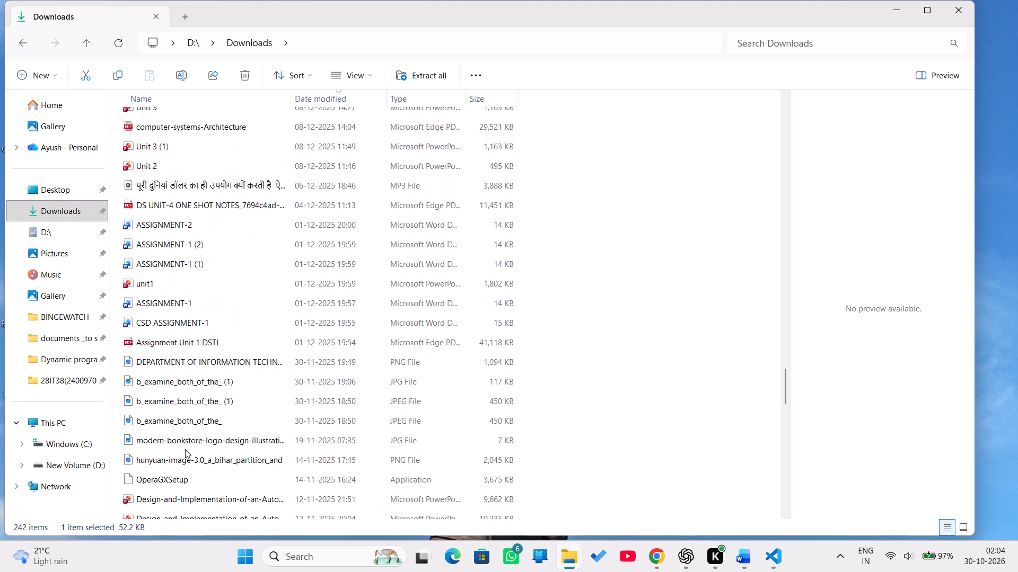
# Look through the Downloads folder for the medical report project files.
pyautogui.scroll(-4, 185, 449)
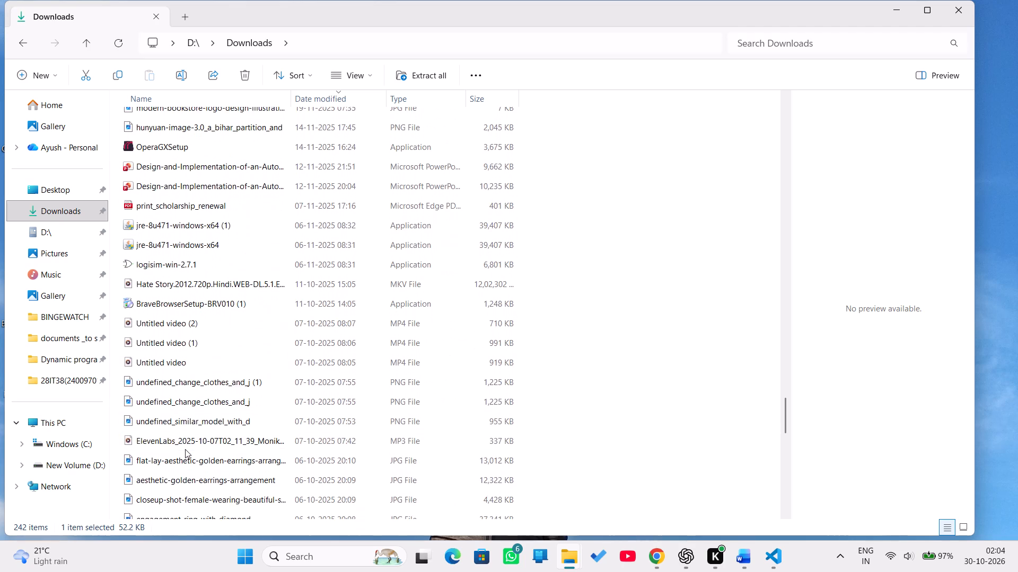
pyautogui.scroll(-2, 185, 449)
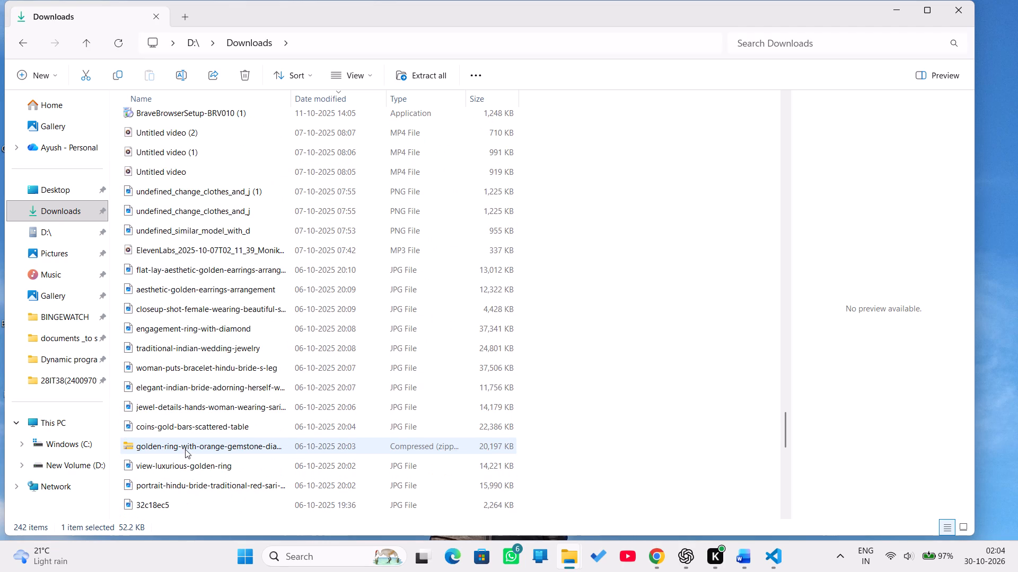
pyautogui.scroll(17, 185, 449)
pyautogui.scroll(9, 185, 449)
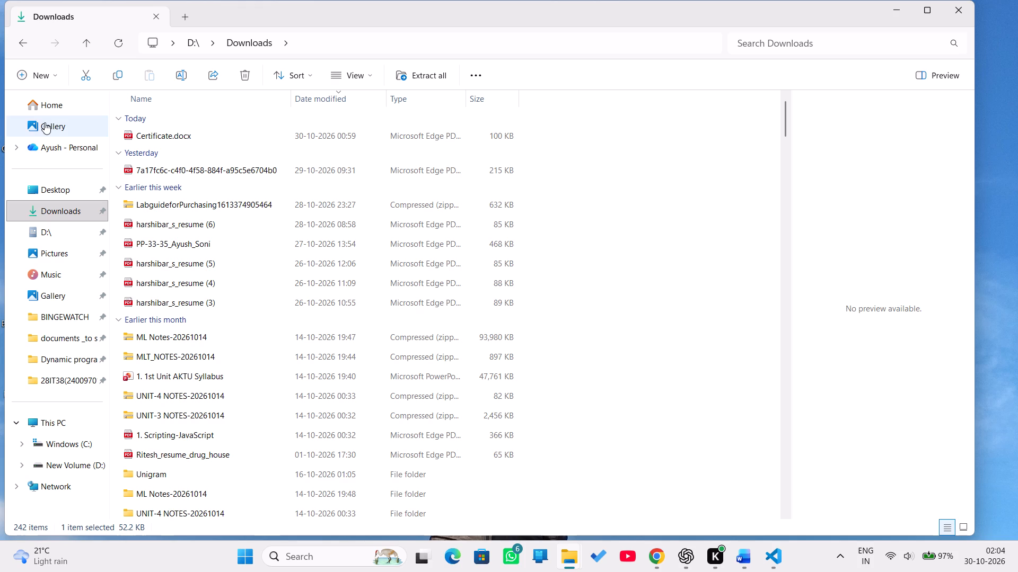
# Search the Home location for mediex and open the mediexplain-task3 folder in Visual Studio Code.
pyautogui.click(55, 100)
pyautogui.click(768, 51)
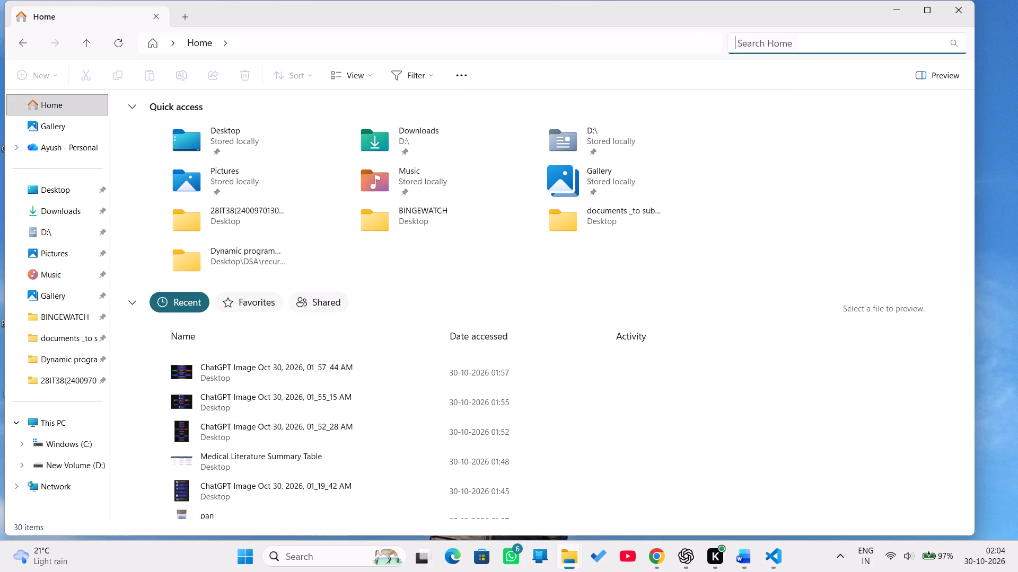
pyautogui.write('medi')
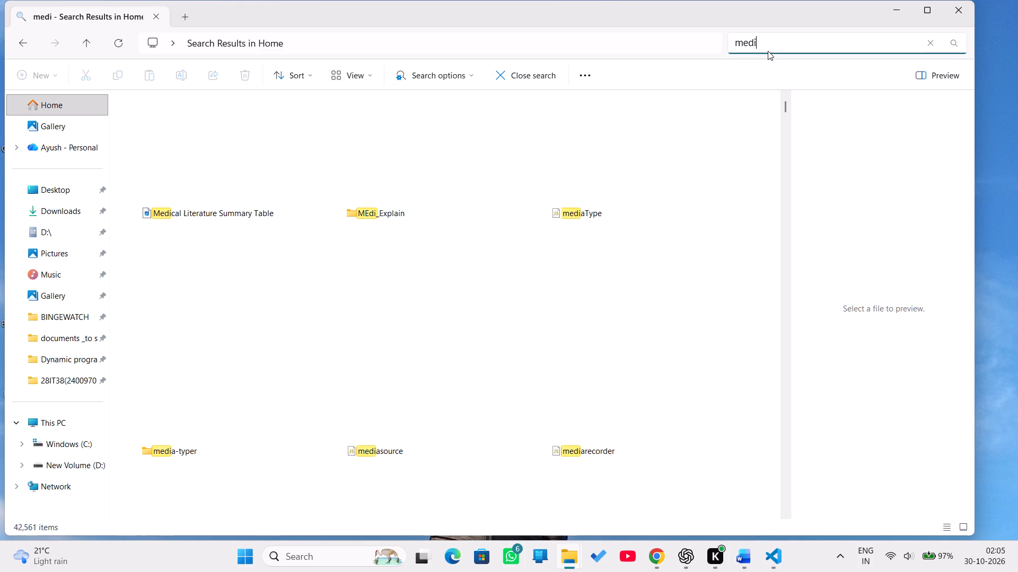
pyautogui.write('ex')
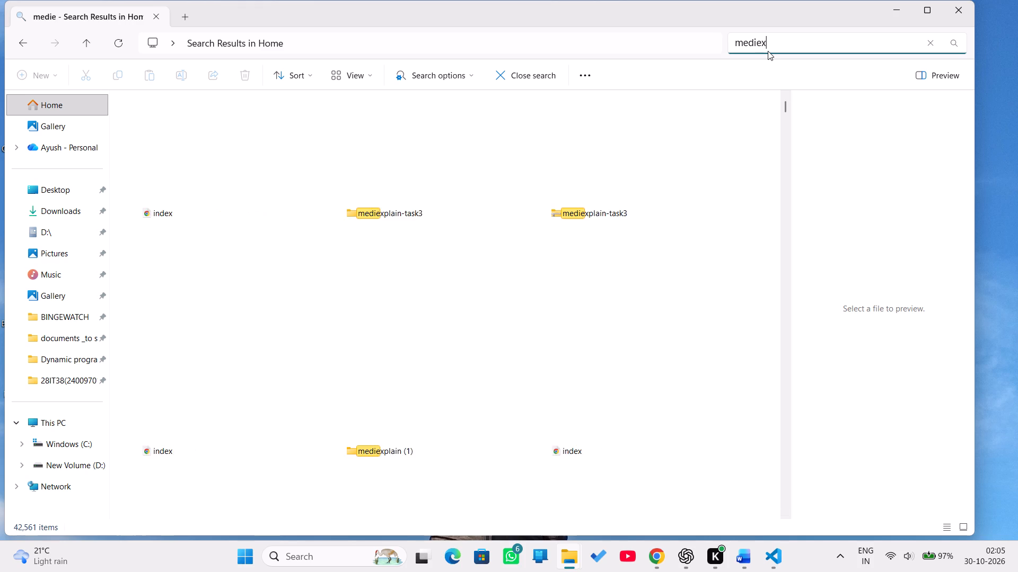
pyautogui.click(429, 181)
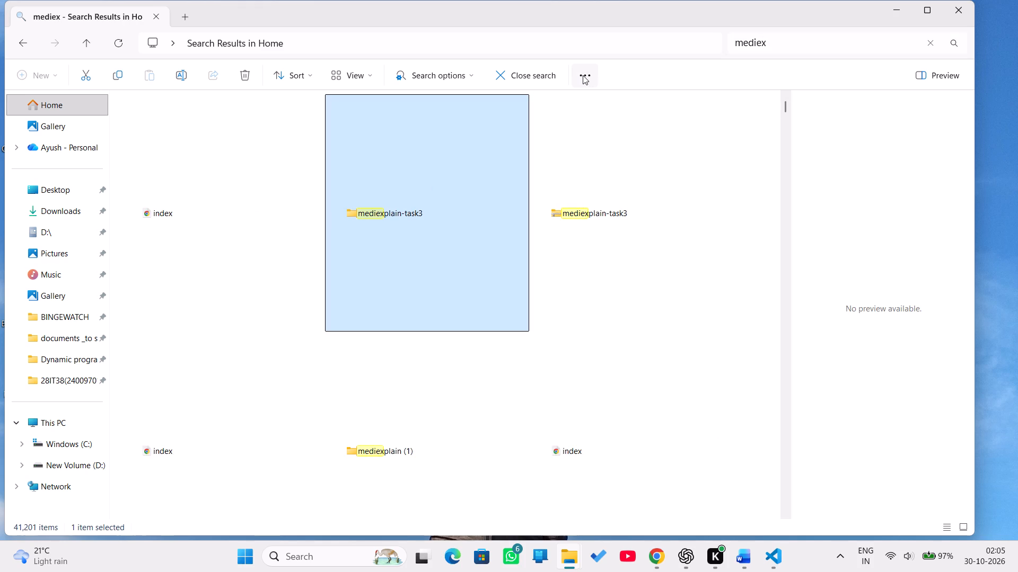
pyautogui.click(583, 75)
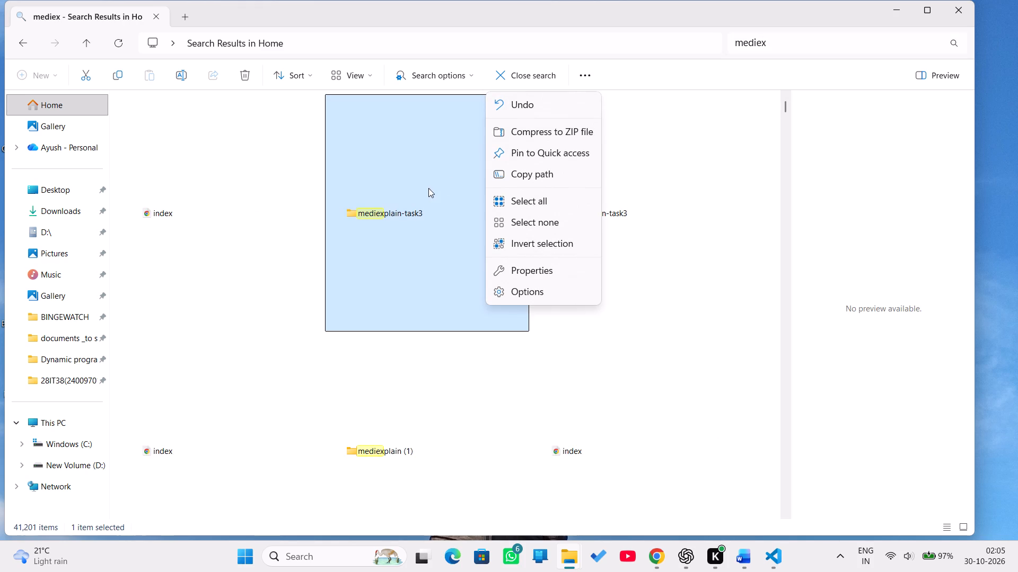
pyautogui.click(426, 181)
pyautogui.rightClick(426, 181)
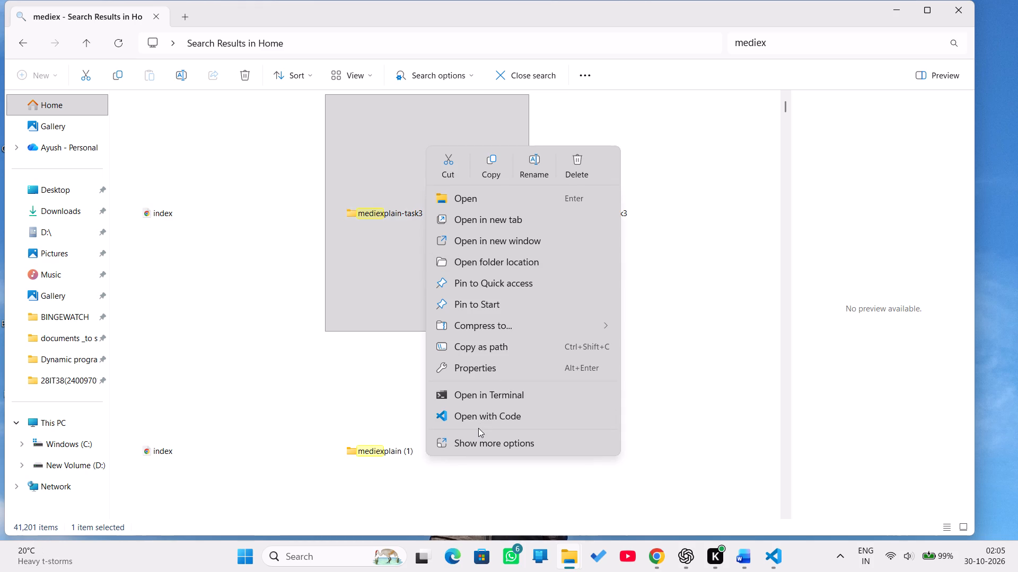
pyautogui.click(485, 422)
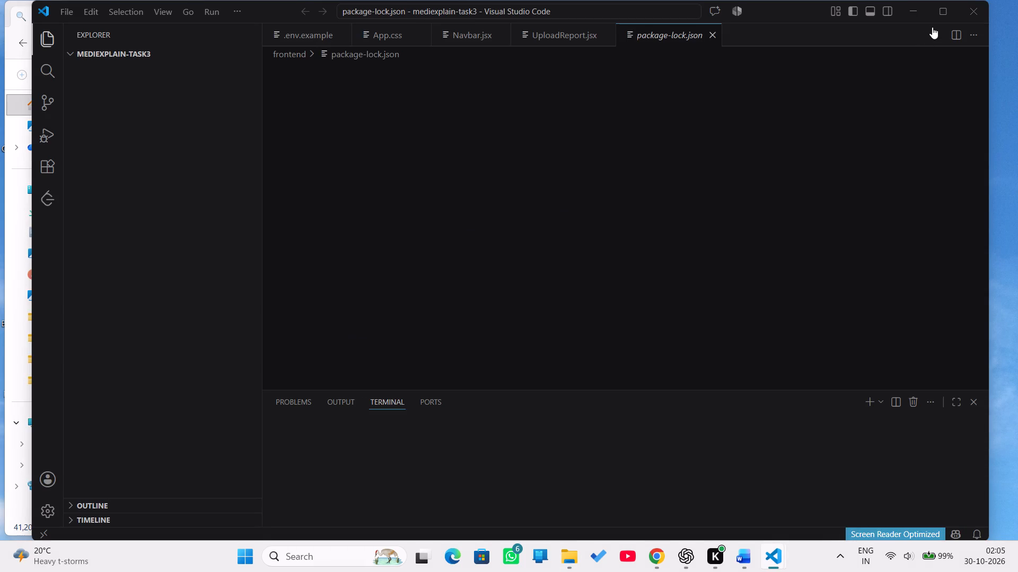
pyautogui.click(940, 17)
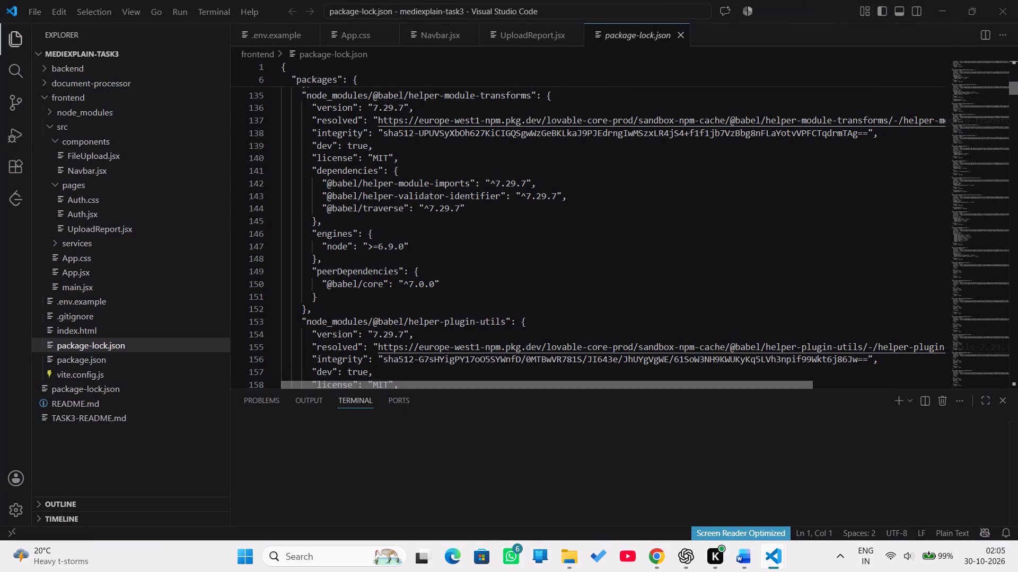
# Open FileUpload.jsx from the frontend components folder and capture a full-screen screenshot of the start of its code.
pyautogui.click(110, 159)
pyautogui.scroll(1, 336, 198)
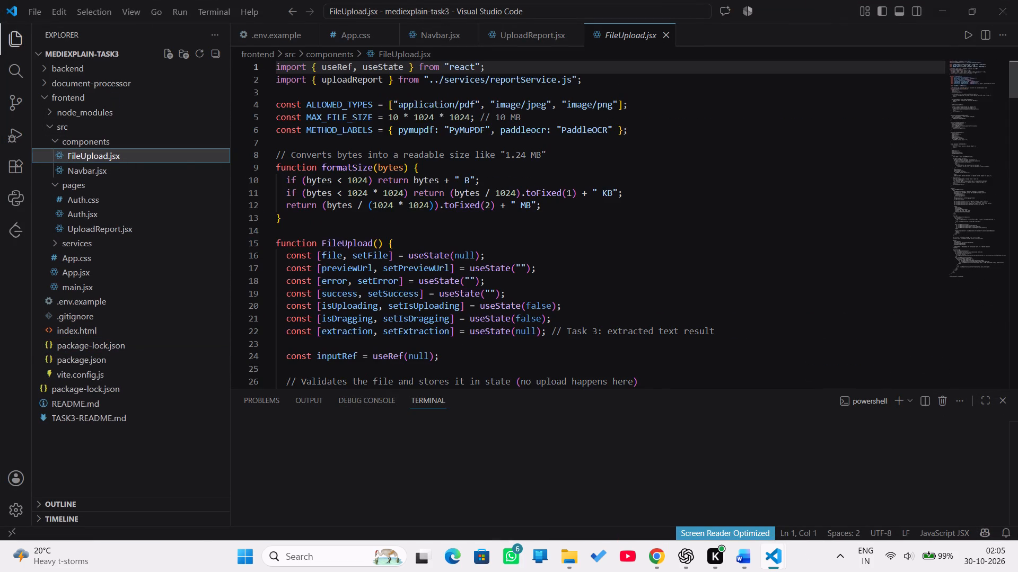
pyautogui.scroll(3, 336, 198)
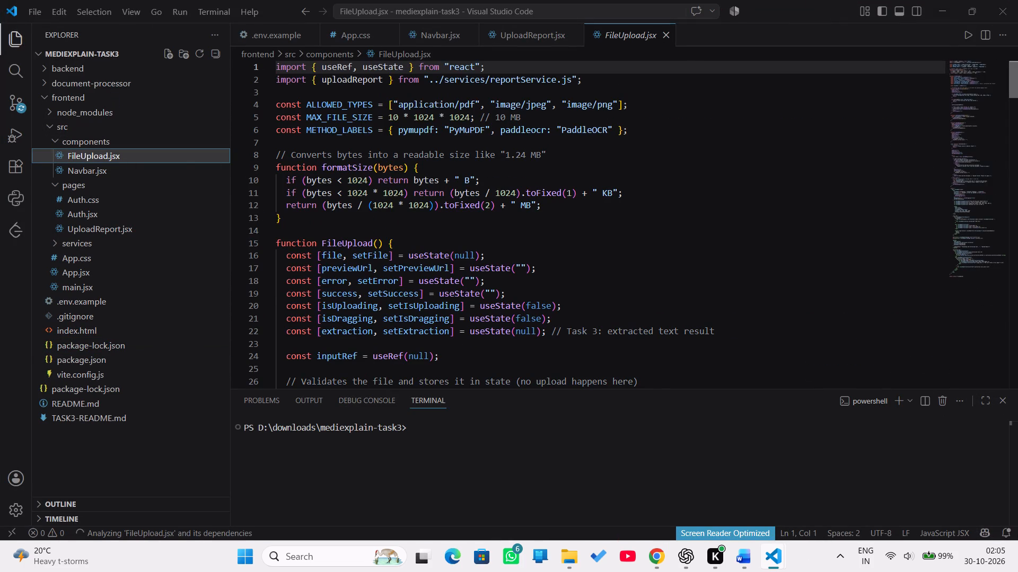
pyautogui.scroll(1, 336, 198)
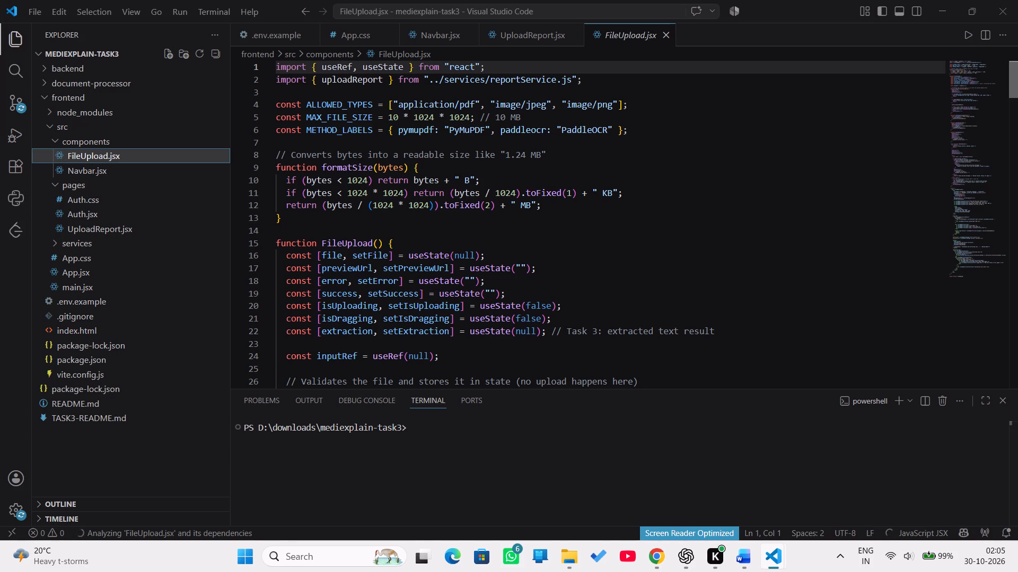
pyautogui.press('super+Print')
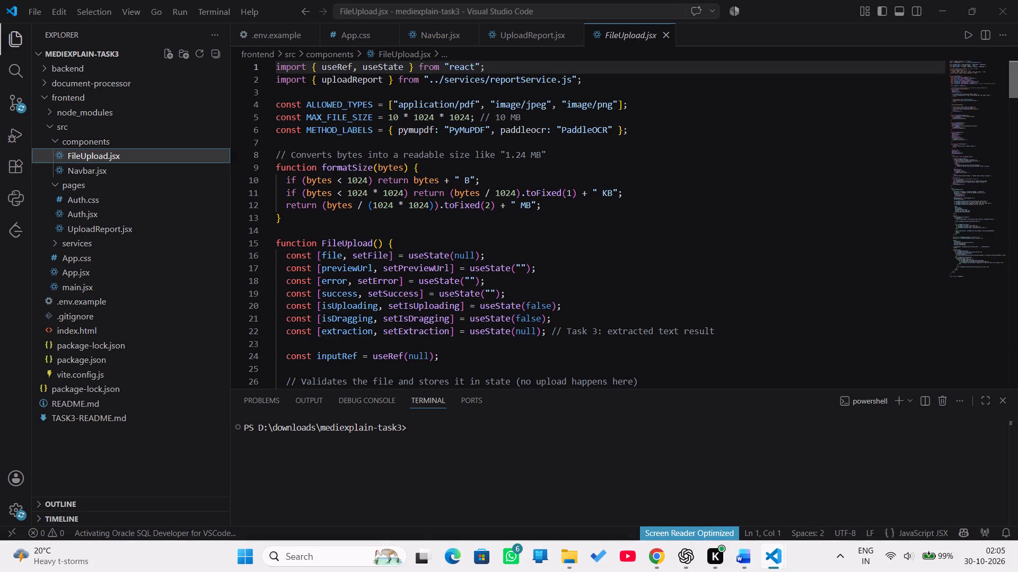
# In the Chrome presentation, start an image upload from the computer for the Implementation slide and open the Screenshots folder on D:\.
pyautogui.click(647, 550)
pyautogui.click(403, 296)
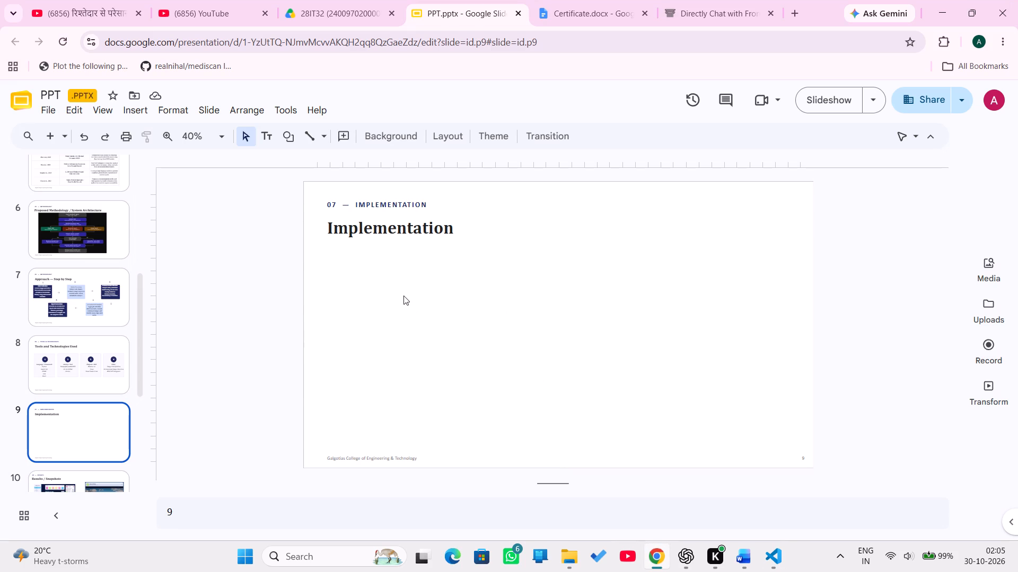
pyautogui.click(419, 312)
pyautogui.click(140, 117)
pyautogui.click(153, 131)
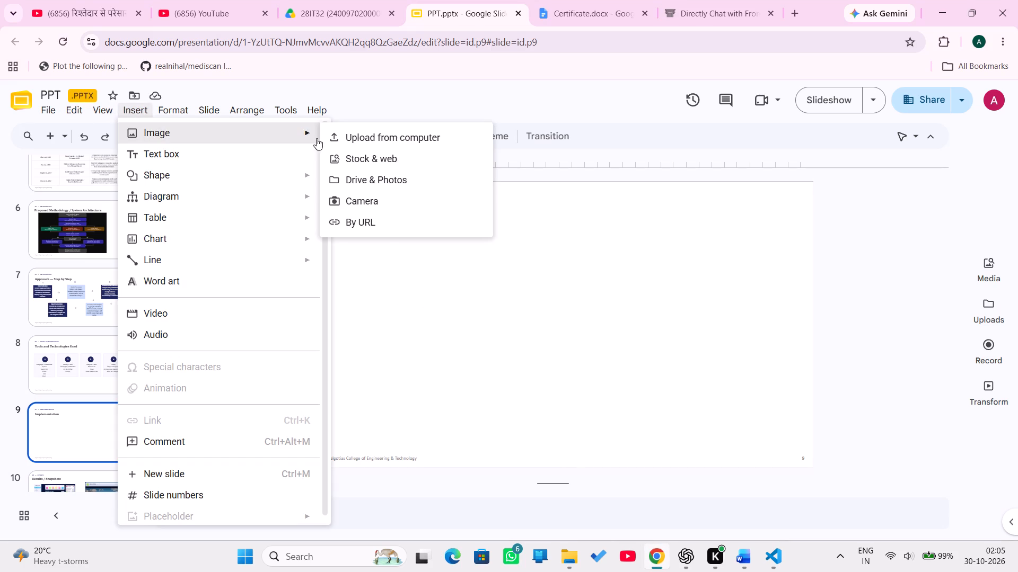
pyautogui.click(369, 133)
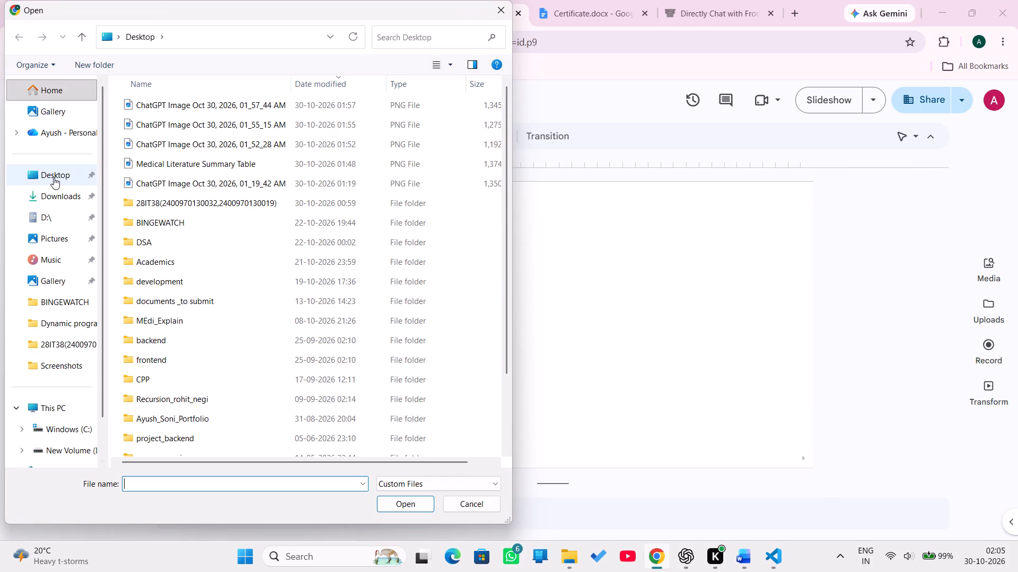
pyautogui.click(54, 177)
pyautogui.click(80, 195)
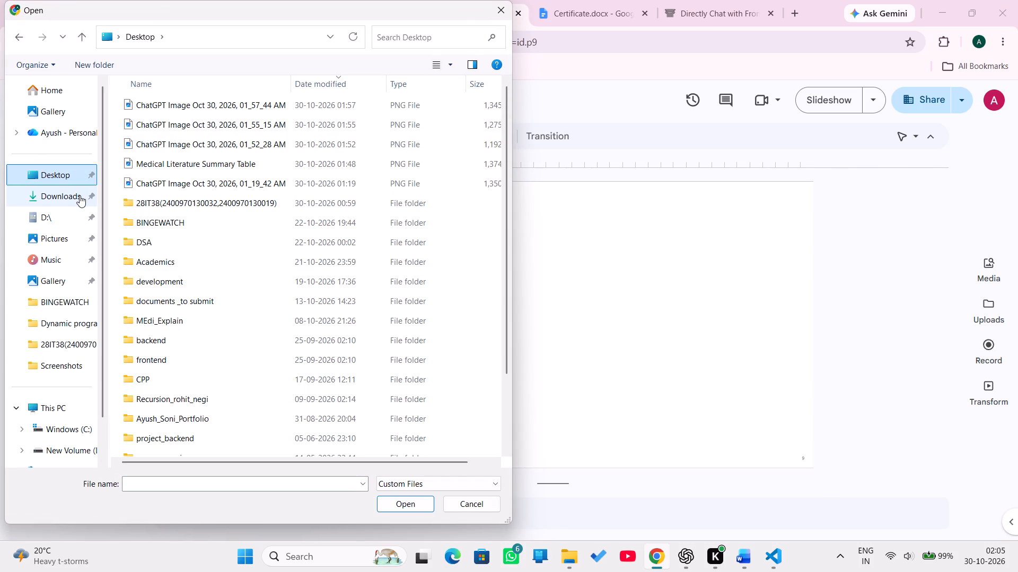
pyautogui.click(74, 216)
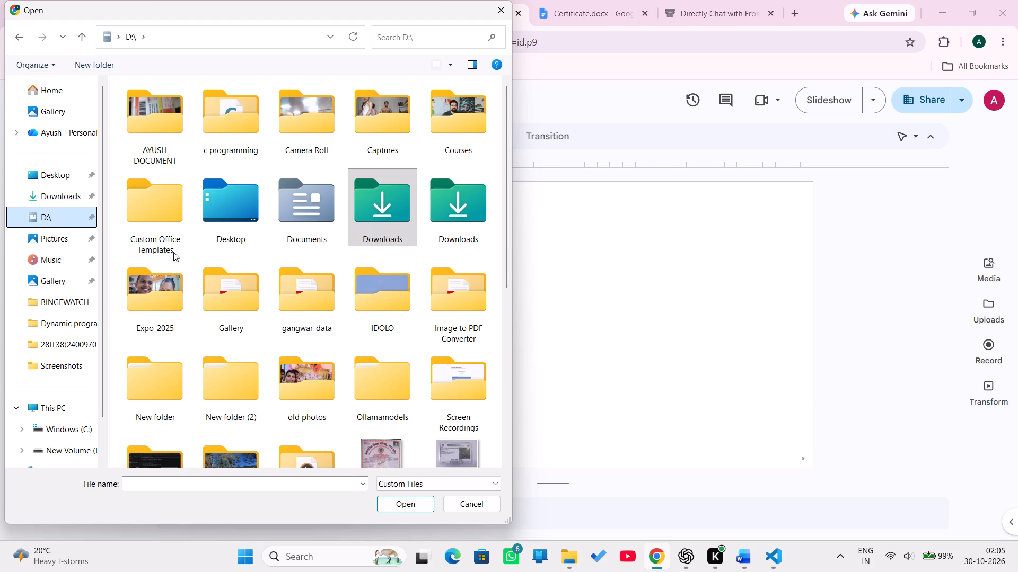
pyautogui.scroll(-2, 289, 255)
pyautogui.scroll(-1, 254, 355)
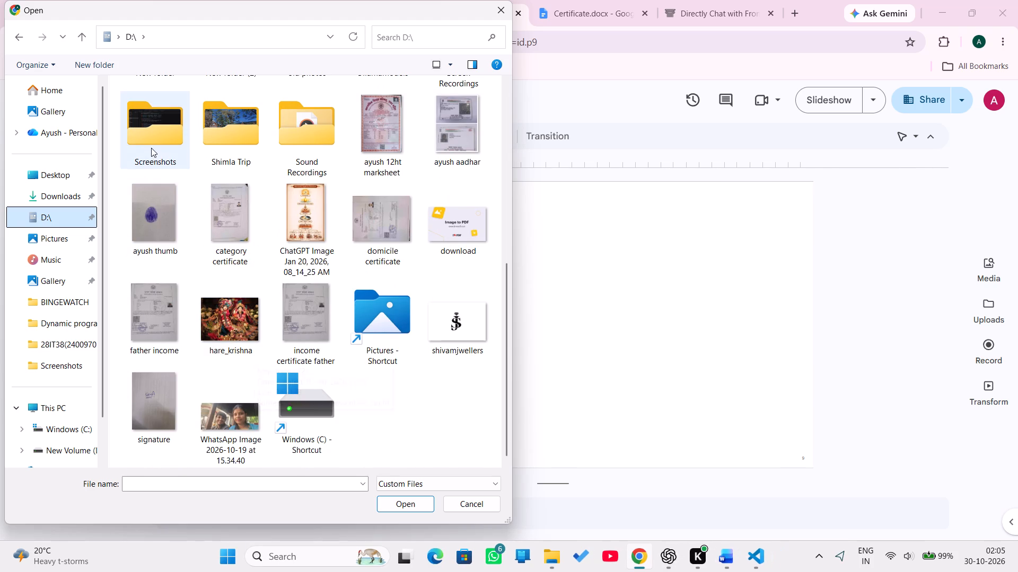
pyautogui.doubleClick(151, 148)
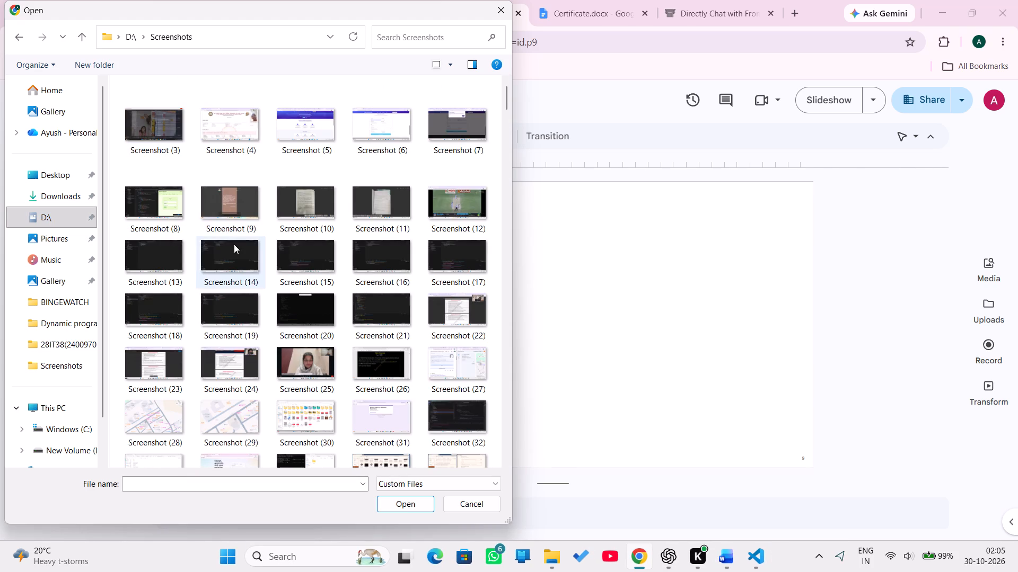
# Look through the thumbnails in the Screenshots folder for the FileUpload.jsx code capture.
pyautogui.scroll(-20, 234, 244)
pyautogui.scroll(-7, 234, 244)
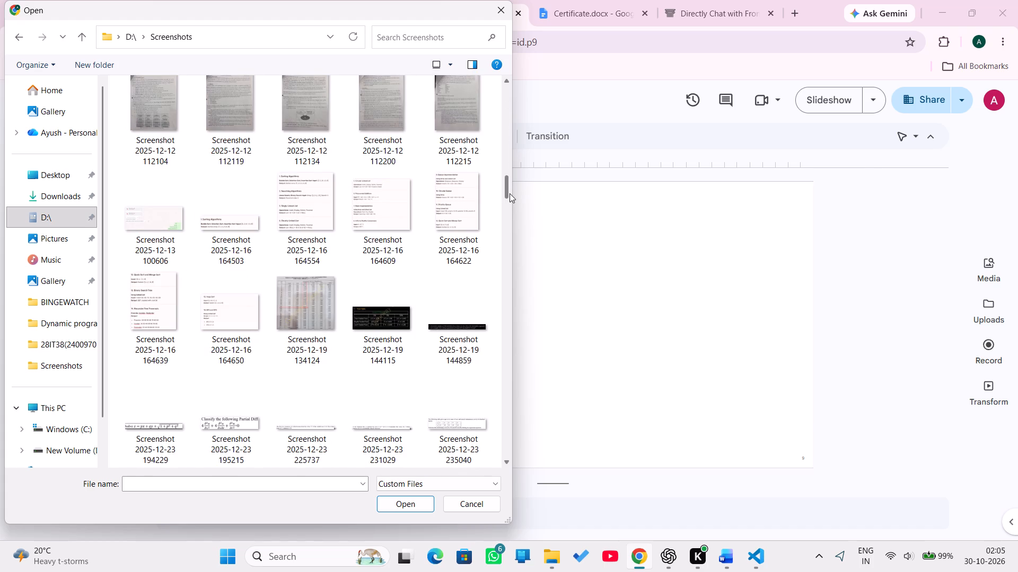
pyautogui.moveTo(510, 193); pyautogui.dragTo(485, 526)
pyautogui.scroll(-4, 508, 328)
pyautogui.scroll(-1, 353, 345)
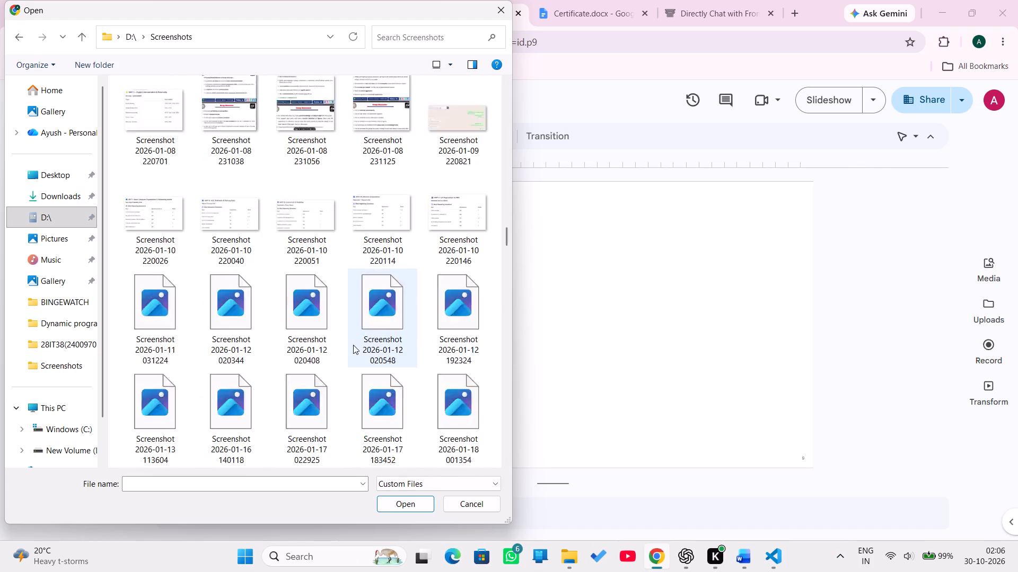
pyautogui.scroll(-2, 353, 345)
pyautogui.scroll(-20, 353, 345)
pyautogui.scroll(-20, 353, 345)
pyautogui.scroll(-20, 353, 345)
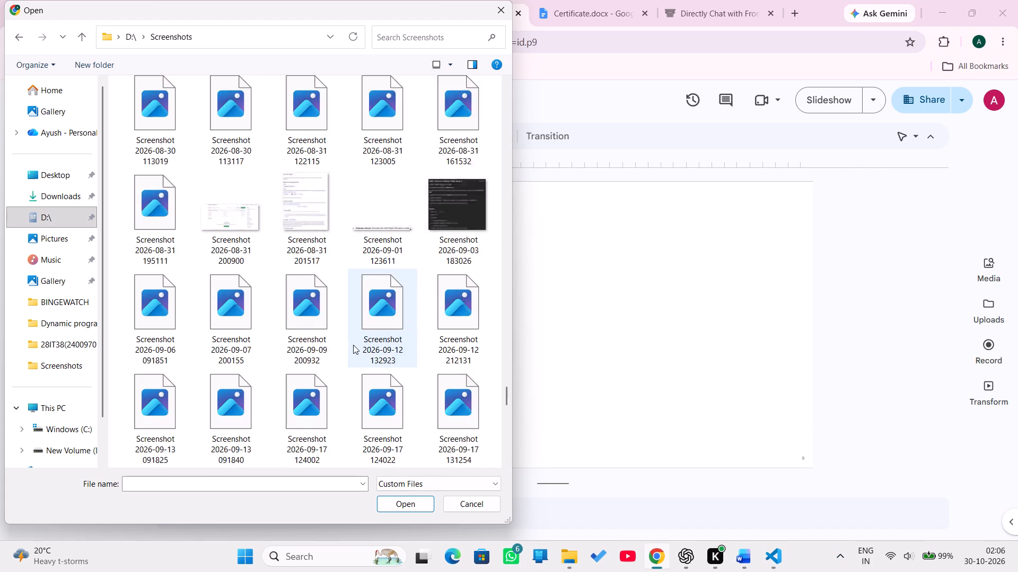
pyautogui.scroll(-18, 353, 345)
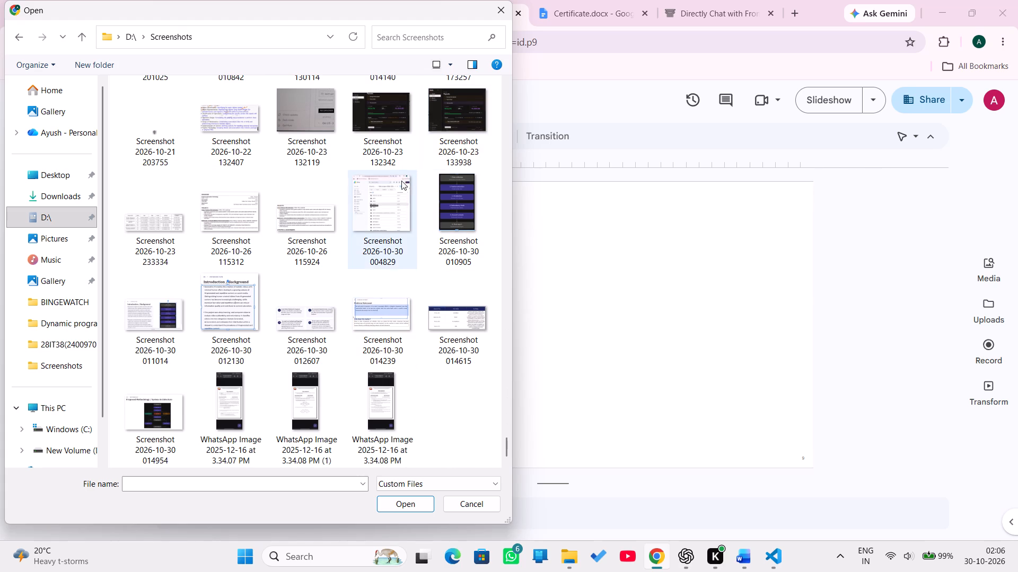
pyautogui.scroll(-1, 272, 318)
pyautogui.scroll(1, 272, 318)
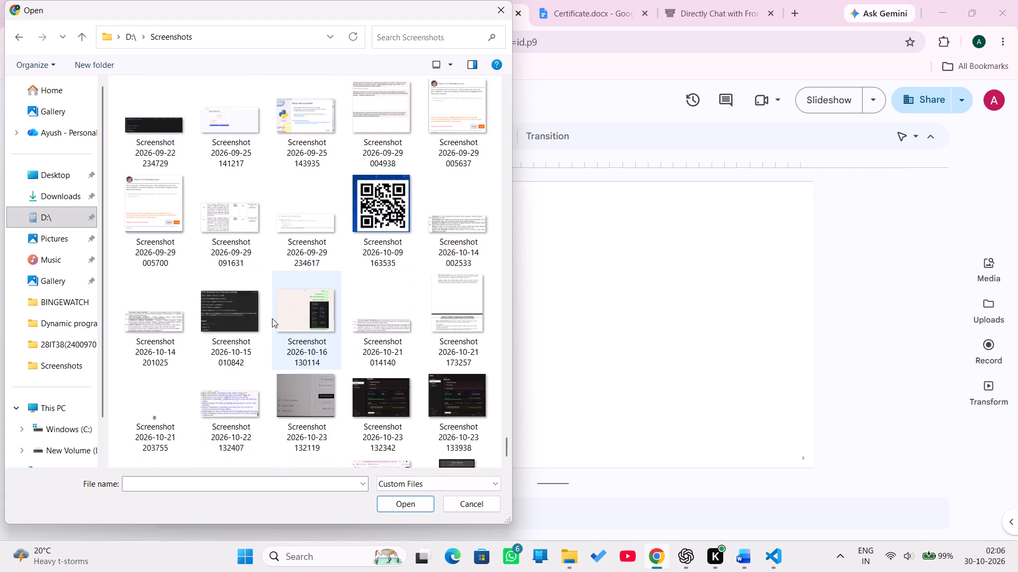
pyautogui.scroll(1, 272, 318)
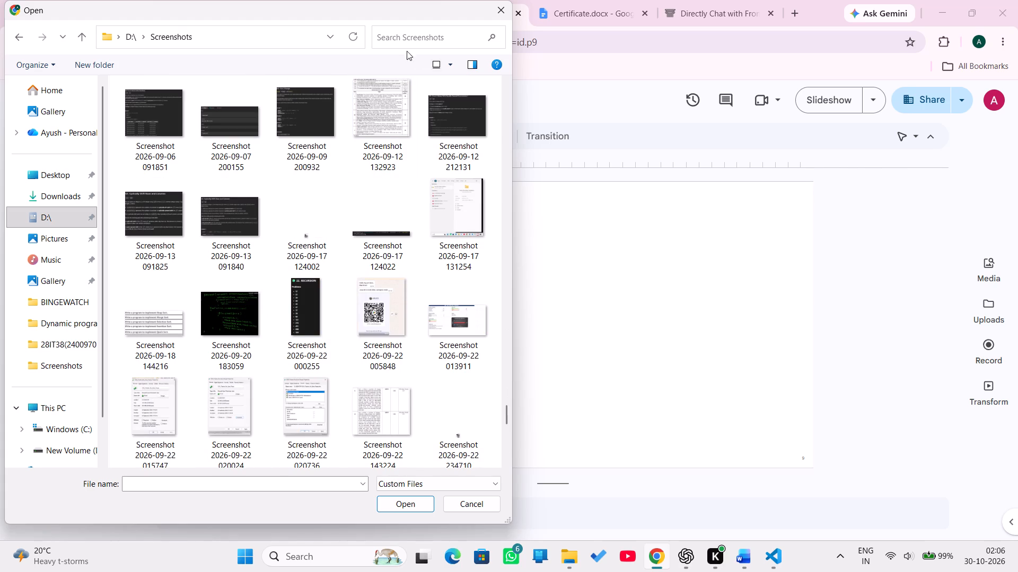
pyautogui.scroll(2, 236, 149)
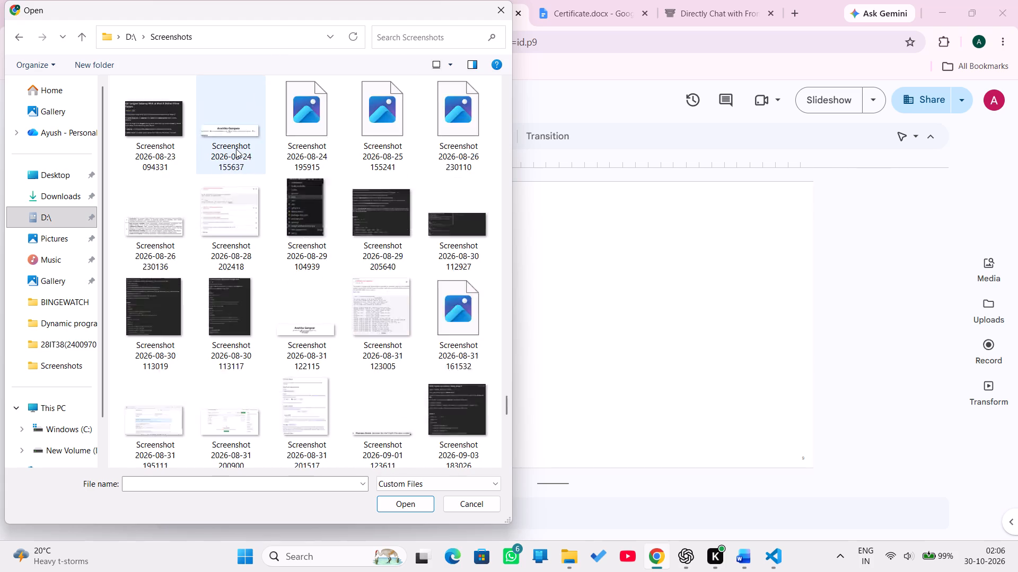
pyautogui.scroll(12, 236, 149)
pyautogui.scroll(20, 236, 149)
pyautogui.scroll(20, 236, 149)
pyautogui.scroll(20, 236, 149)
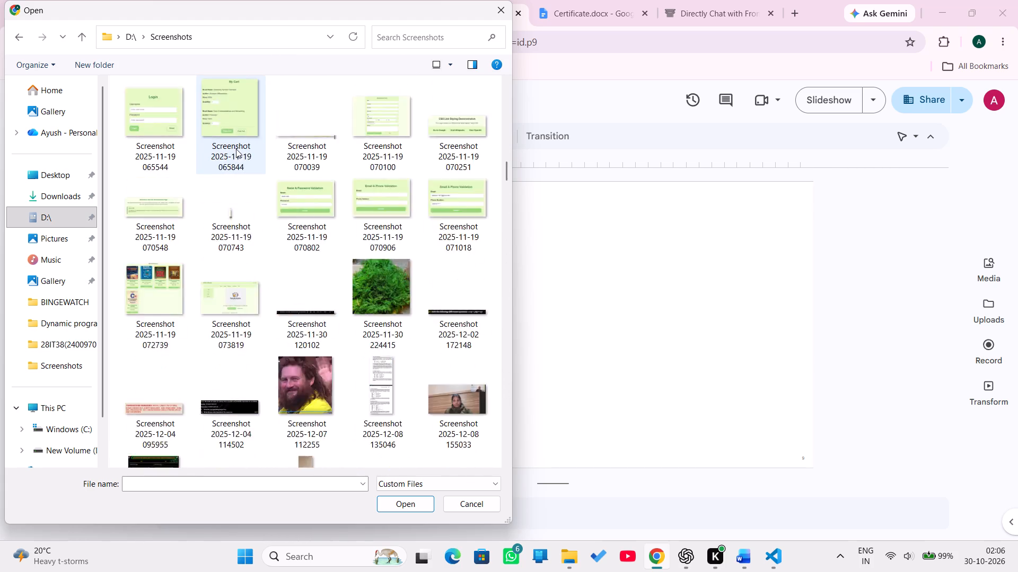
pyautogui.scroll(20, 236, 149)
pyautogui.scroll(20, 236, 149)
pyautogui.scroll(20, 236, 149)
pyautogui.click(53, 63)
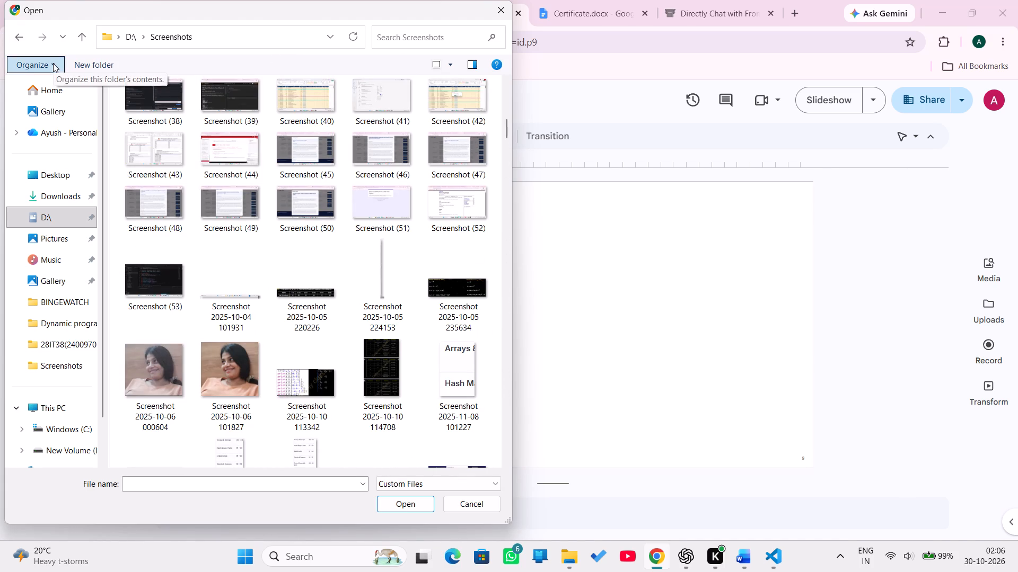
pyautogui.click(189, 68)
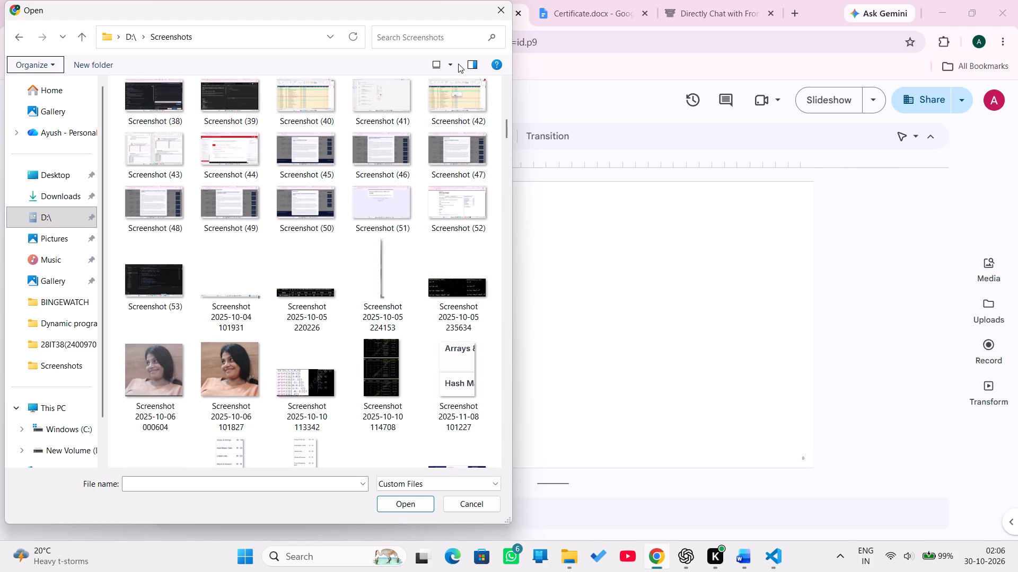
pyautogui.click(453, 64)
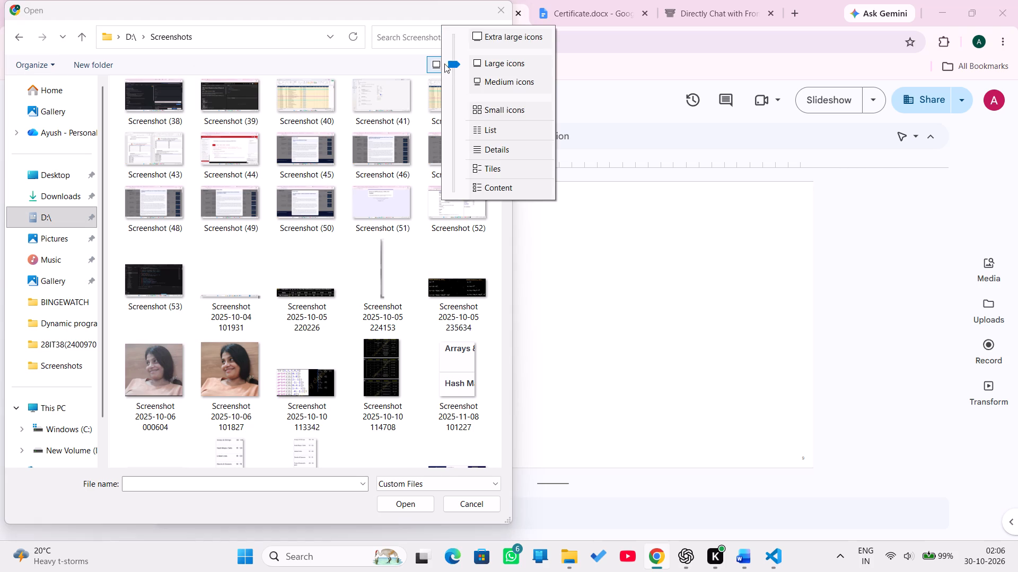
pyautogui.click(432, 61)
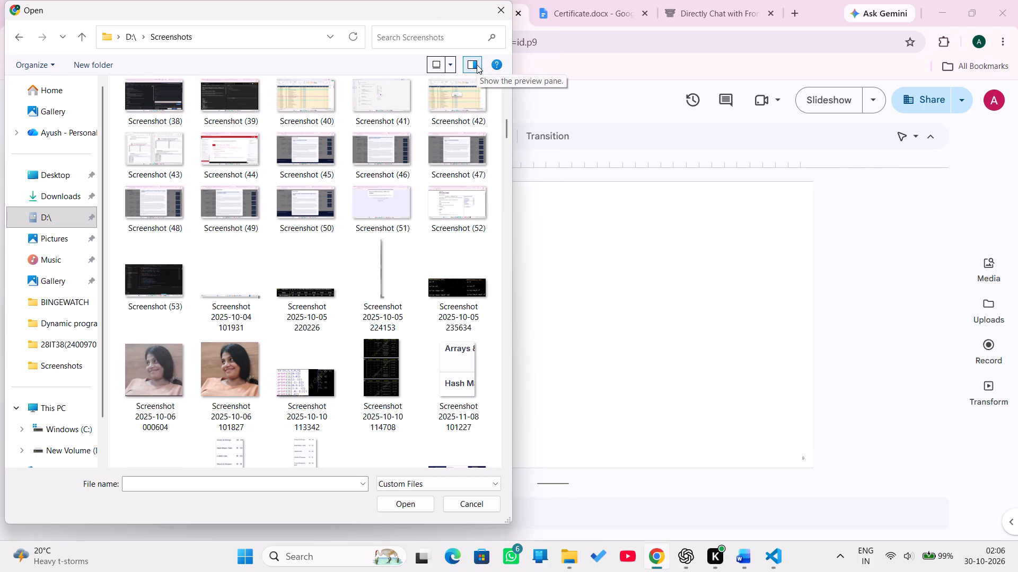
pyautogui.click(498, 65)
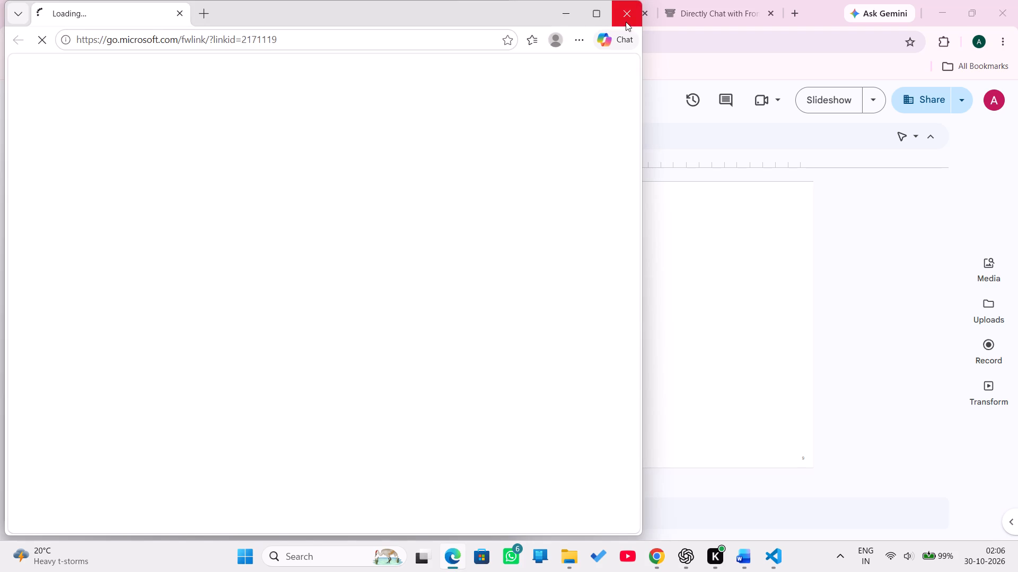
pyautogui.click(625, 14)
# Switch the Screenshots folder listing to the Details view.
pyautogui.scroll(5, 332, 104)
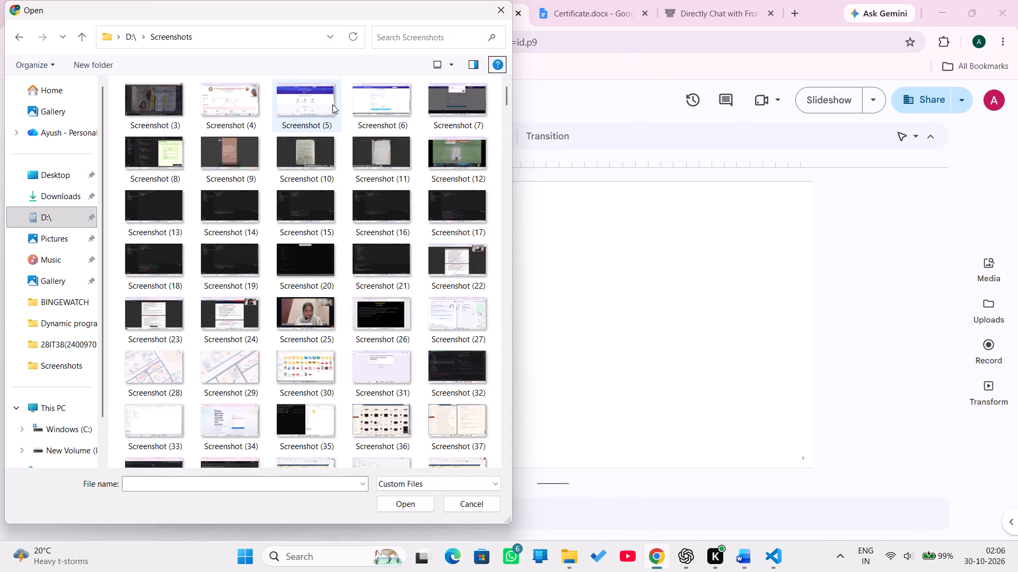
pyautogui.scroll(12, 332, 104)
pyautogui.scroll(20, 332, 104)
pyautogui.scroll(13, 332, 104)
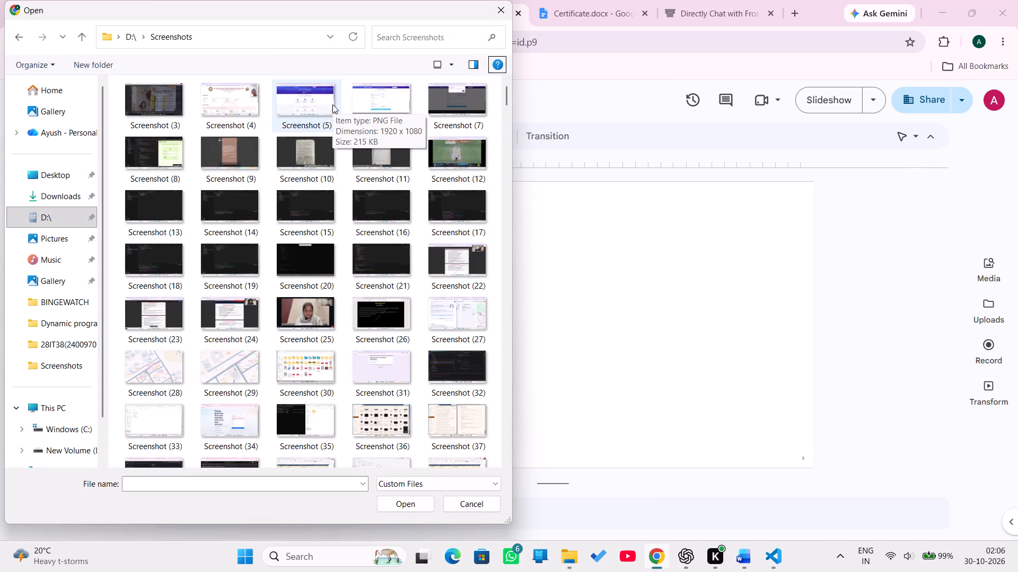
pyautogui.scroll(1, 332, 104)
pyautogui.click(442, 64)
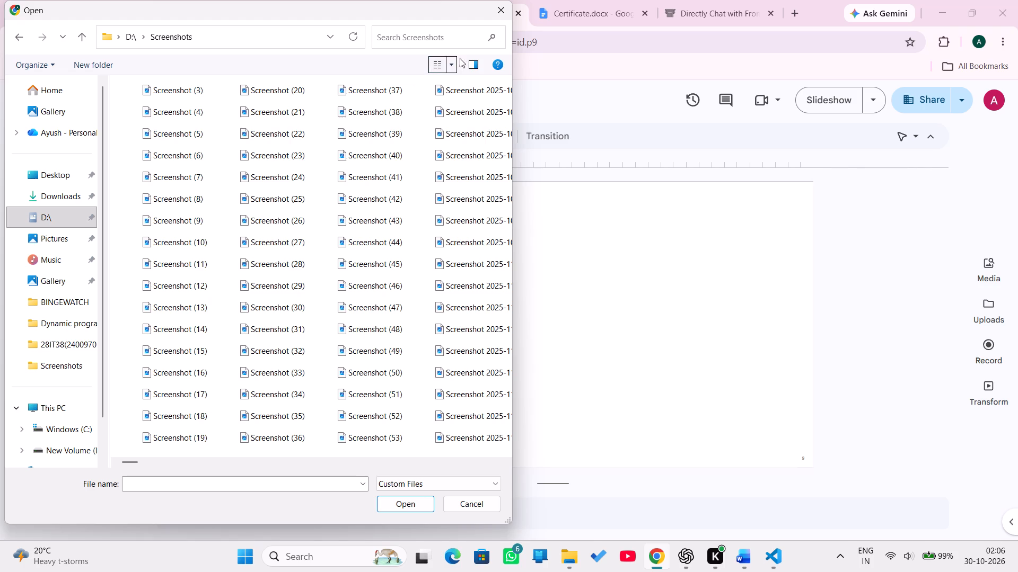
pyautogui.click(440, 66)
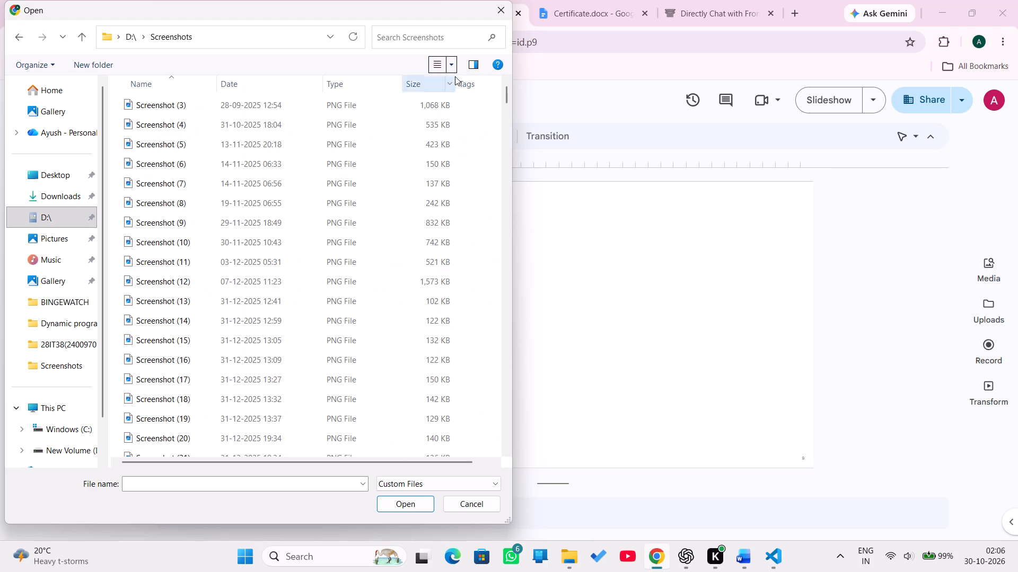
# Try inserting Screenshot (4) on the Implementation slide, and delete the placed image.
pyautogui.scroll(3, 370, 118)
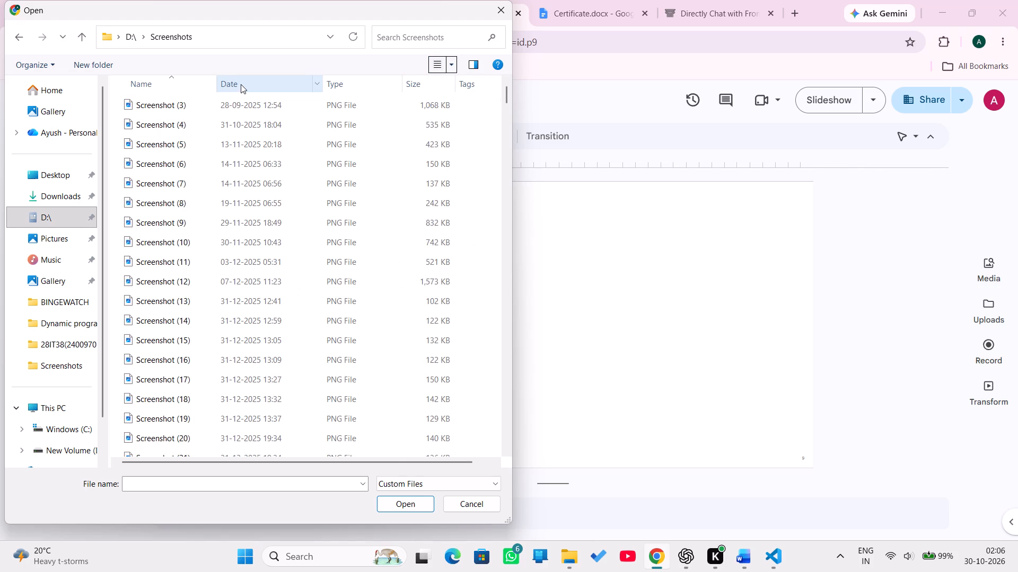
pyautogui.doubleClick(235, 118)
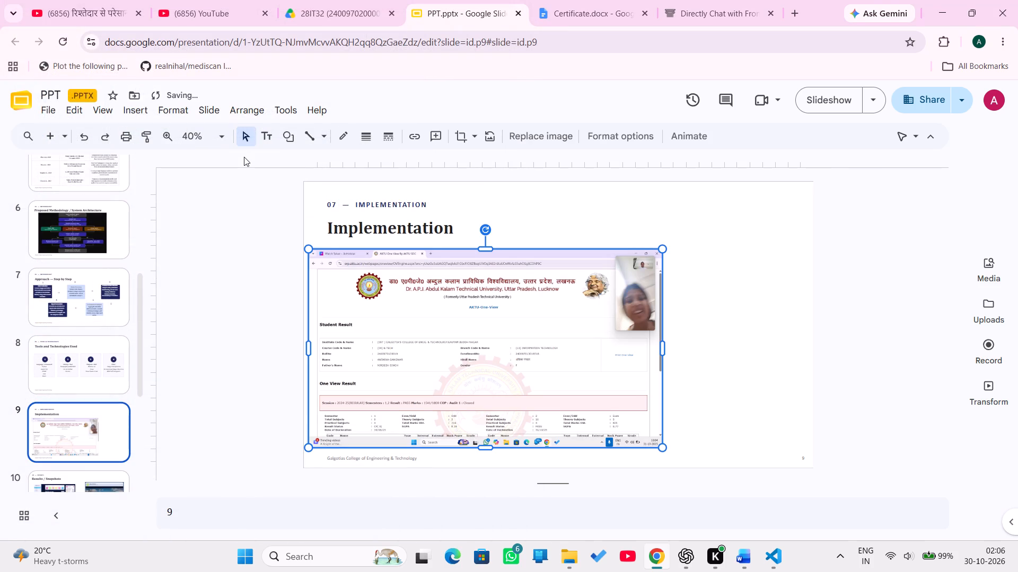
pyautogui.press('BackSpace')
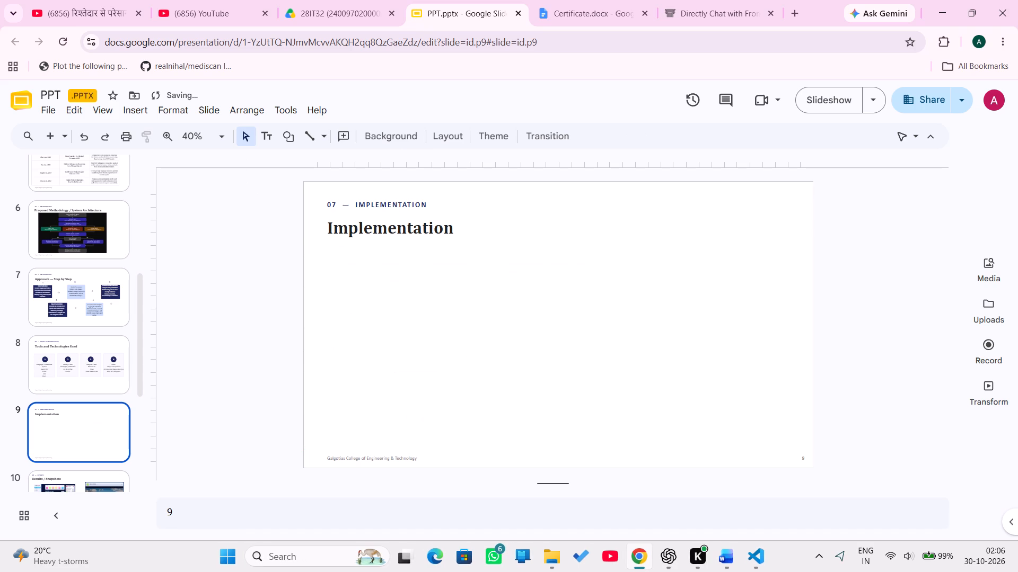
# Switch to File Explorer and open the Screenshots folder on D:\.
pyautogui.click(760, 571)
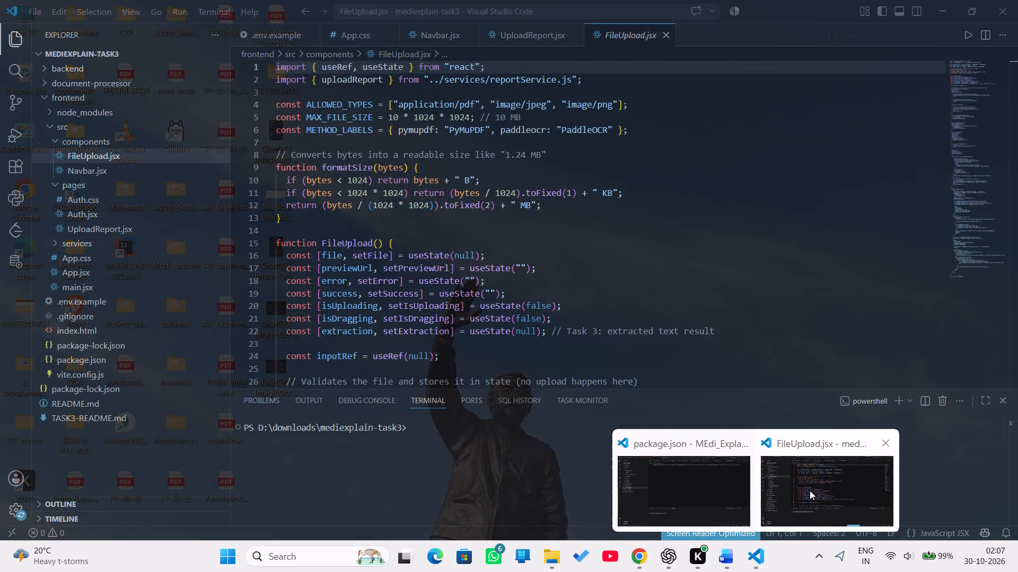
pyautogui.click(810, 490)
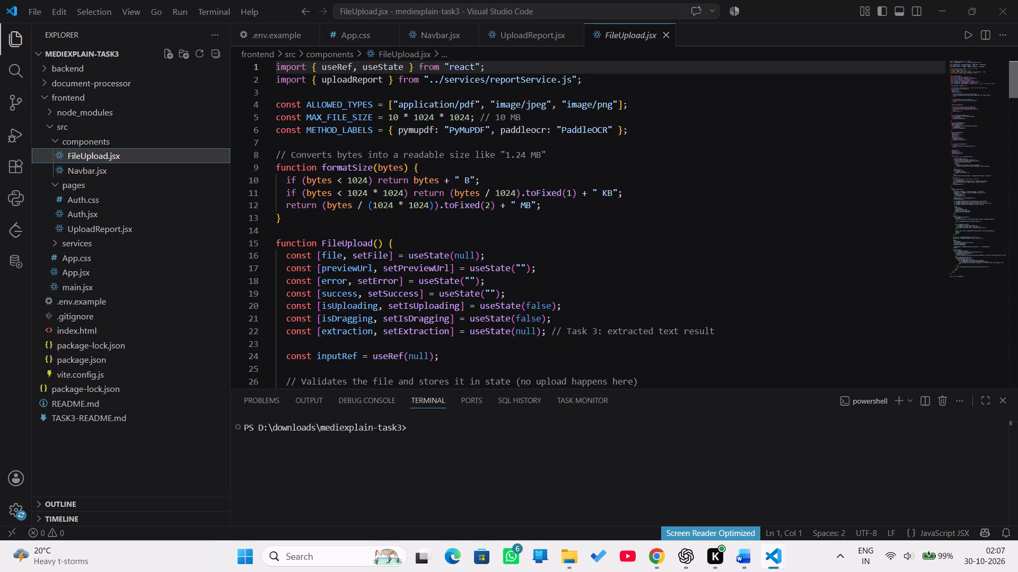
pyautogui.click(580, 553)
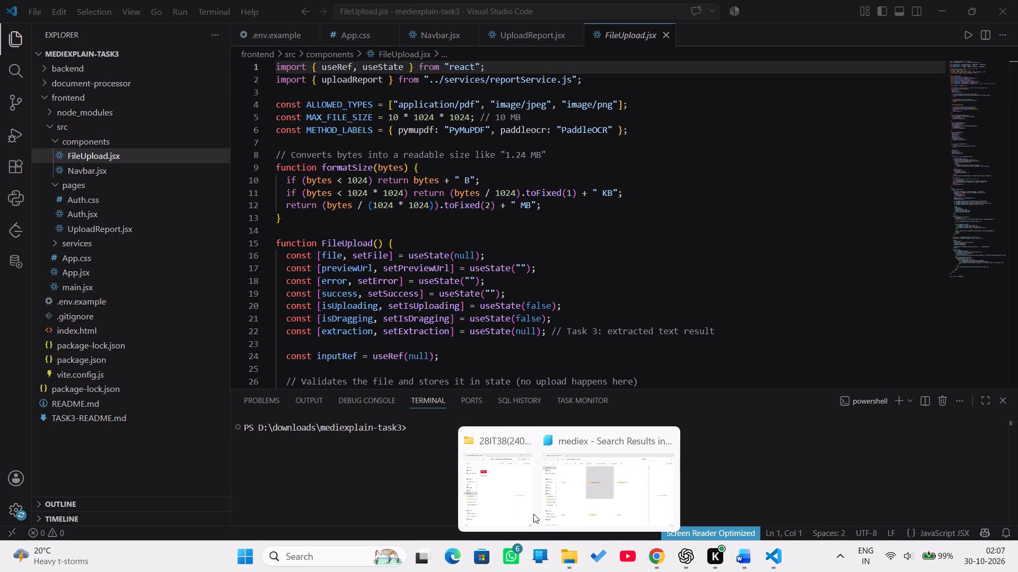
pyautogui.click(564, 453)
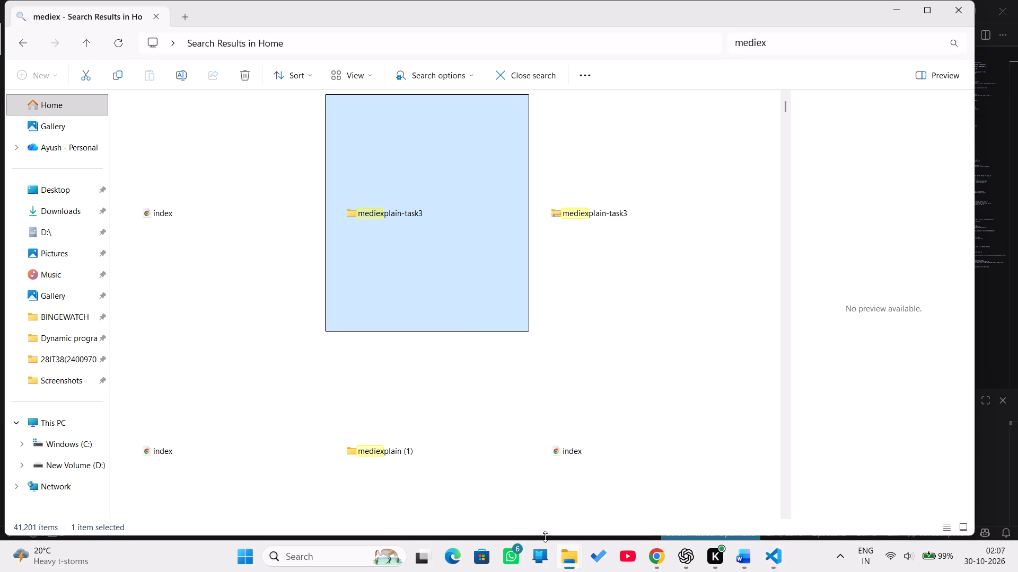
pyautogui.click(536, 484)
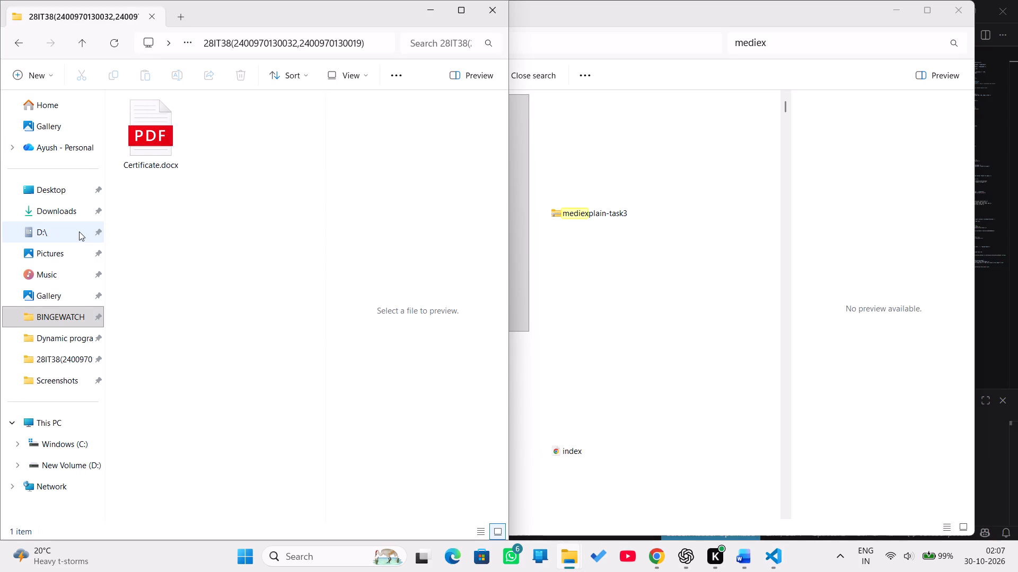
pyautogui.click(79, 231)
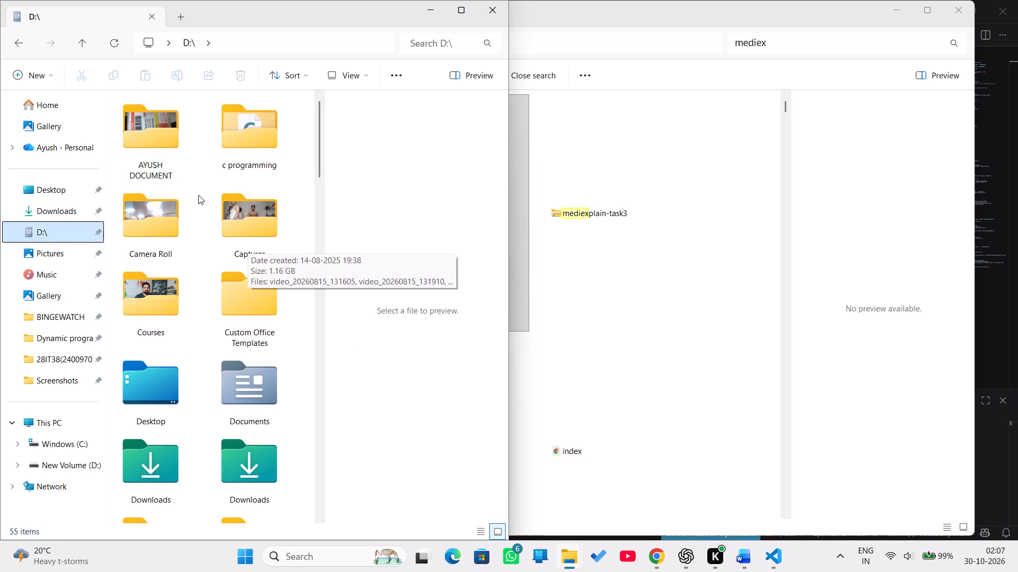
pyautogui.scroll(-2, 161, 290)
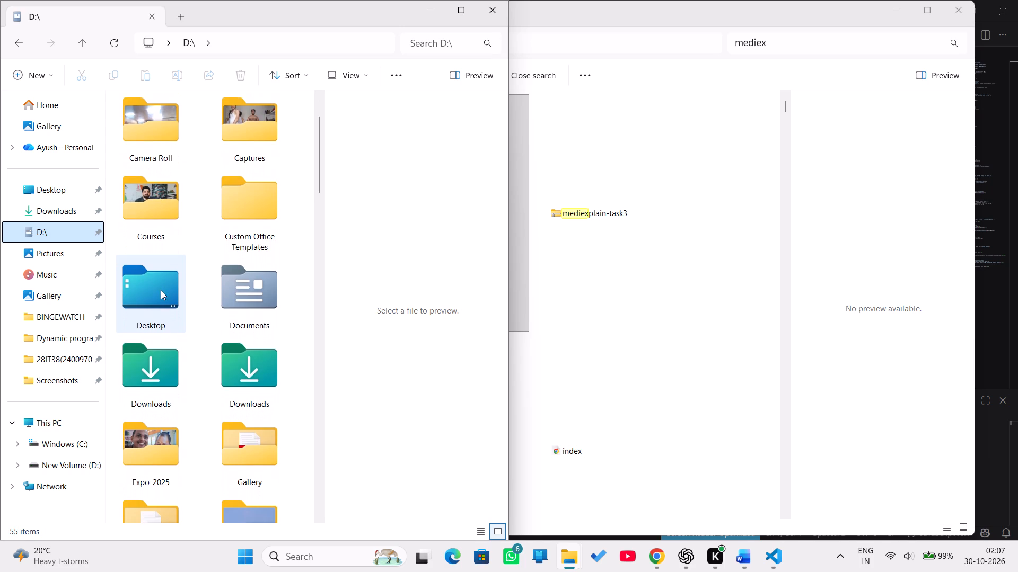
pyautogui.scroll(-4, 161, 290)
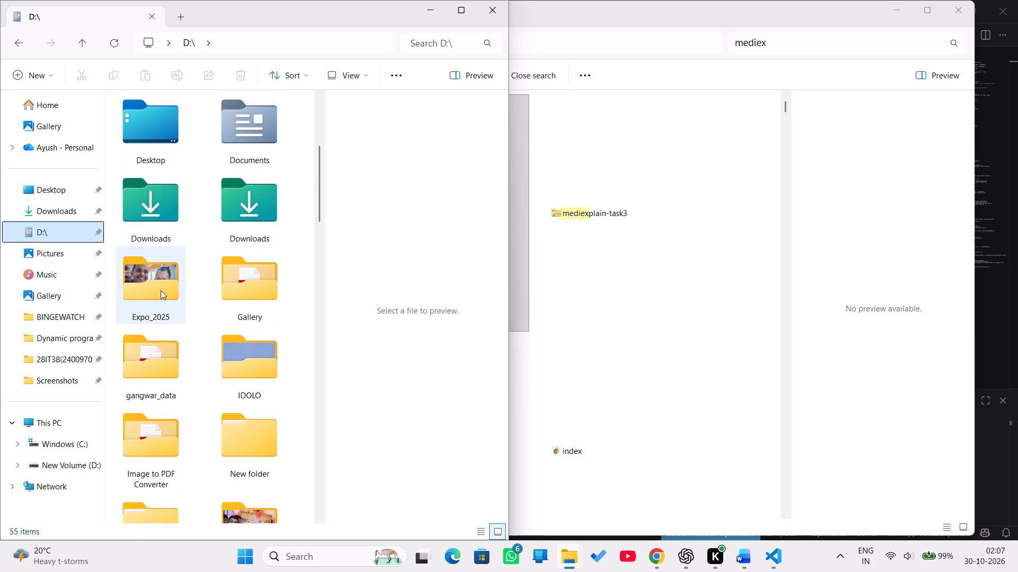
pyautogui.scroll(-3, 161, 290)
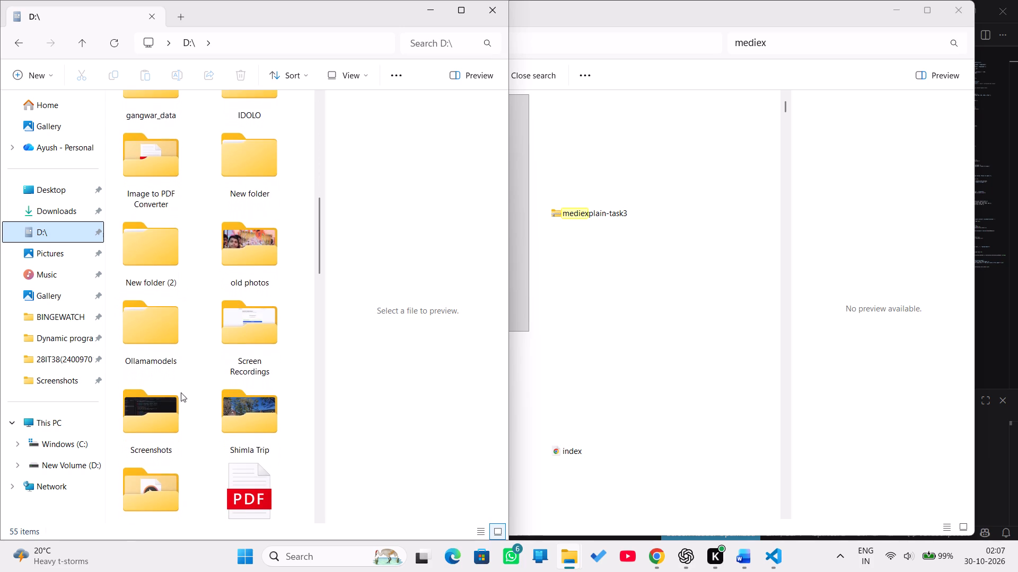
pyautogui.scroll(-1, 180, 424)
pyautogui.doubleClick(147, 354)
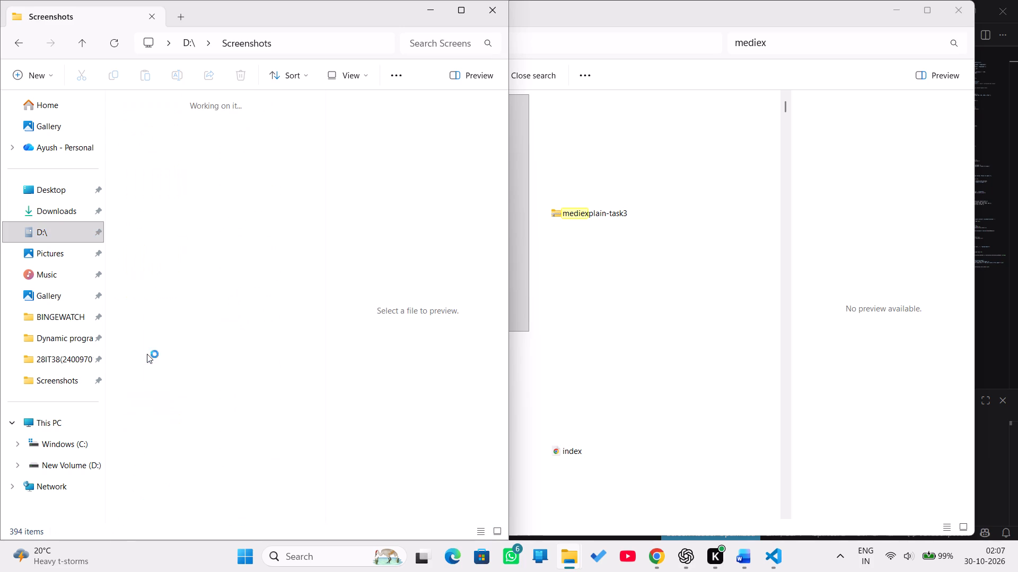
# Move the FileUpload.jsx code screenshot from the Screenshots folder to the Desktop.
pyautogui.click(165, 192)
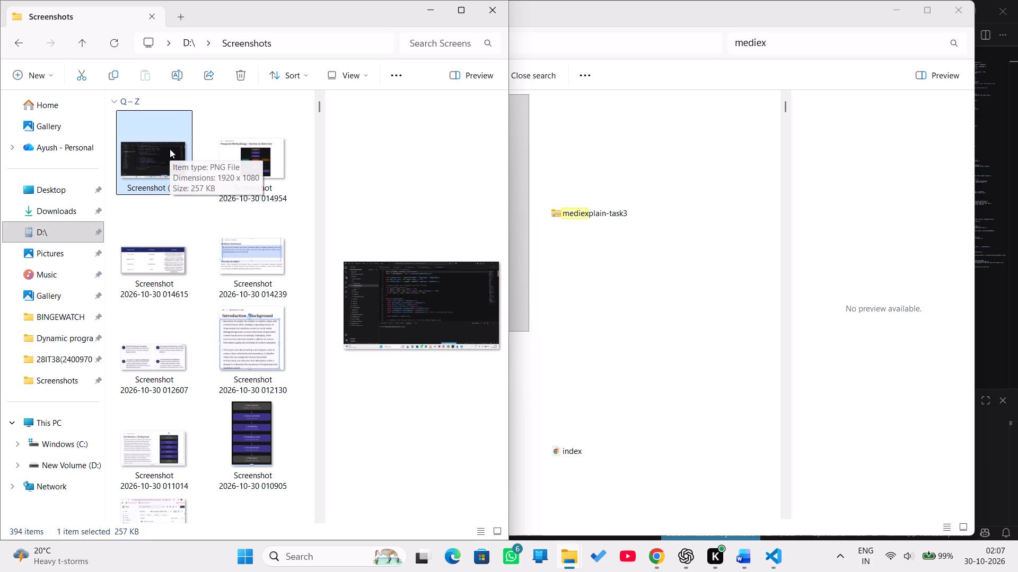
pyautogui.moveTo(170, 149); pyautogui.dragTo(82, 185)
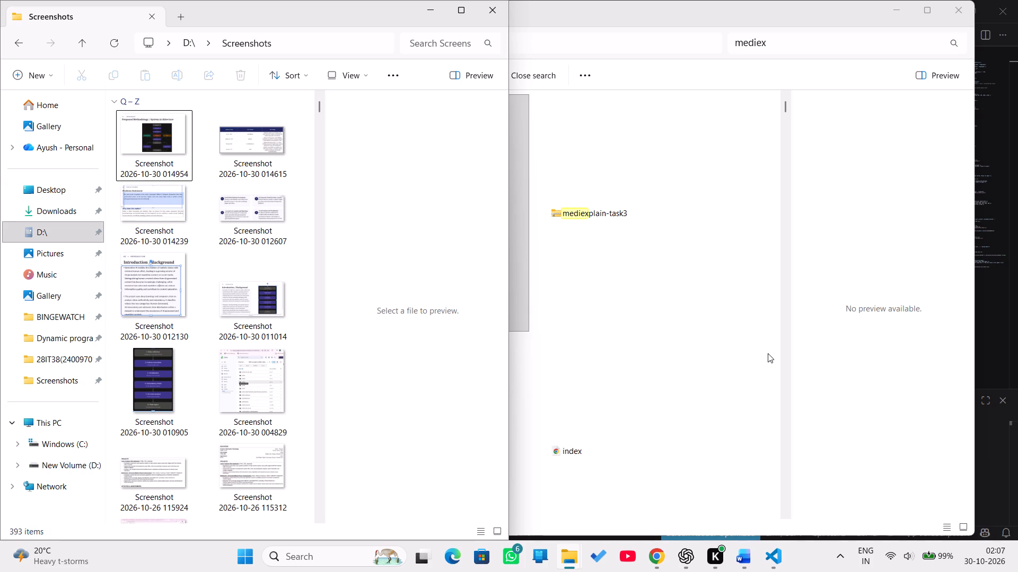
# Switch to Google Slides and insert Screenshot (53) from the Desktop on the Implementation slide.
pyautogui.click(650, 553)
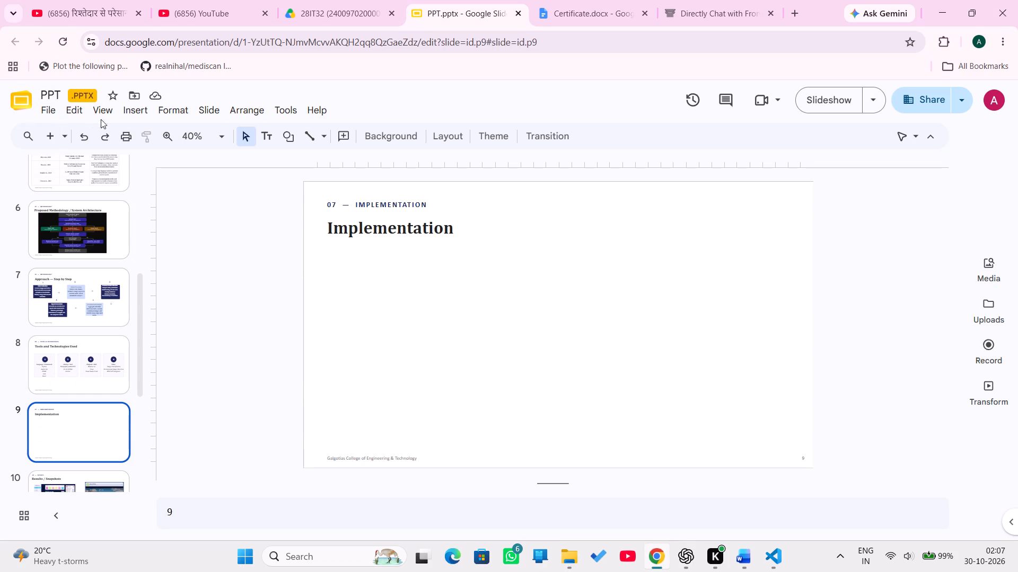
pyautogui.click(135, 107)
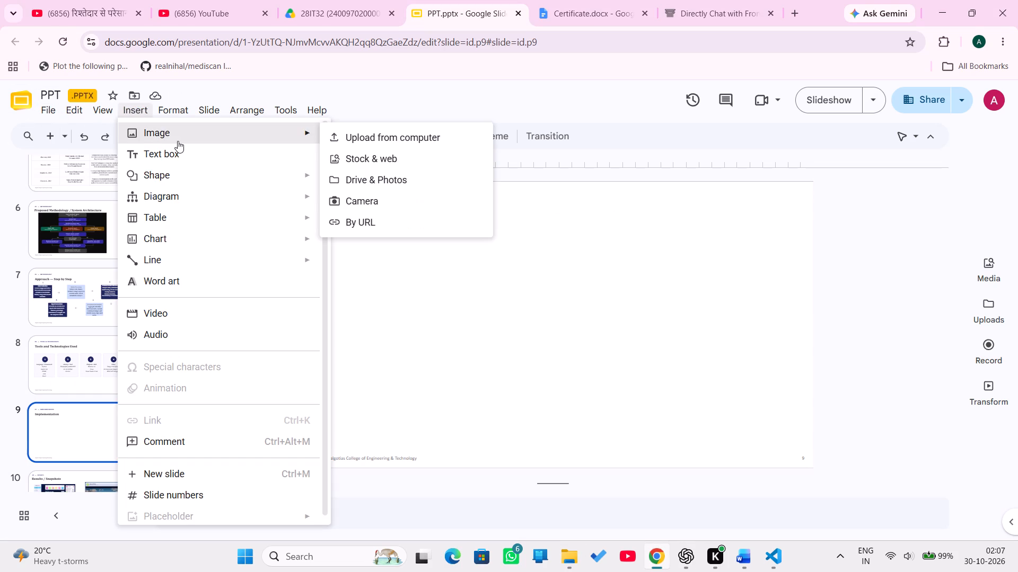
pyautogui.click(362, 131)
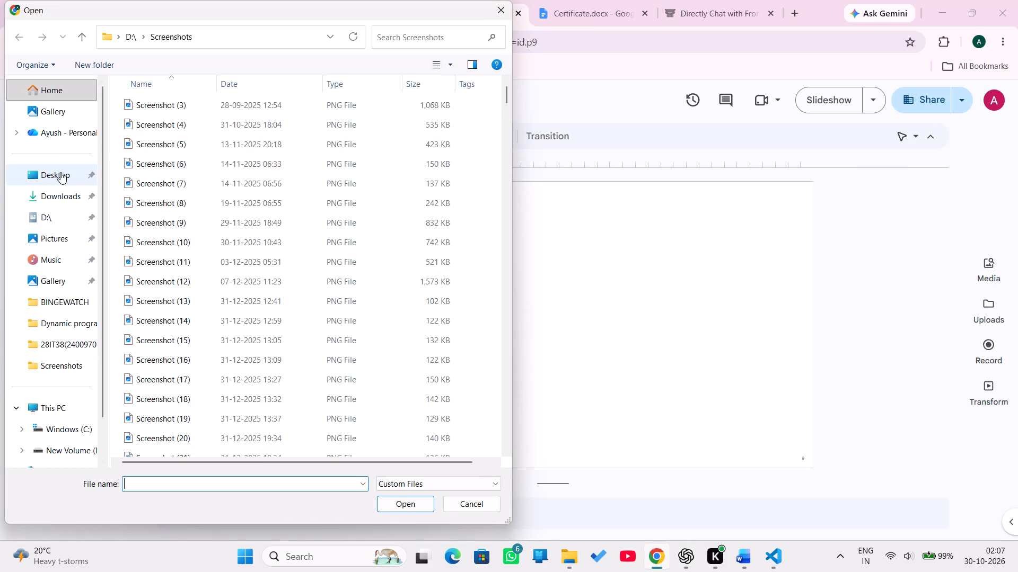
pyautogui.click(60, 172)
pyautogui.click(250, 105)
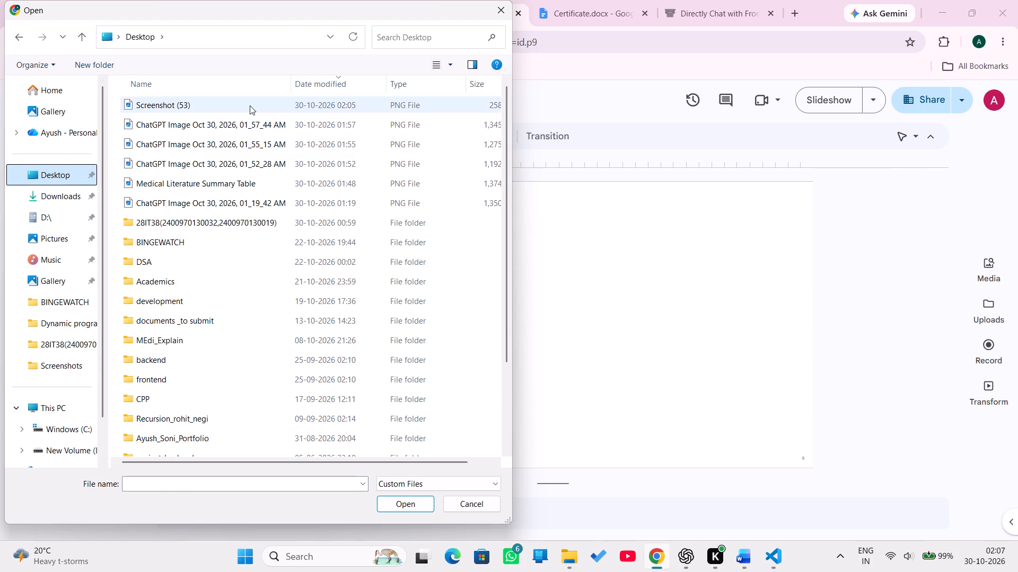
pyautogui.click(379, 498)
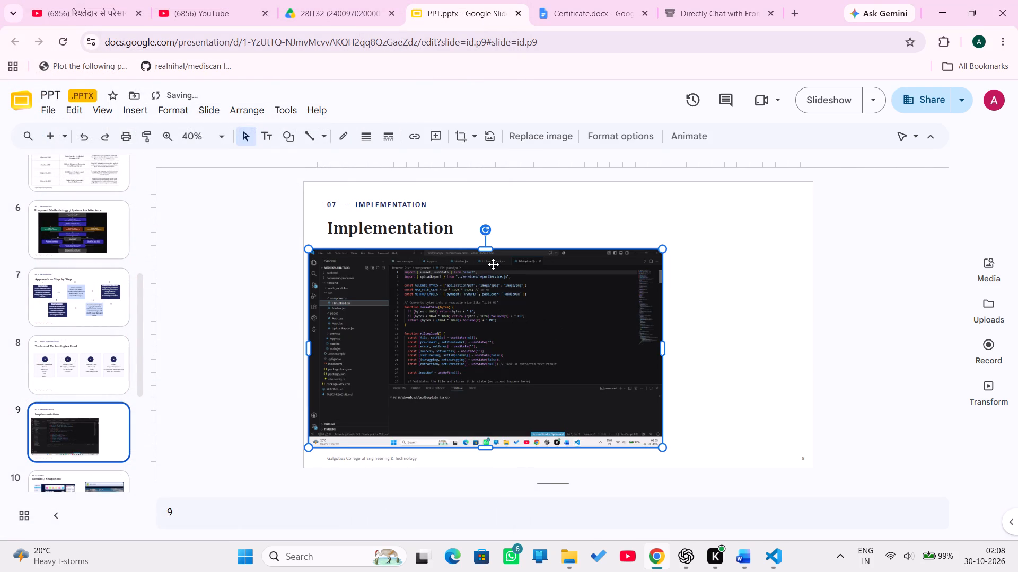
# Move and stretch the code screenshot to fill the area between the Implementation title and the footer.
pyautogui.moveTo(513, 324); pyautogui.dragTo(631, 311)
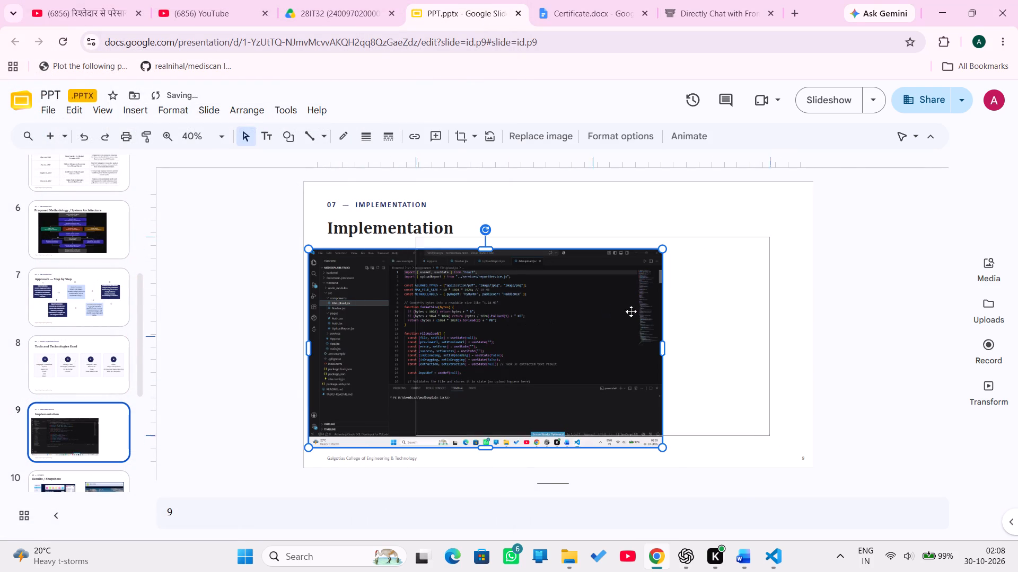
pyautogui.moveTo(631, 311); pyautogui.dragTo(589, 318)
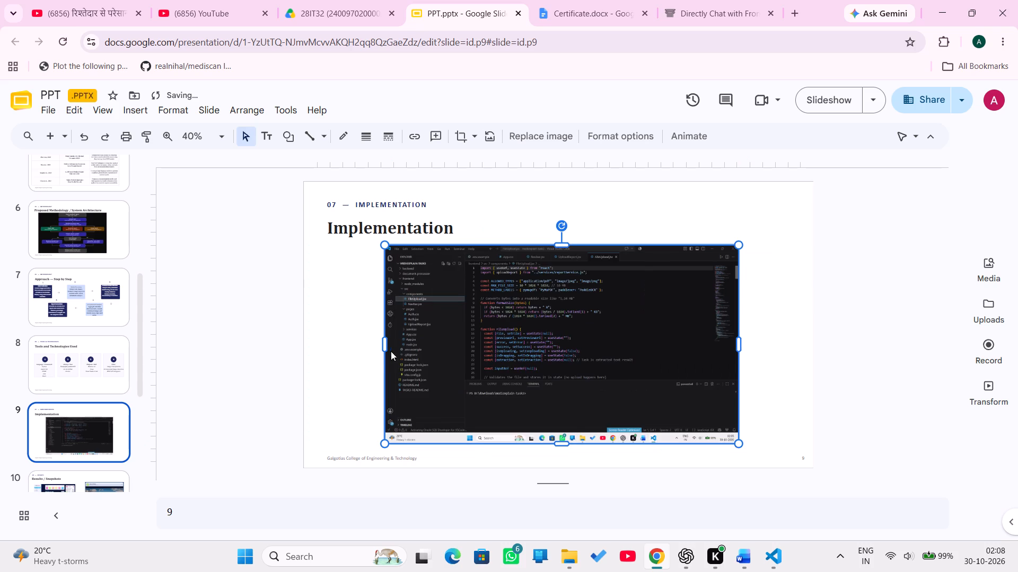
pyautogui.moveTo(385, 343); pyautogui.dragTo(333, 340)
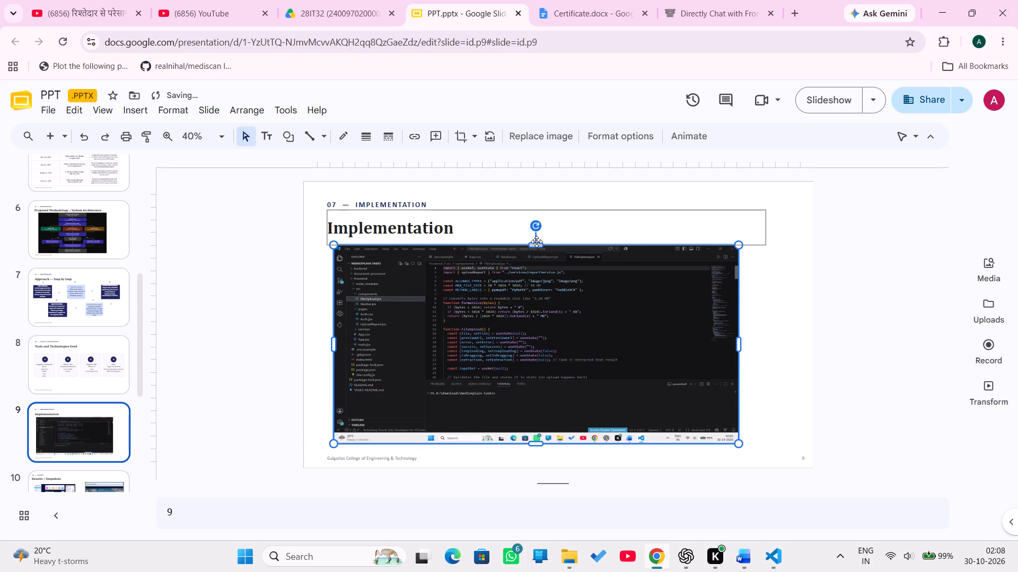
pyautogui.moveTo(537, 247); pyautogui.dragTo(533, 239)
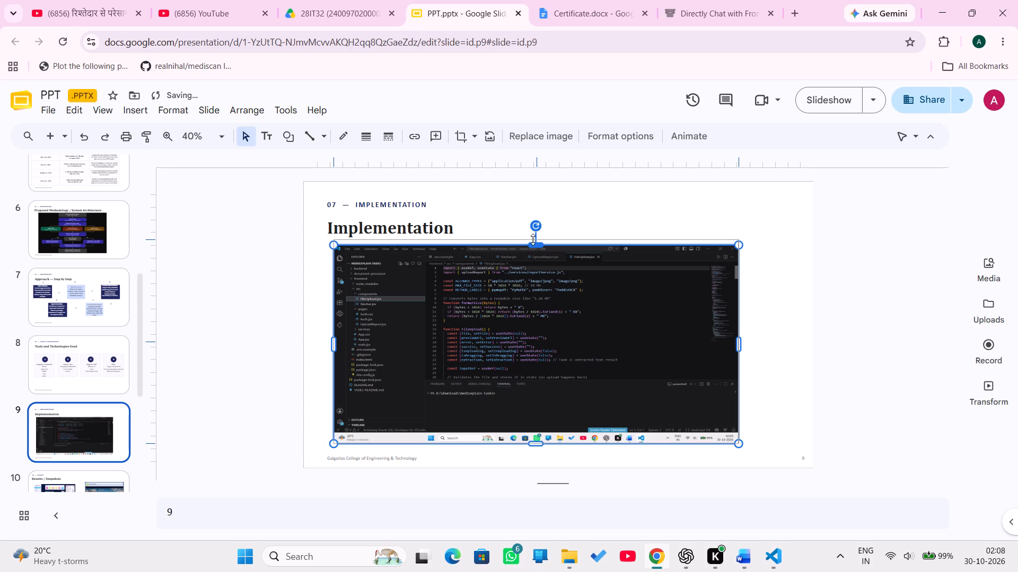
pyautogui.moveTo(533, 239); pyautogui.dragTo(533, 242)
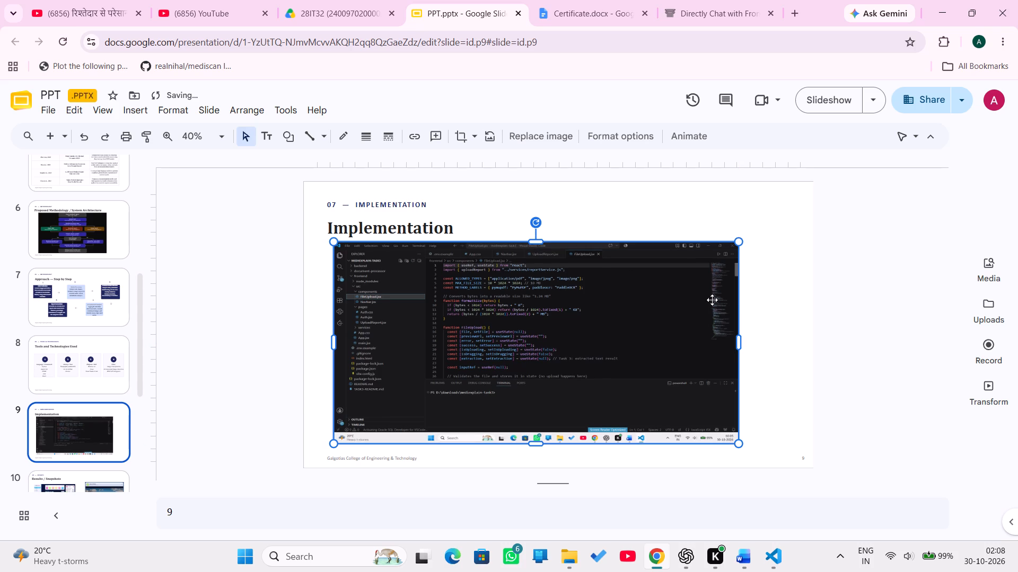
pyautogui.moveTo(739, 338); pyautogui.dragTo(760, 338)
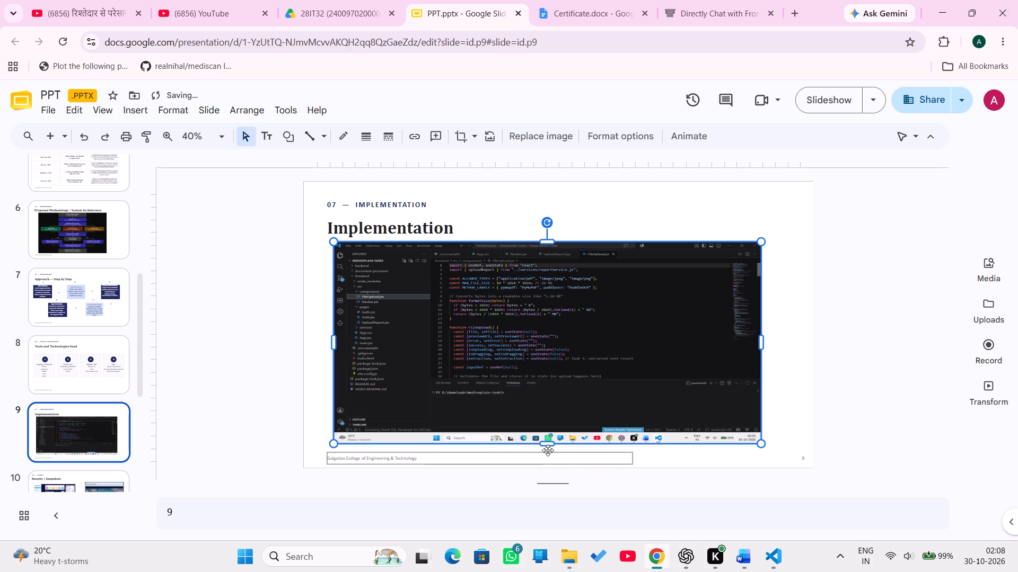
pyautogui.moveTo(549, 445); pyautogui.dragTo(549, 457)
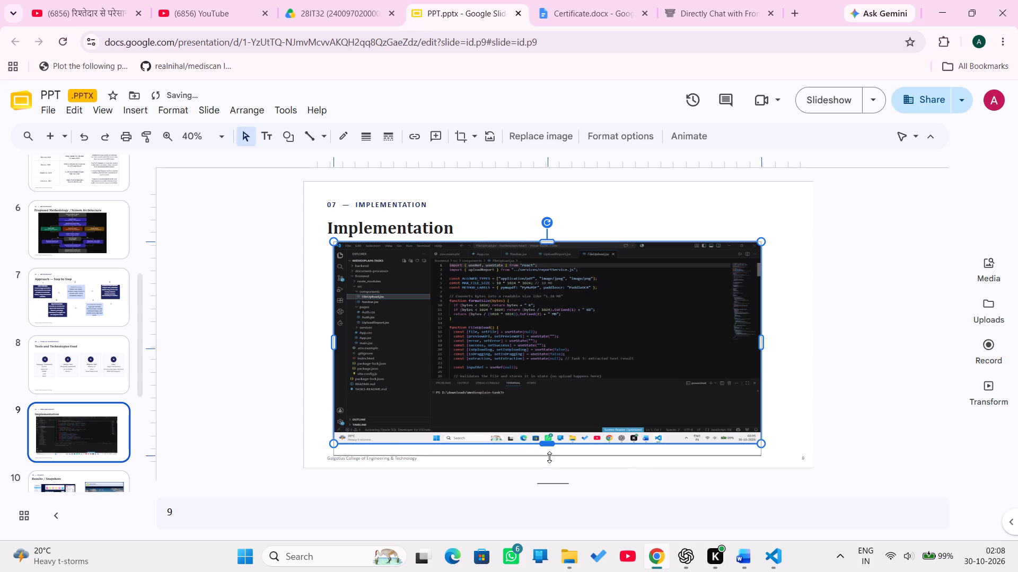
pyautogui.moveTo(549, 457); pyautogui.dragTo(550, 450)
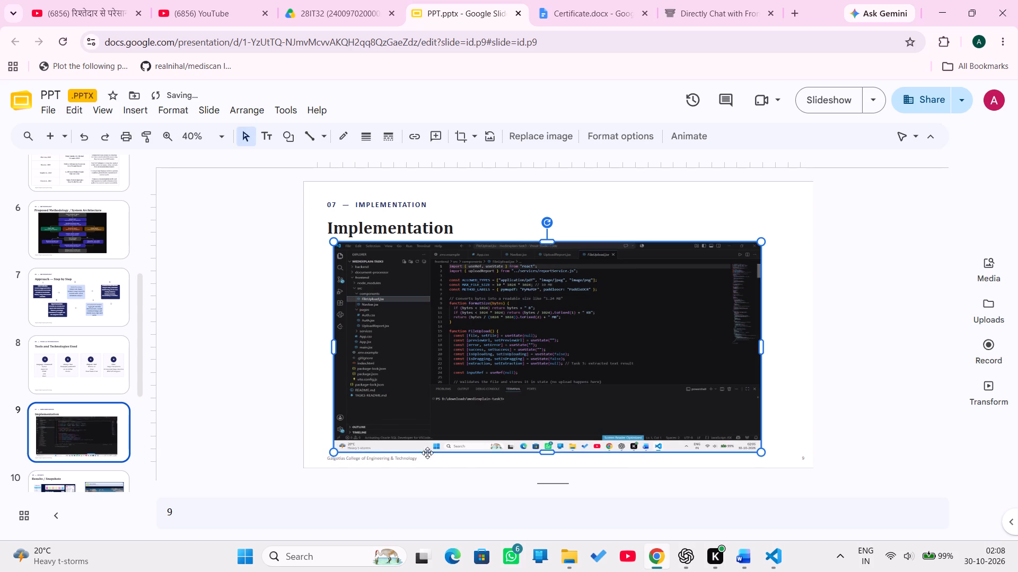
pyautogui.click(305, 452)
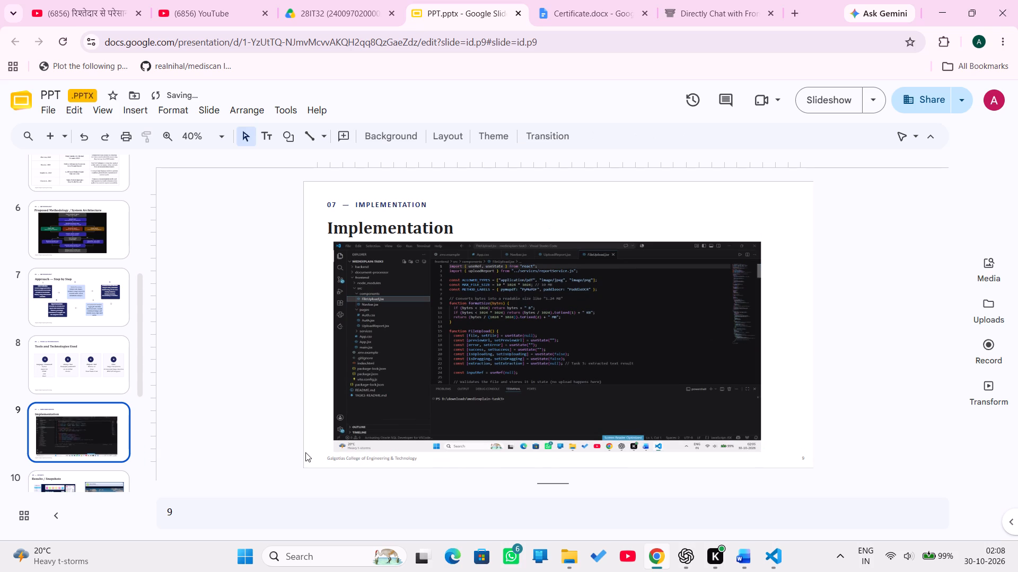
pyautogui.click(562, 331)
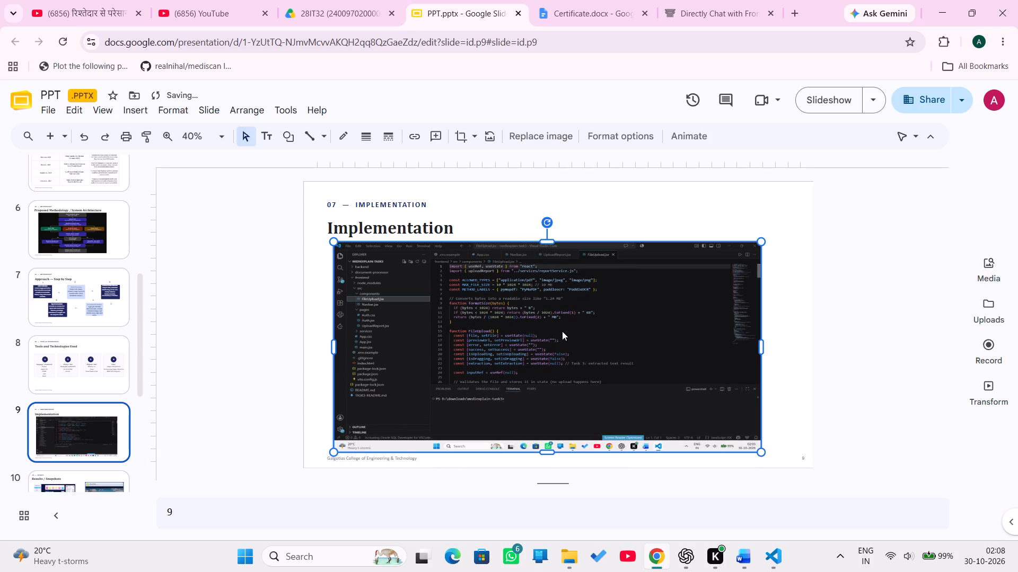
pyautogui.click(245, 398)
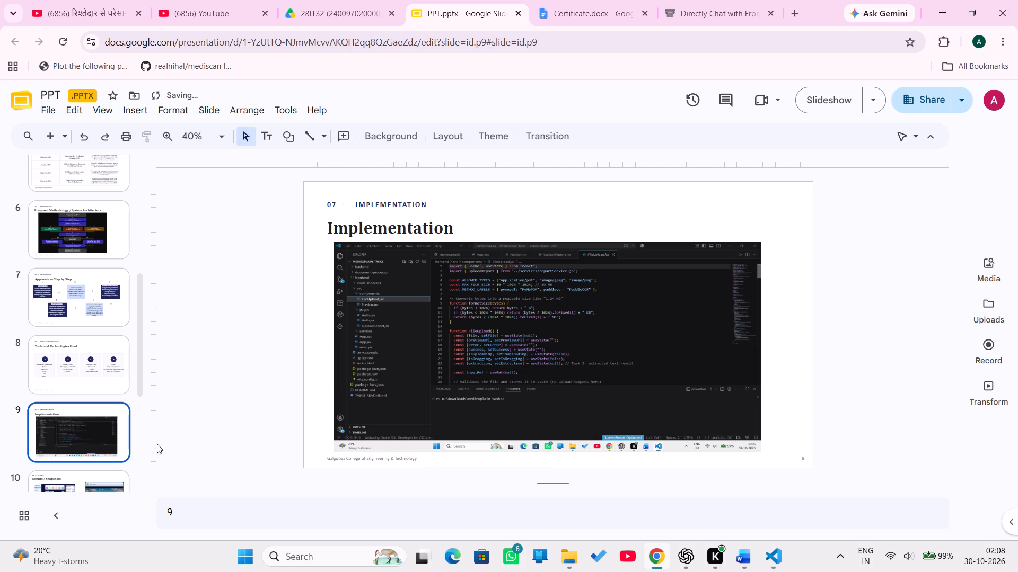
# Open the Results / Snapshots slide and select the frame check feed screenshot.
pyautogui.scroll(-2, 71, 421)
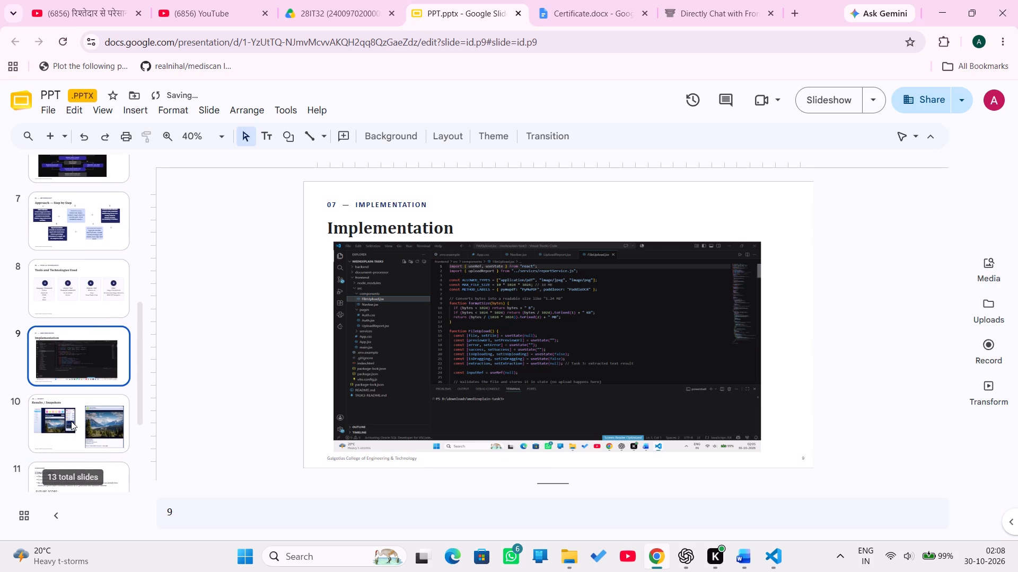
pyautogui.scroll(-1, 71, 421)
pyautogui.click(68, 399)
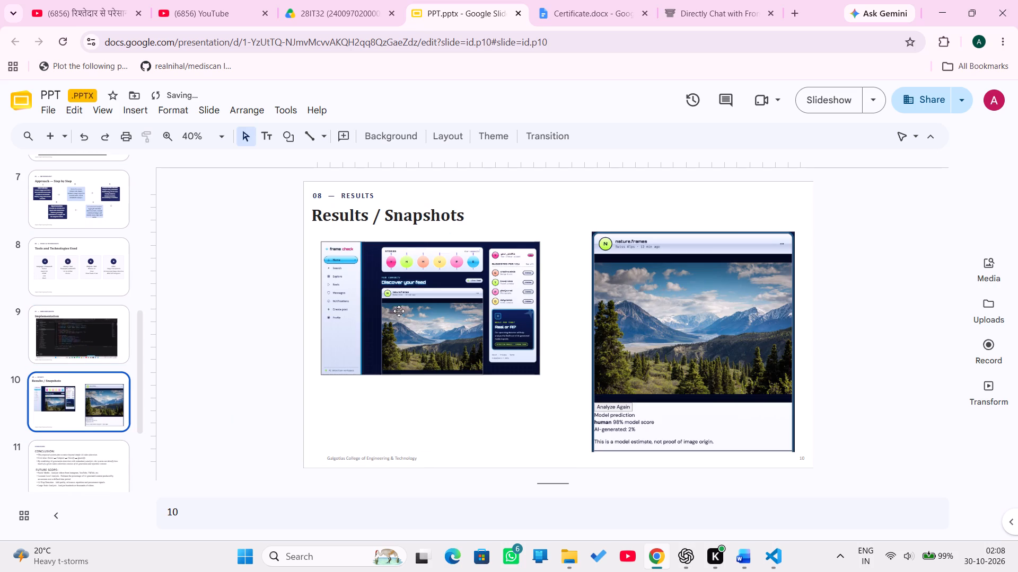
pyautogui.click(430, 305)
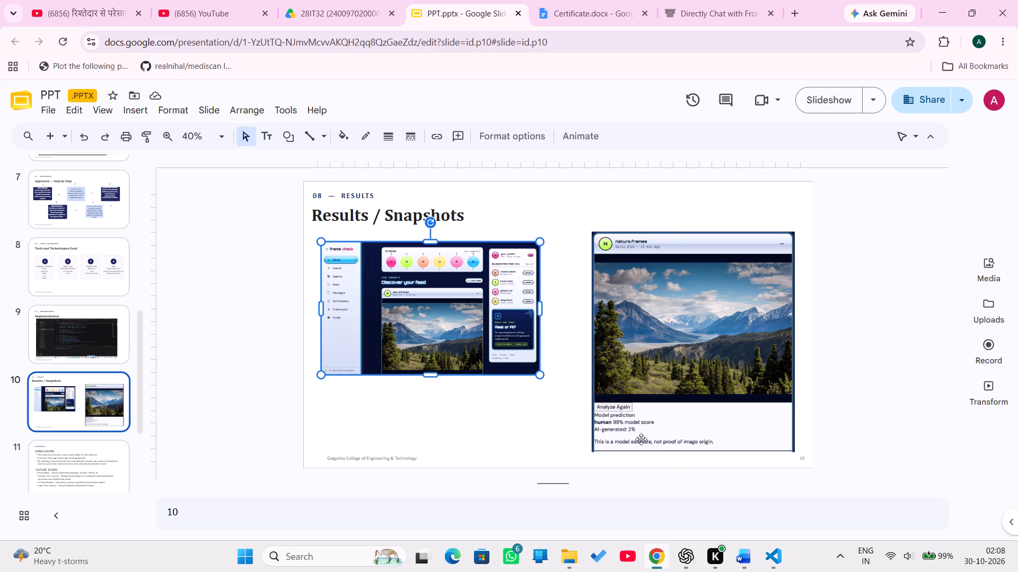
# Switch to the mediexplain-task3 window in Visual Studio Code and change the terminal's directory to frontend.
pyautogui.click(768, 564)
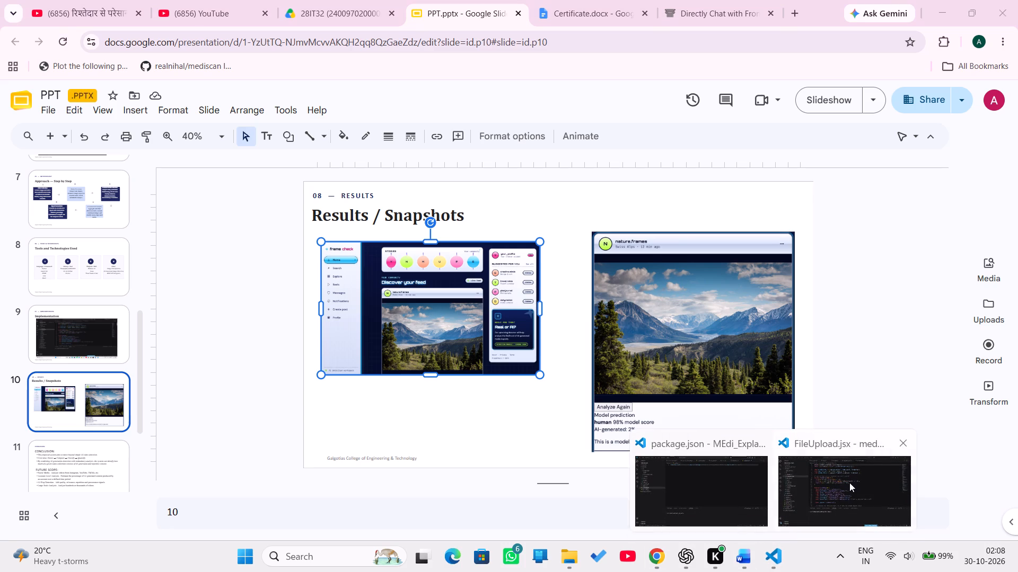
pyautogui.click(849, 482)
pyautogui.doubleClick(464, 491)
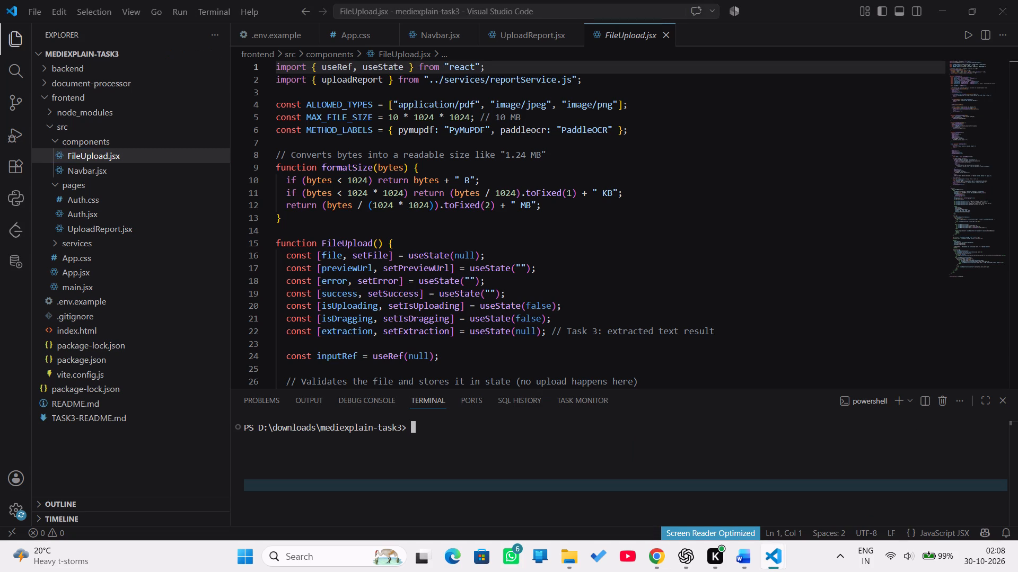
pyautogui.write('cd f')
pyautogui.press('BackSpace')
pyautogui.press('BackSpace')
pyautogui.press('BackSpace')
pyautogui.write('cd from')
pyautogui.press('BackSpace')
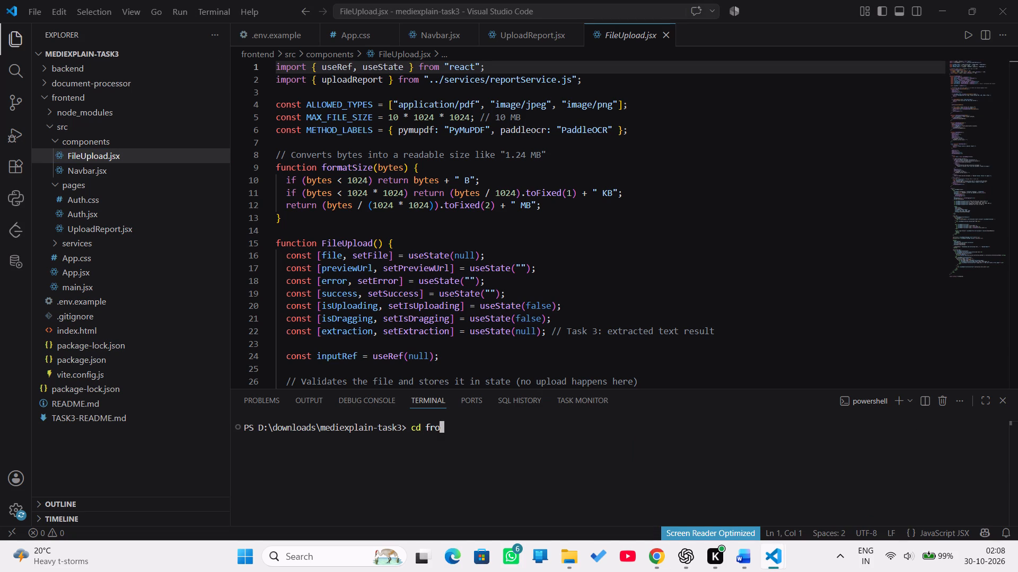
pyautogui.write('ntend')
pyautogui.press('Return')
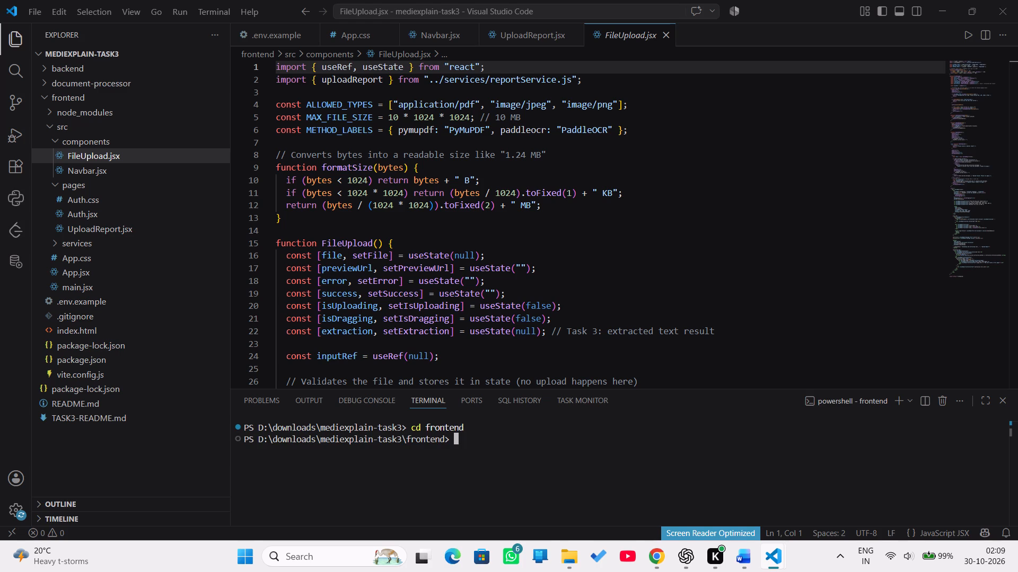
# Install the frontend dependencies with npm install.
pyautogui.write('npm inta')
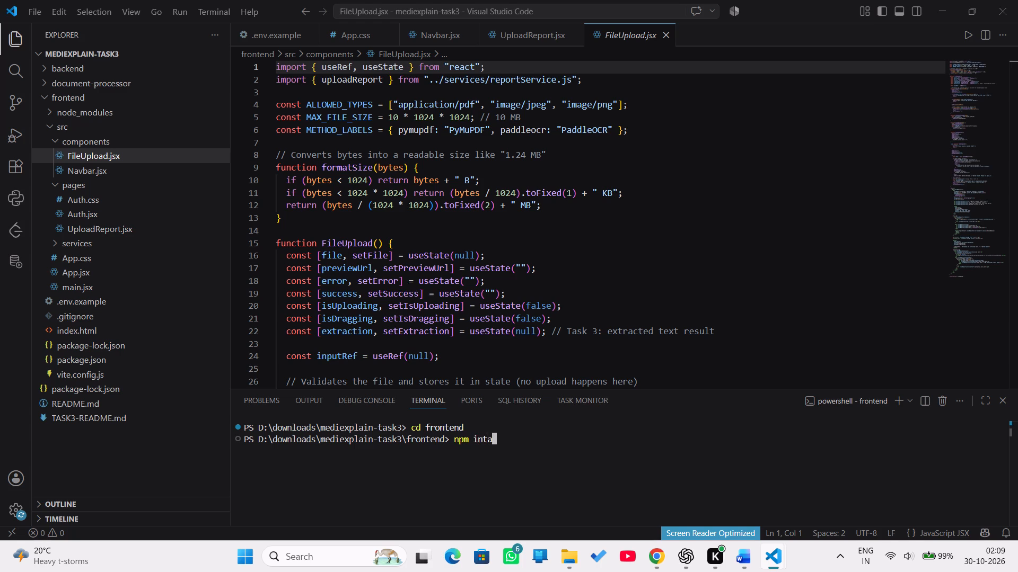
pyautogui.press('BackSpace')
pyautogui.press('BackSpace')
pyautogui.write('stall')
pyautogui.press('Return')
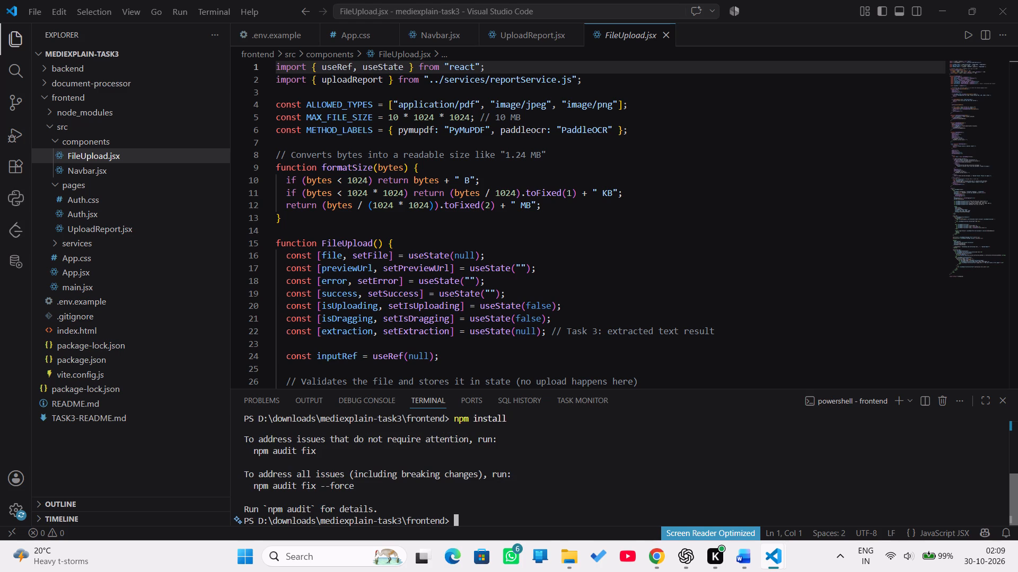
# Start the frontend development server with npm run dev.
pyautogui.press('c')
pyautogui.press('BackSpace')
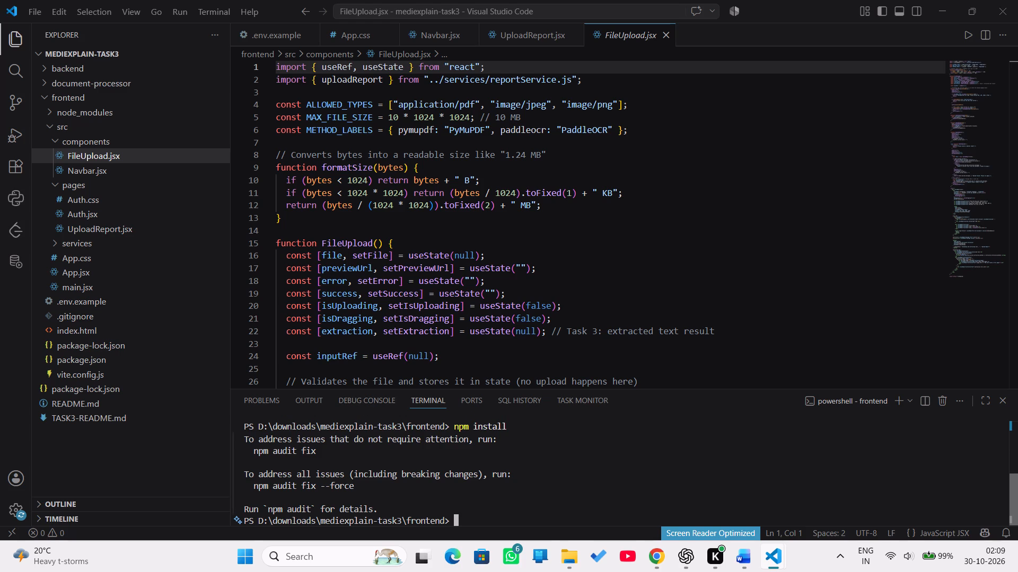
pyautogui.write('no')
pyautogui.press('BackSpace')
pyautogui.write('pm run dev')
pyautogui.press('Return')
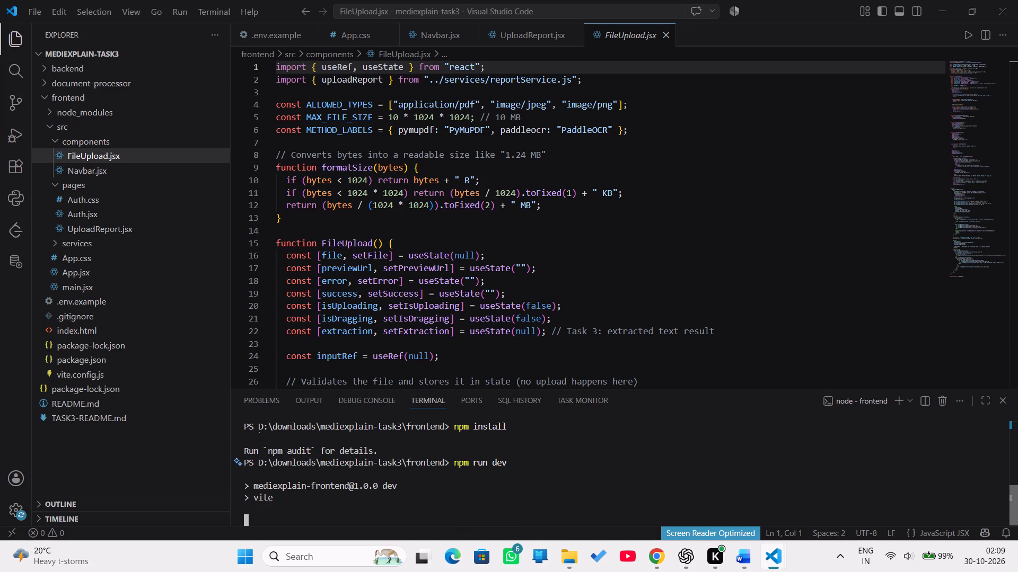
pyautogui.scroll(-1, 418, 499)
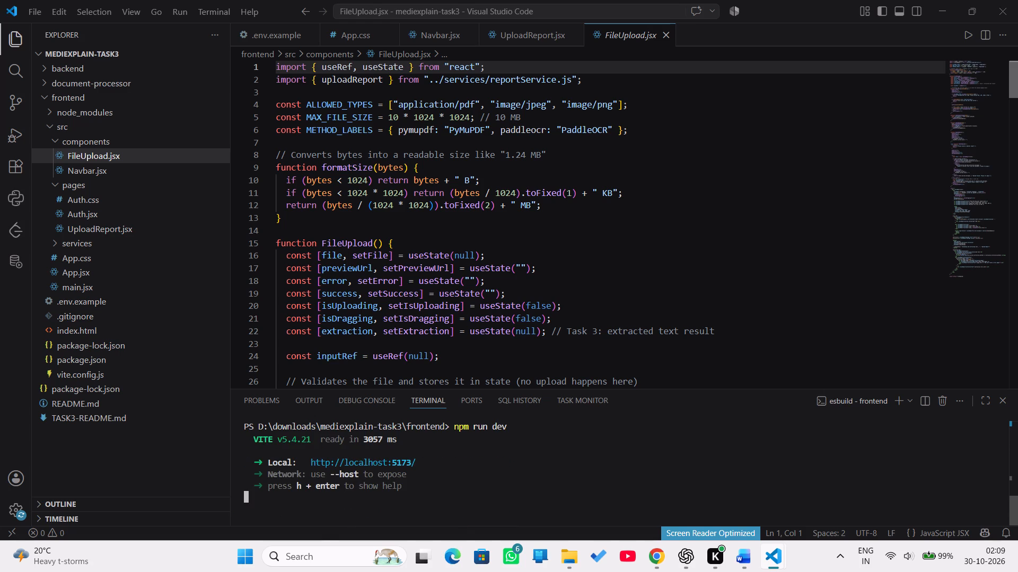
# Open a new terminal for mediexplain-task3 and change its directory to backend.
pyautogui.click(217, 16)
pyautogui.click(237, 30)
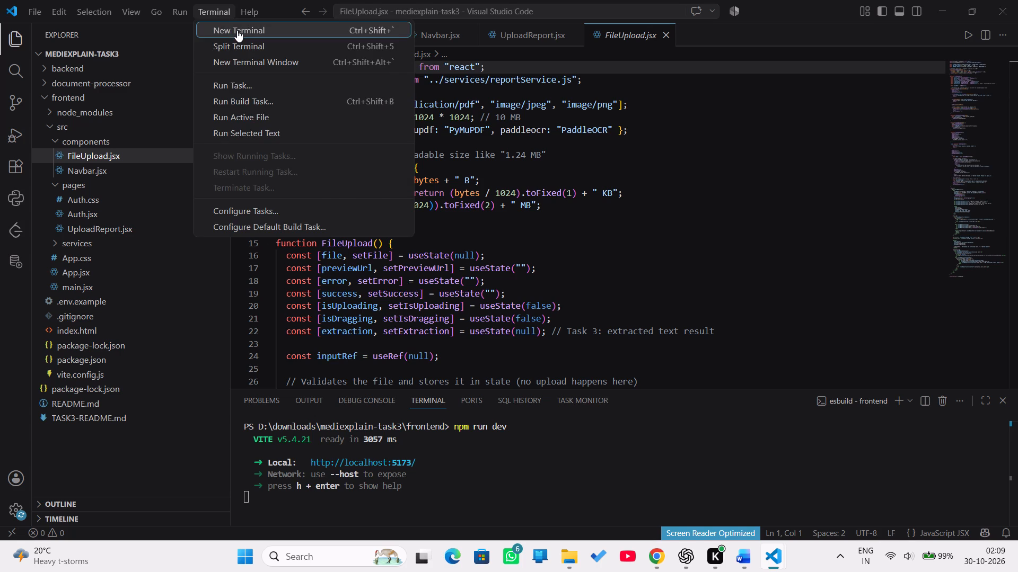
pyautogui.click(368, 494)
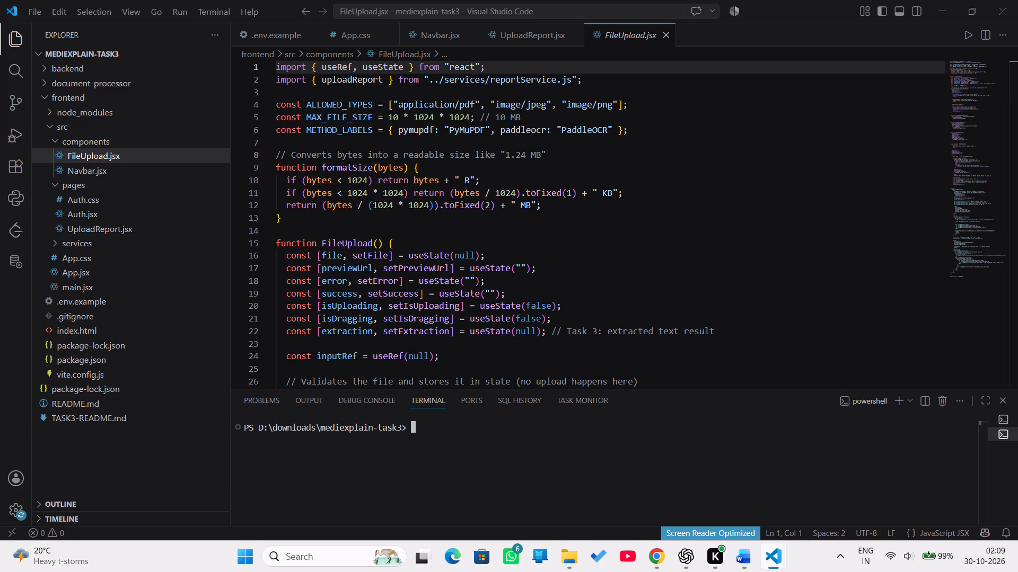
pyautogui.write('cd')
pyautogui.press('space')
pyautogui.write('backed')
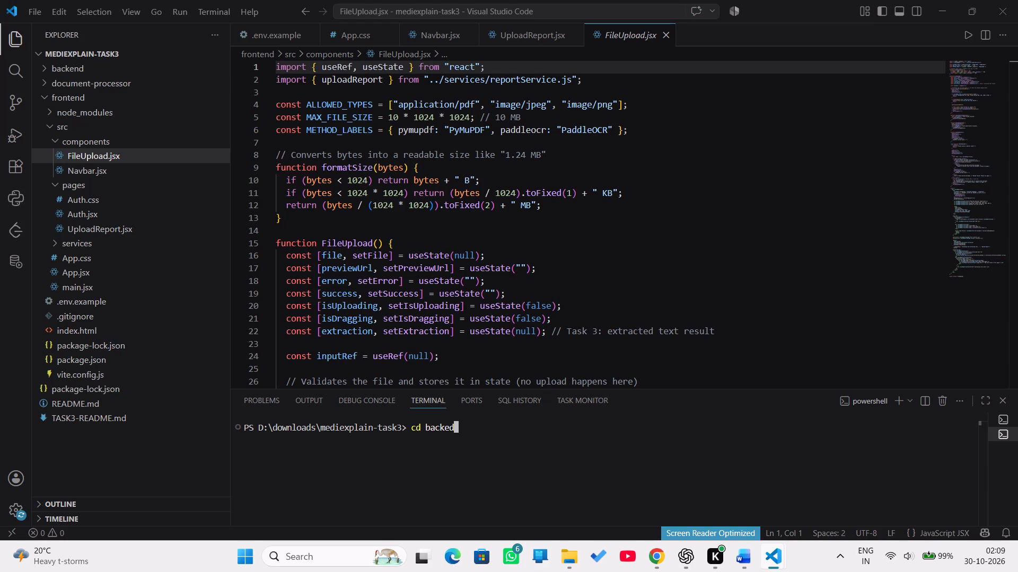
pyautogui.press('BackSpace')
pyautogui.write('nd')
pyautogui.press('Return')
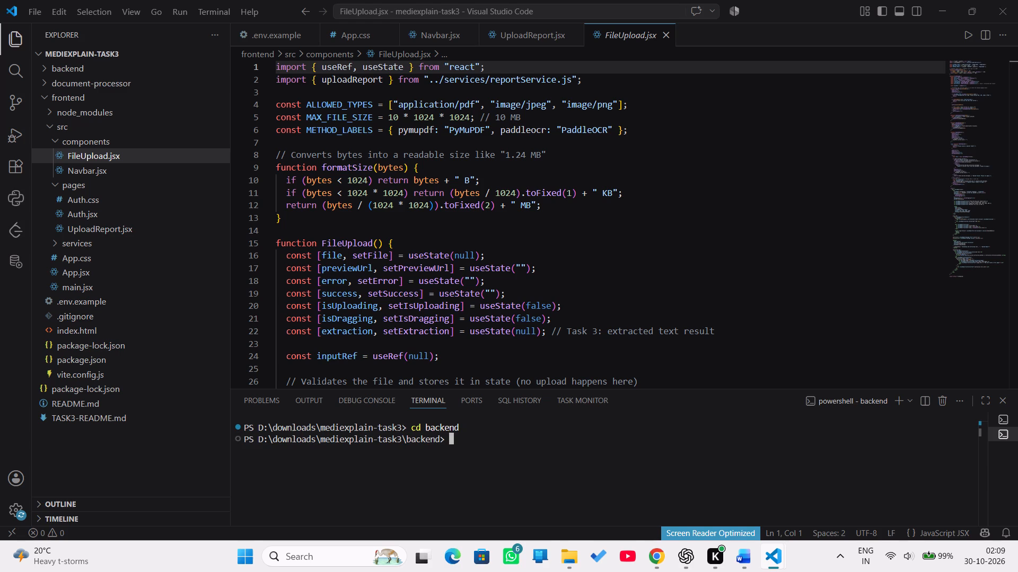
# Install the backend dependencies with npm install.
pyautogui.write('cd')
pyautogui.press('BackSpace')
pyautogui.press('BackSpace')
pyautogui.write('npm')
pyautogui.press('space')
pyautogui.write('insr')
pyautogui.press('BackSpace')
pyautogui.write('tall')
pyautogui.press('Return')
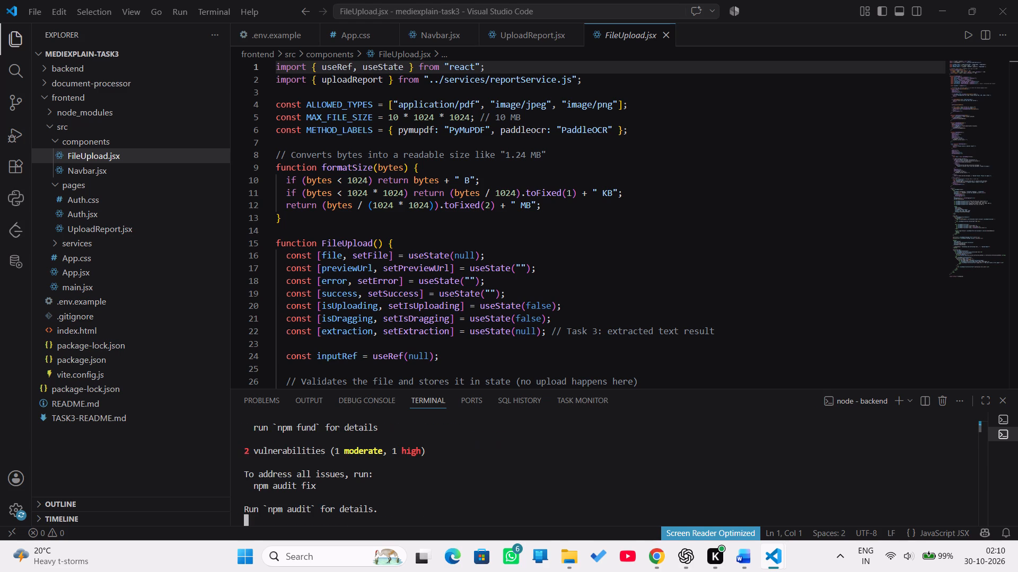
# Start the backend server with npm run dev.
pyautogui.write('npm run dev')
pyautogui.press('Return')
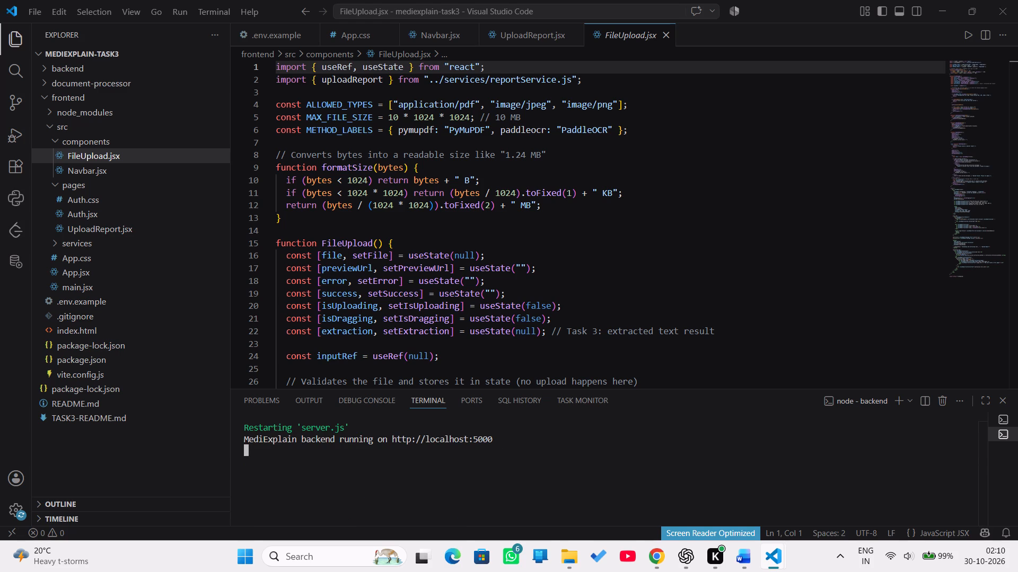
pyautogui.click(997, 419)
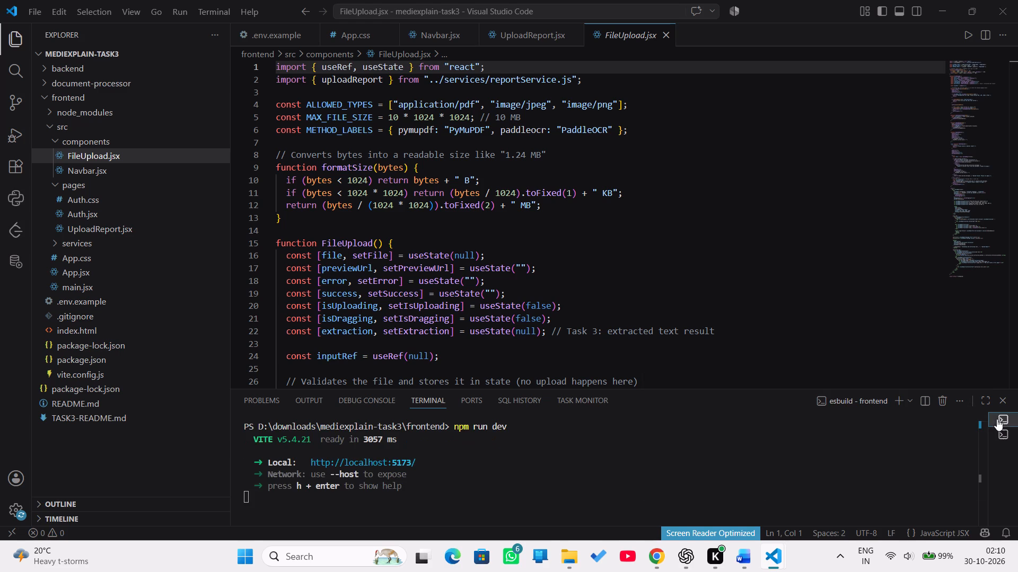
pyautogui.click(582, 526)
pyautogui.moveTo(424, 474); pyautogui.dragTo(378, 460)
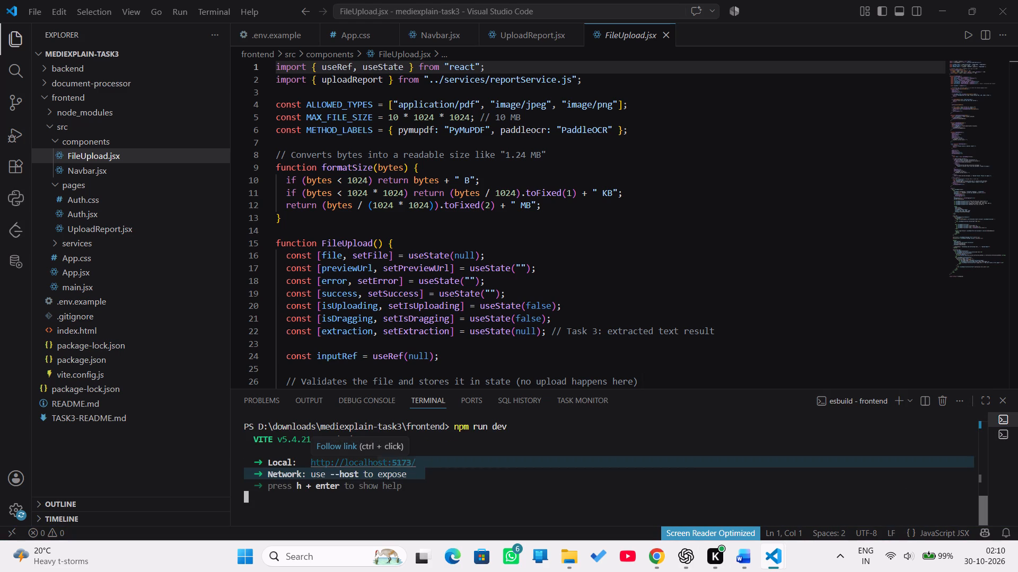
pyautogui.moveTo(378, 460); pyautogui.dragTo(350, 452)
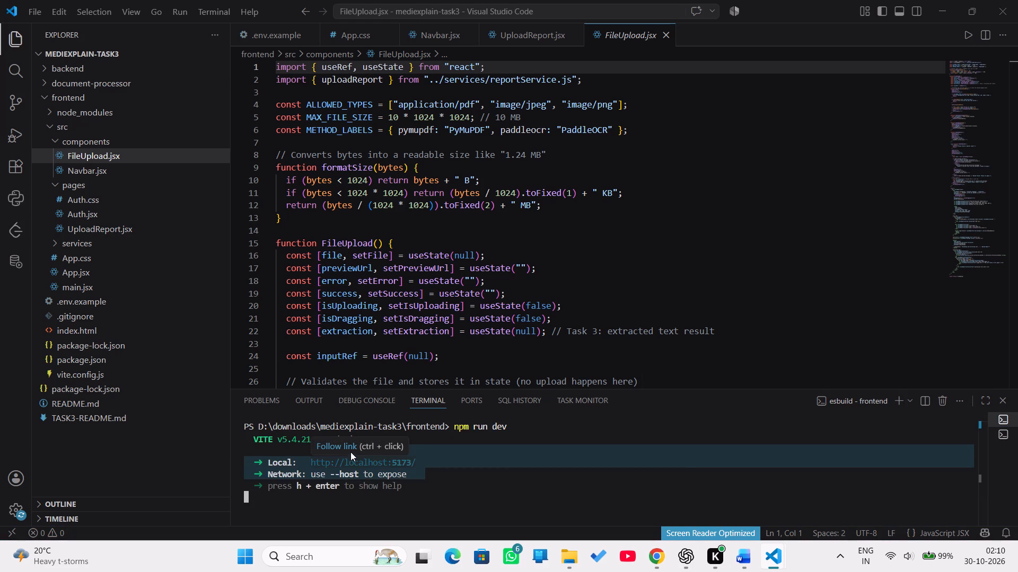
pyautogui.keyDown('ctrl'); pyautogui.click(354, 463); pyautogui.keyUp('ctrl')
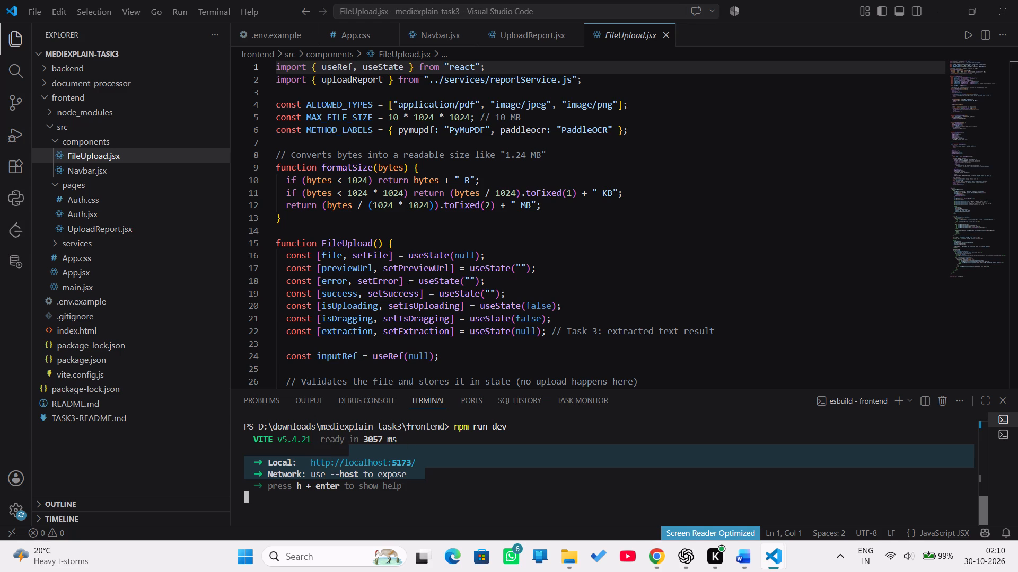
pyautogui.keyDown('ctrl'); pyautogui.click(363, 463); pyautogui.keyUp('ctrl')
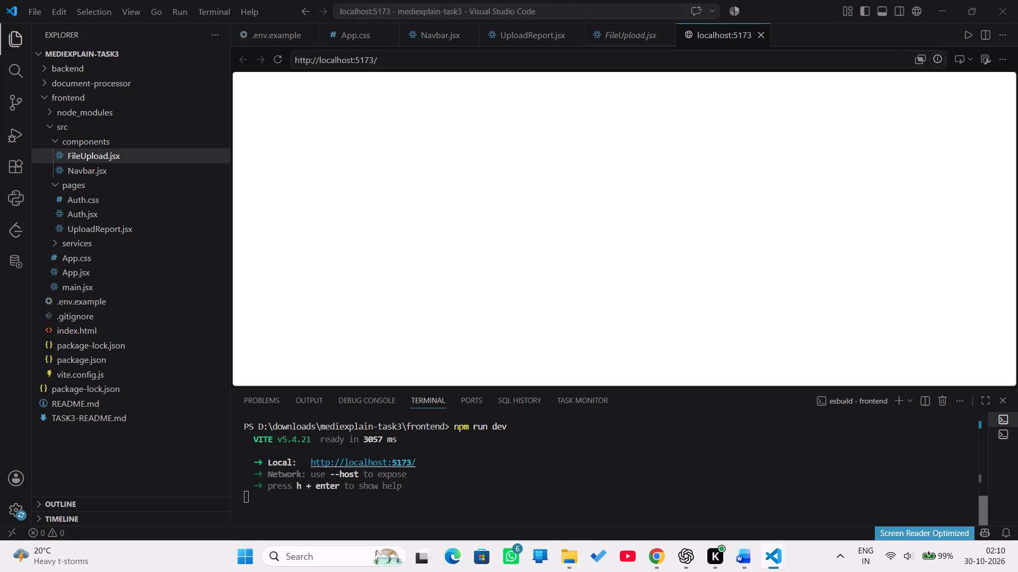
pyautogui.click(1005, 59)
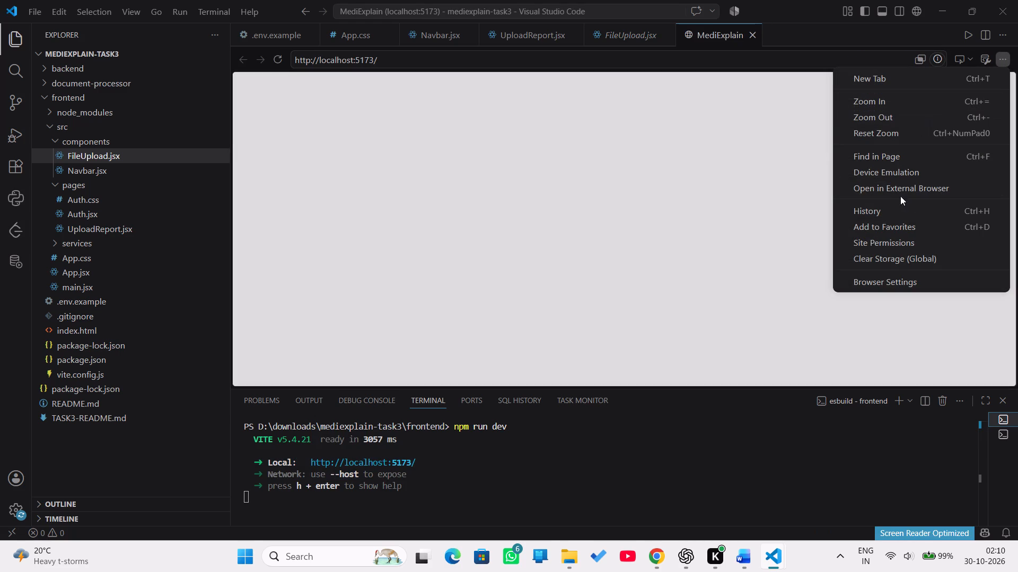
pyautogui.click(915, 187)
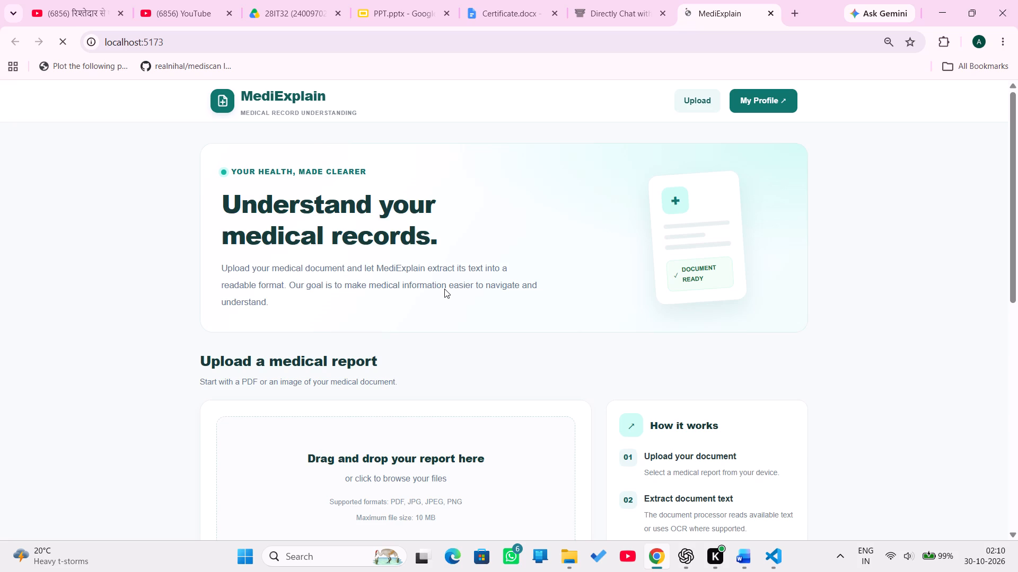
# Search the files for "report", choose 01_digital_lab_report as the medical report and upload it to MediExplain.
pyautogui.scroll(-1, 444, 289)
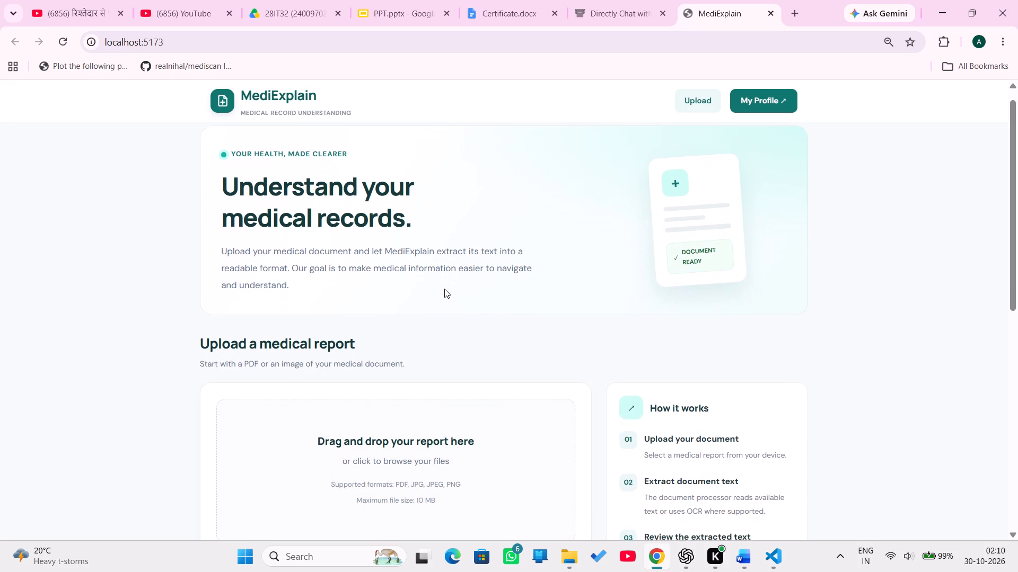
pyautogui.scroll(-4, 444, 289)
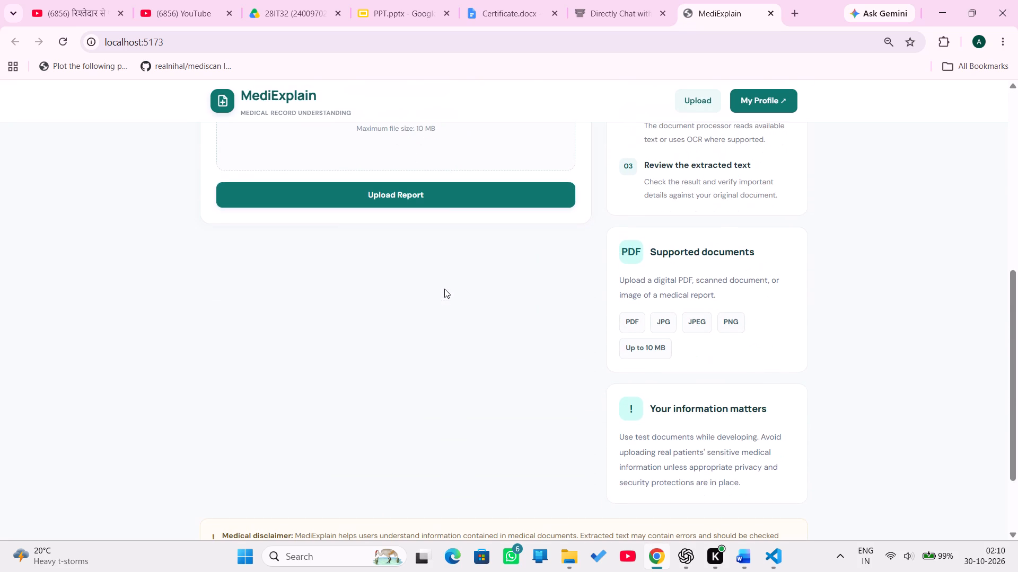
pyautogui.click(446, 204)
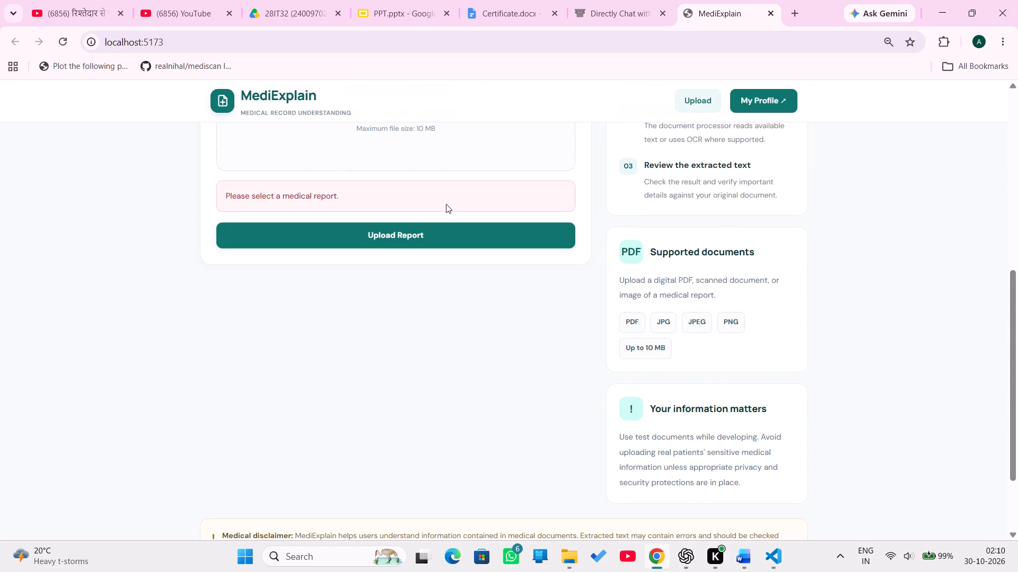
pyautogui.scroll(1, 446, 204)
pyautogui.click(413, 176)
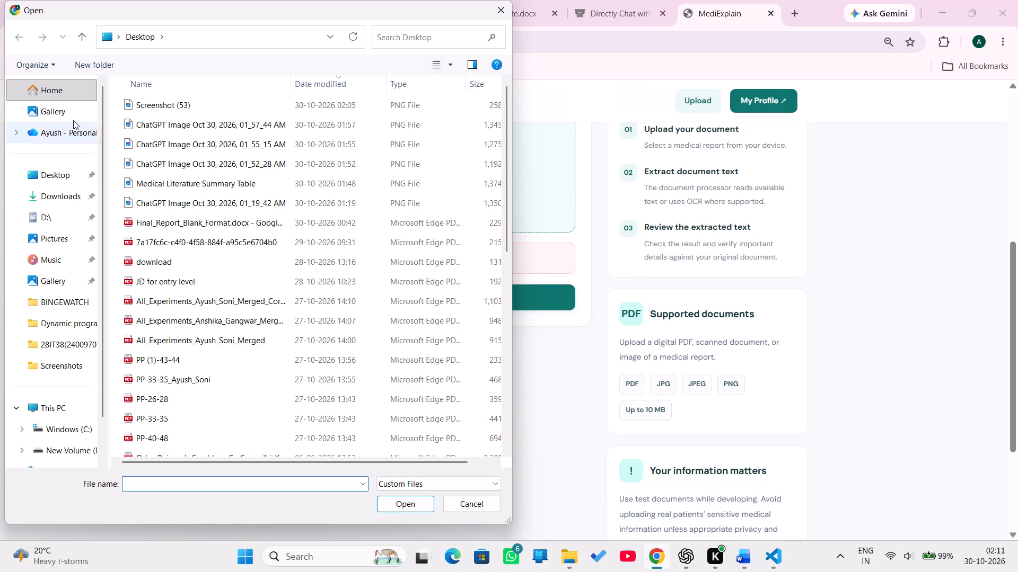
pyautogui.click(74, 93)
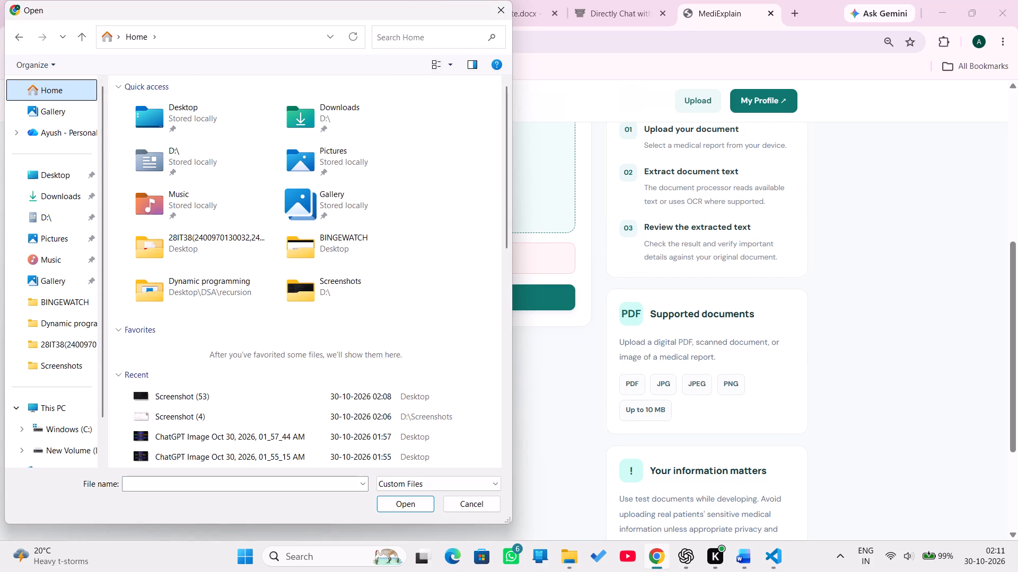
pyautogui.click(411, 45)
pyautogui.click(410, 38)
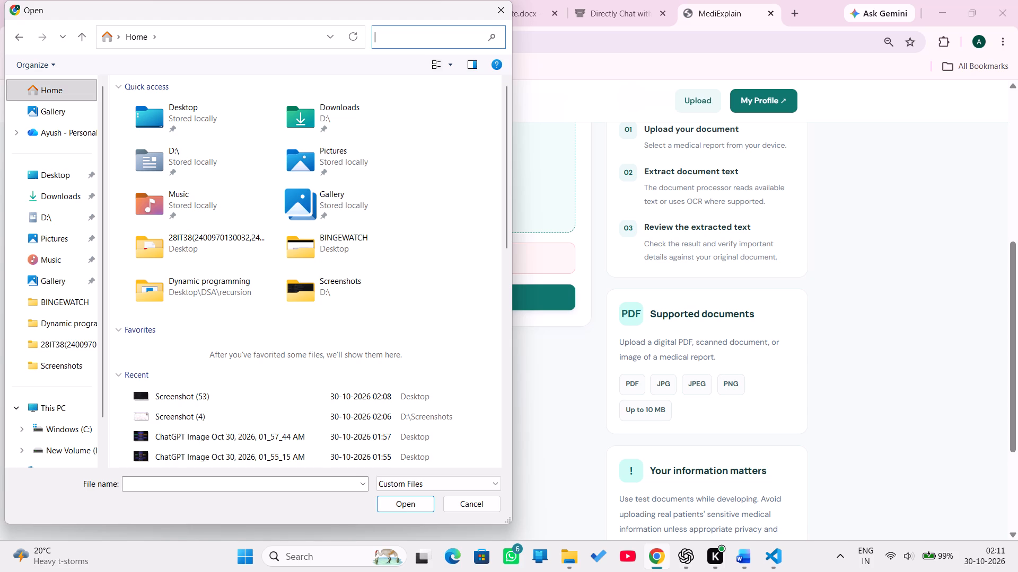
pyautogui.write('report')
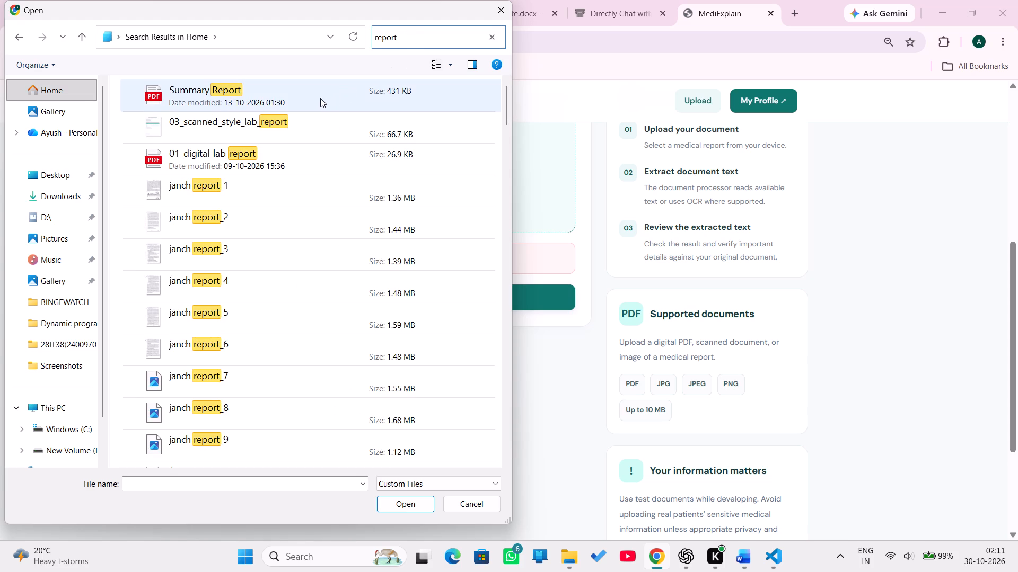
pyautogui.click(311, 120)
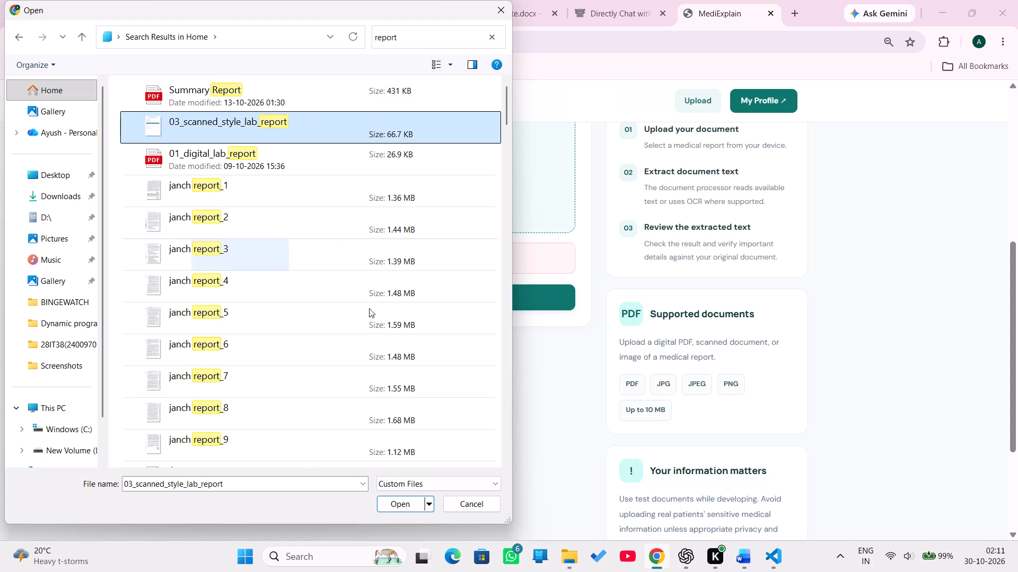
pyautogui.click(377, 154)
pyautogui.click(371, 111)
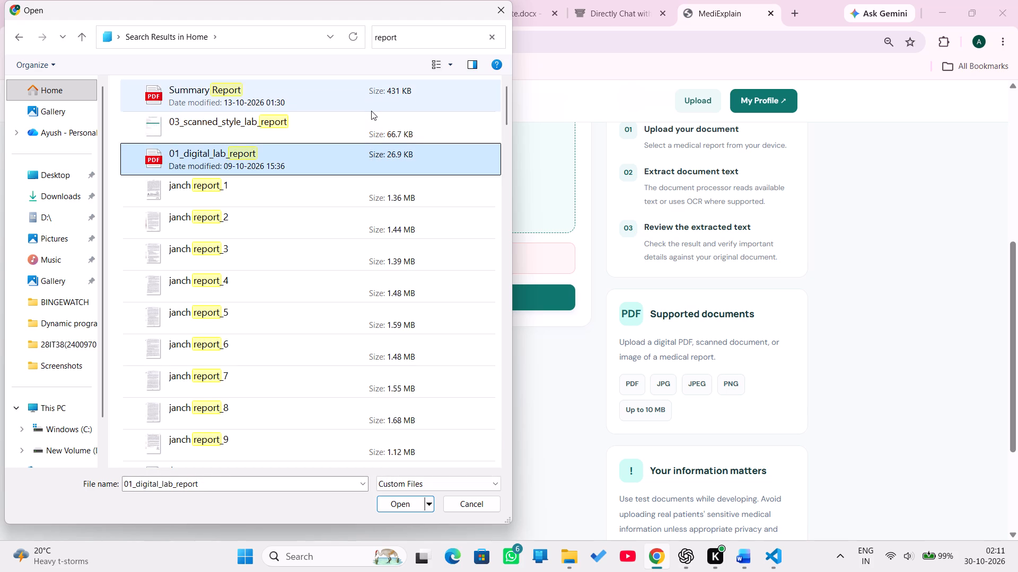
pyautogui.click(354, 149)
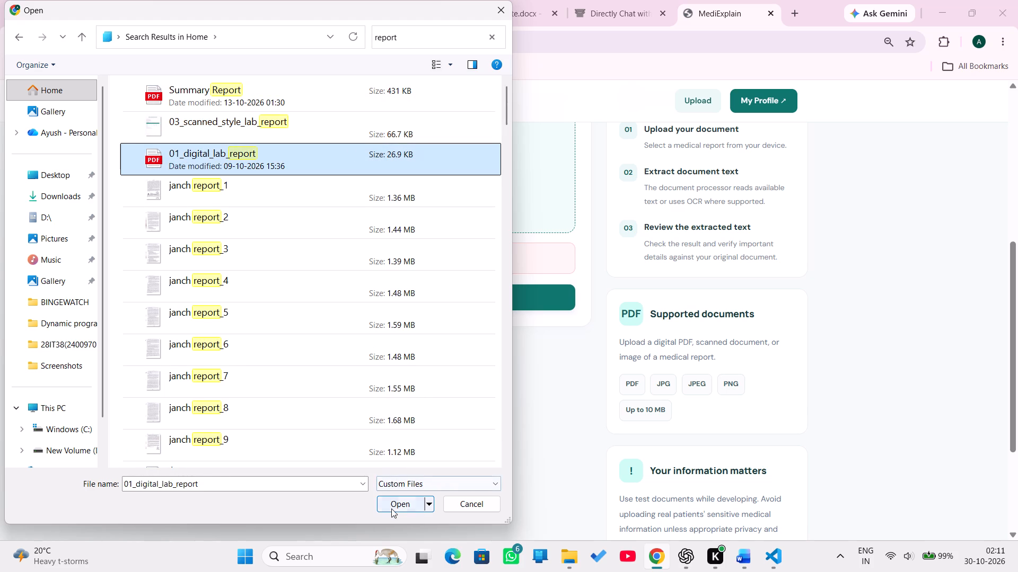
pyautogui.click(391, 508)
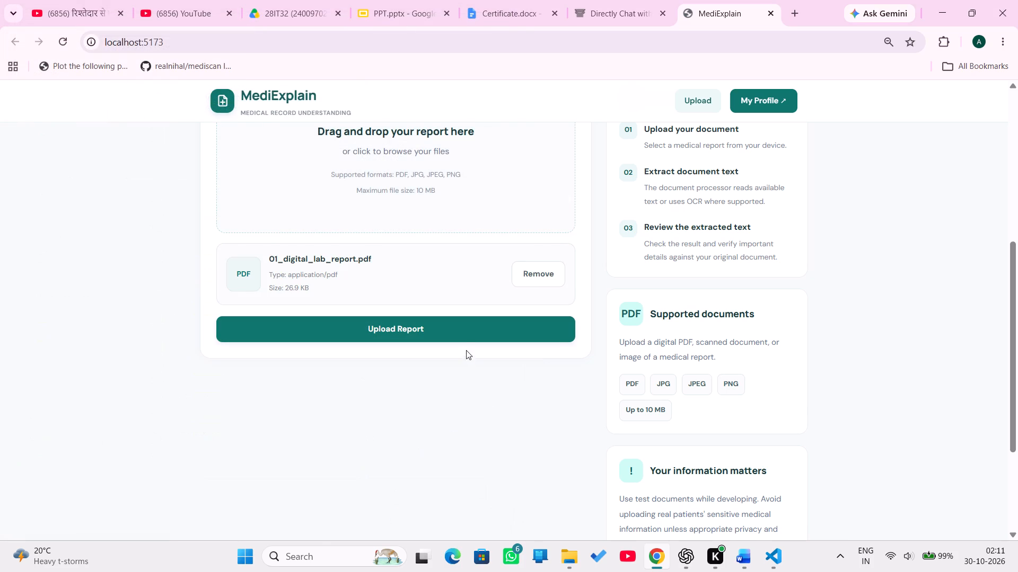
pyautogui.click(461, 337)
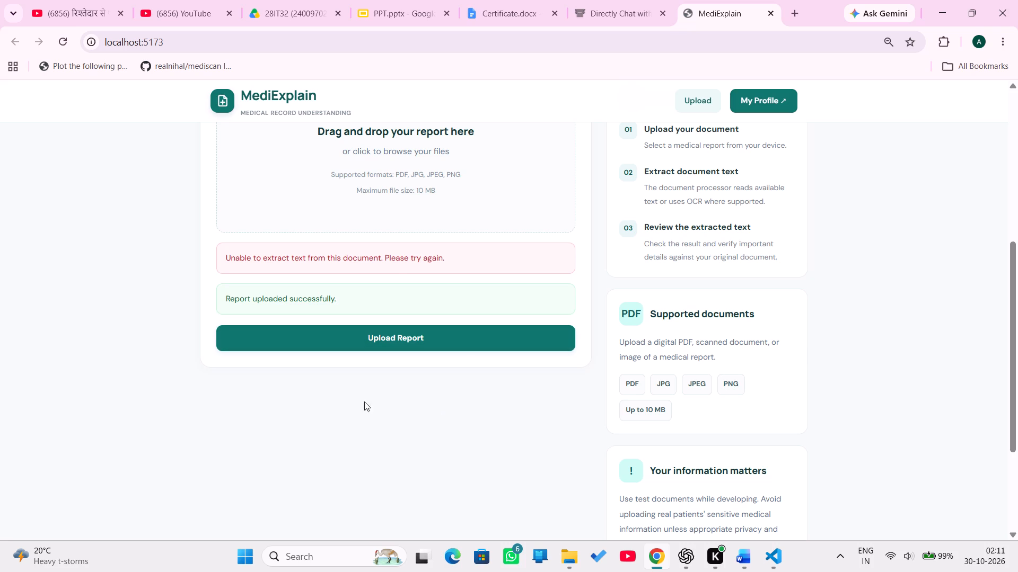
# Examine the MediExplain upload page in the browser, and again in the Visual Studio Code preview.
pyautogui.scroll(3, 393, 274)
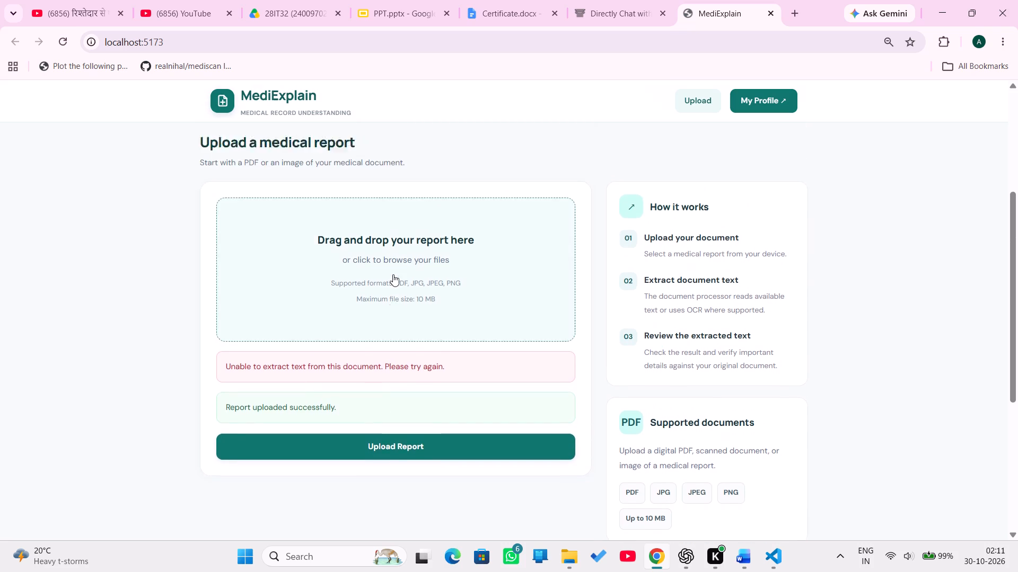
pyautogui.scroll(2, 393, 274)
pyautogui.scroll(-4, 393, 274)
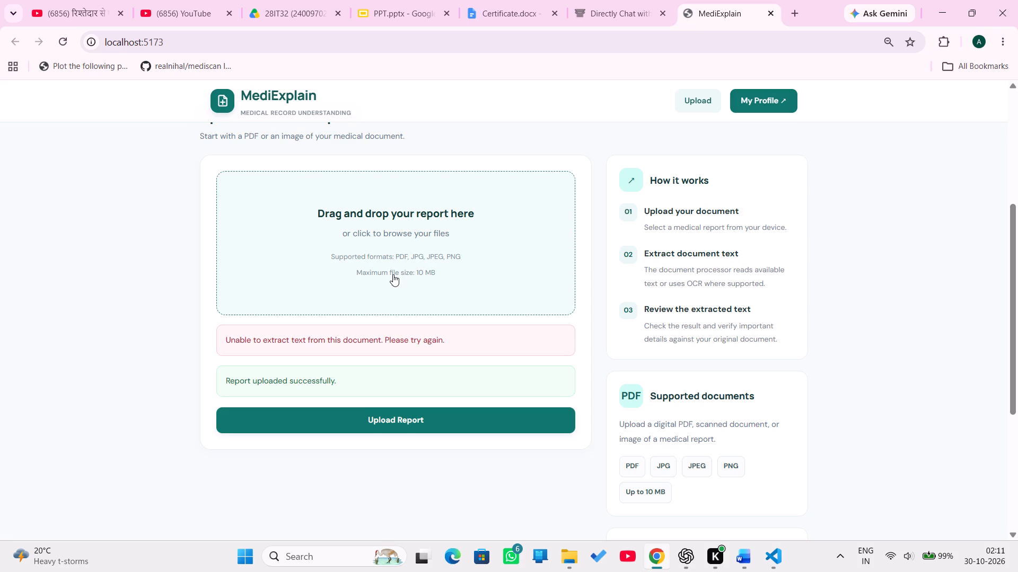
pyautogui.scroll(3, 463, 337)
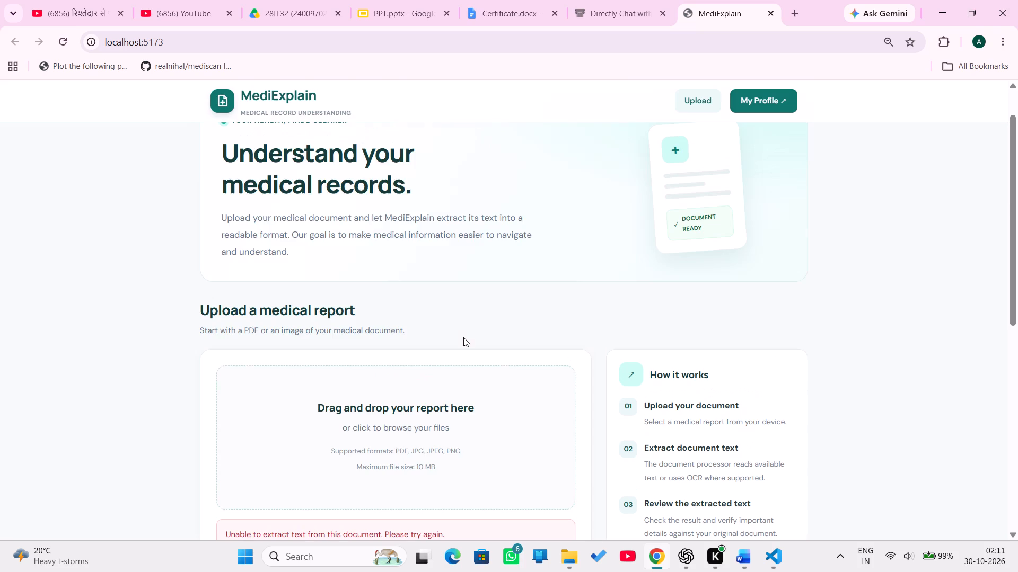
pyautogui.scroll(1, 463, 337)
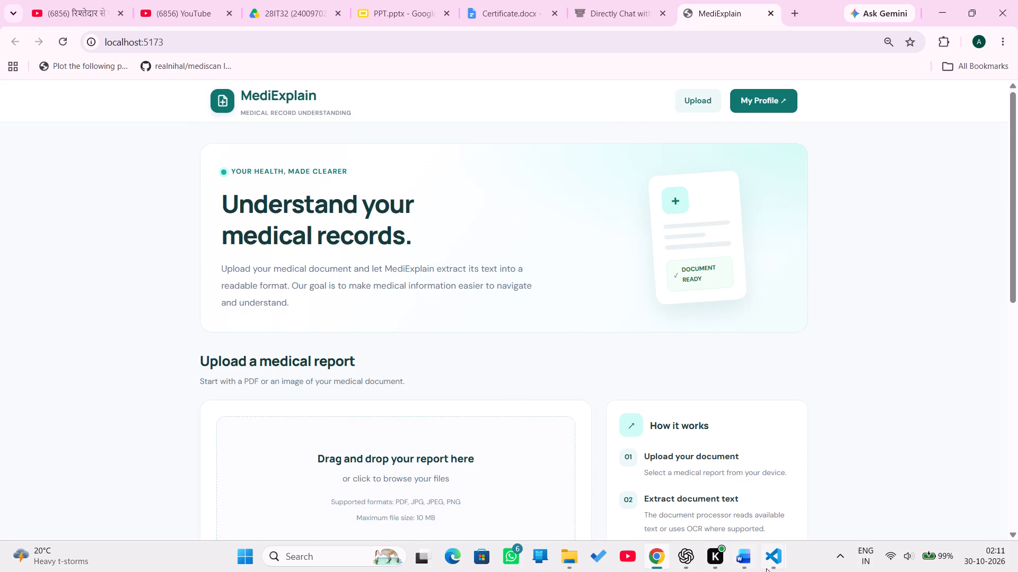
pyautogui.click(739, 481)
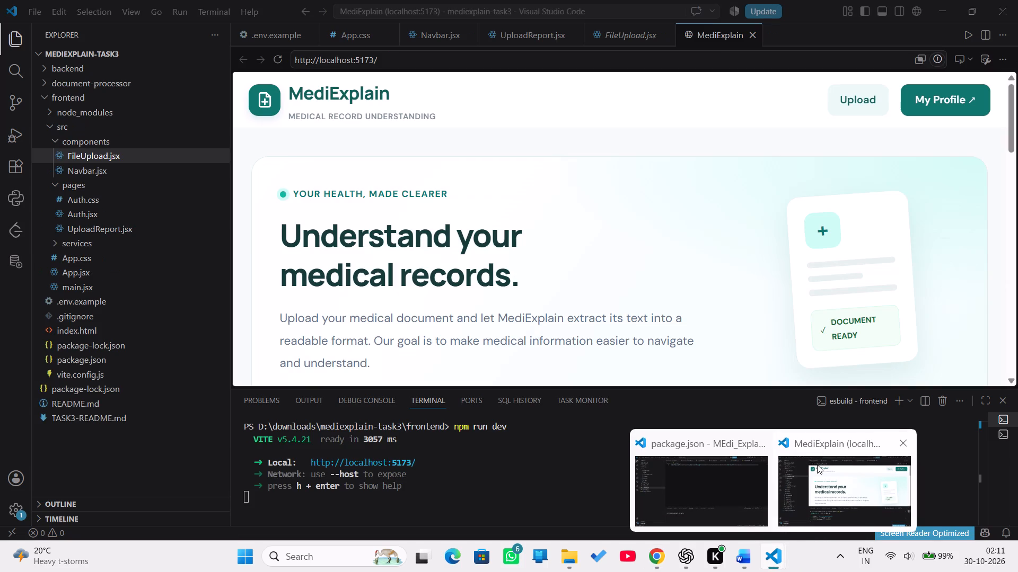
pyautogui.click(817, 464)
pyautogui.scroll(-5, 695, 293)
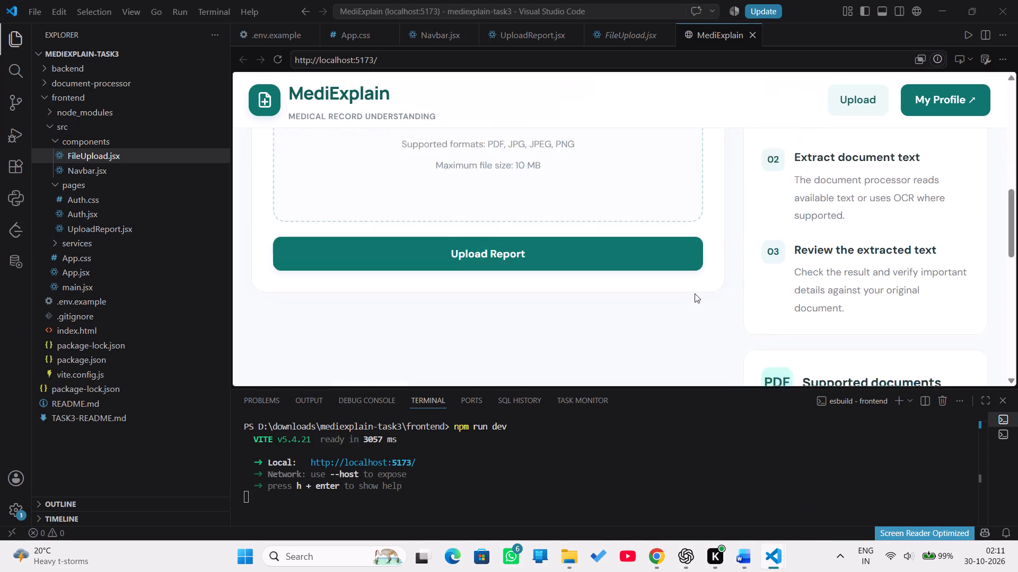
pyautogui.scroll(-2, 695, 293)
pyautogui.scroll(5, 695, 293)
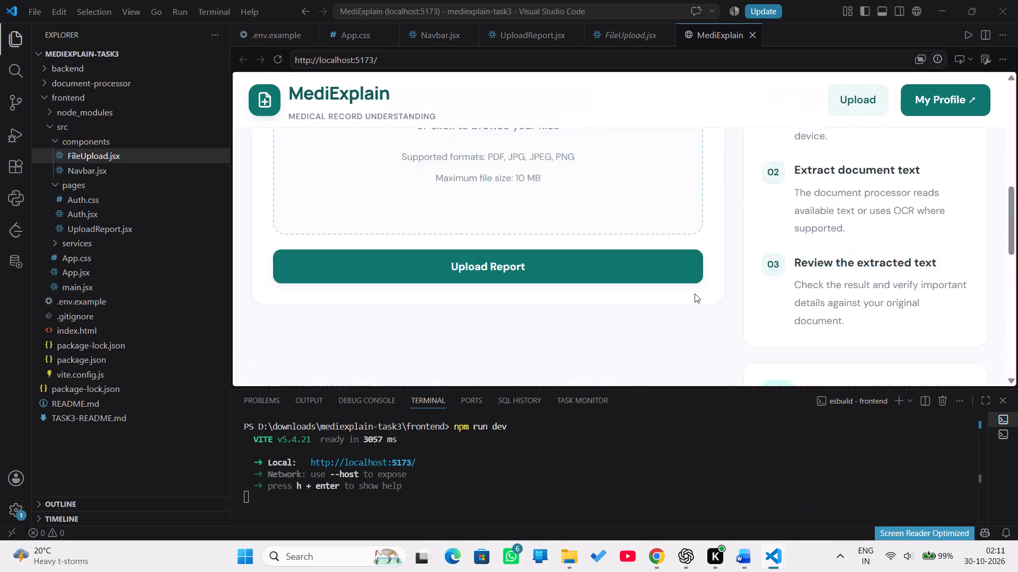
pyautogui.scroll(1, 695, 293)
pyautogui.scroll(-1, 695, 293)
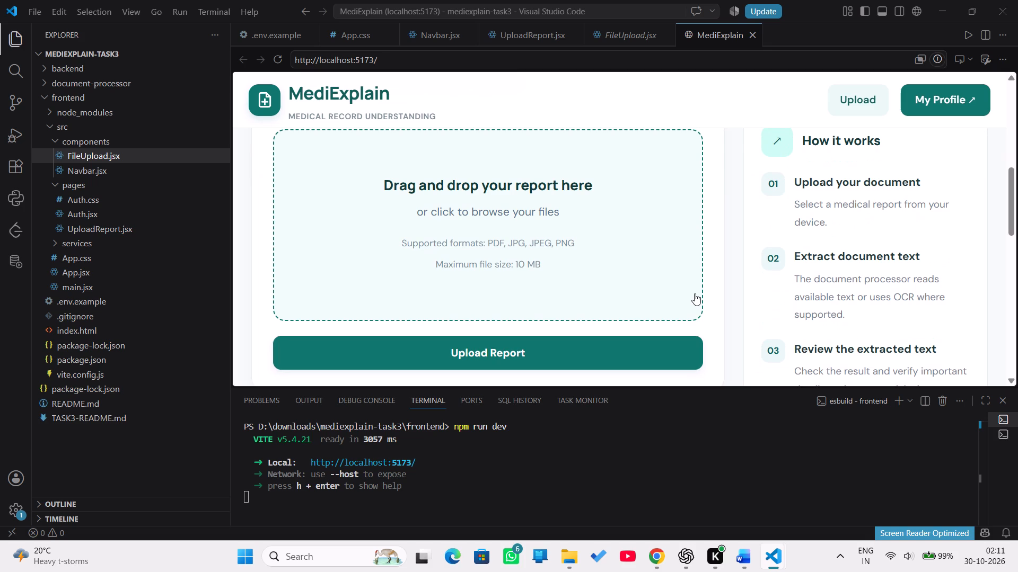
pyautogui.click(691, 561)
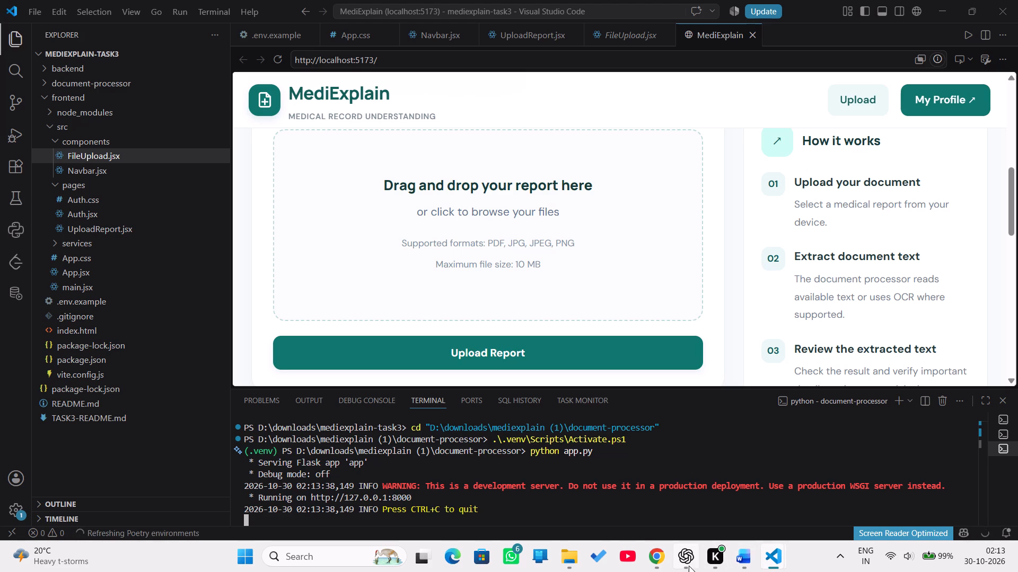
# Switch to MediExplain in Chrome and upload the sample file 01_digital_lab_report from the Pictures folder for text extraction.
pyautogui.click(658, 562)
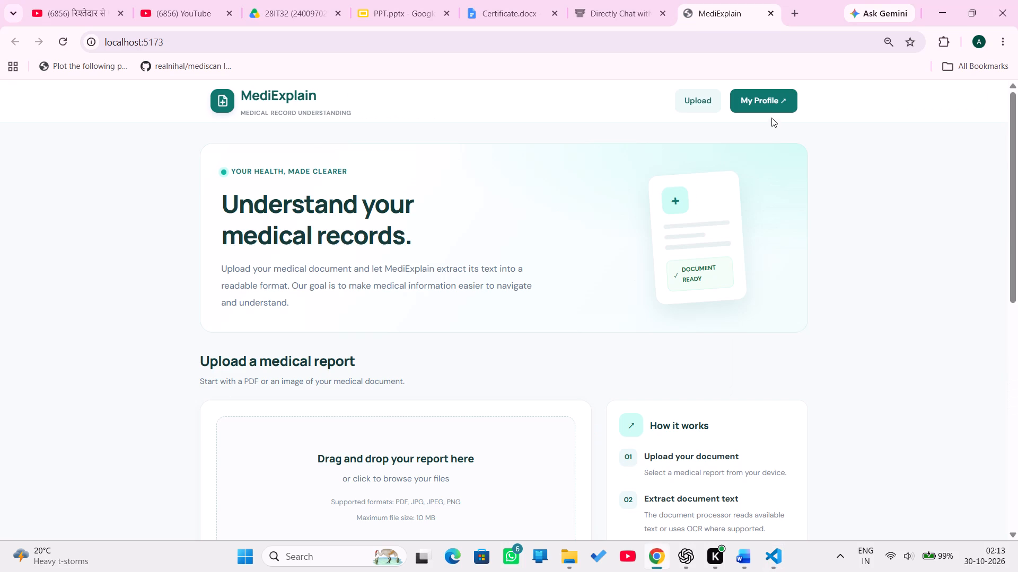
pyautogui.click(704, 103)
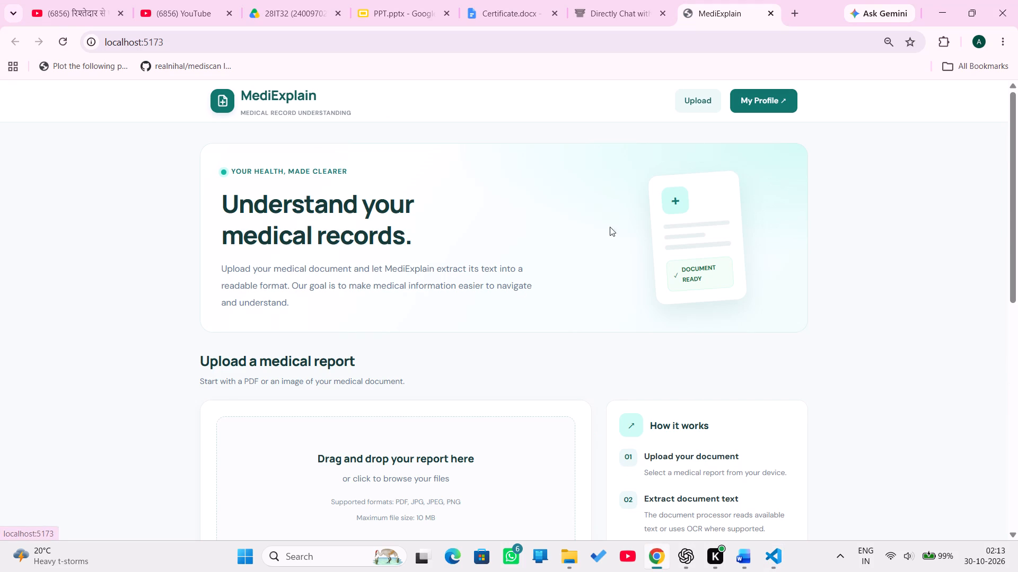
pyautogui.scroll(-4, 434, 354)
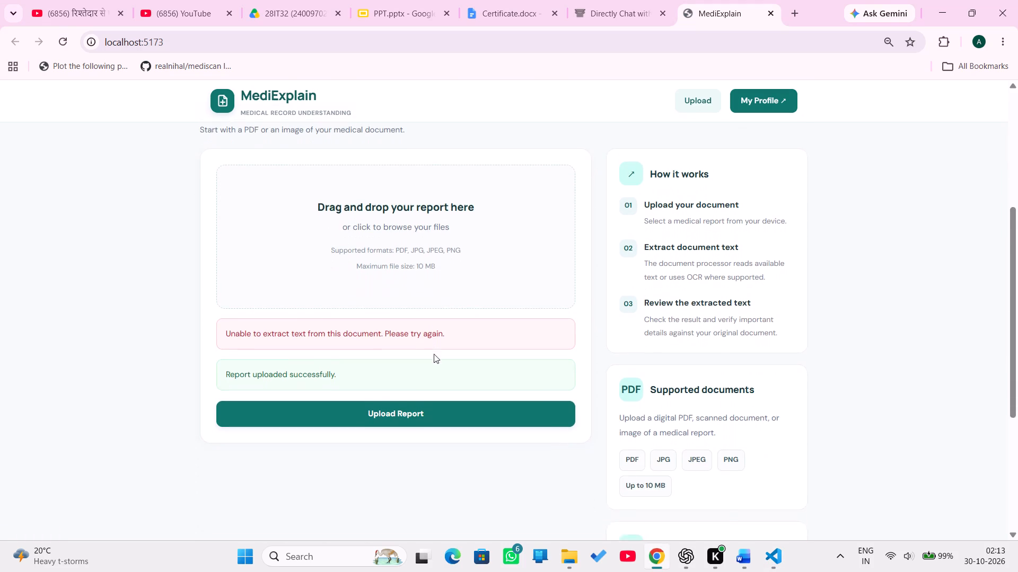
pyautogui.scroll(-1, 434, 354)
pyautogui.click(409, 382)
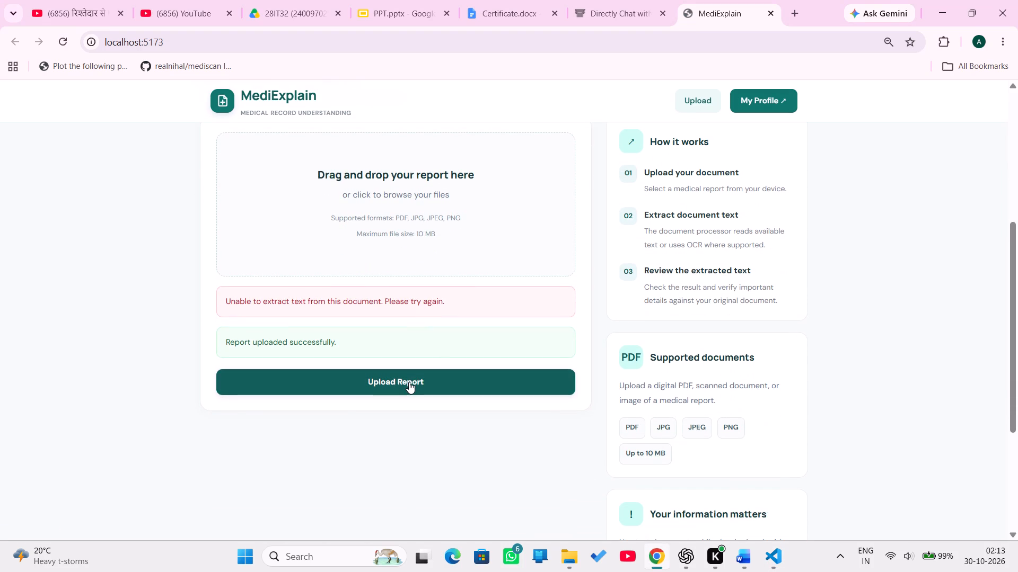
pyautogui.click(433, 200)
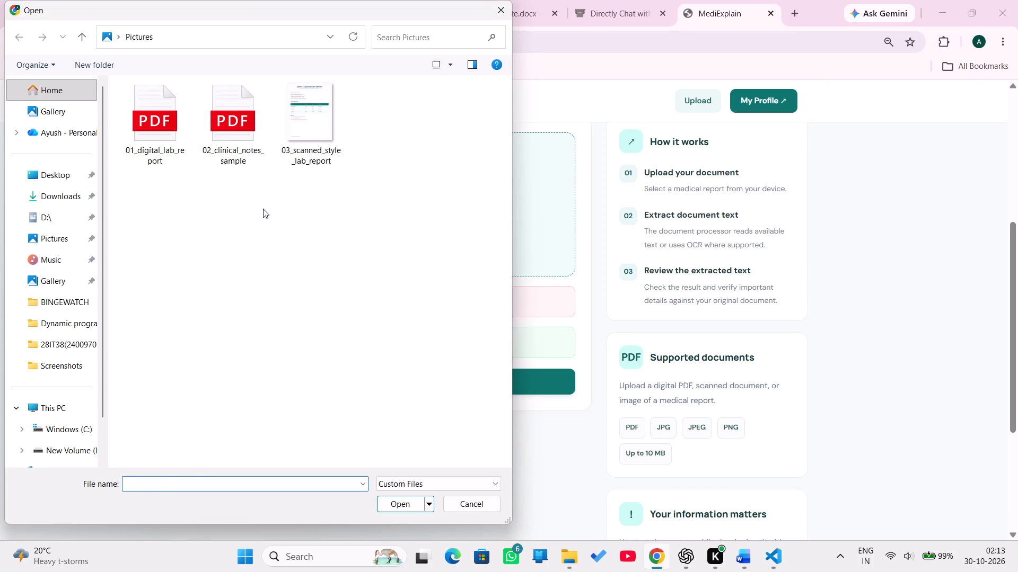
pyautogui.click(174, 137)
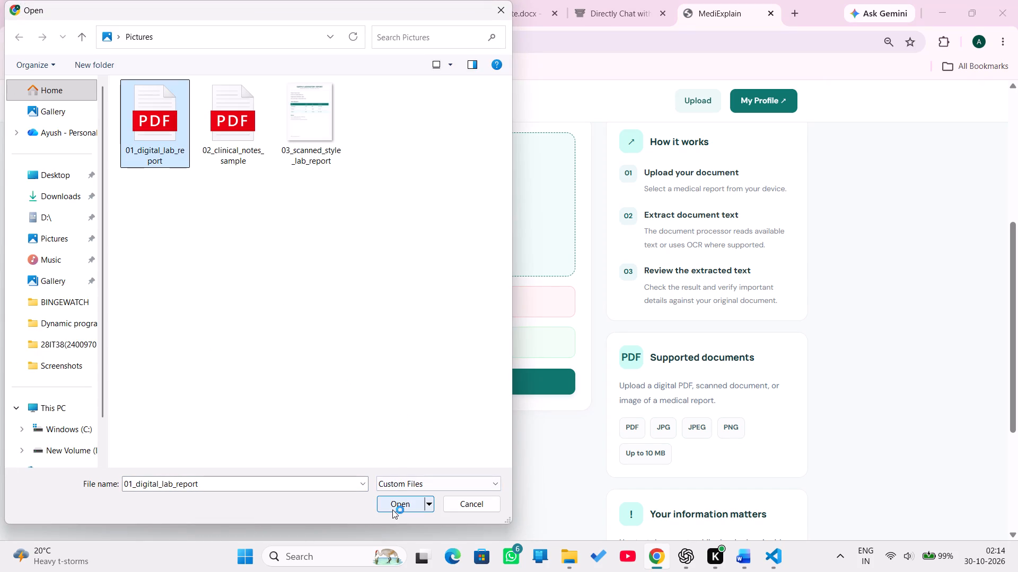
pyautogui.click(392, 510)
pyautogui.click(411, 380)
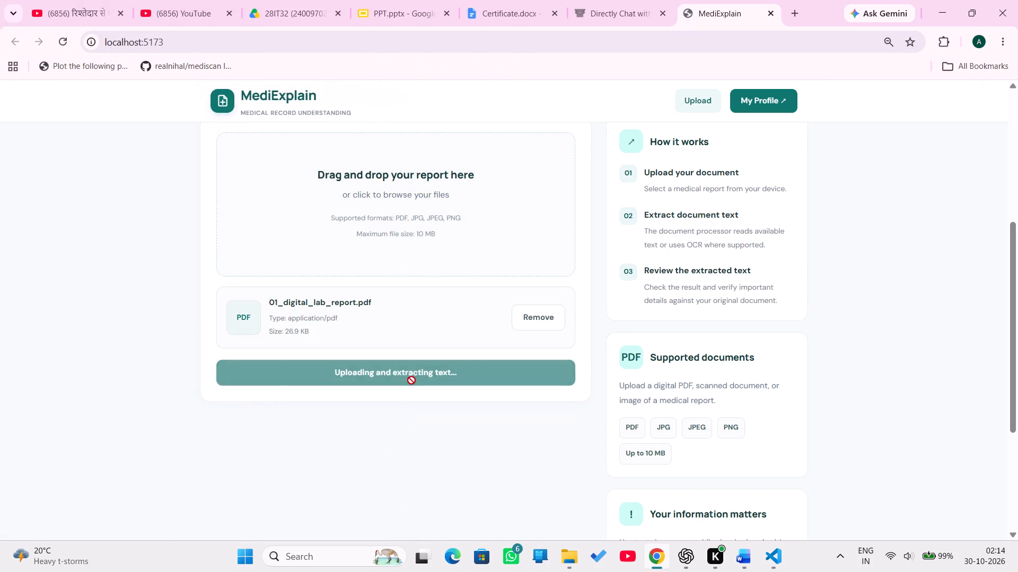
# Look through the text extracted from the sample lab report, from the upload area to the end of the page.
pyautogui.scroll(-4, 411, 380)
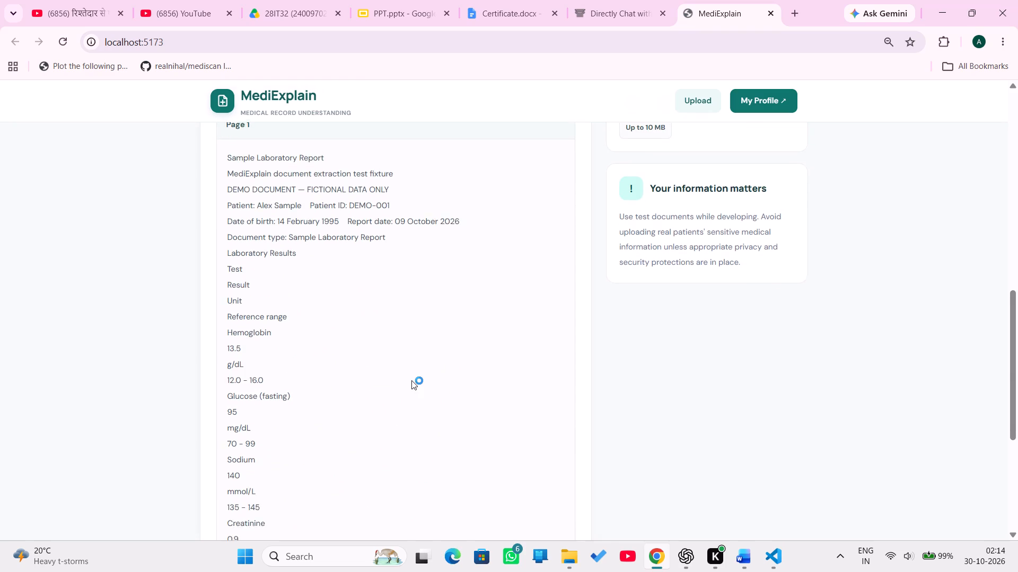
pyautogui.scroll(-3, 411, 380)
pyautogui.scroll(2, 411, 380)
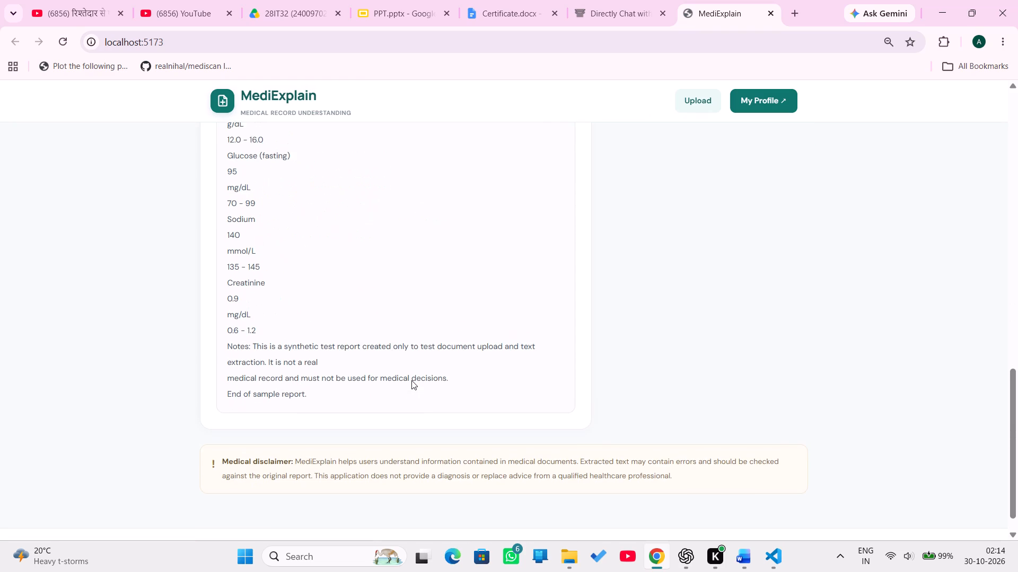
pyautogui.scroll(6, 411, 380)
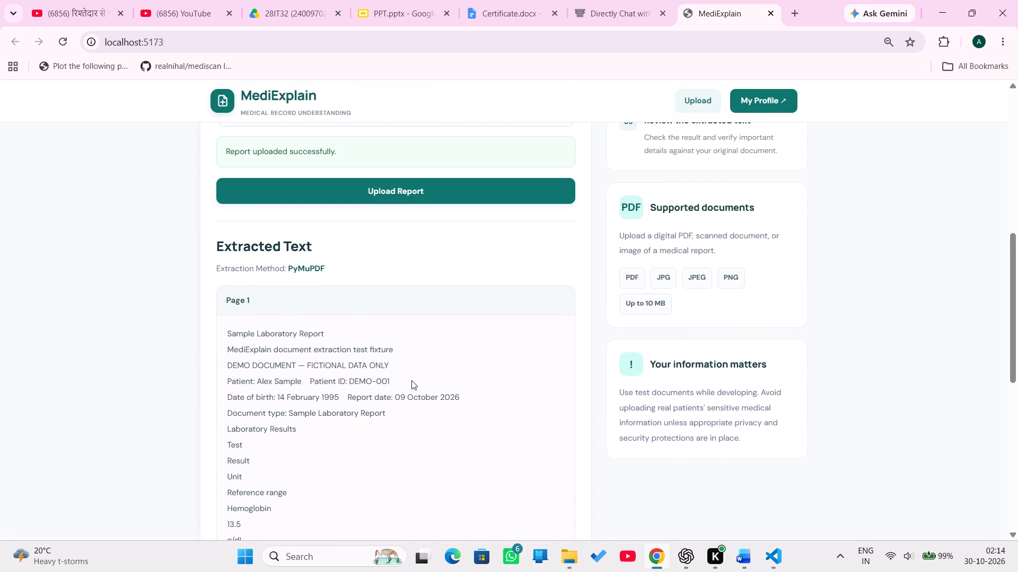
pyautogui.scroll(-4, 411, 380)
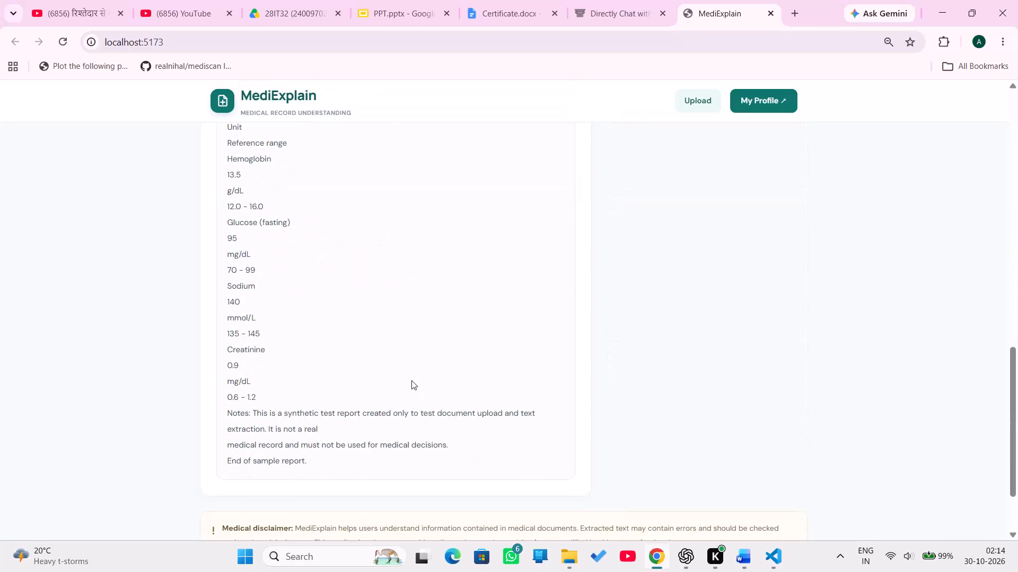
pyautogui.scroll(6, 411, 380)
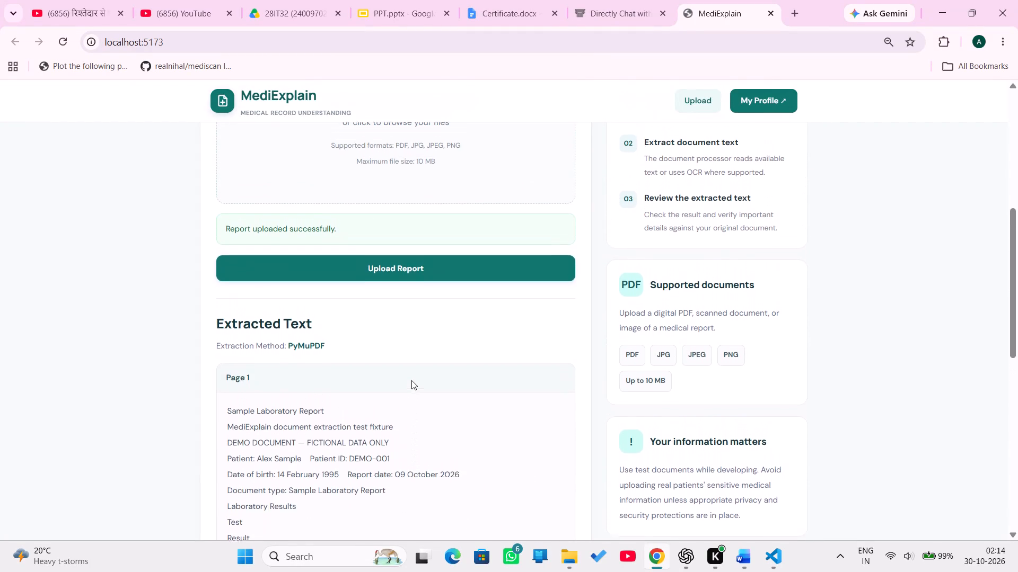
pyautogui.scroll(4, 411, 380)
pyautogui.scroll(-2, 411, 380)
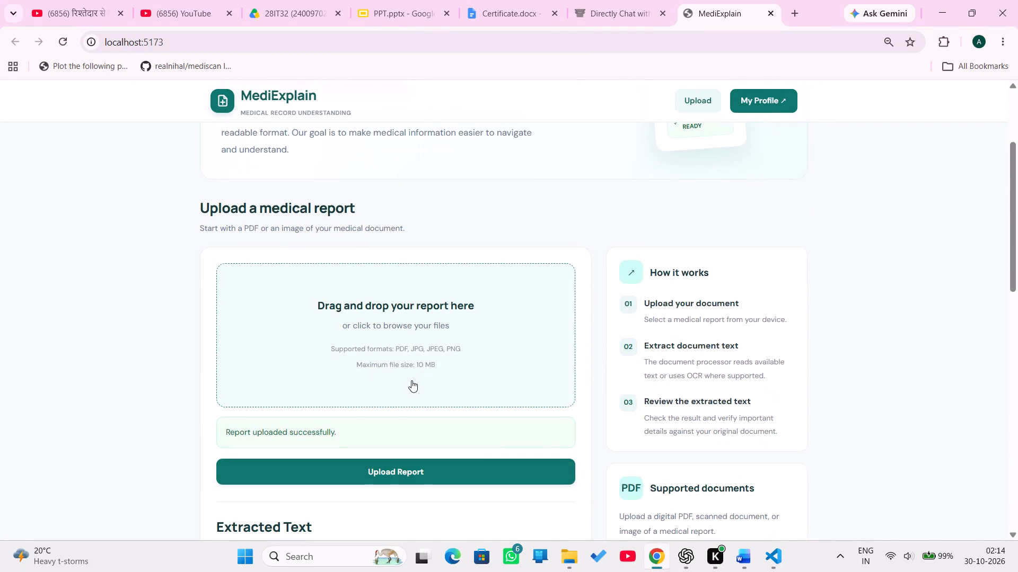
pyautogui.scroll(-2, 411, 380)
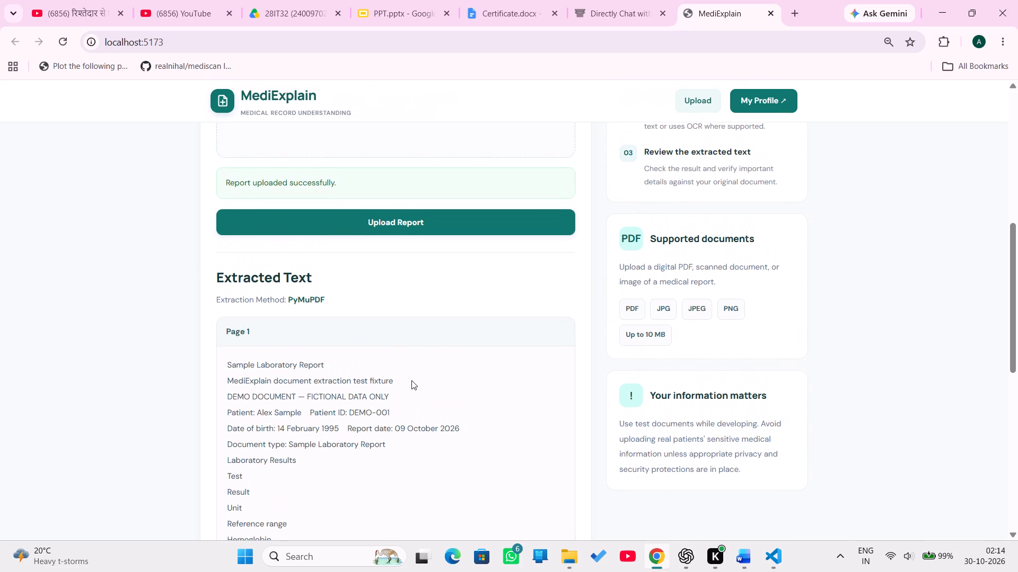
# Zoom out the MediExplain page and capture a screenshot of the area from its header down to the Upload Report button.
pyautogui.scroll(2, 411, 380)
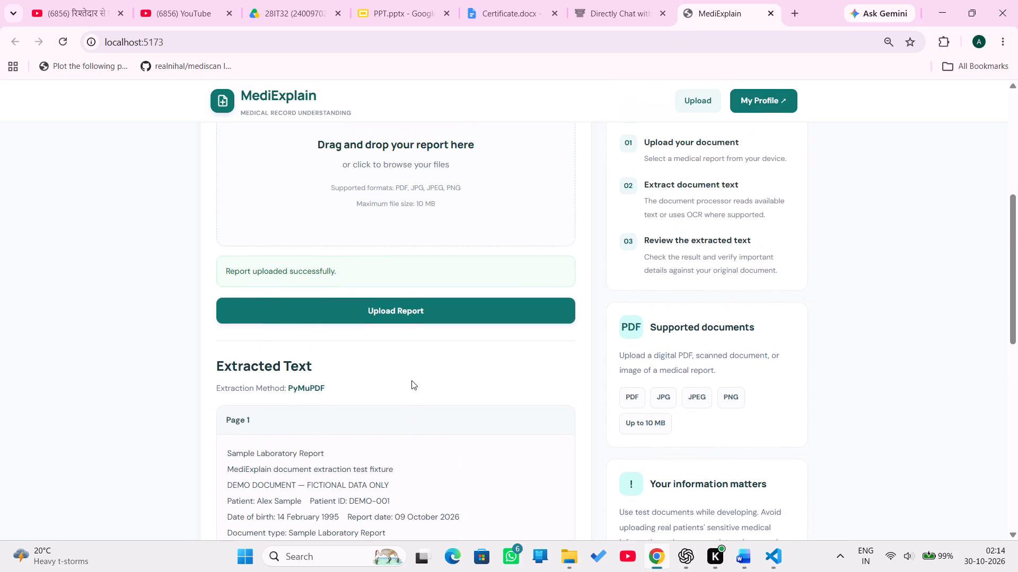
pyautogui.scroll(4, 411, 380)
pyautogui.scroll(-3, 411, 380)
pyautogui.scroll(1, 411, 380)
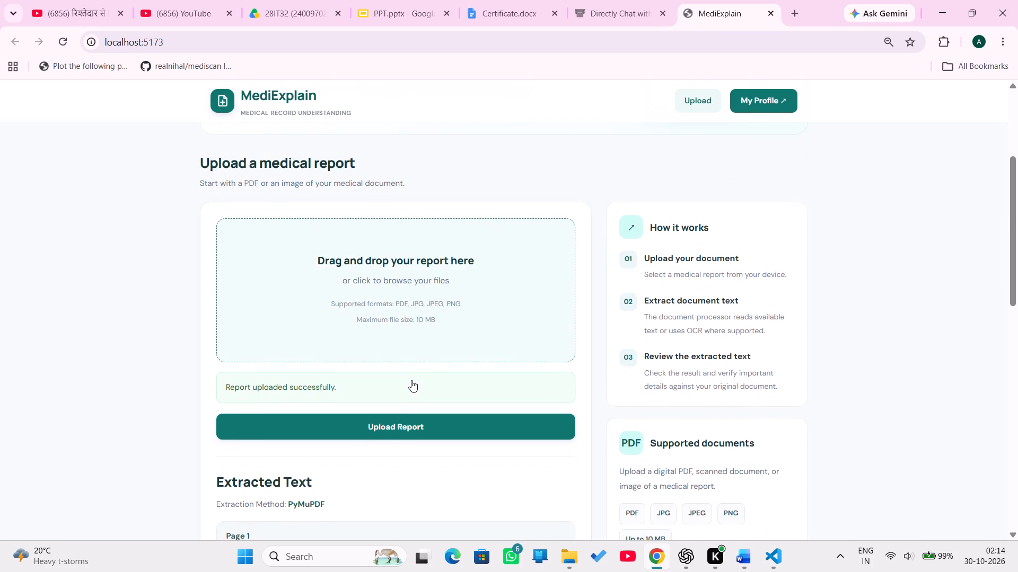
pyautogui.scroll(1, 411, 380)
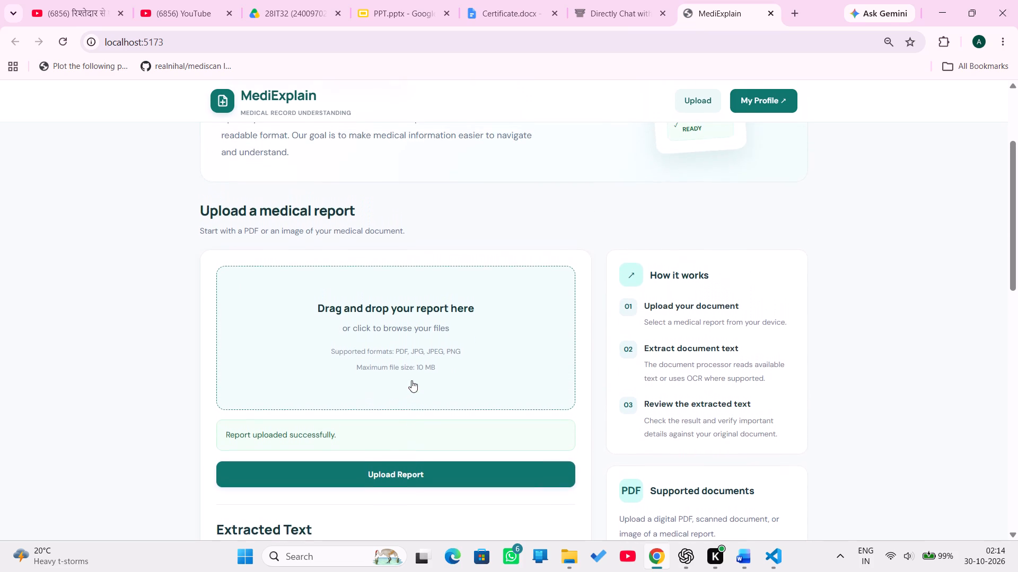
pyautogui.scroll(1, 411, 380)
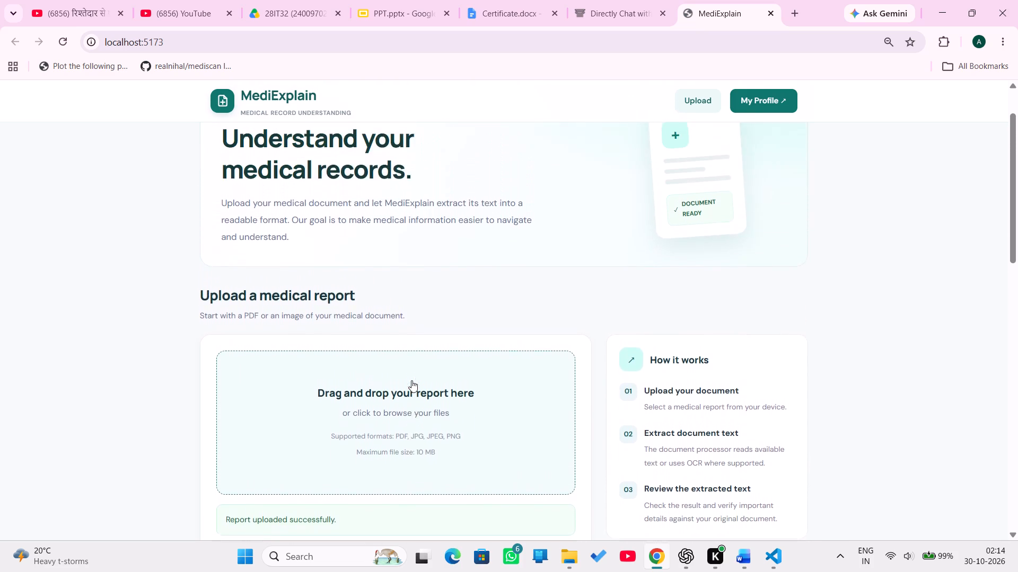
pyautogui.scroll(3, 411, 380)
pyautogui.scroll(-1, 411, 380)
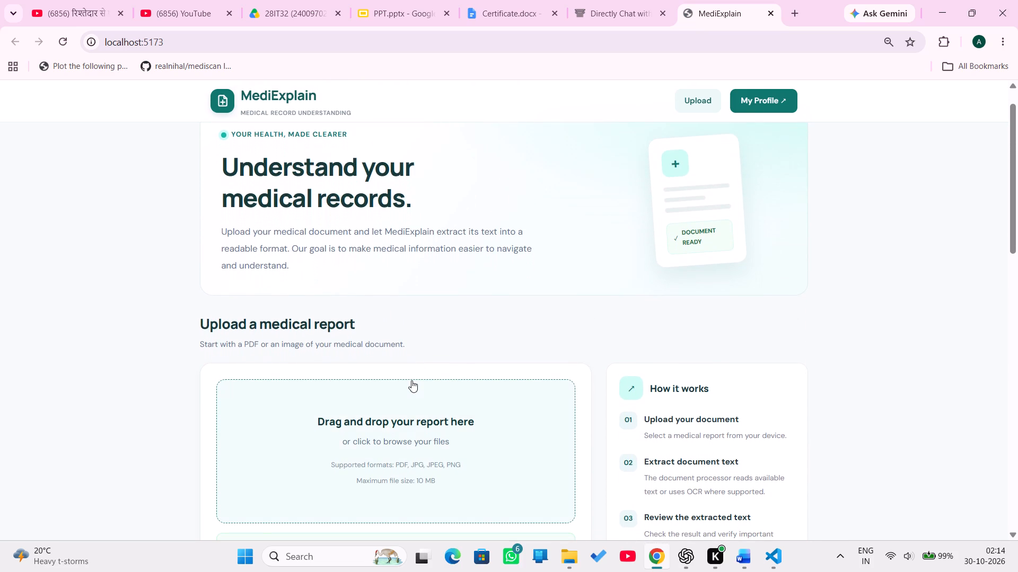
pyautogui.hotkey('ctrl', '-')
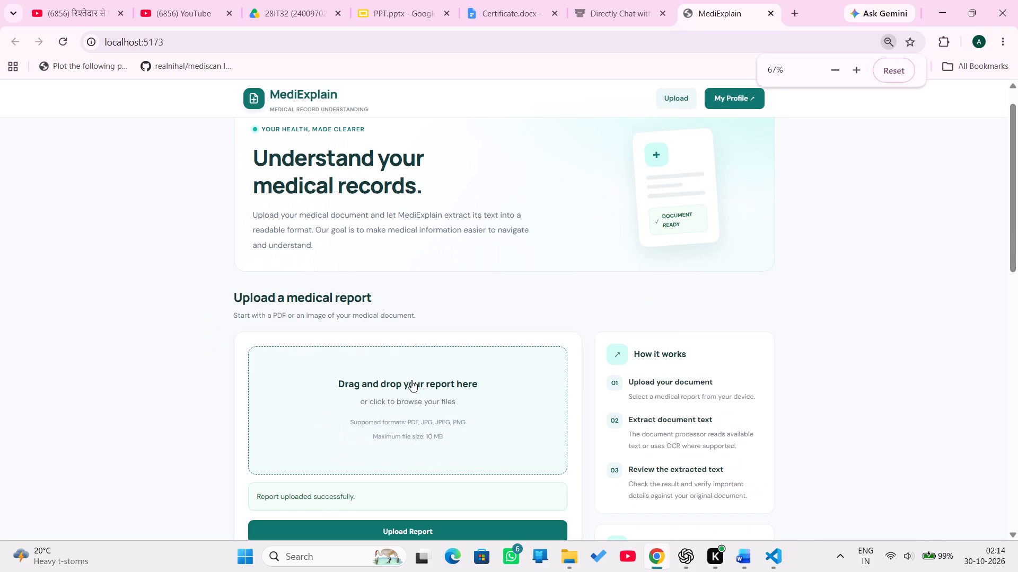
pyautogui.hotkey('ctrl', '-')
pyautogui.scroll(3, 411, 380)
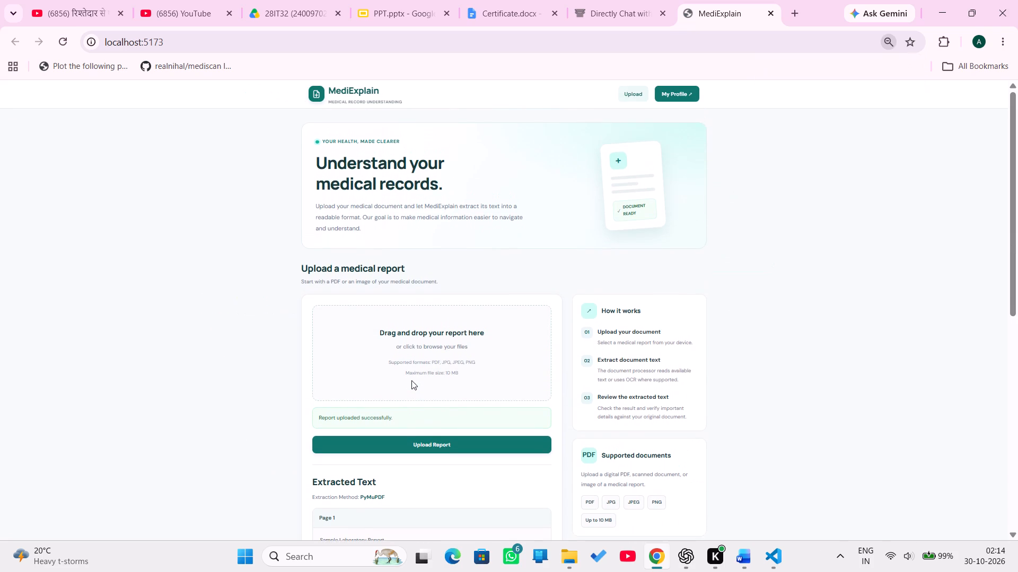
pyautogui.scroll(1, 411, 380)
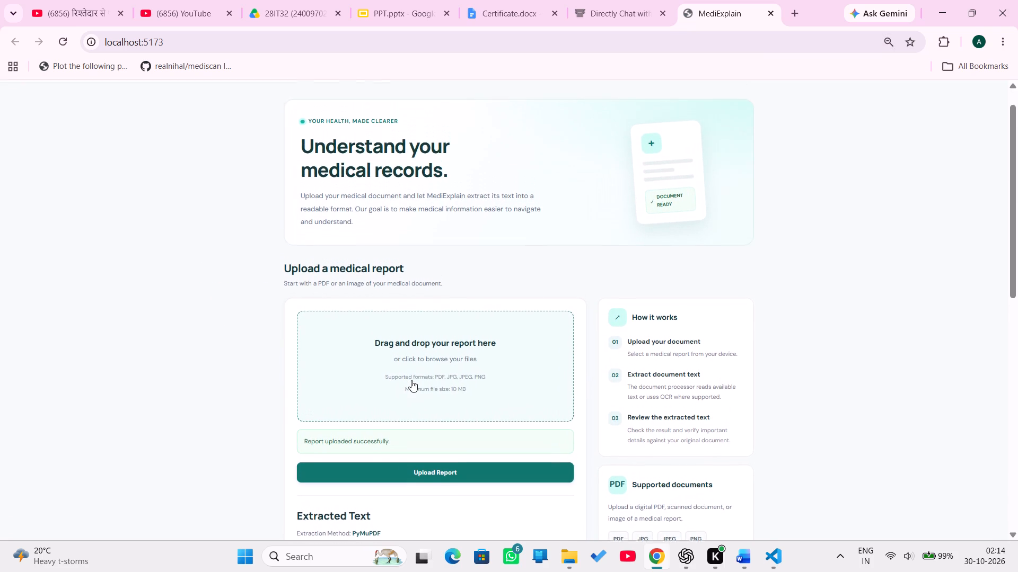
pyautogui.scroll(1, 411, 380)
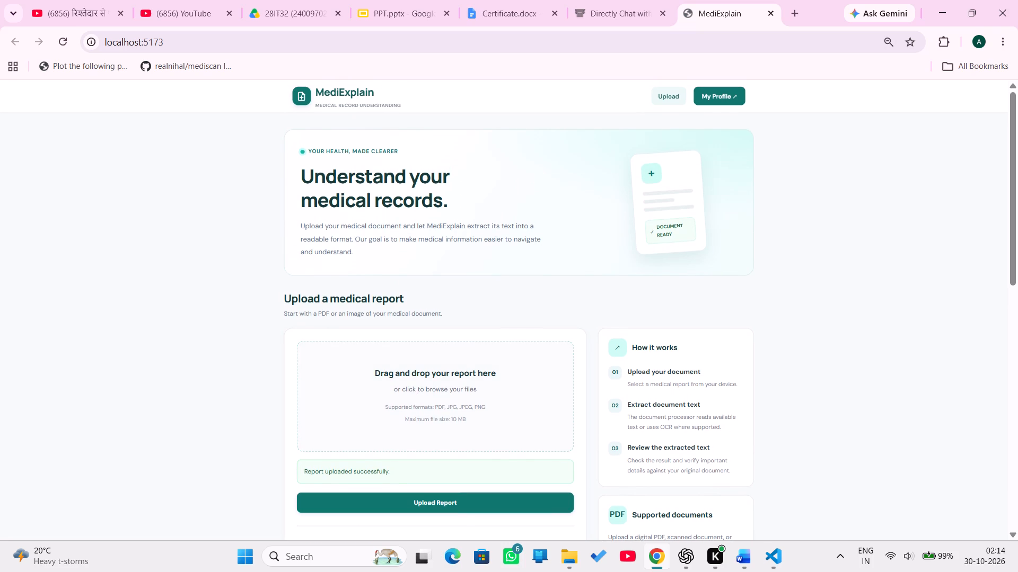
pyautogui.press('Print')
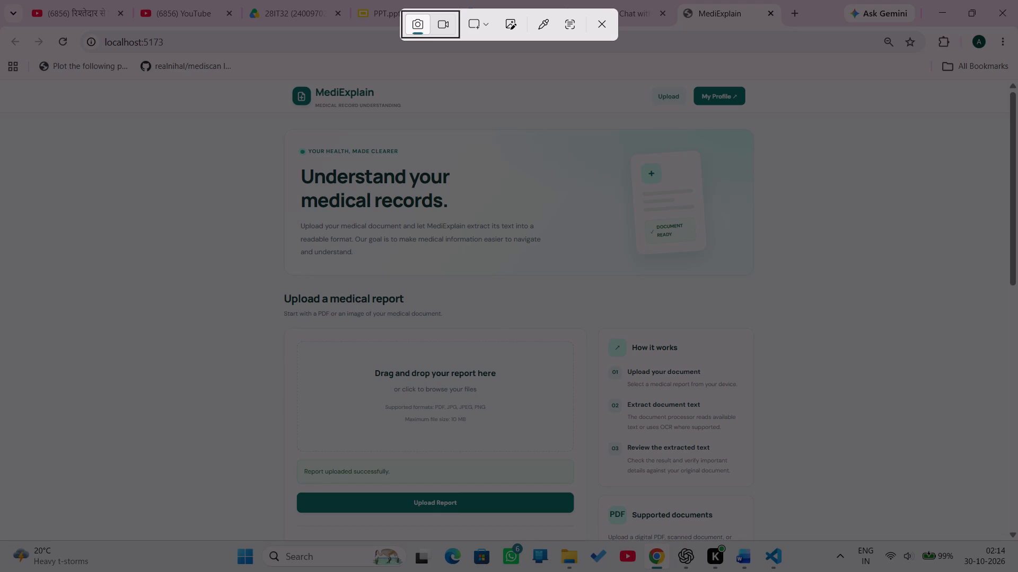
pyautogui.moveTo(275, 82); pyautogui.dragTo(722, 533)
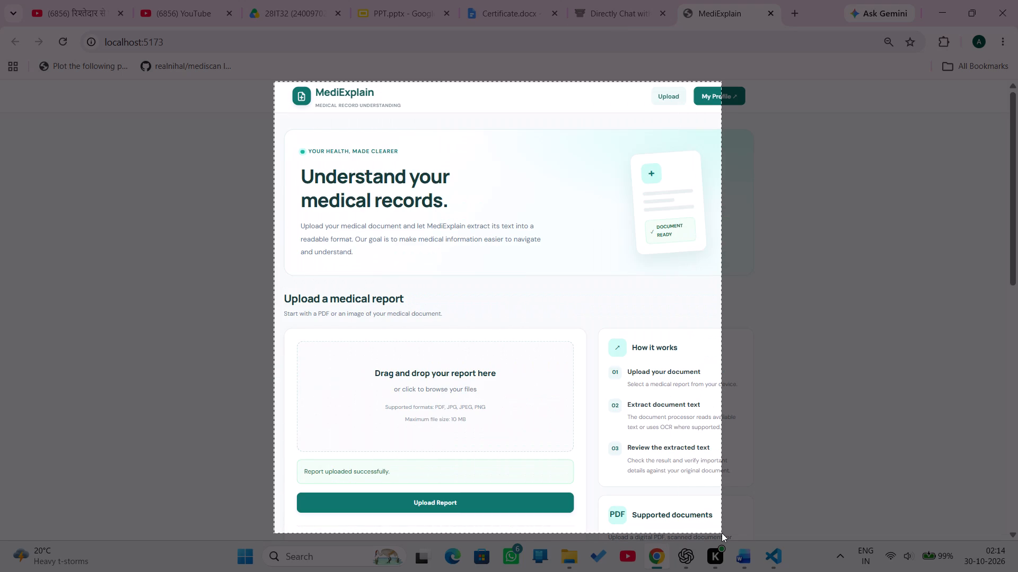
pyautogui.moveTo(722, 533); pyautogui.dragTo(770, 528)
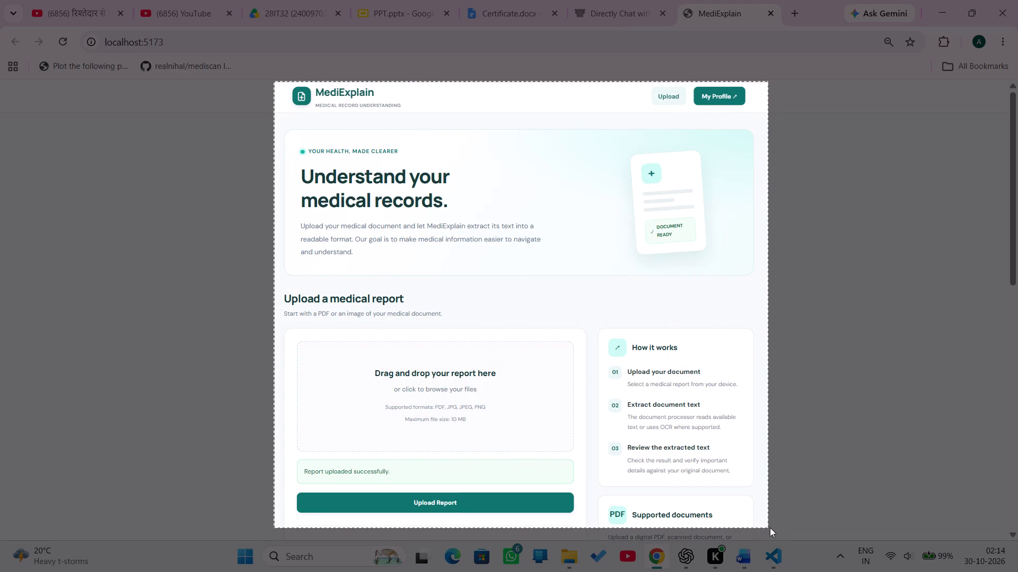
pyautogui.moveTo(770, 528); pyautogui.dragTo(772, 528)
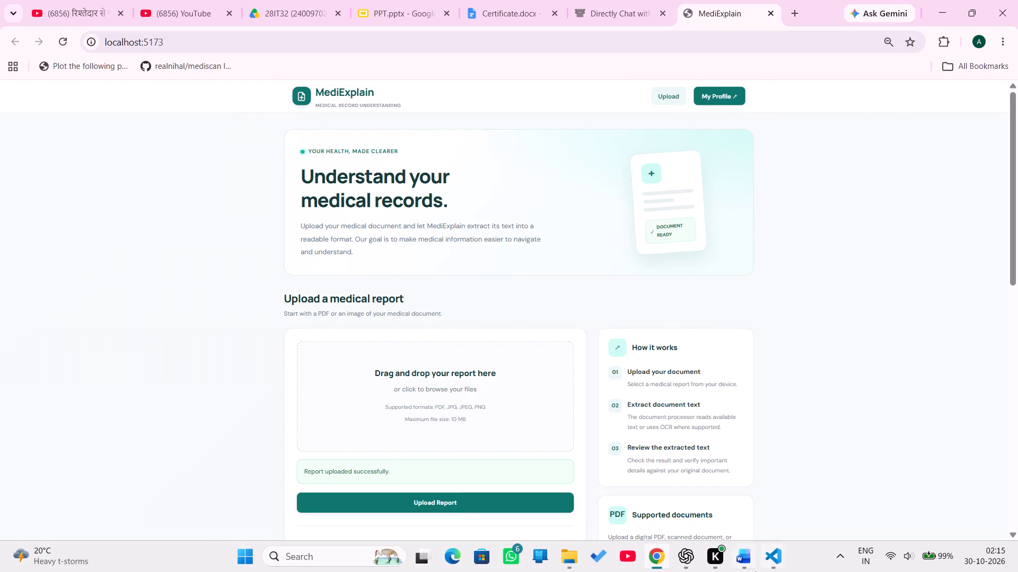
# Return to the PPT presentation and delete the frame check feed screenshot from slide 10, Results / Snapshots.
pyautogui.click(664, 559)
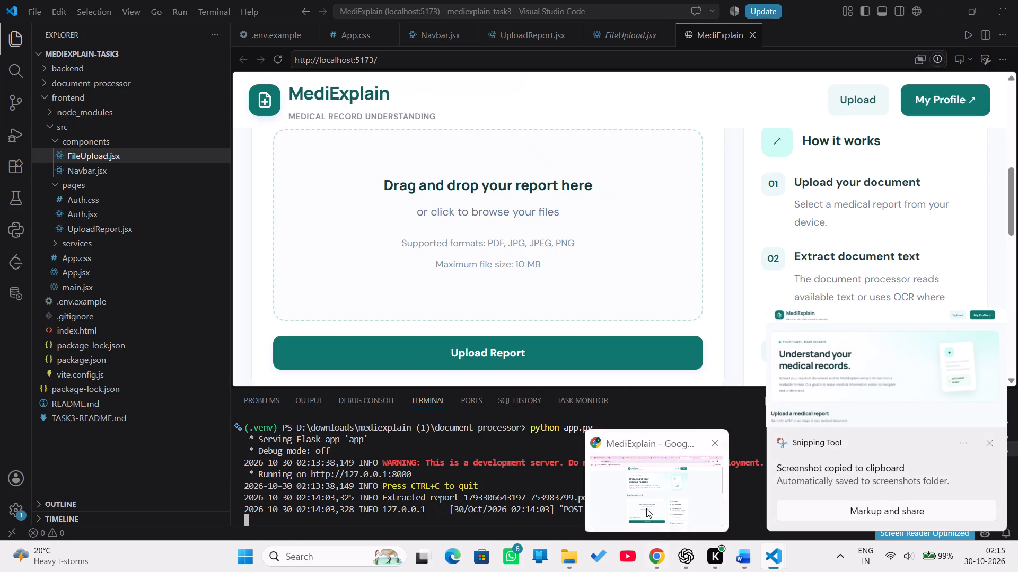
pyautogui.click(653, 505)
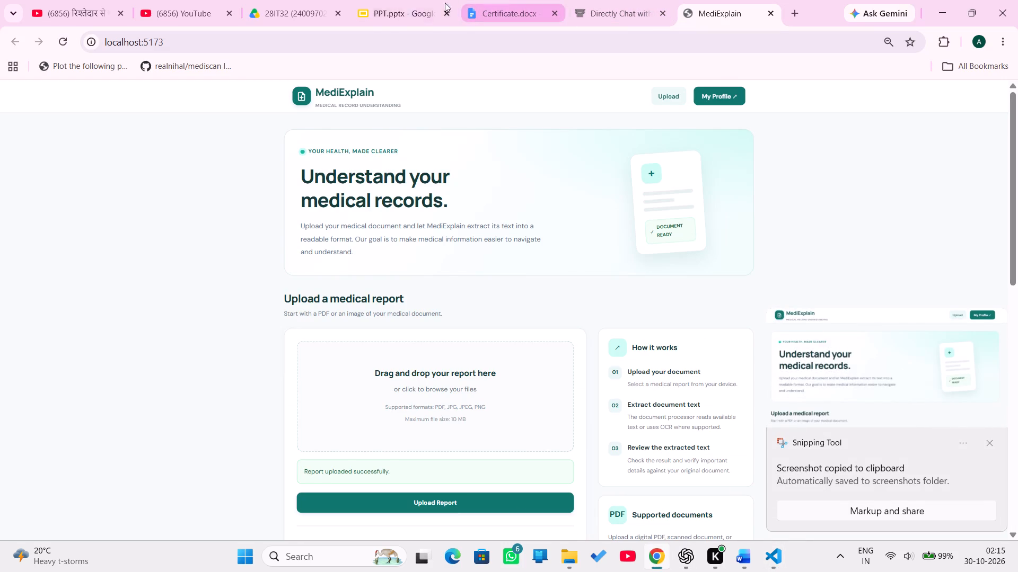
pyautogui.click(420, 6)
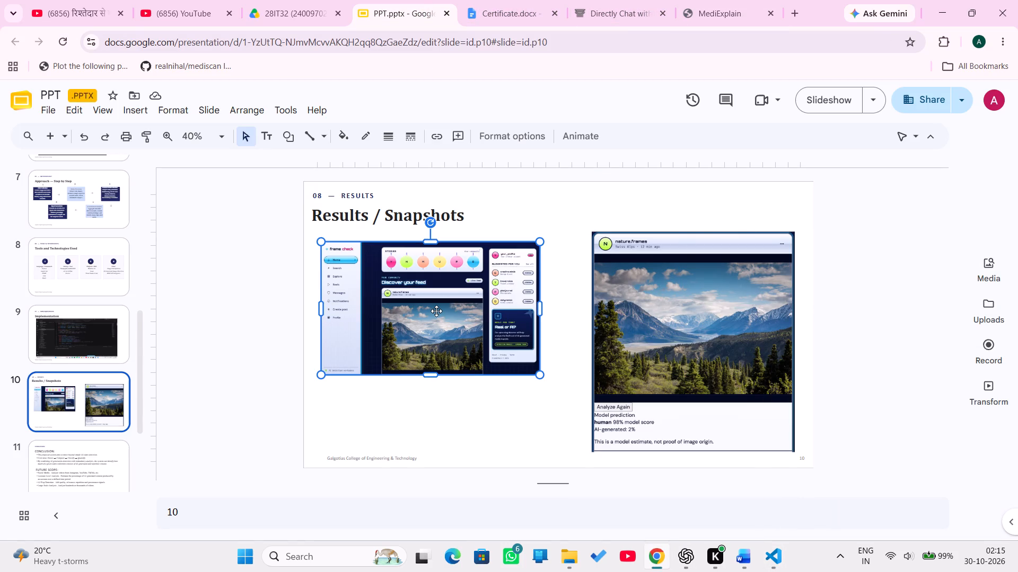
pyautogui.press('BackSpace')
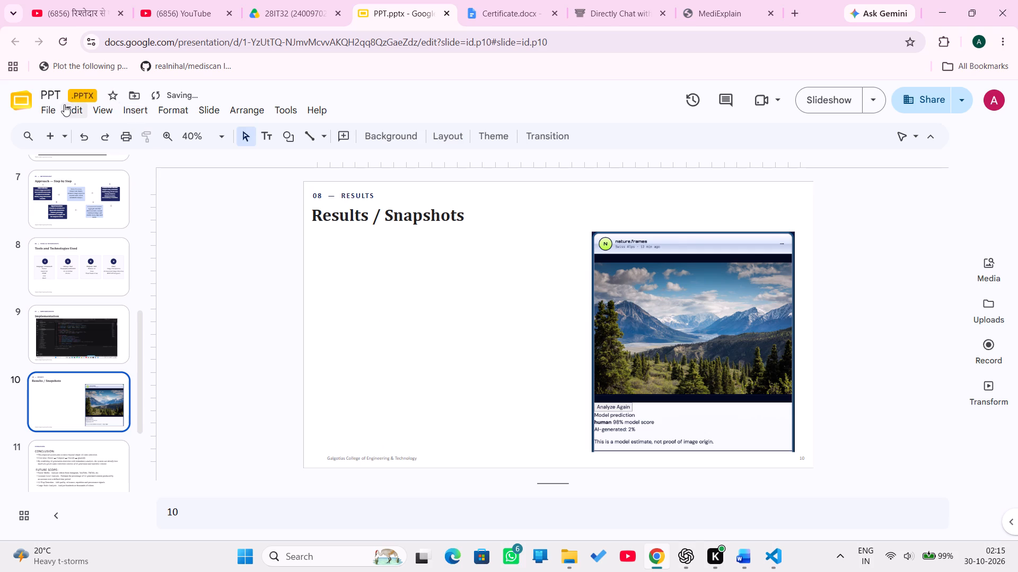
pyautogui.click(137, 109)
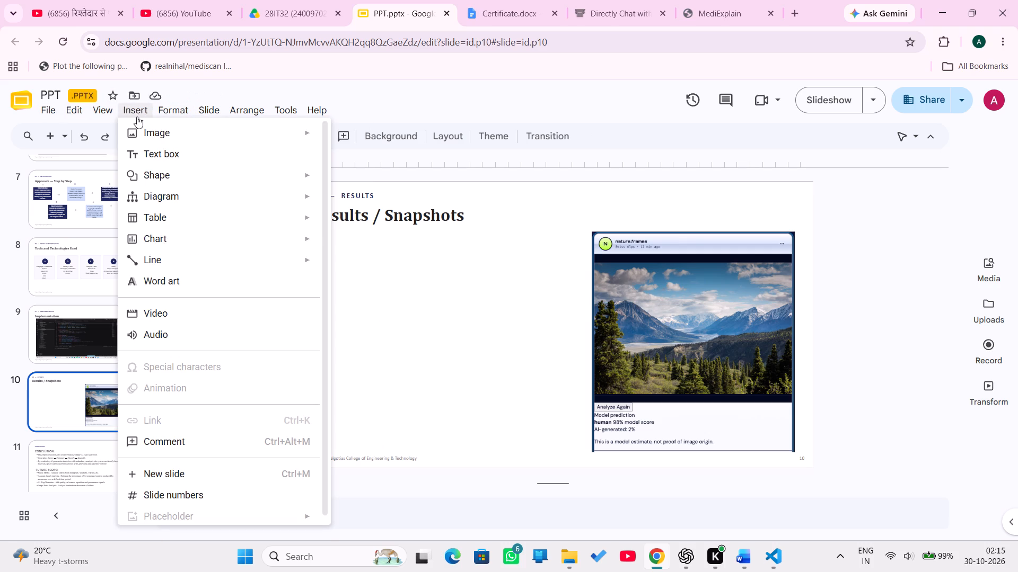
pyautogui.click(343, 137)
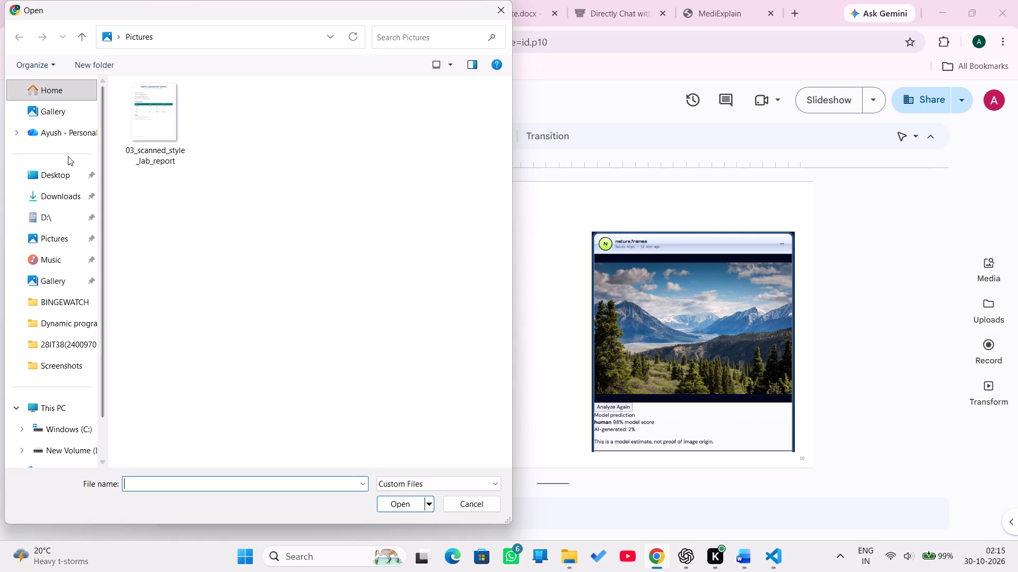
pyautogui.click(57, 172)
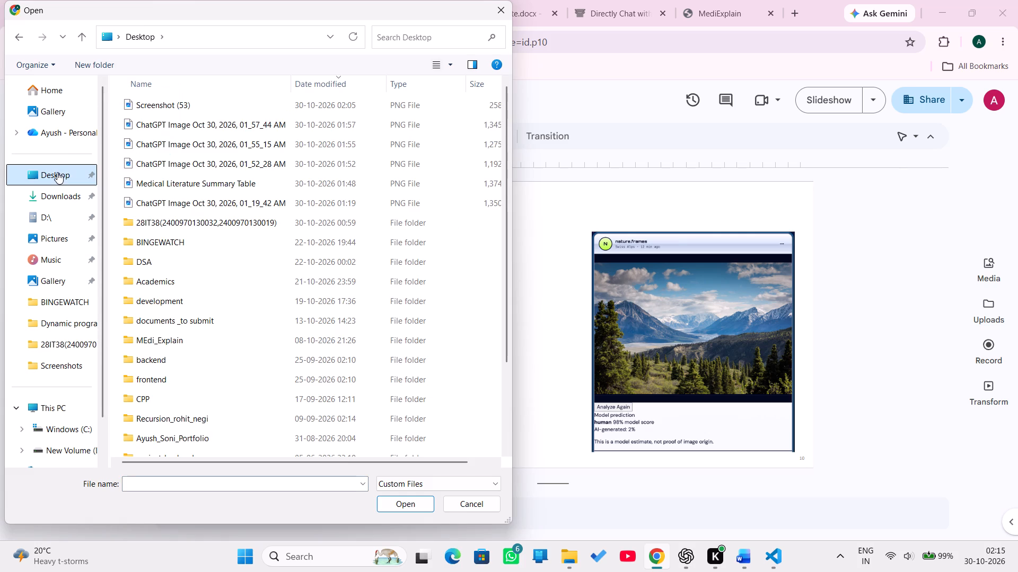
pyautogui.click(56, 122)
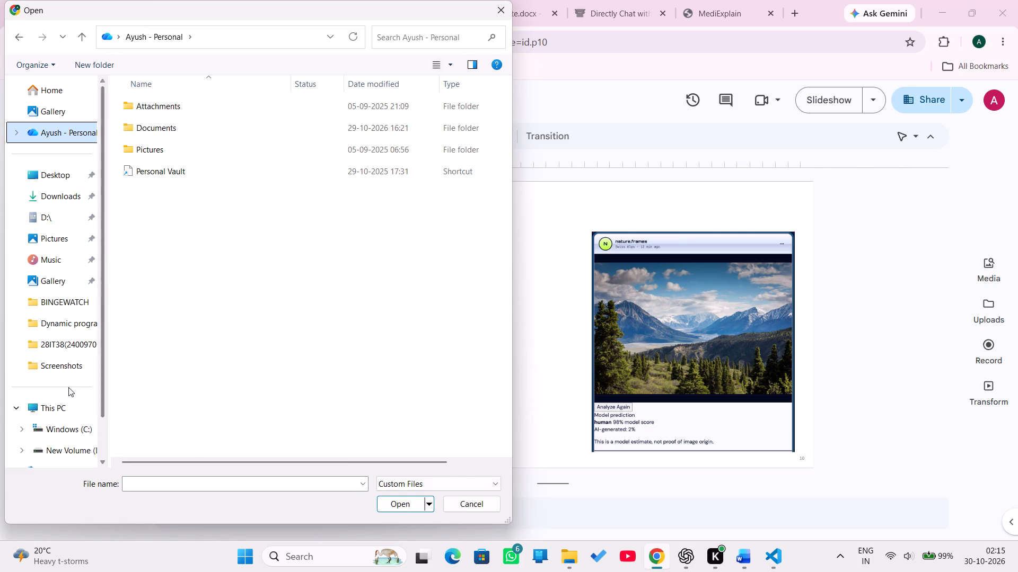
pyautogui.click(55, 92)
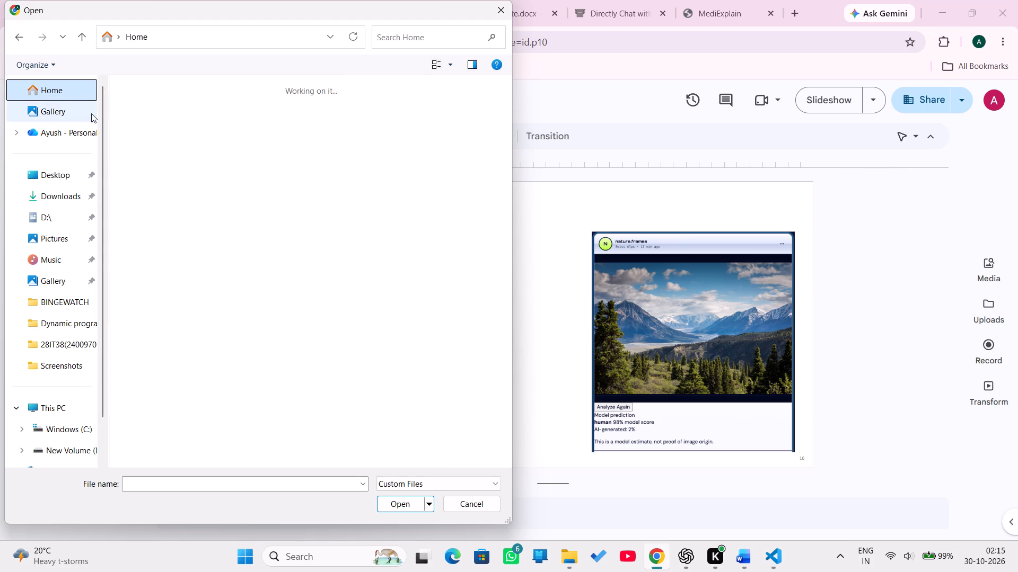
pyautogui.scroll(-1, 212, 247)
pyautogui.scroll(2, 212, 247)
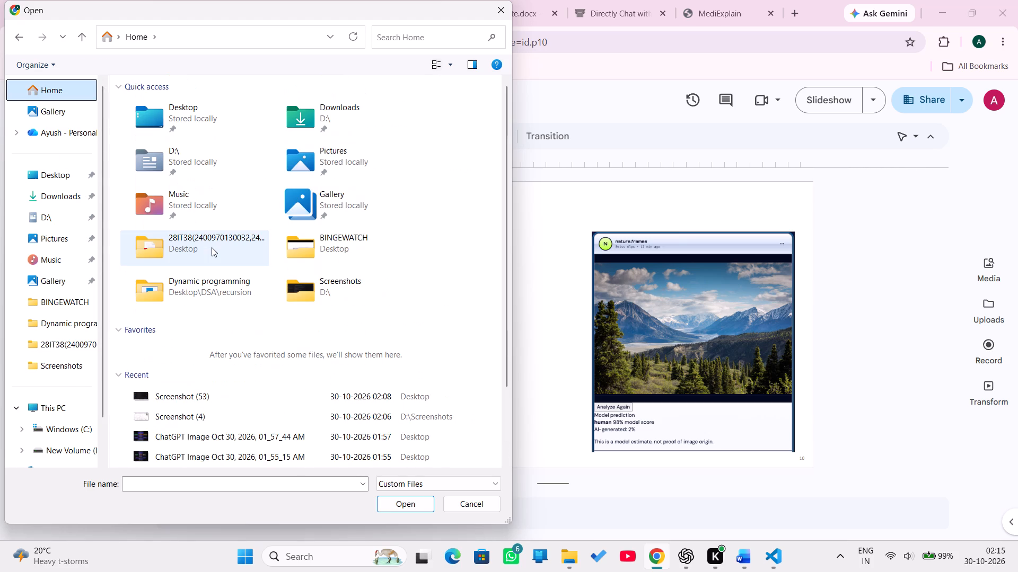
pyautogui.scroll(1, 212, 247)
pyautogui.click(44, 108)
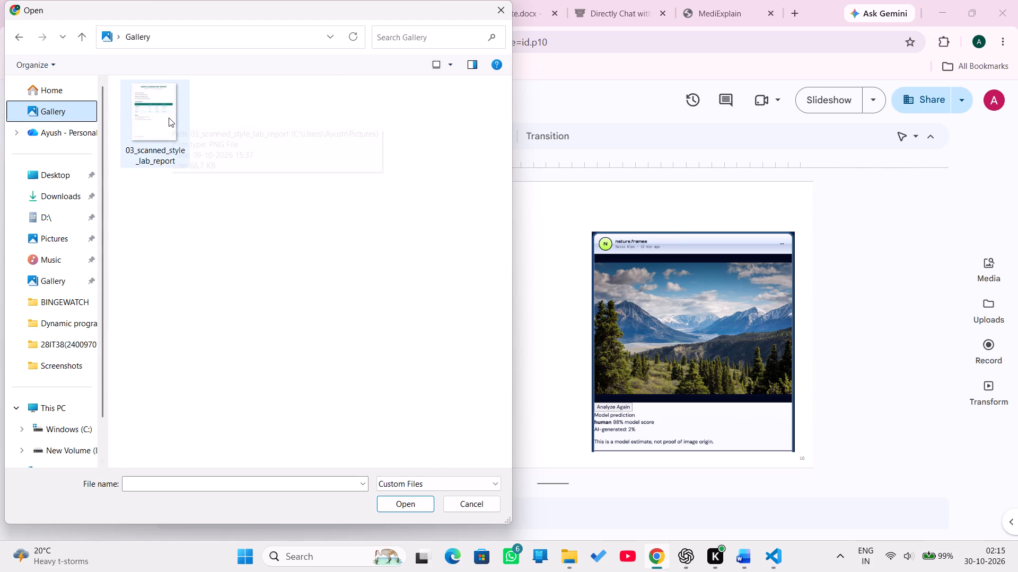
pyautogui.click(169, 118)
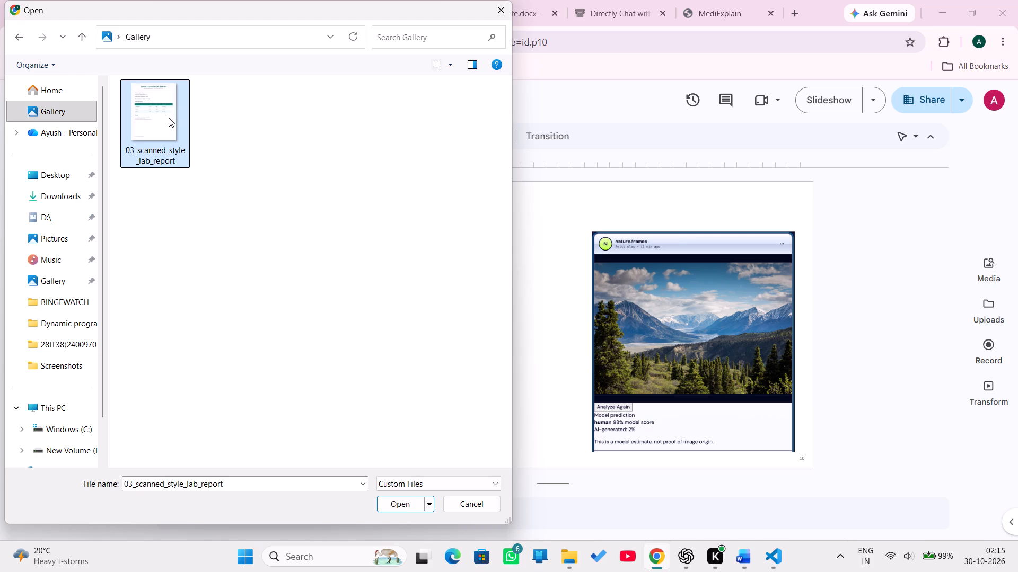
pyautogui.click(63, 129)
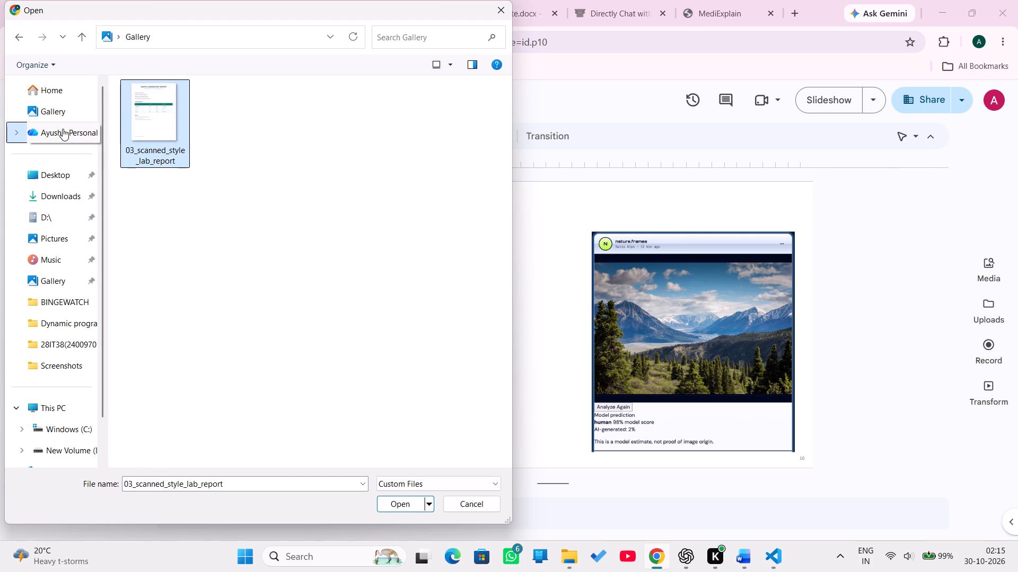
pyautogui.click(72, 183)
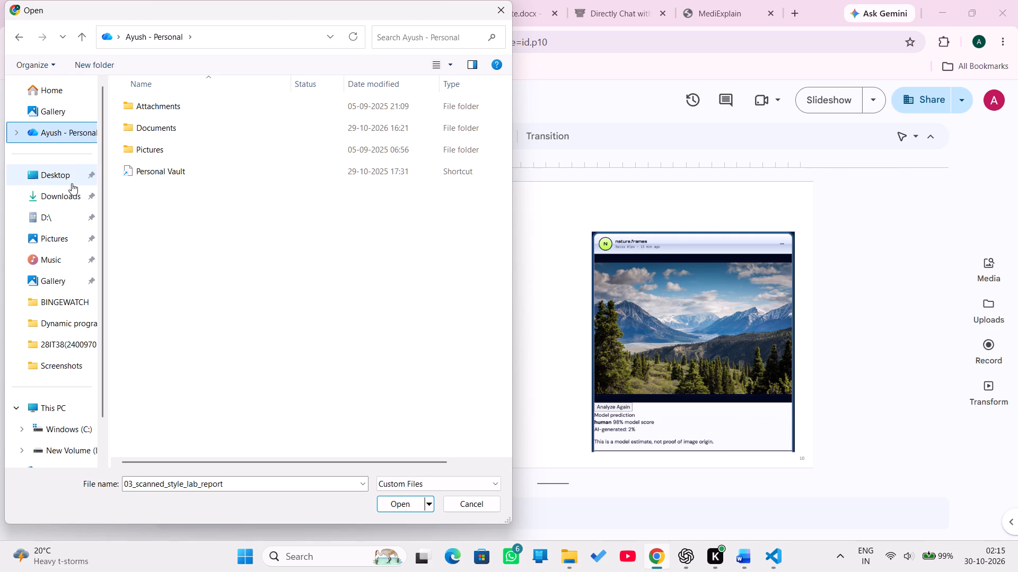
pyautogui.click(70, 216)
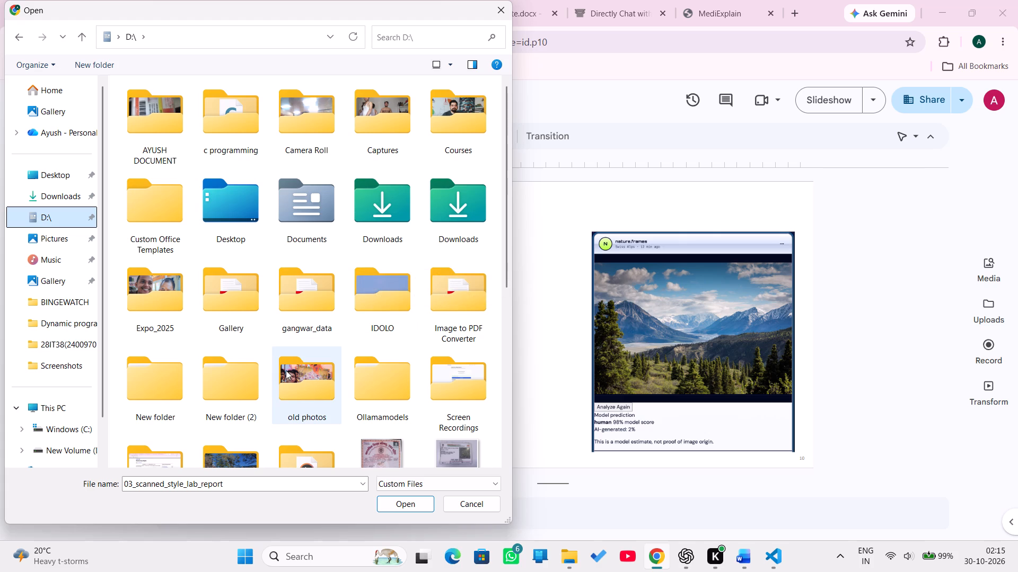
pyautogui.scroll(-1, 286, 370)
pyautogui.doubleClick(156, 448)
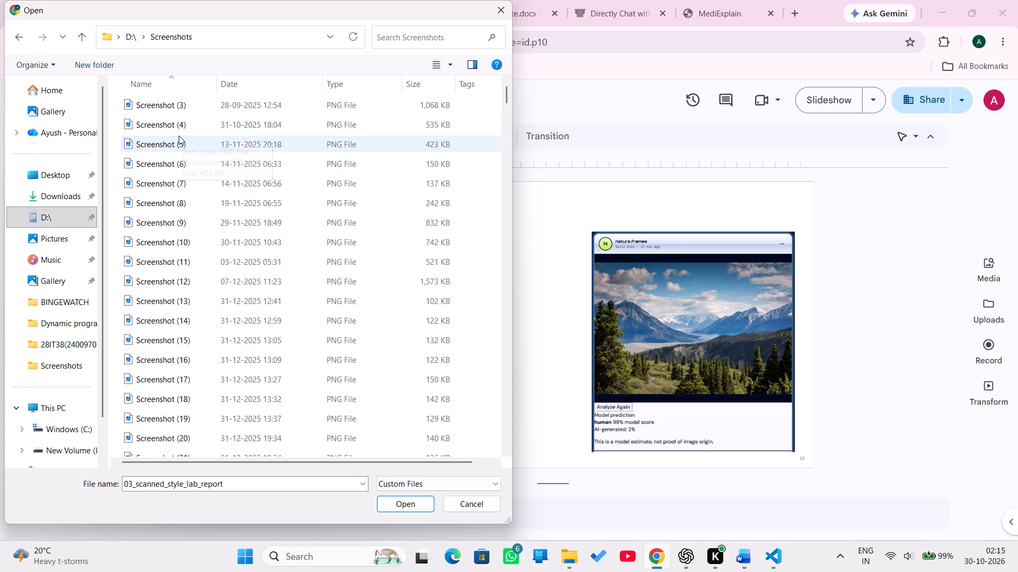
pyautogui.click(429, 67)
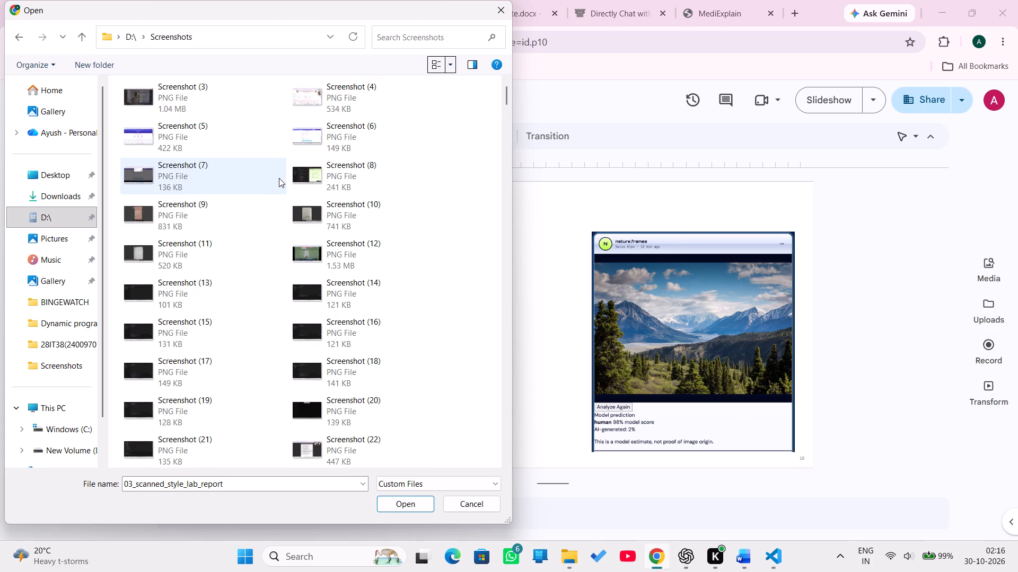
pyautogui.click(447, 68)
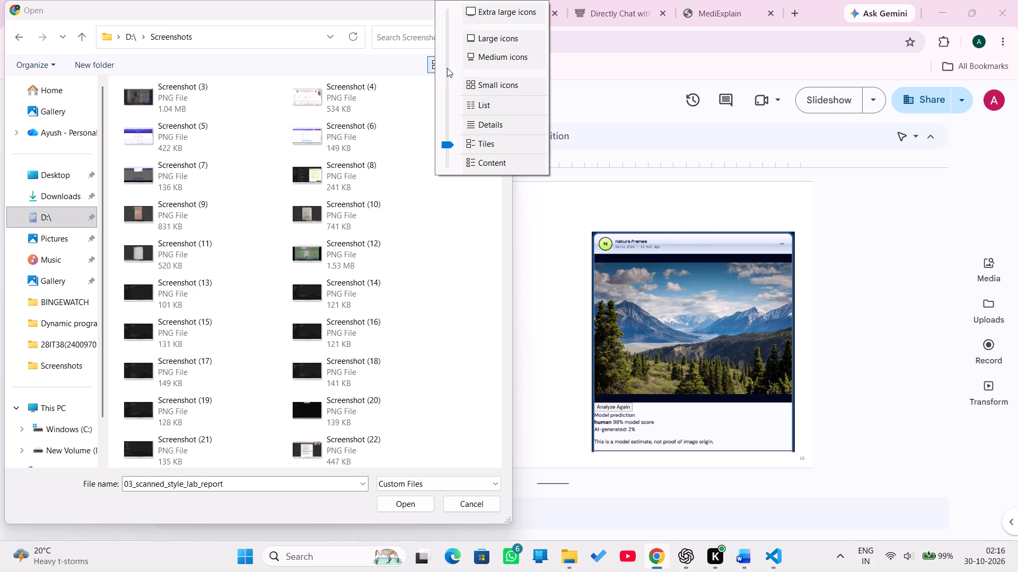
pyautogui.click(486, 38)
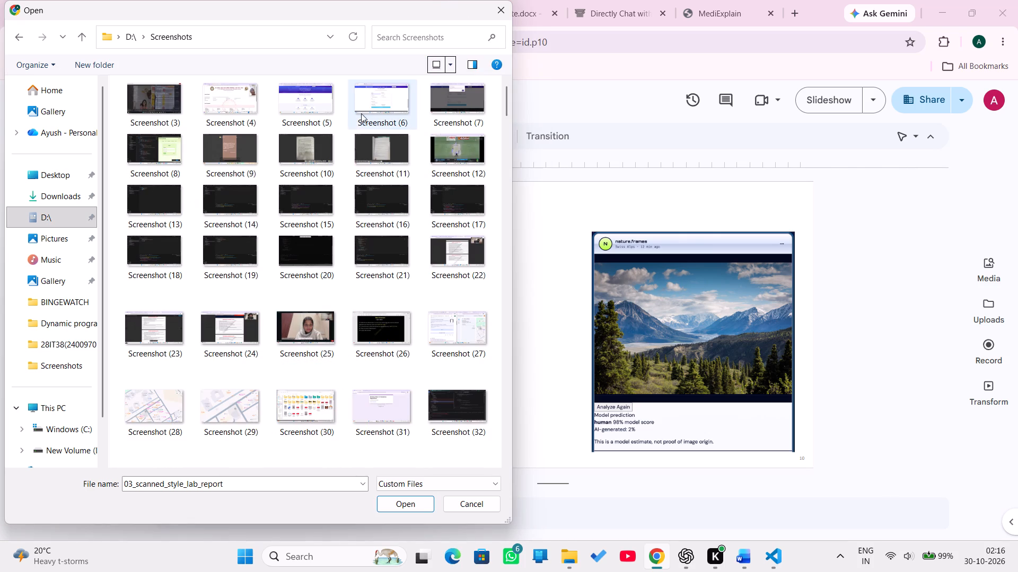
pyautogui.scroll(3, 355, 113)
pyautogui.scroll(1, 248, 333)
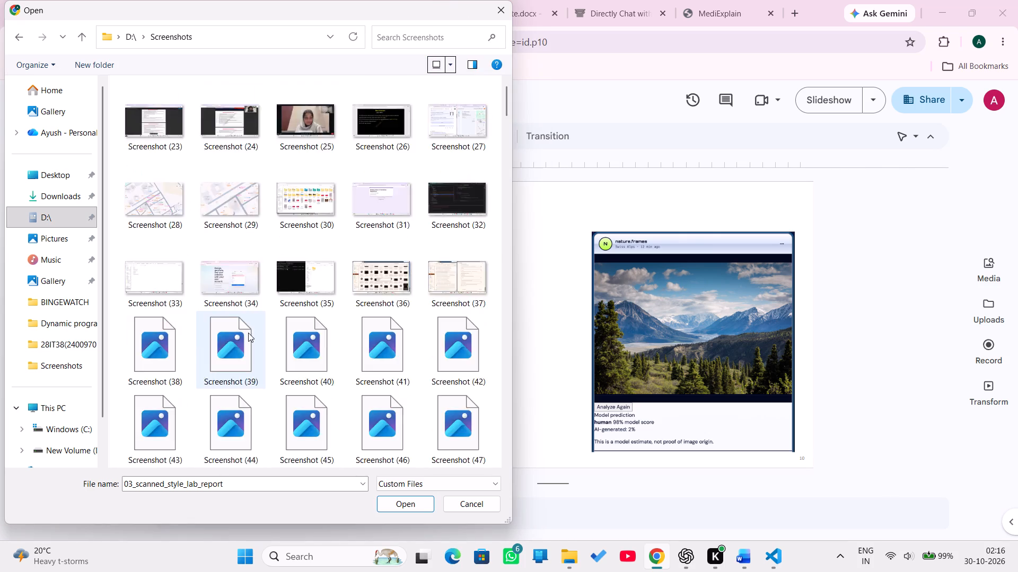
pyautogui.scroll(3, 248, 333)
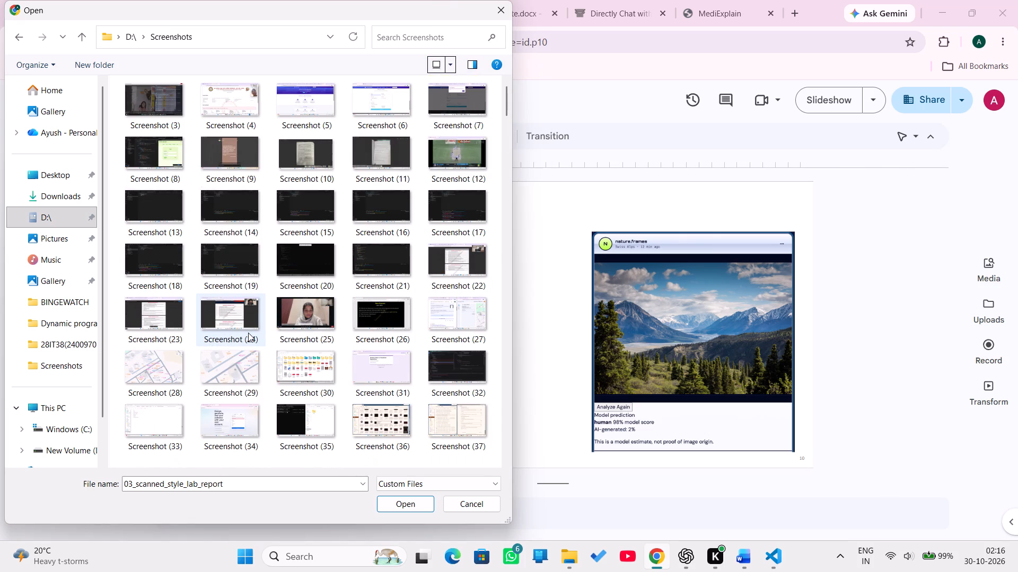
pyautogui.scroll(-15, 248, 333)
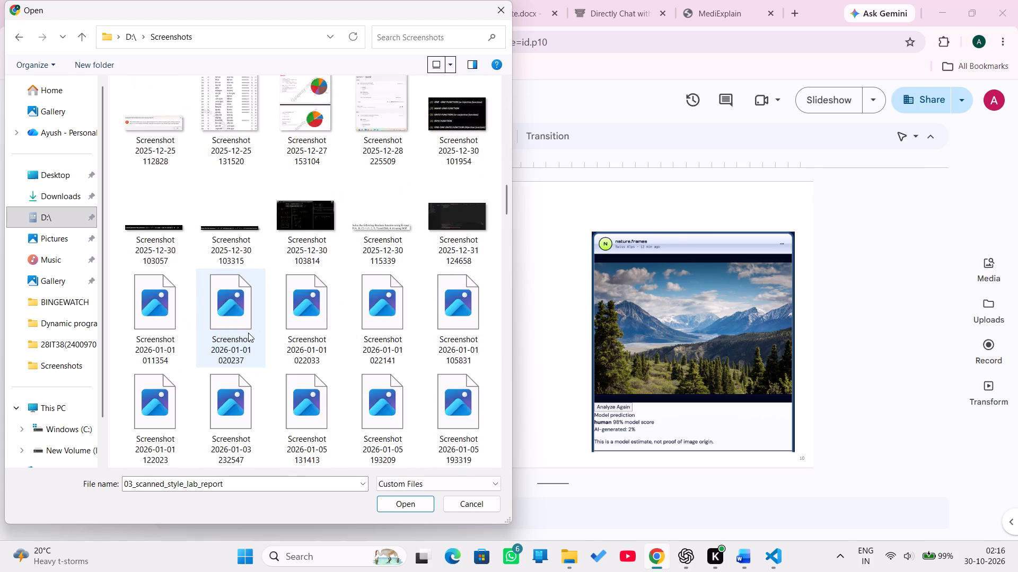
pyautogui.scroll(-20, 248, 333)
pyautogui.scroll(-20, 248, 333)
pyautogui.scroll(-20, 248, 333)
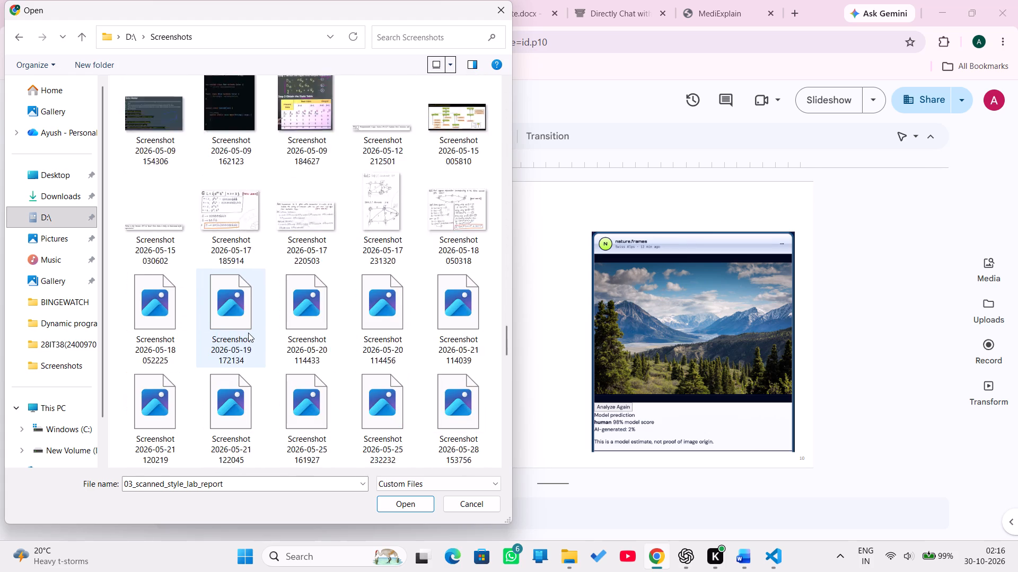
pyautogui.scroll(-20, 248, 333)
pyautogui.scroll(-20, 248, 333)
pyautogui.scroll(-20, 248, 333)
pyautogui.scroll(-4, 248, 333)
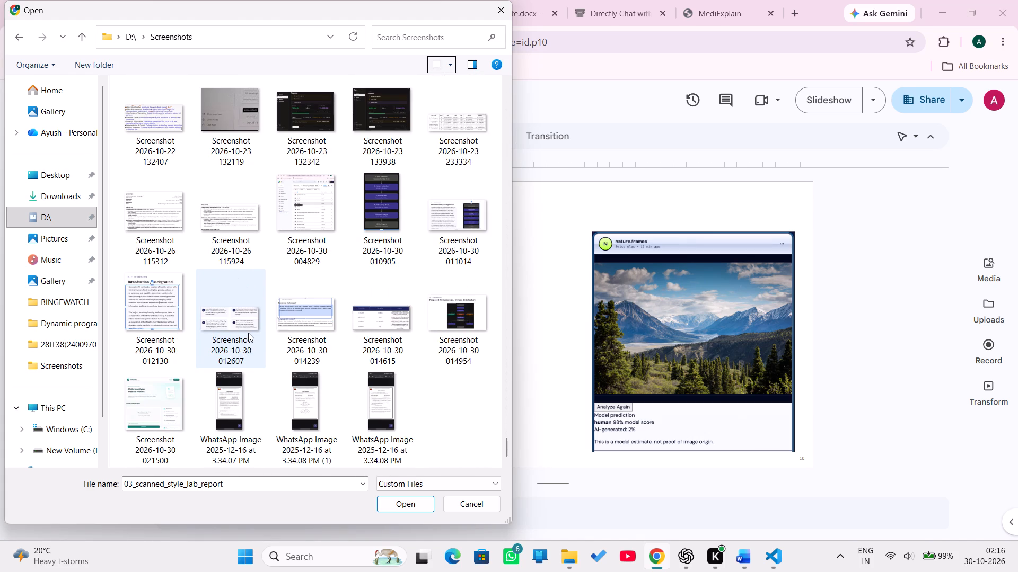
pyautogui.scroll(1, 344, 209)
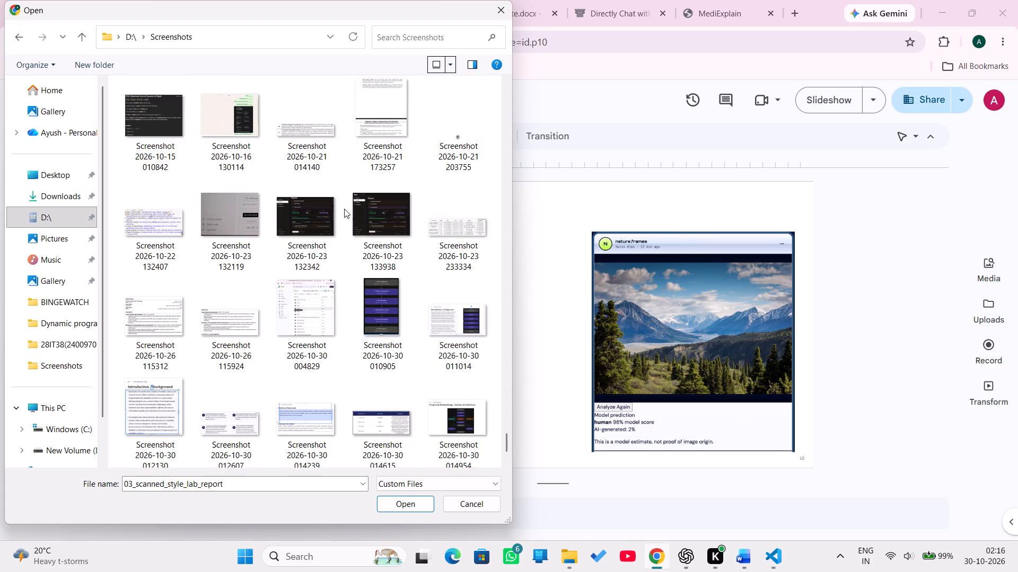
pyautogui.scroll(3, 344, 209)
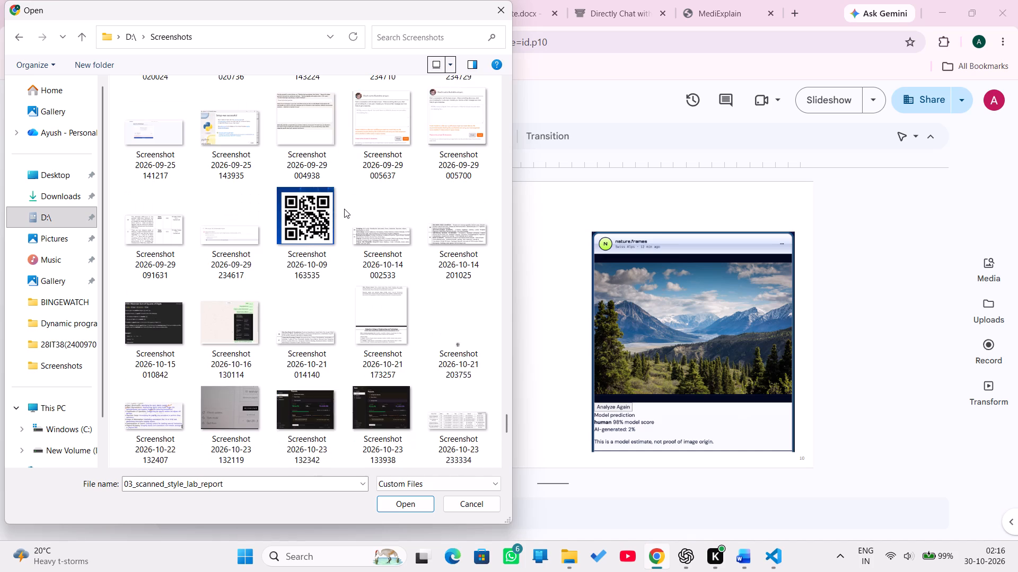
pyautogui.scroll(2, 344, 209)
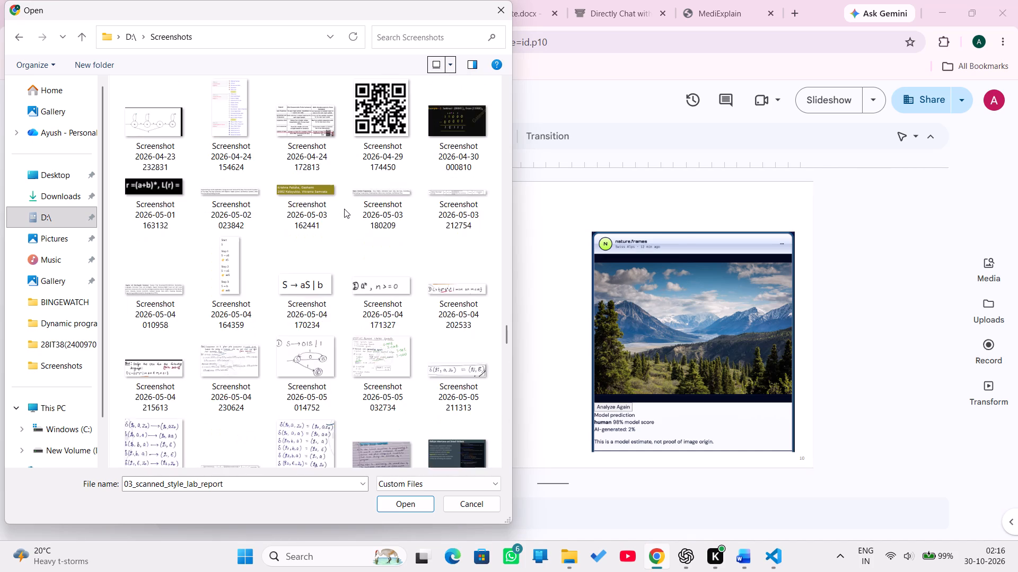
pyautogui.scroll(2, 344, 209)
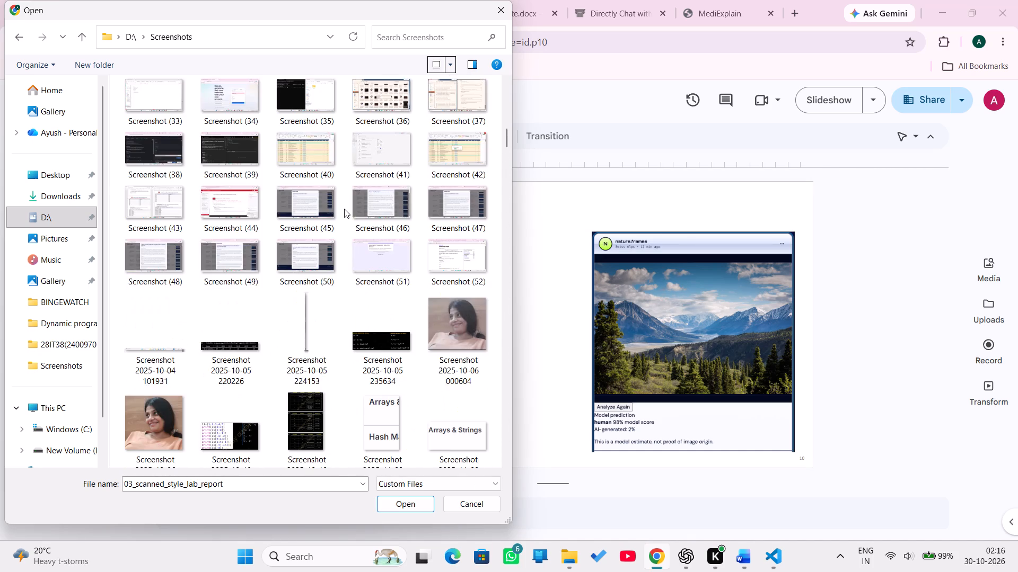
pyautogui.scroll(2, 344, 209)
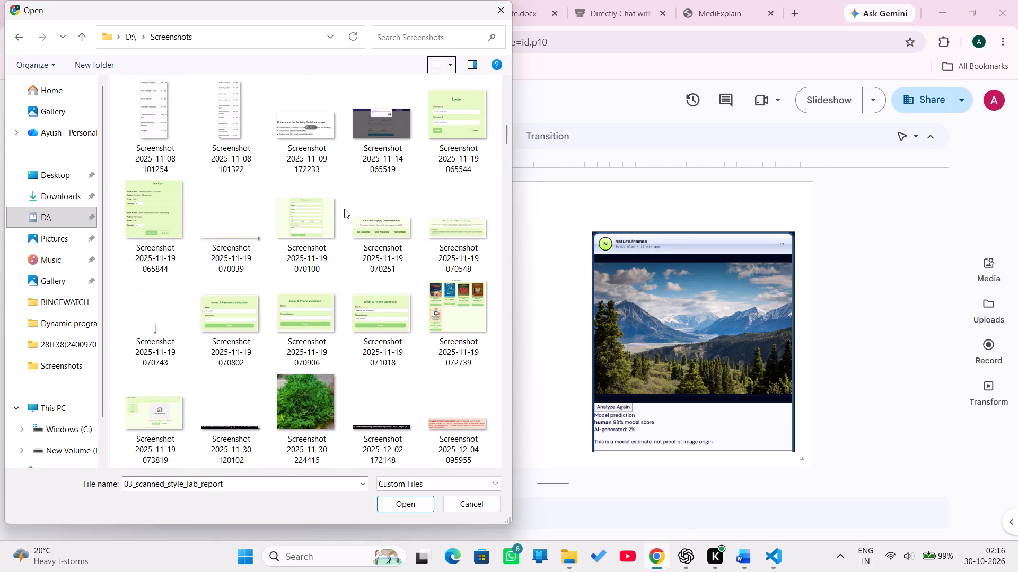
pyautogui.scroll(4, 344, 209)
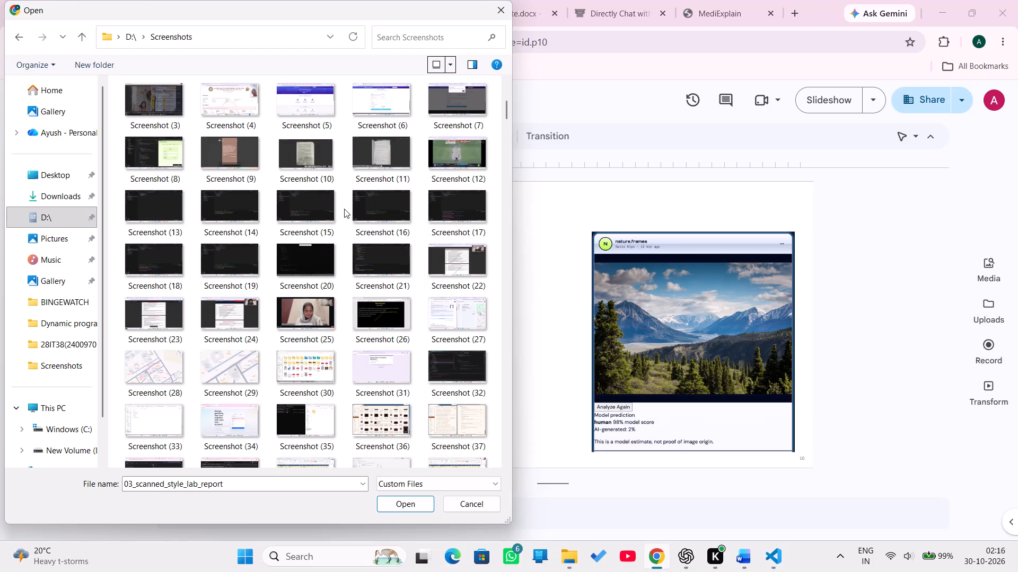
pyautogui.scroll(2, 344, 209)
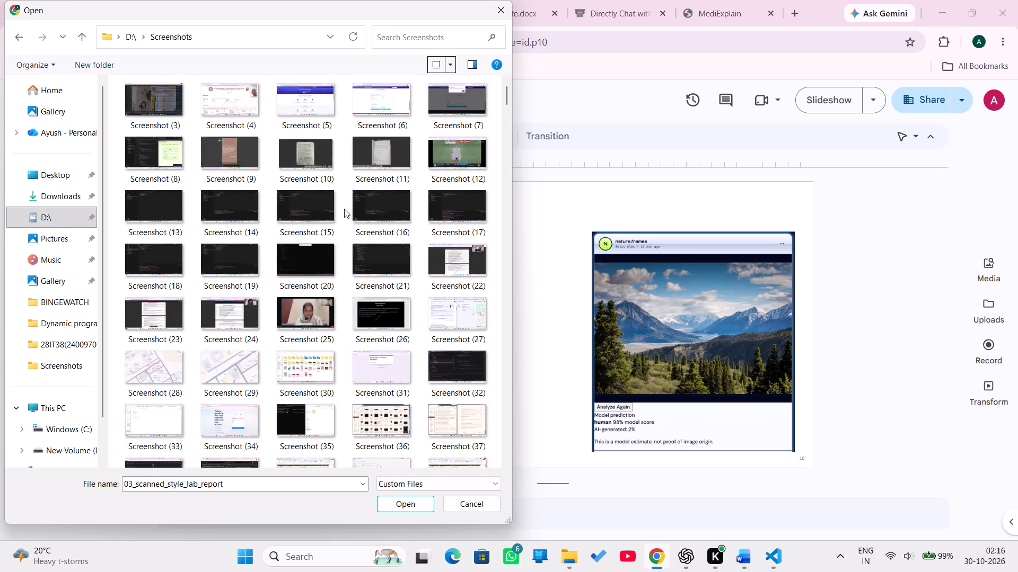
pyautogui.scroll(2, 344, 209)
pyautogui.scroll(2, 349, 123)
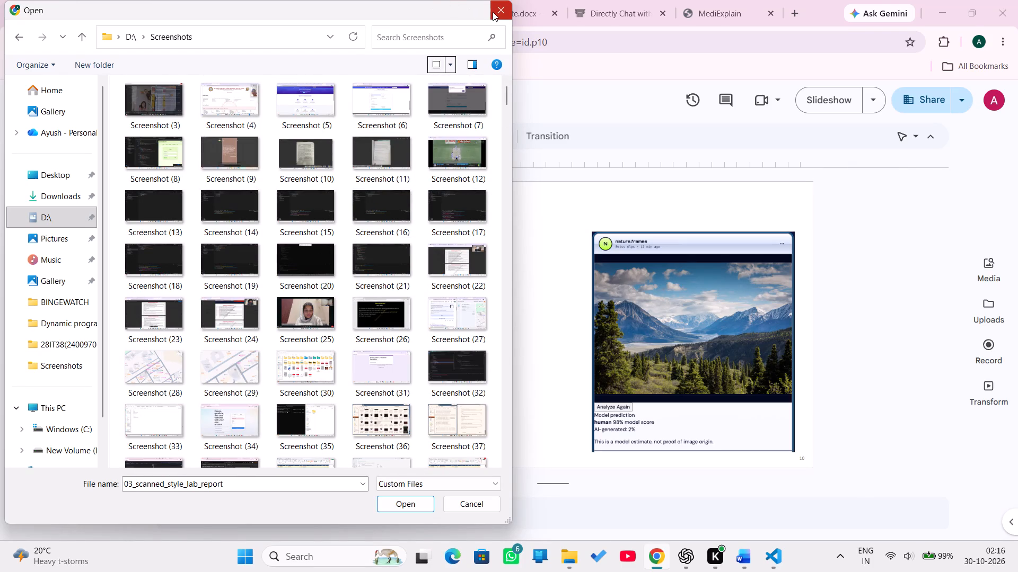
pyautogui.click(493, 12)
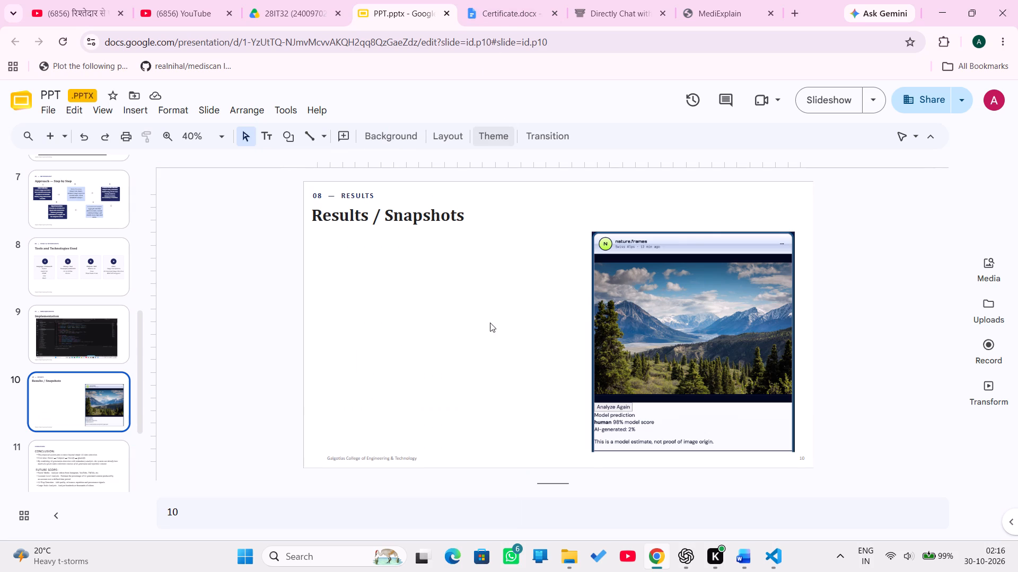
# Return to the MediExplain page and capture a screenshot of the area from its header down to just below the Upload Report button.
pyautogui.click(776, 561)
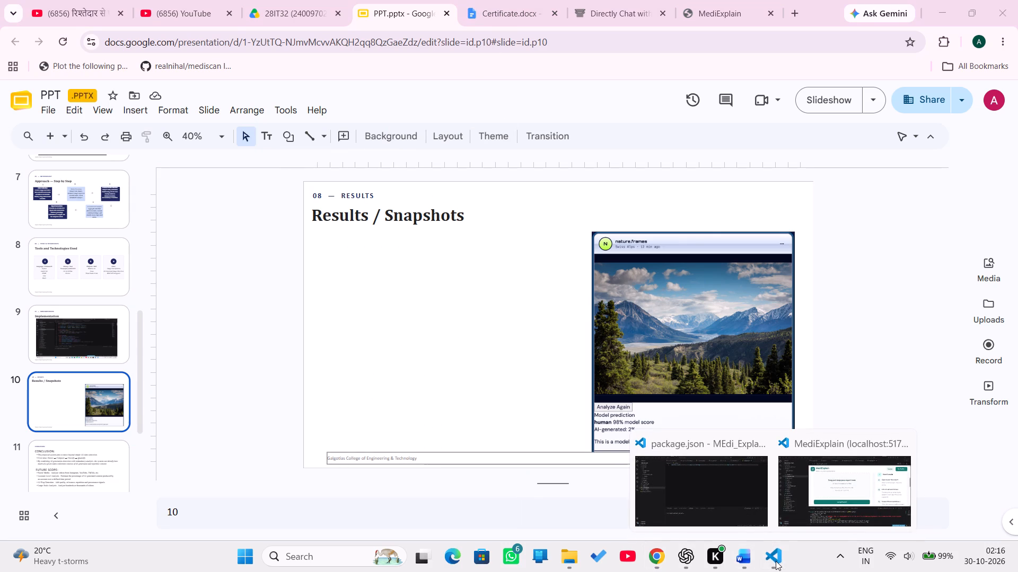
pyautogui.click(655, 556)
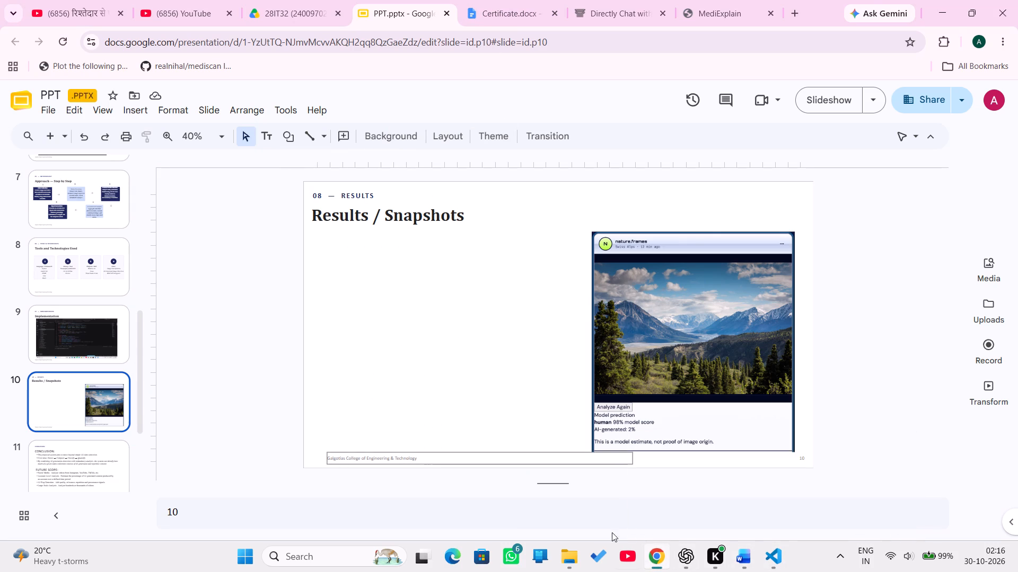
pyautogui.click(723, 18)
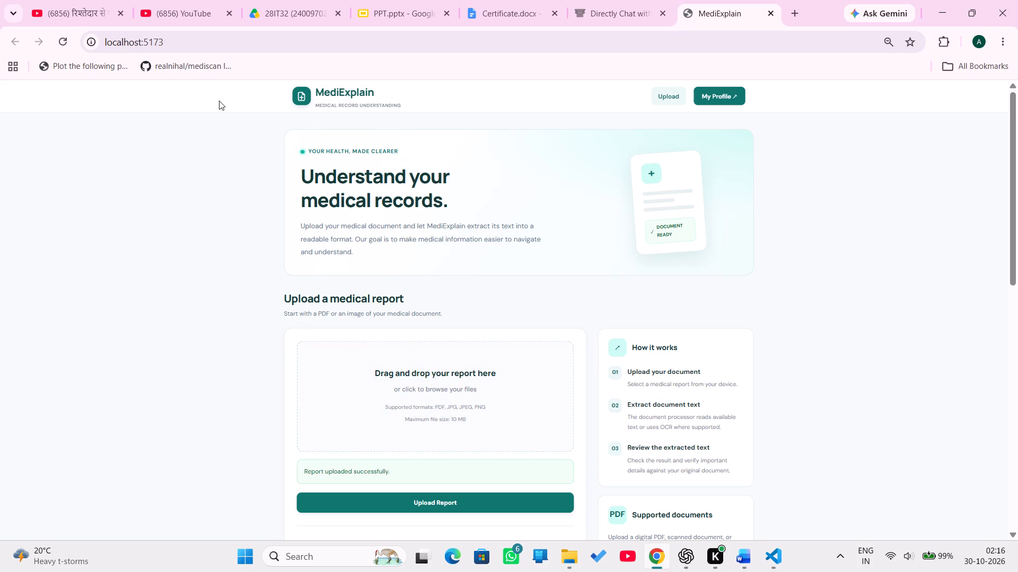
pyautogui.press('Print')
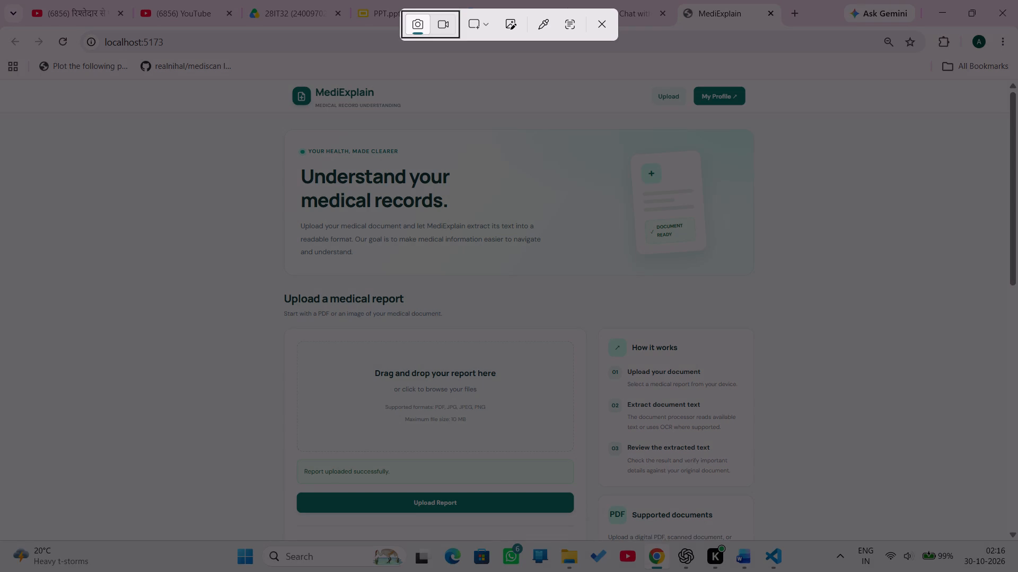
pyautogui.moveTo(256, 82); pyautogui.dragTo(744, 541)
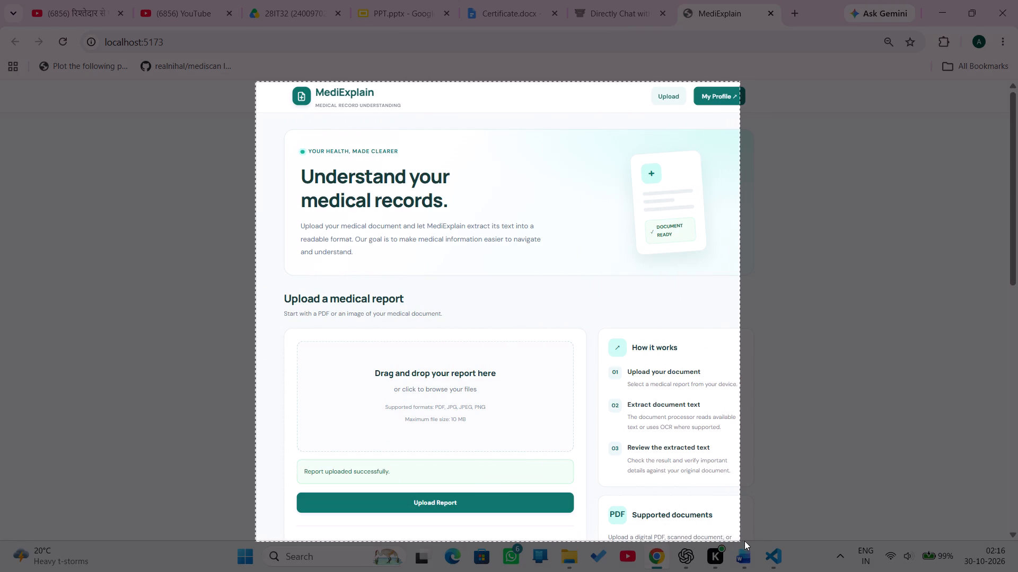
# Extend the capture area across the full width of the MediExplain content and finish the screenshot just below the Upload Report button.
pyautogui.moveTo(744, 541); pyautogui.dragTo(787, 533)
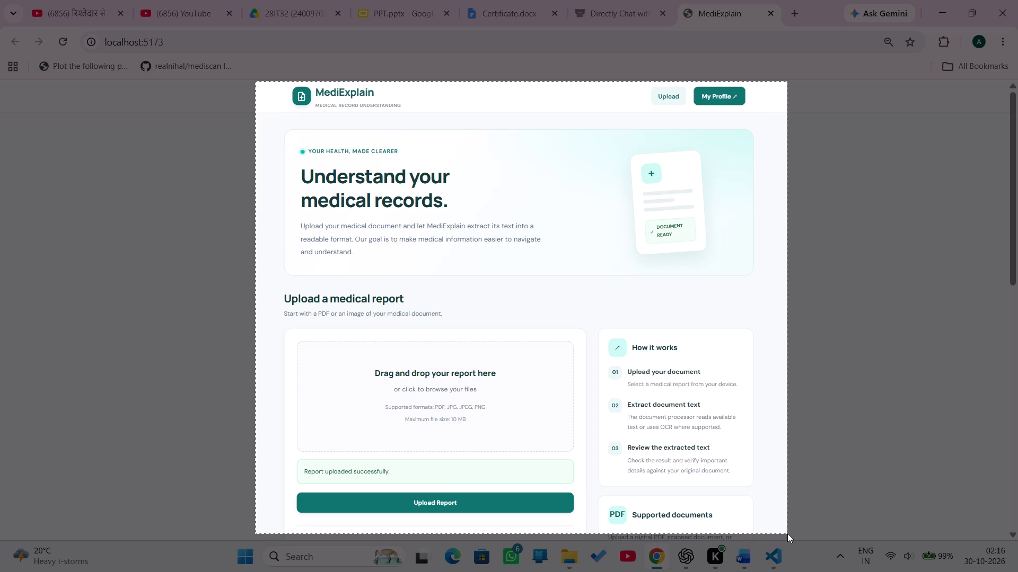
pyautogui.moveTo(787, 533); pyautogui.dragTo(812, 526)
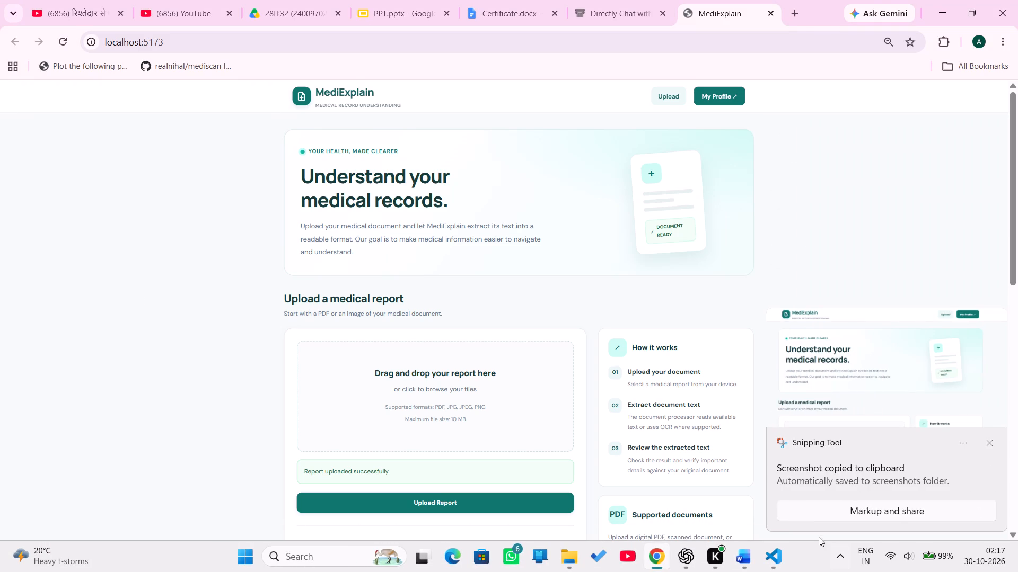
pyautogui.click(964, 445)
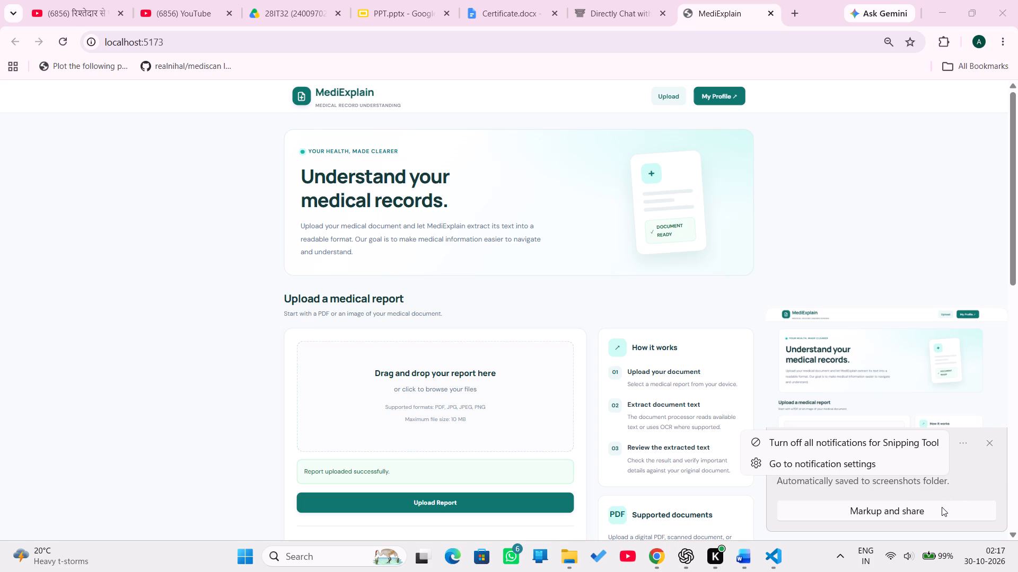
pyautogui.click(943, 379)
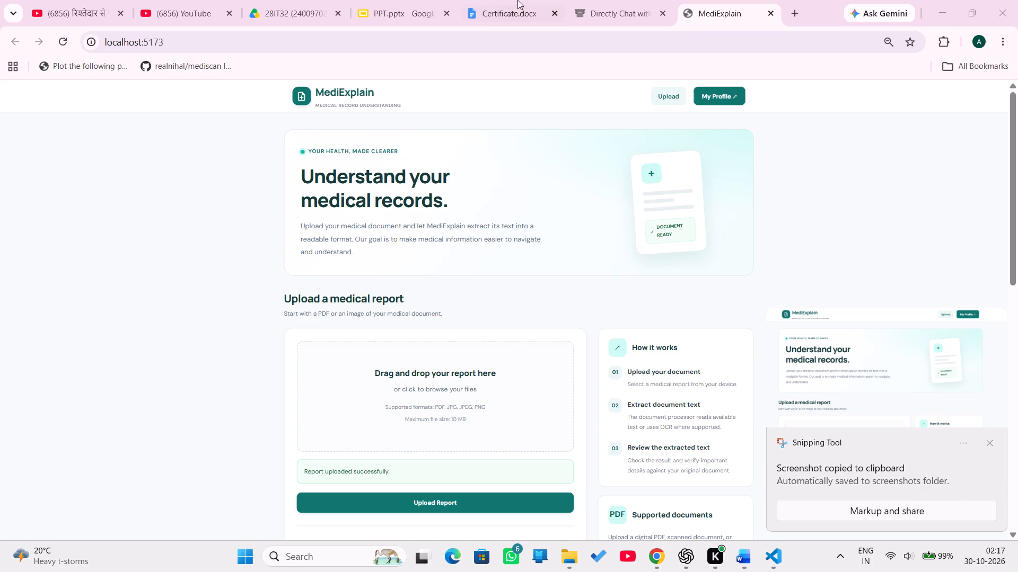
pyautogui.click(394, 12)
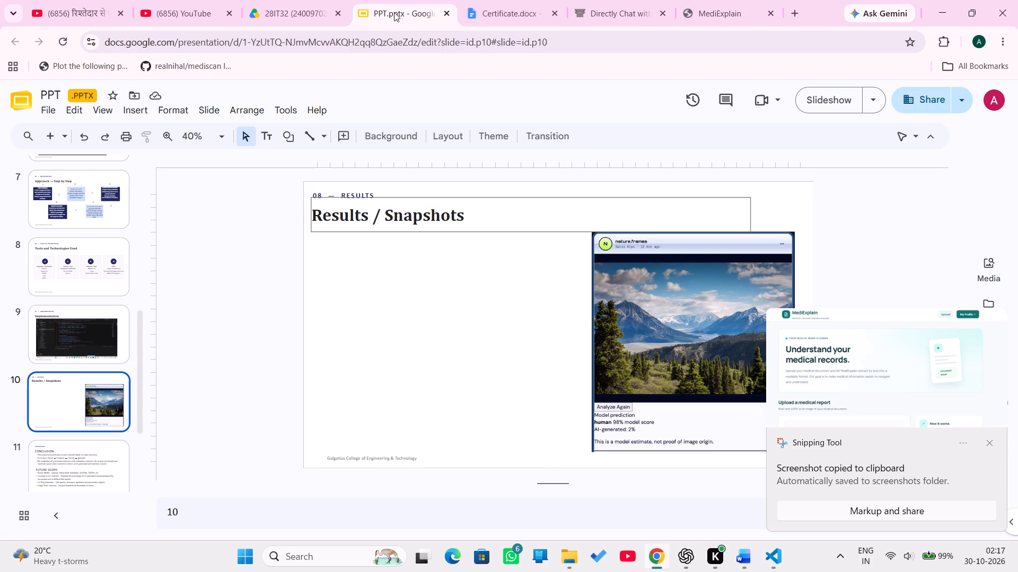
pyautogui.click(134, 106)
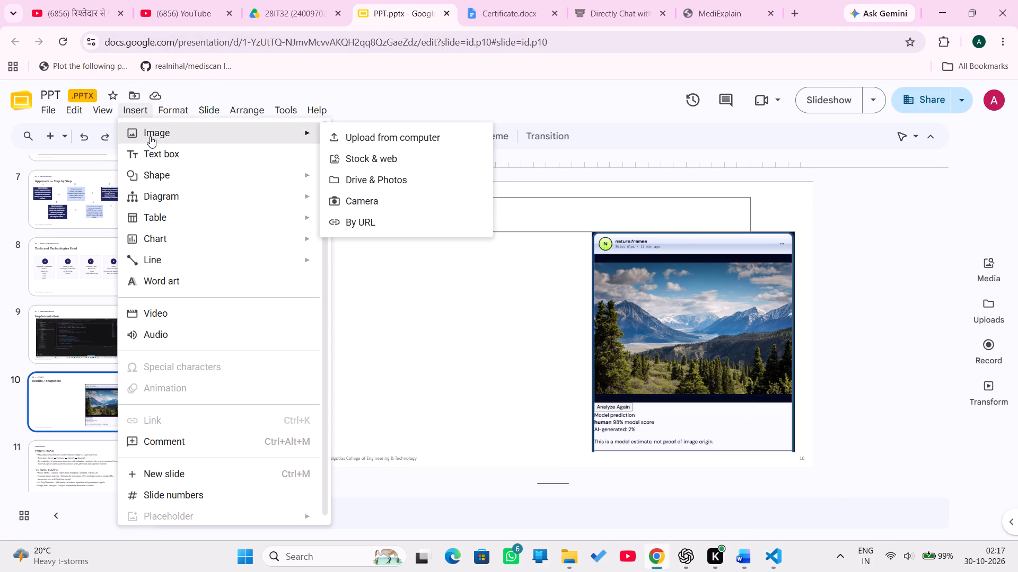
pyautogui.click(376, 138)
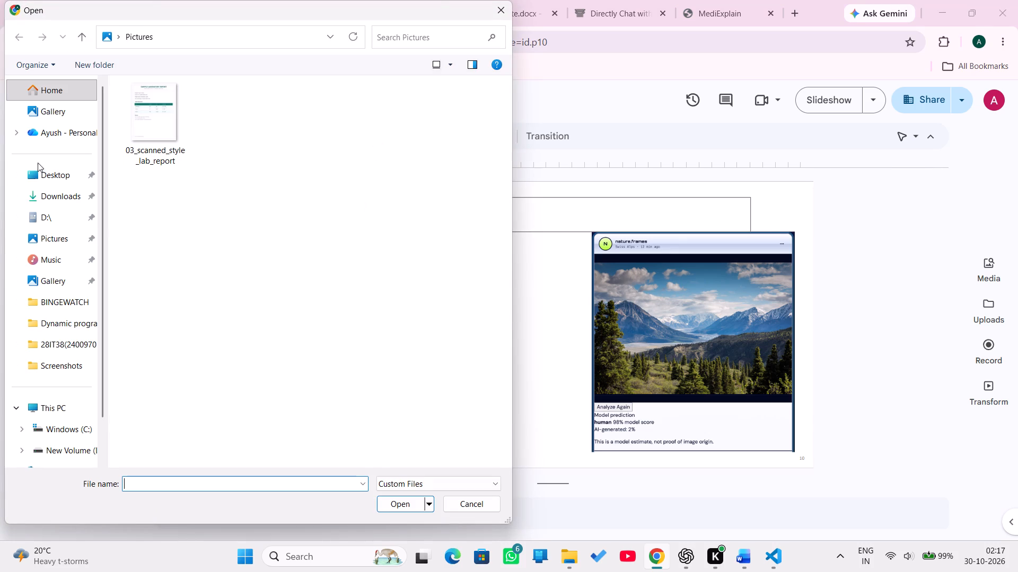
pyautogui.click(35, 172)
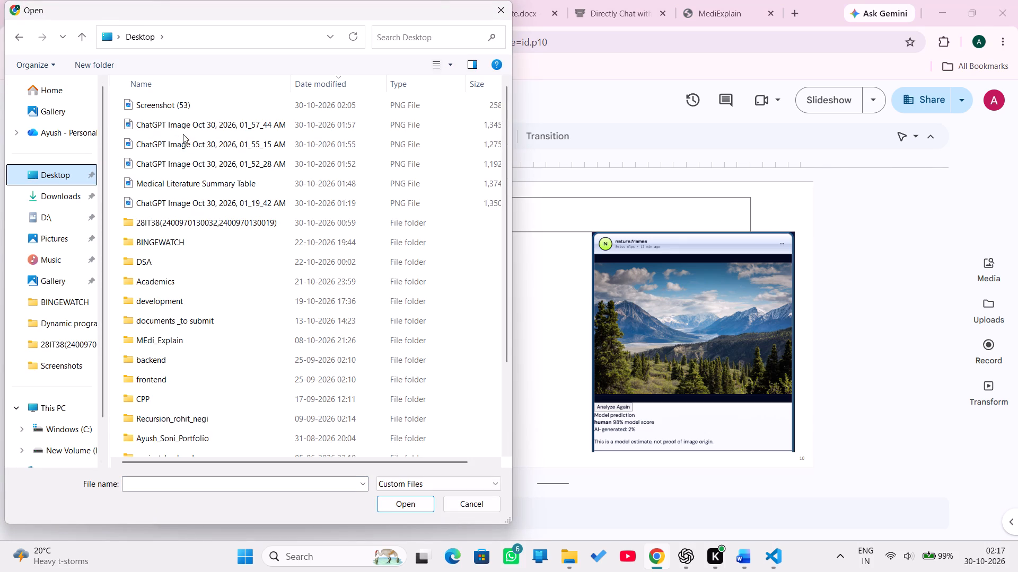
pyautogui.click(54, 225)
pyautogui.scroll(-1, 151, 315)
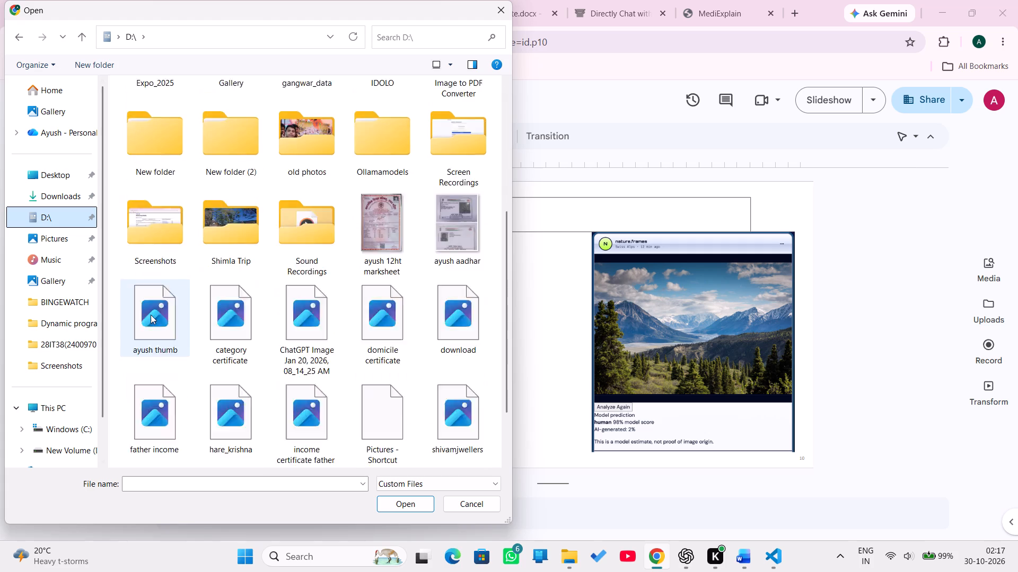
pyautogui.scroll(-1, 151, 315)
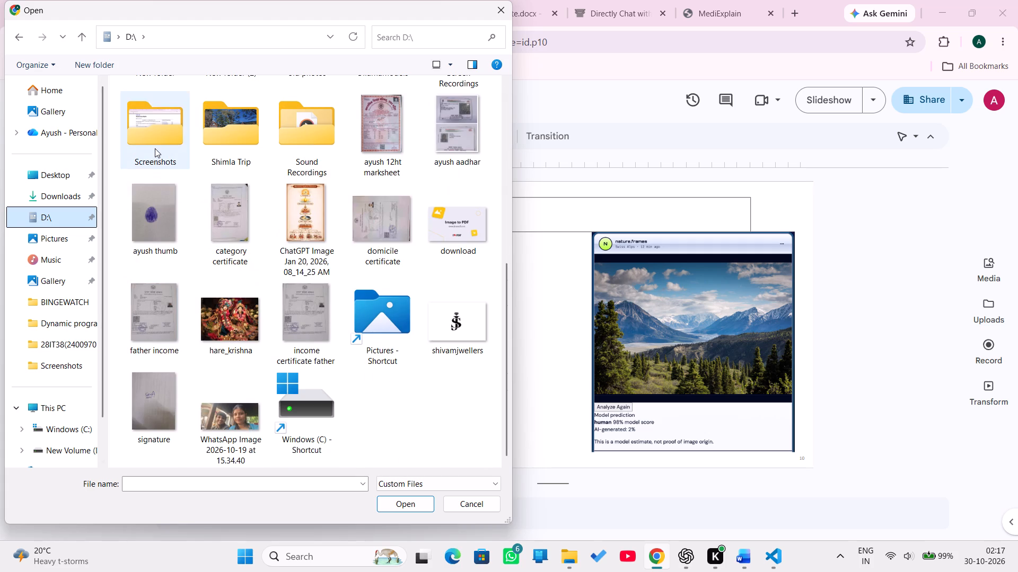
pyautogui.click(155, 148)
pyautogui.doubleClick(155, 148)
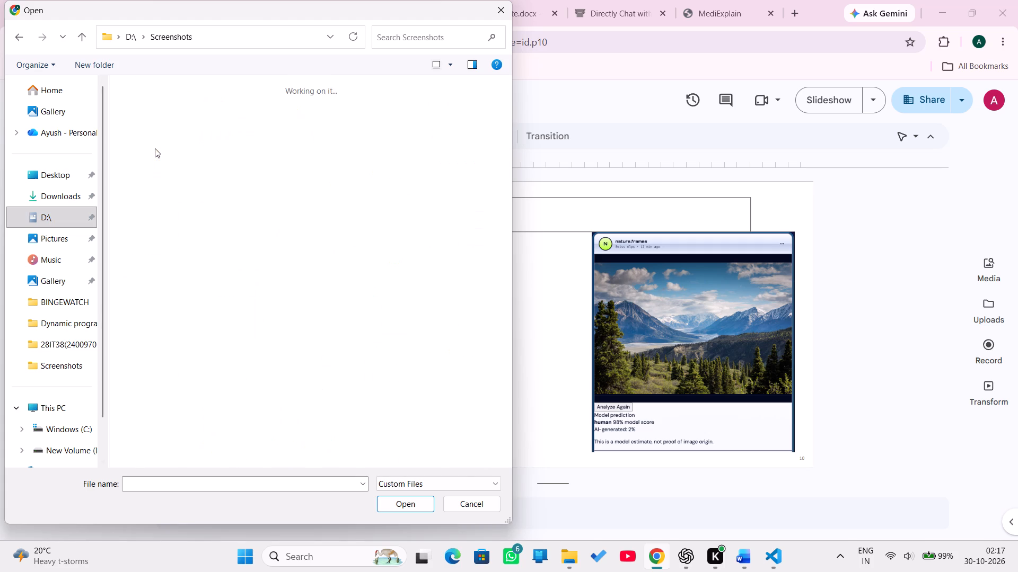
pyautogui.scroll(4, 323, 169)
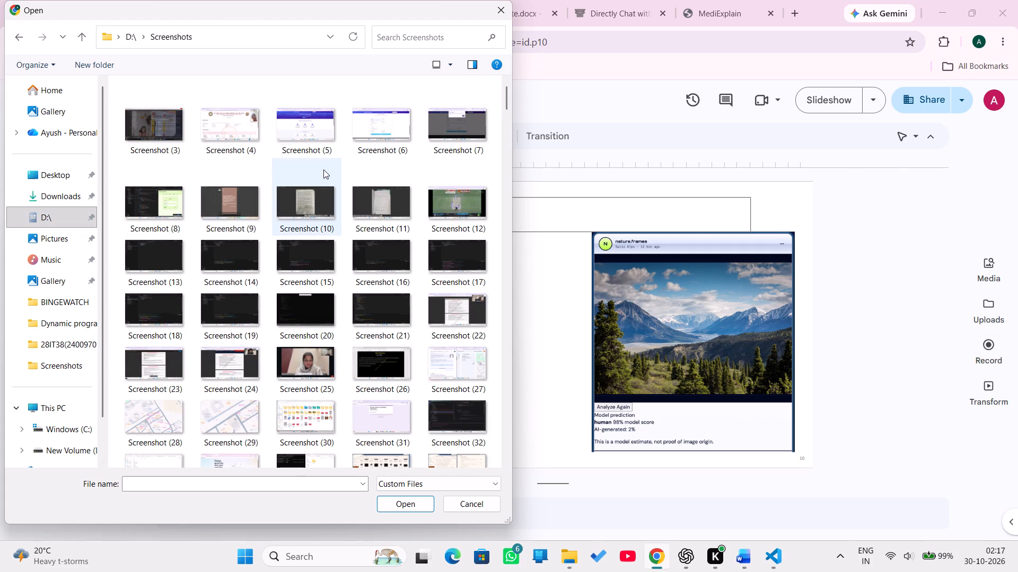
pyautogui.scroll(-1, 276, 360)
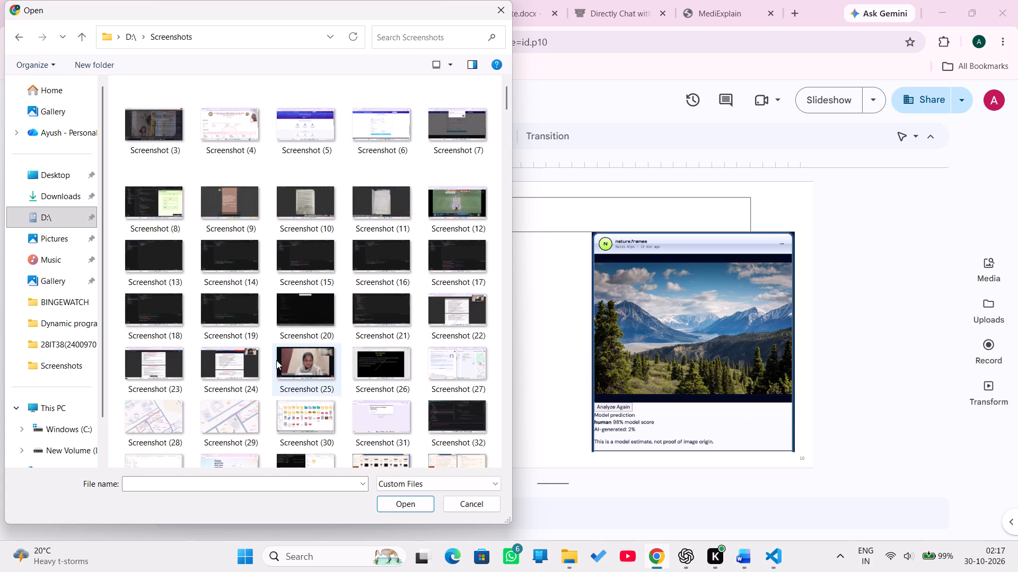
pyautogui.scroll(-5, 276, 360)
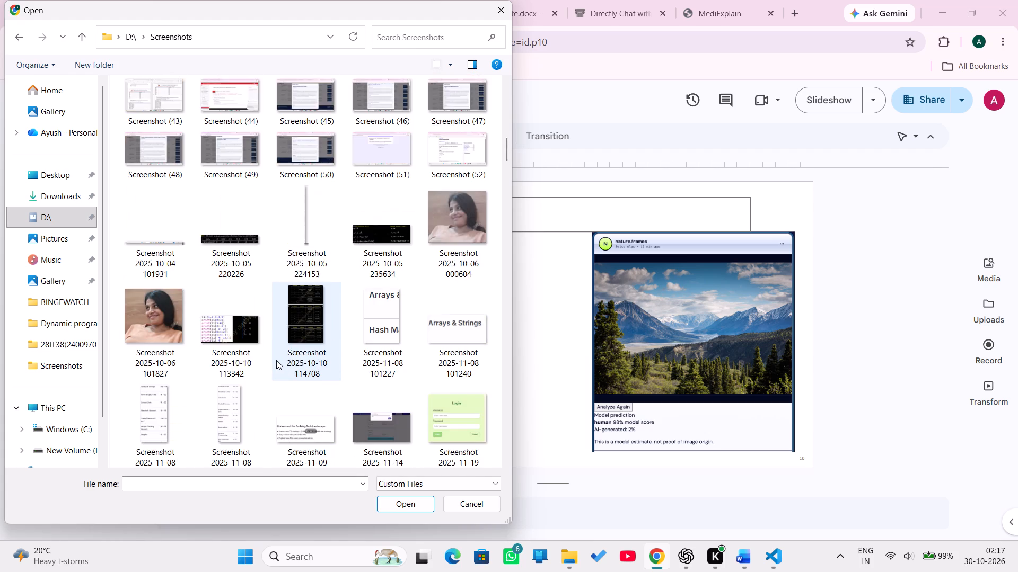
pyautogui.scroll(-9, 276, 360)
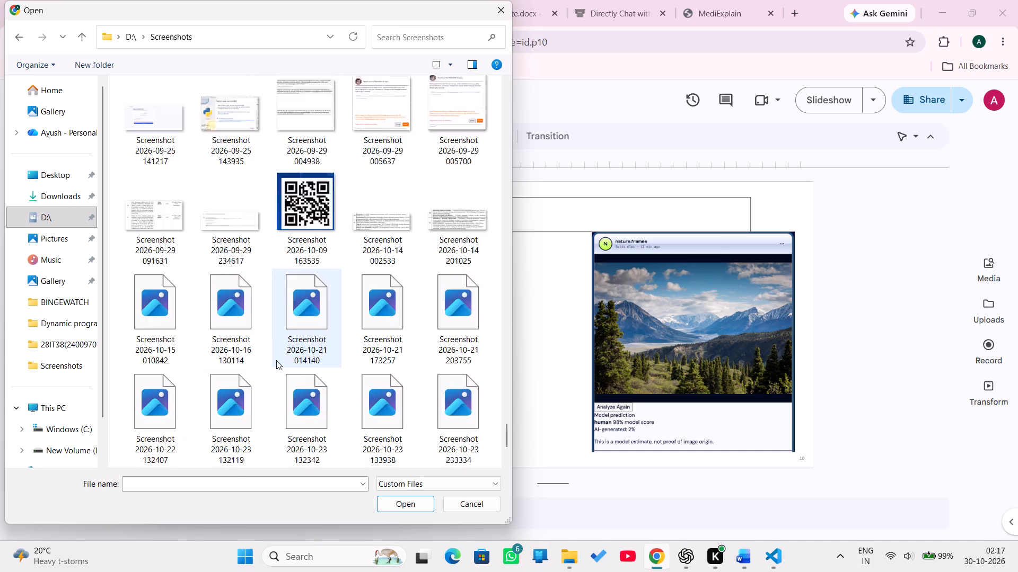
pyautogui.scroll(-5, 276, 360)
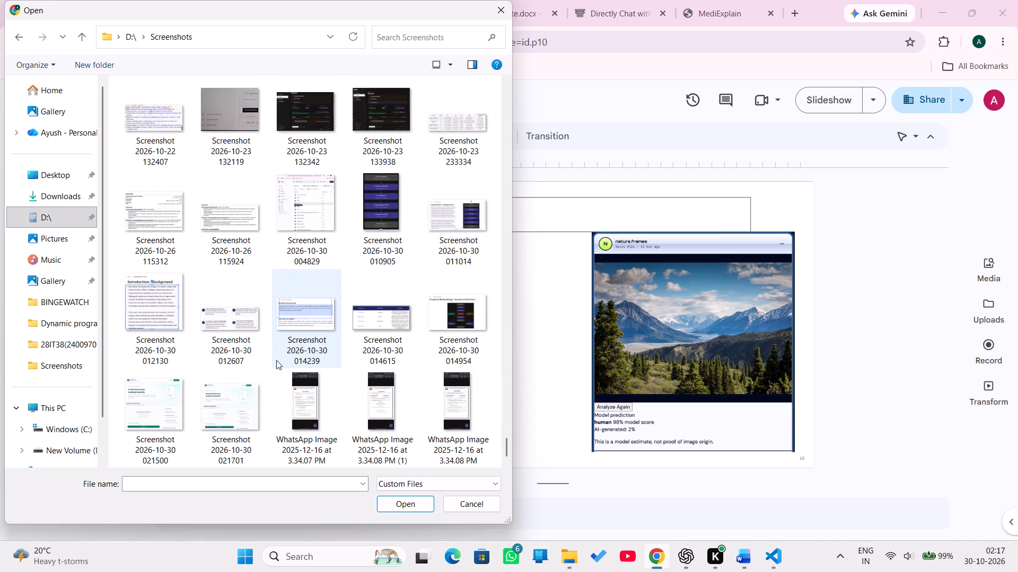
pyautogui.click(224, 408)
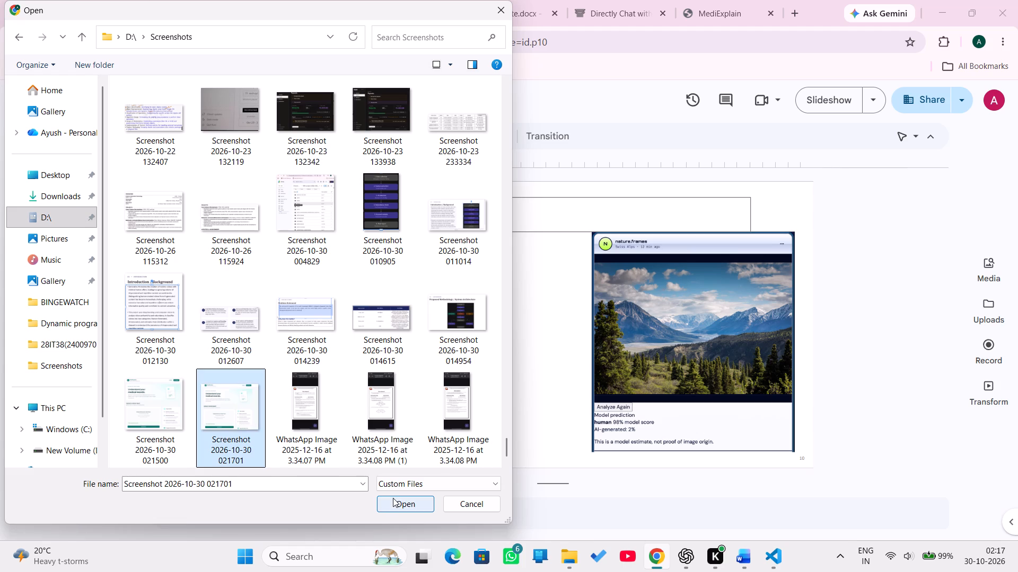
pyautogui.click(393, 498)
# Stretch the inserted MediExplain screenshot upward so its top edge sits just below the Results / Snapshots title.
pyautogui.click(474, 361)
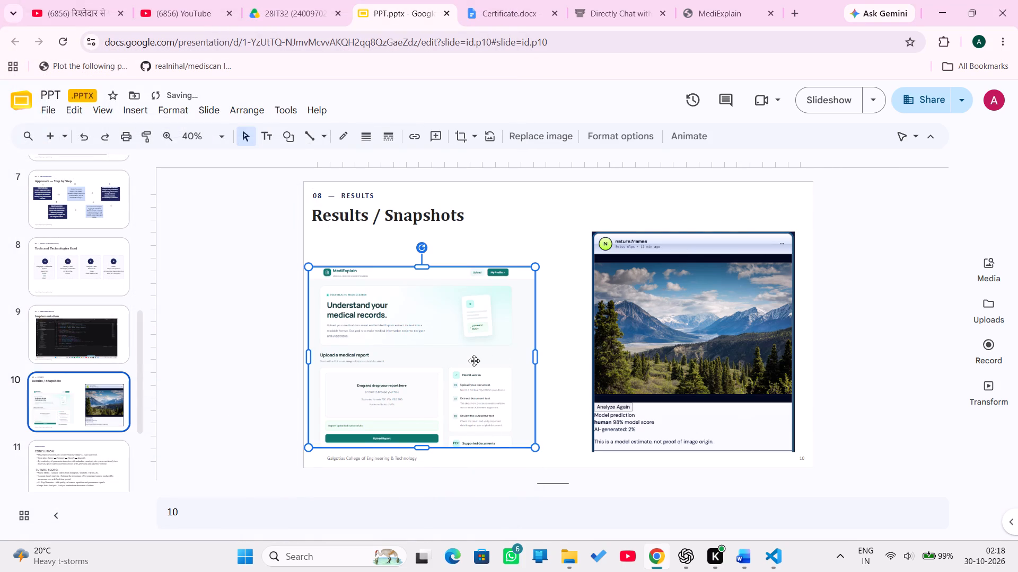
pyautogui.click(423, 264)
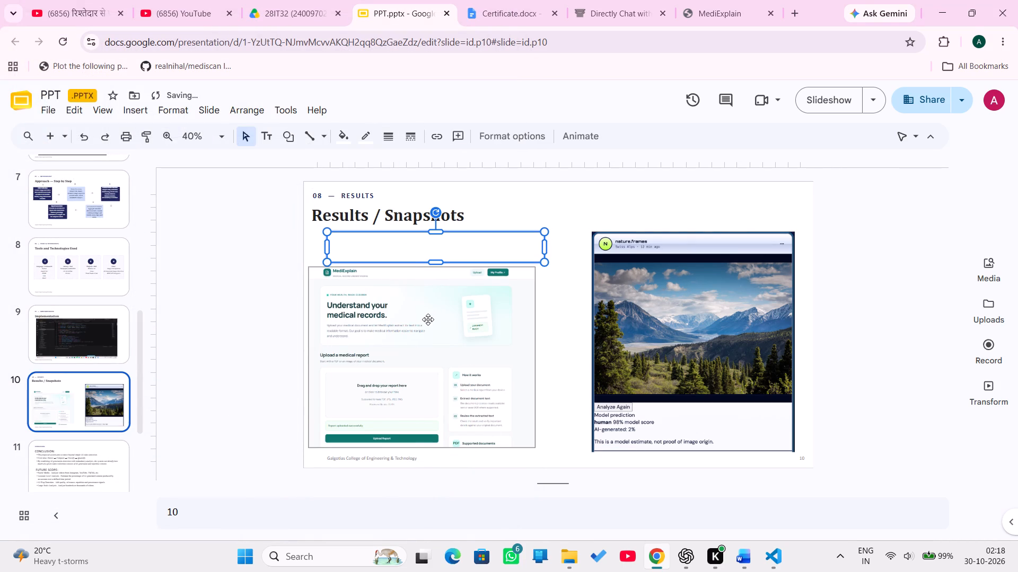
pyautogui.click(429, 320)
pyautogui.moveTo(422, 269); pyautogui.dragTo(422, 239)
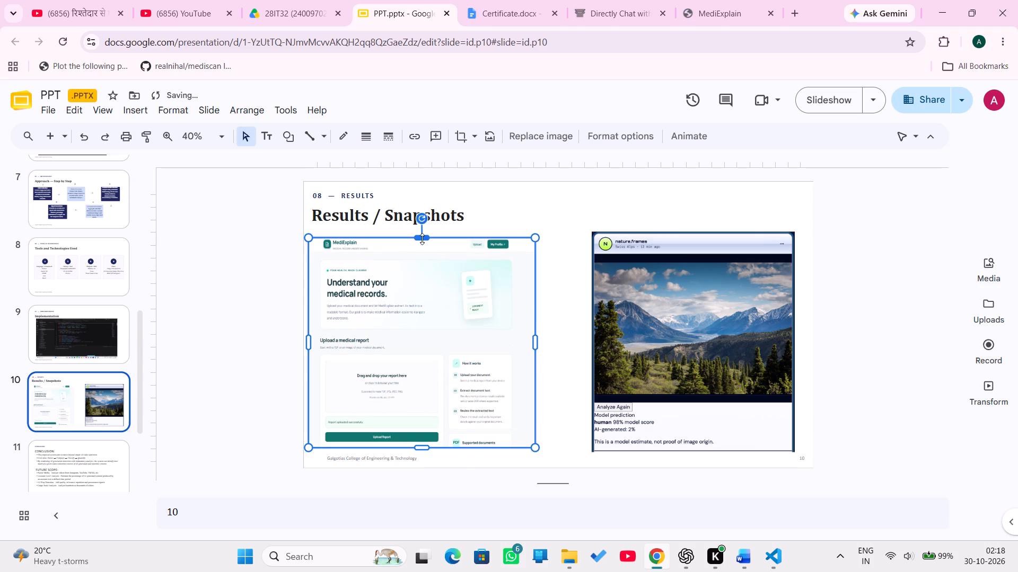
# Delete the nature.frames mountain landscape screenshot with the model prediction from slide 10.
pyautogui.click(594, 351)
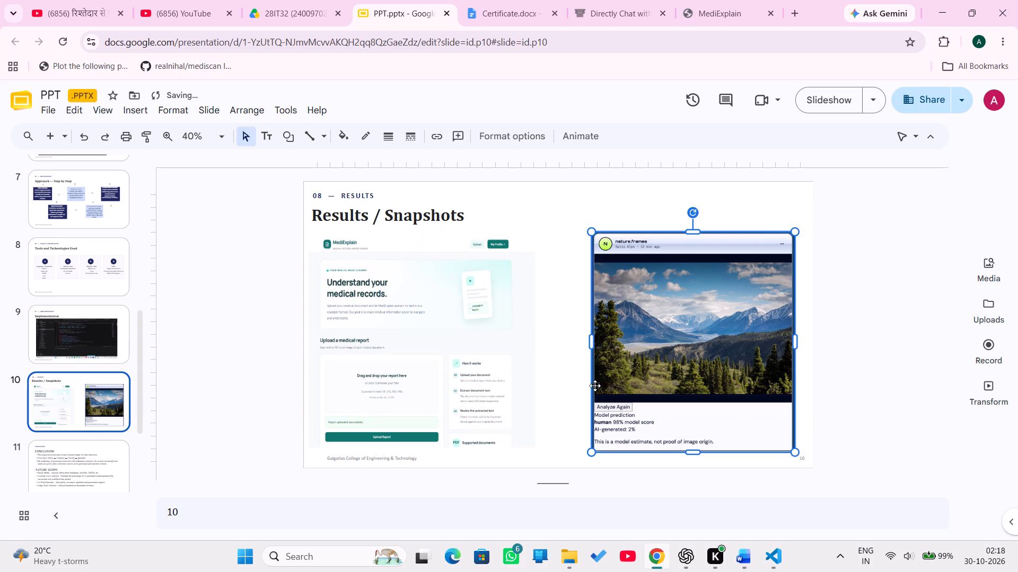
pyautogui.click(485, 395)
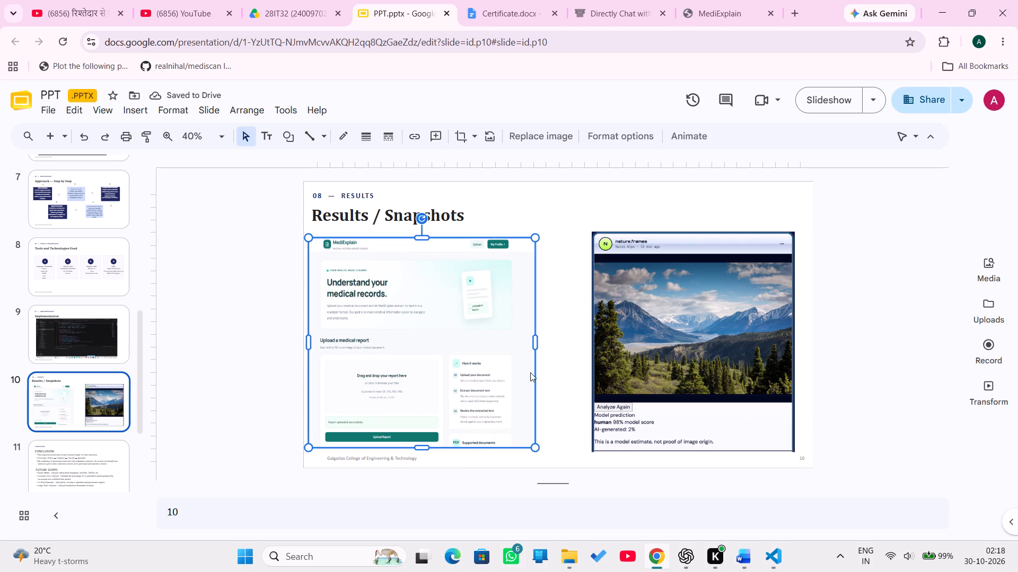
pyautogui.click(557, 369)
pyautogui.click(667, 328)
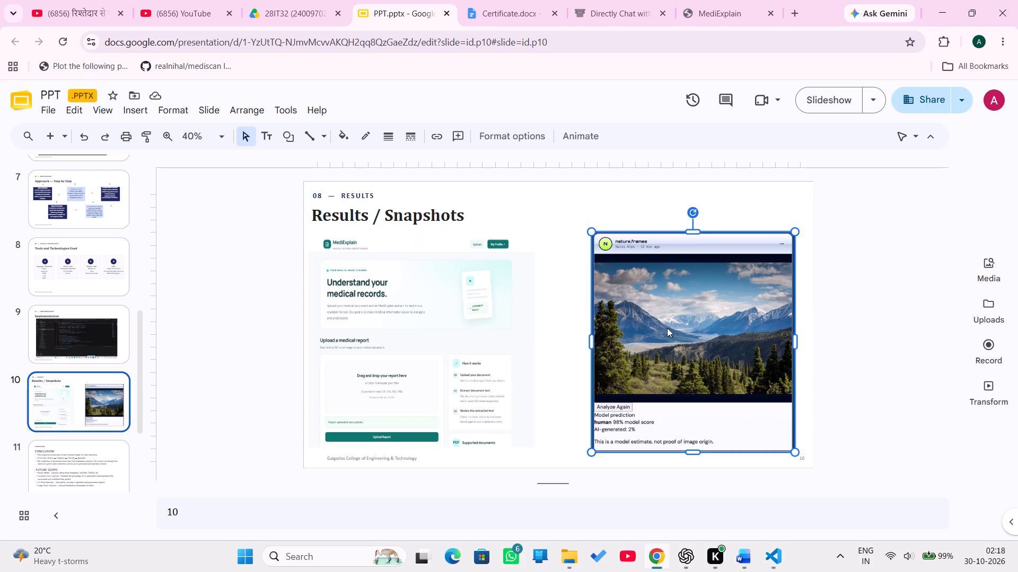
pyautogui.press('BackSpace')
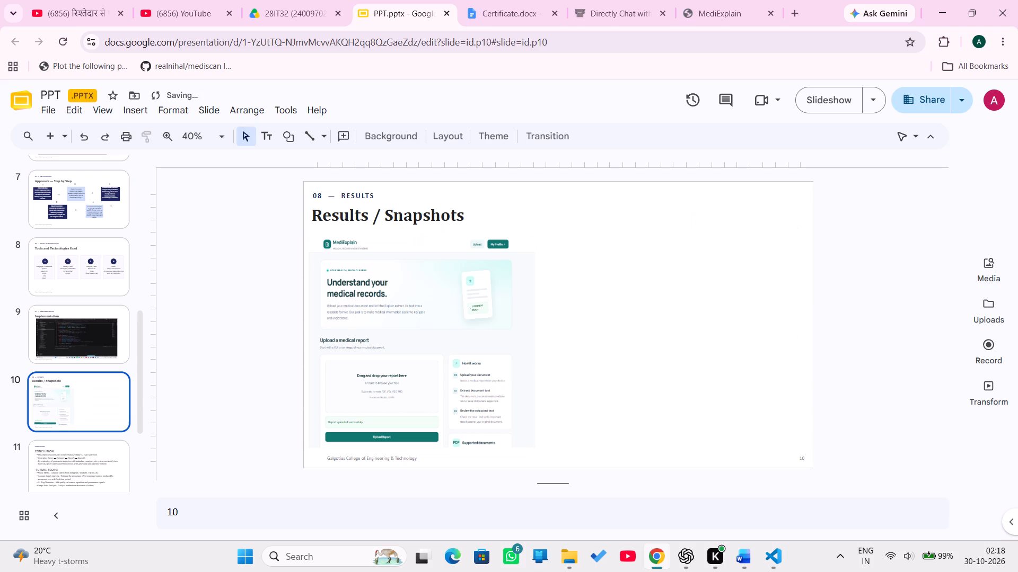
pyautogui.click(745, 0)
pyautogui.scroll(-5, 557, 369)
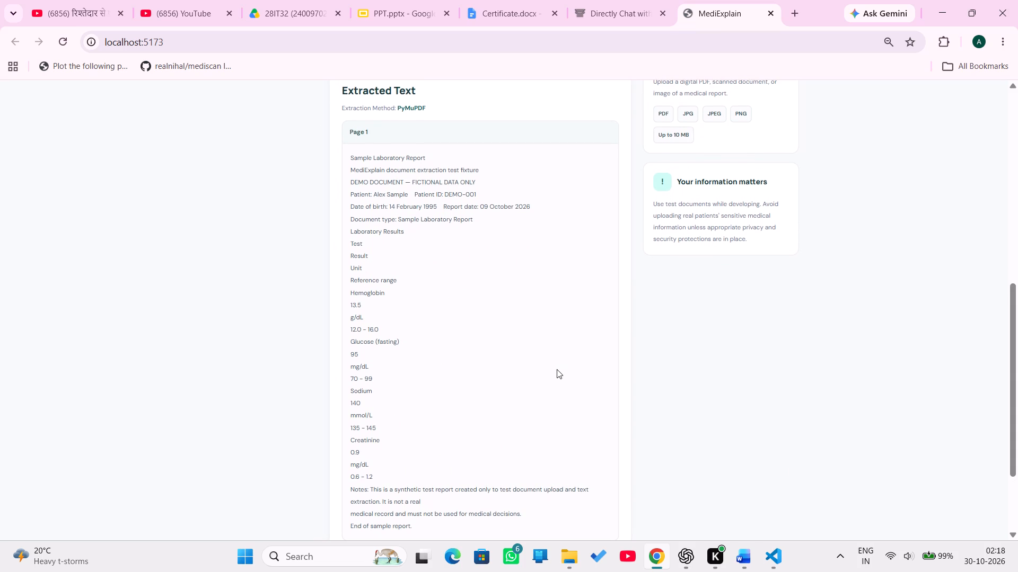
pyautogui.scroll(-1, 557, 369)
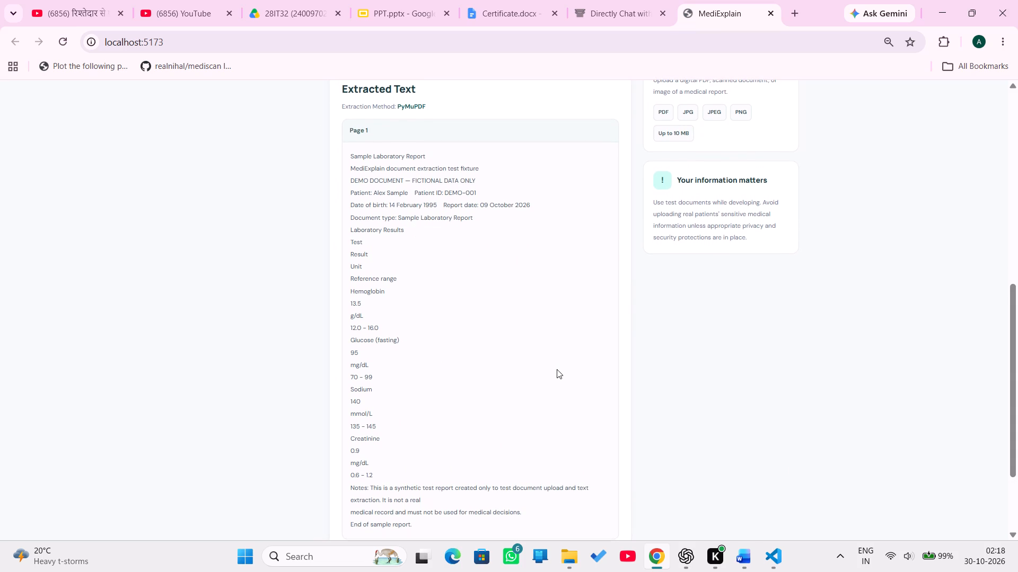
pyautogui.press('Print')
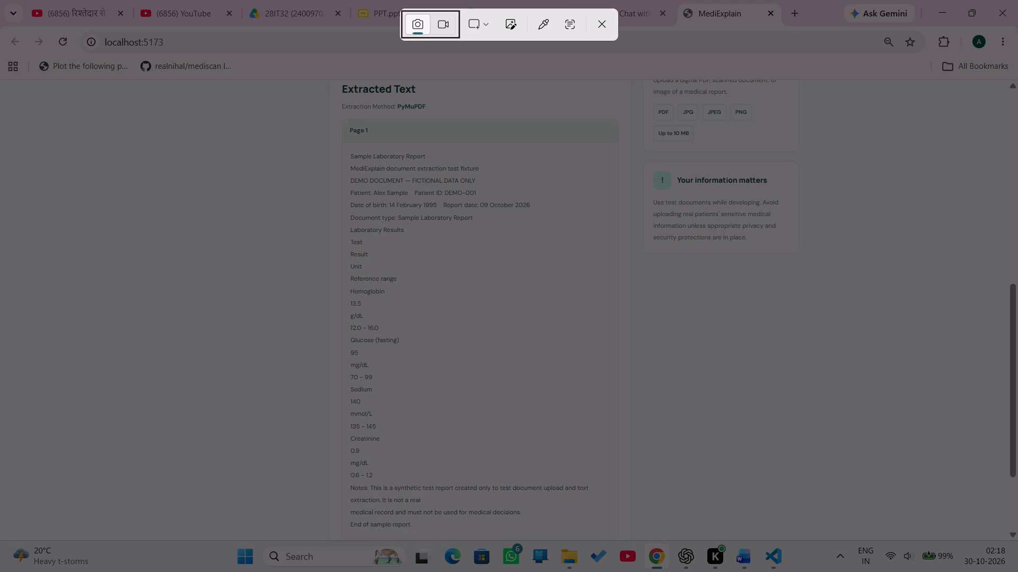
pyautogui.moveTo(339, 82); pyautogui.dragTo(400, 490)
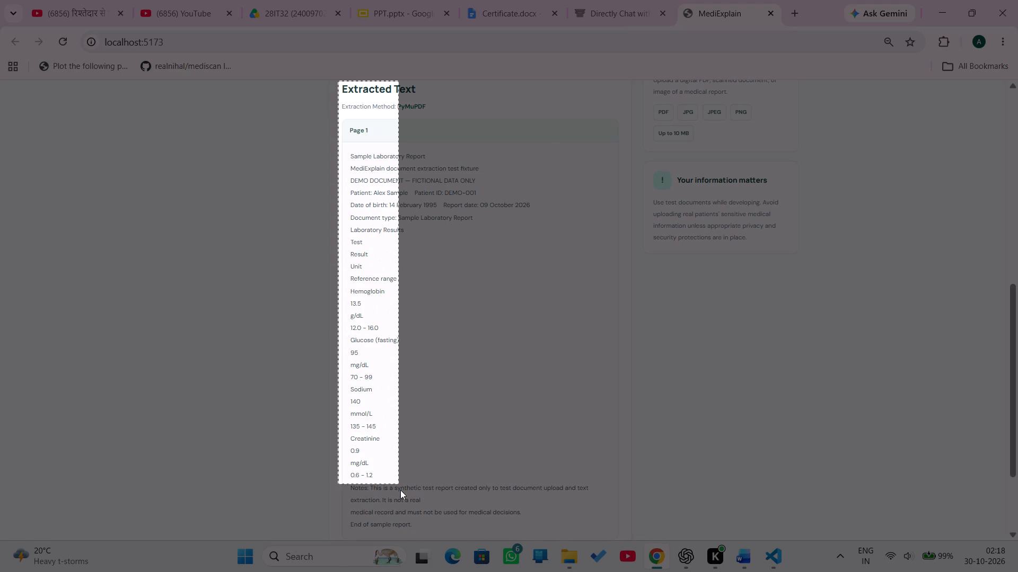
pyautogui.moveTo(400, 490); pyautogui.dragTo(630, 539)
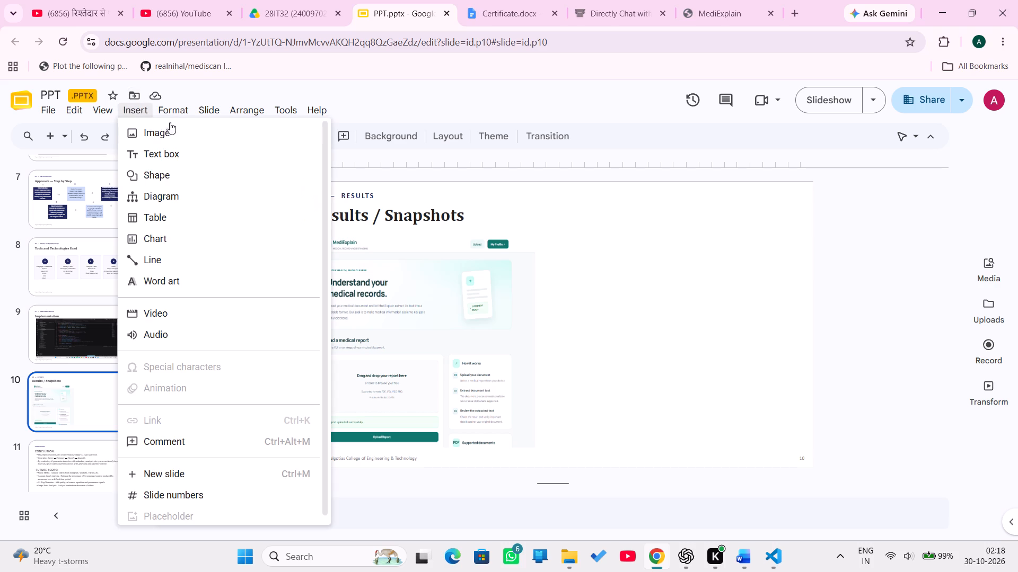
pyautogui.click(356, 127)
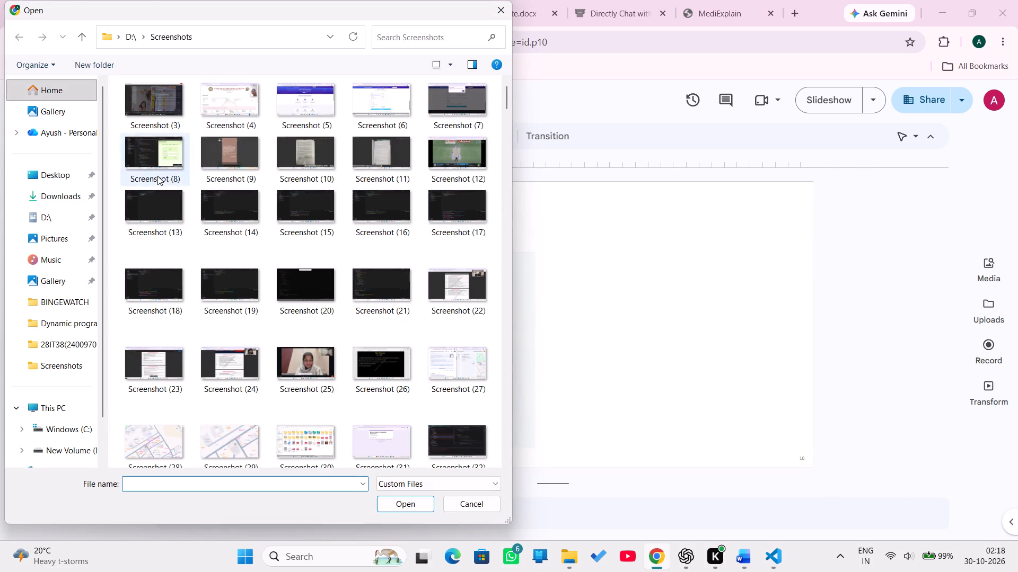
pyautogui.scroll(-6, 242, 265)
pyautogui.scroll(2, 242, 265)
pyautogui.scroll(-20, 242, 265)
pyautogui.scroll(-20, 242, 265)
pyautogui.scroll(-20, 242, 265)
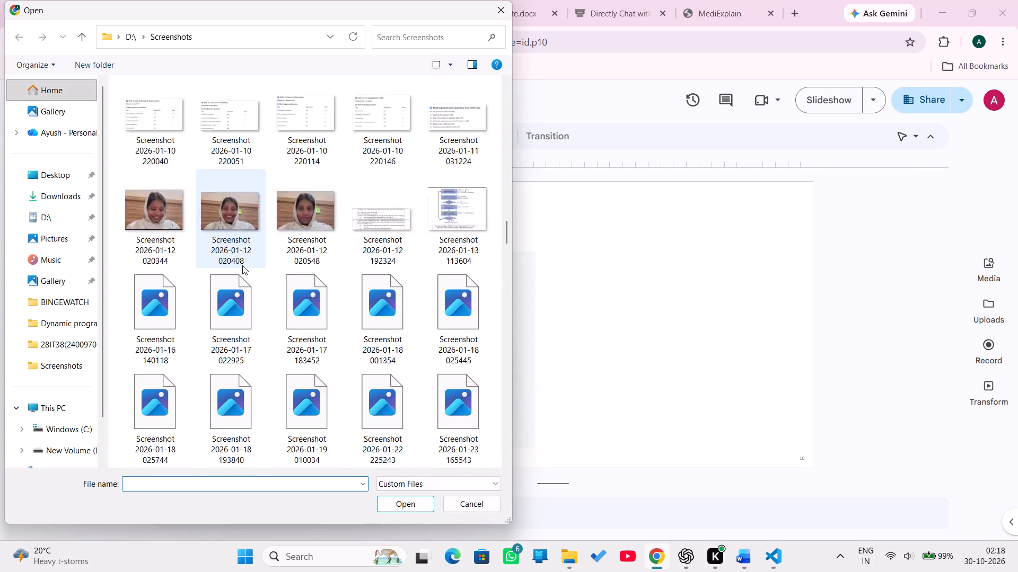
pyautogui.scroll(-20, 242, 265)
pyautogui.scroll(-20, 242, 265)
pyautogui.scroll(-20, 242, 265)
pyautogui.scroll(-2, 242, 265)
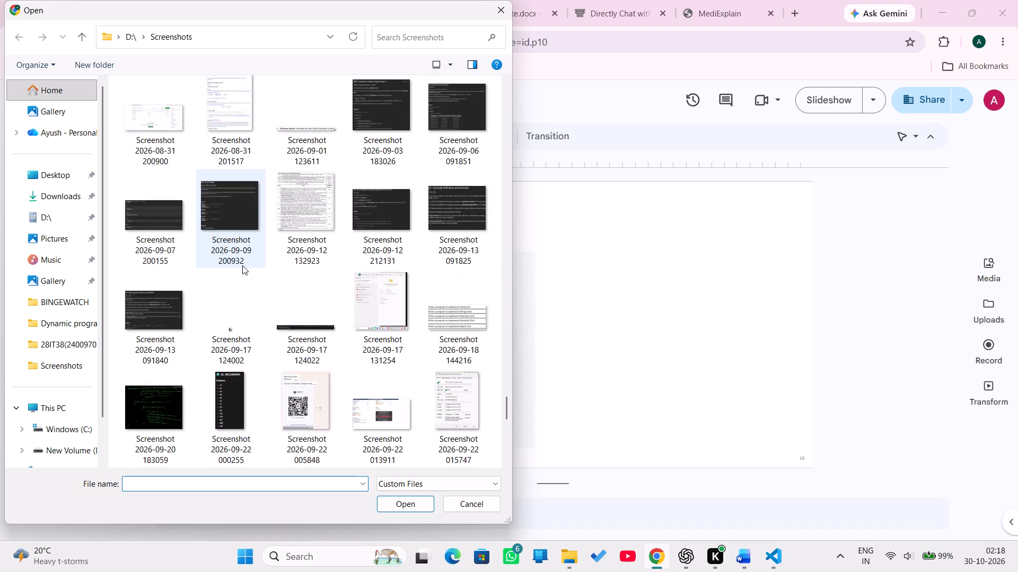
pyautogui.scroll(-6, 242, 265)
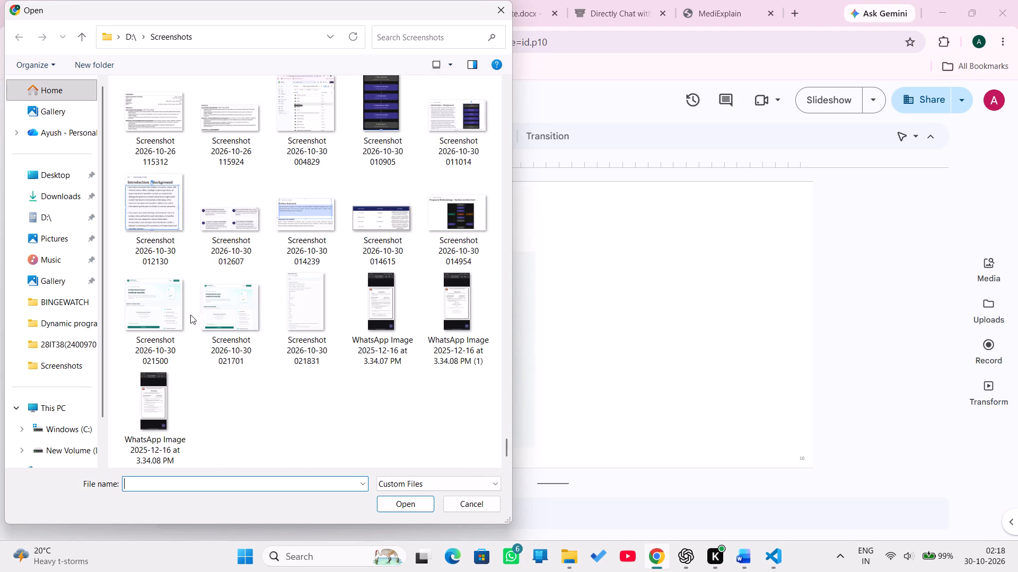
pyautogui.click(307, 315)
pyautogui.click(406, 498)
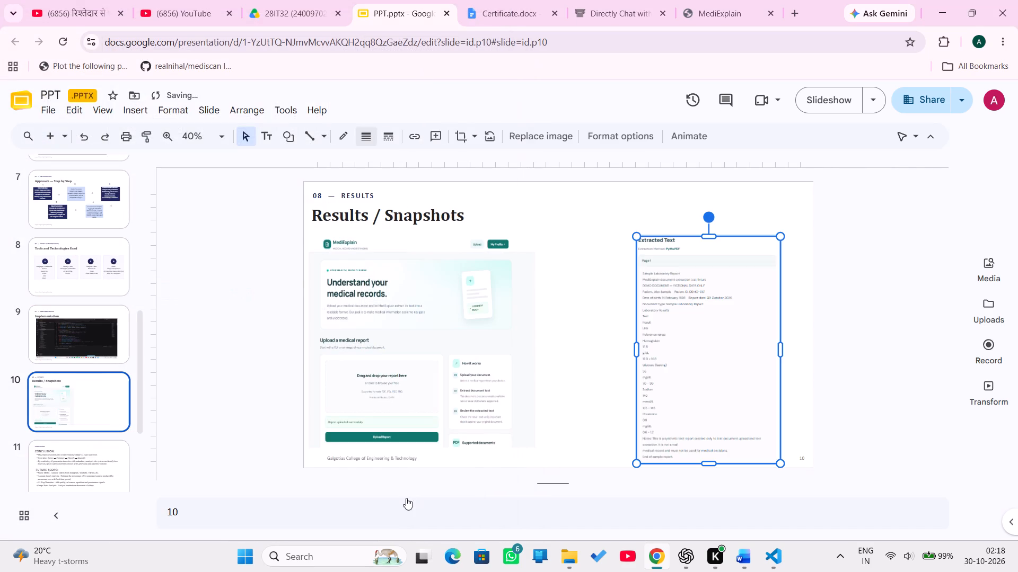
# Enlarge the Extracted Text screenshot, raising its top edge level with the slide title and widening it toward the MediExplain upload screenshot.
pyautogui.click(677, 343)
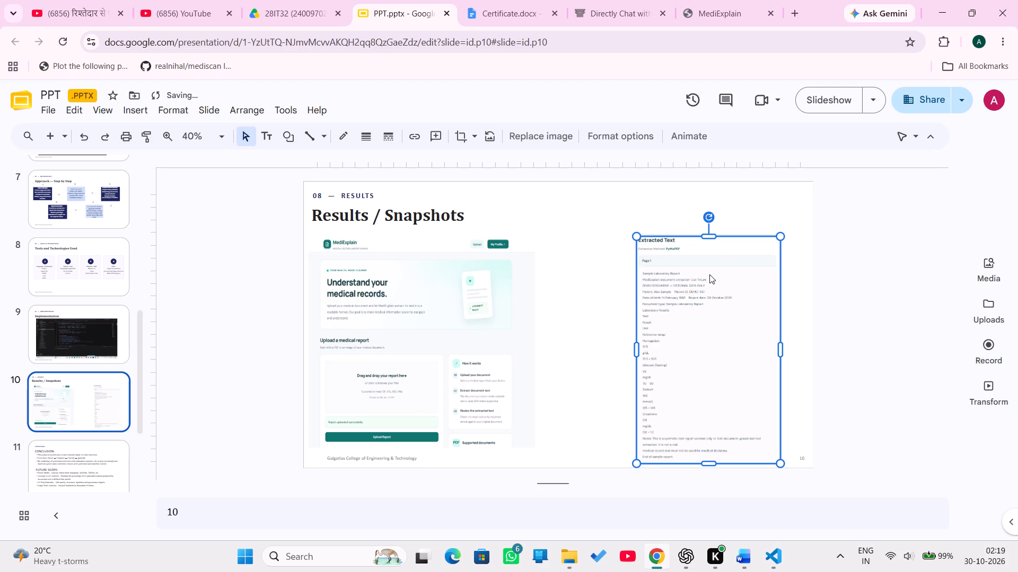
pyautogui.moveTo(707, 236); pyautogui.dragTo(698, 209)
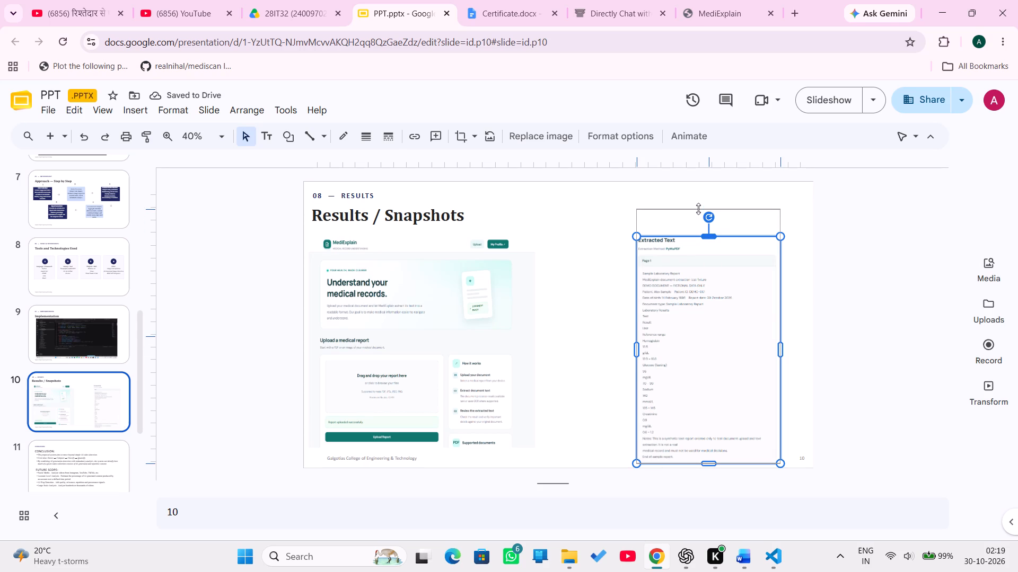
pyautogui.moveTo(698, 209); pyautogui.dragTo(698, 208)
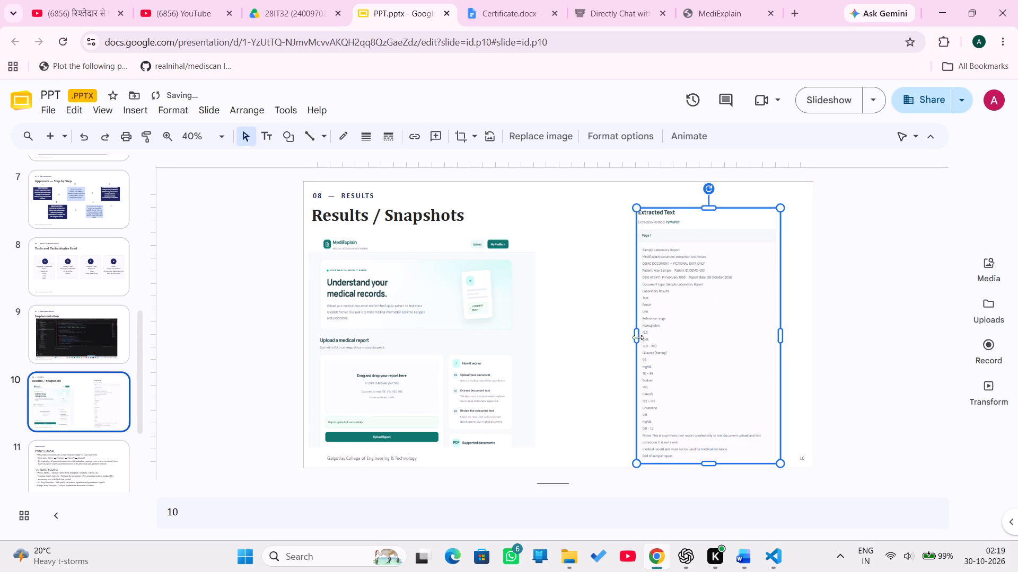
pyautogui.moveTo(636, 337); pyautogui.dragTo(601, 337)
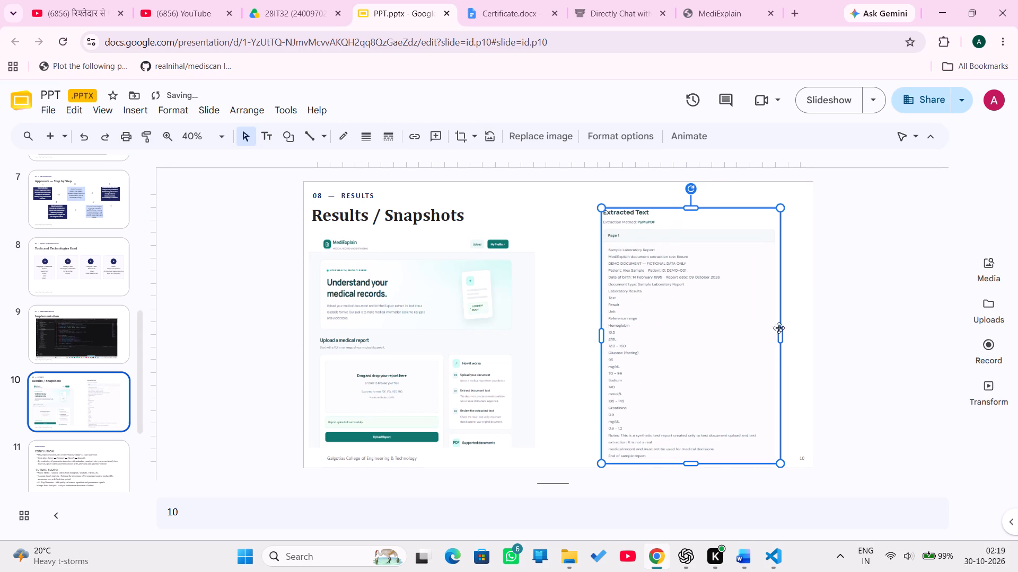
pyautogui.click(791, 307)
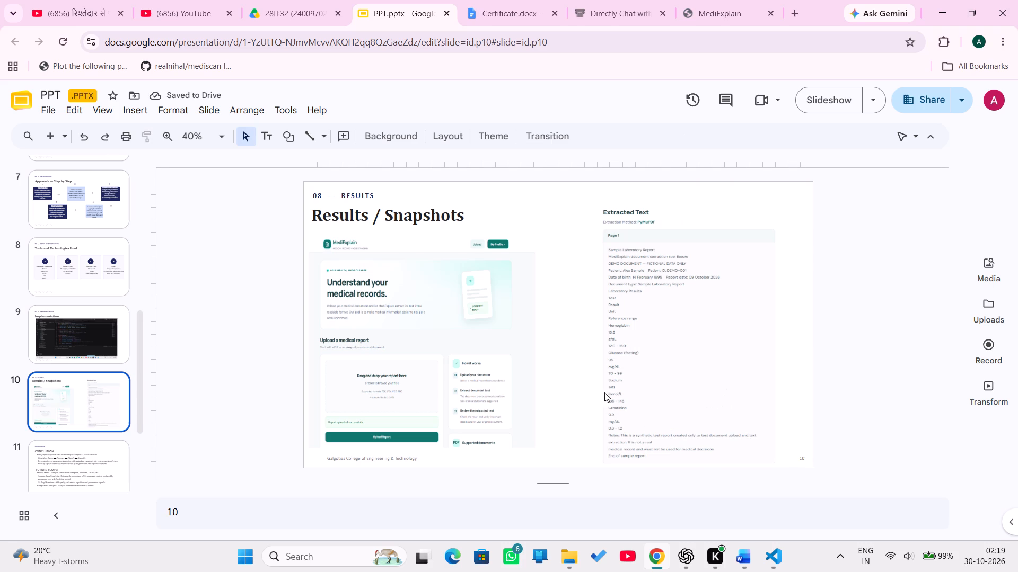
# Review the slides after Results / Snapshots, from Conclusion and Future Scope through References to the closing slide.
pyautogui.scroll(-2, 586, 383)
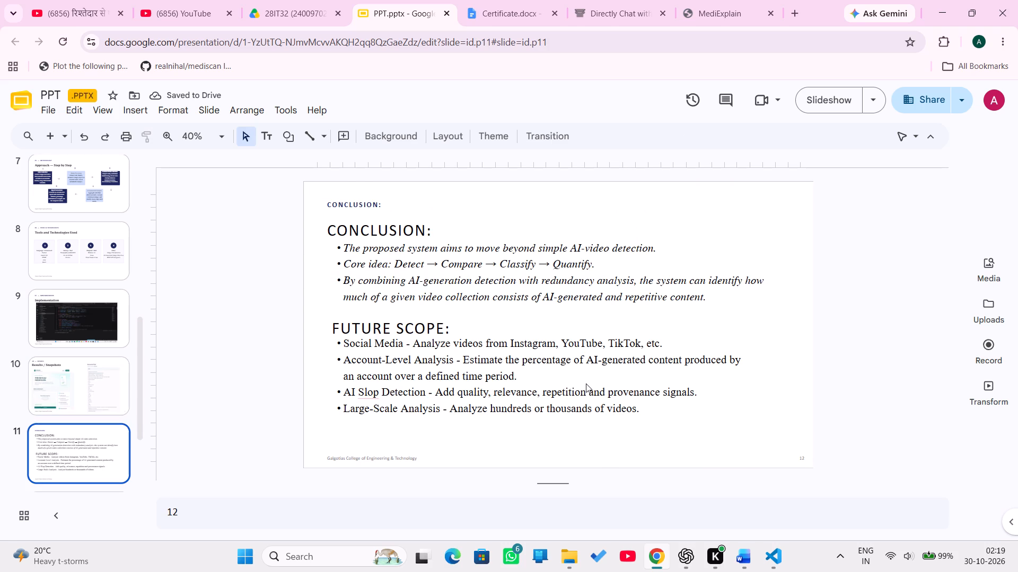
pyautogui.scroll(-1, 586, 383)
pyautogui.scroll(1, 586, 383)
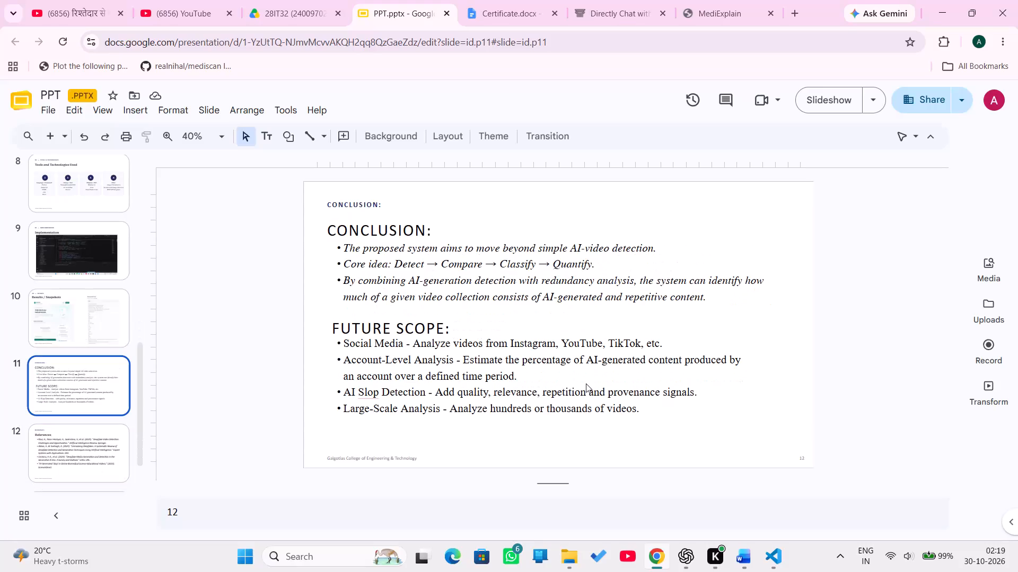
pyautogui.click(543, 327)
pyautogui.click(489, 249)
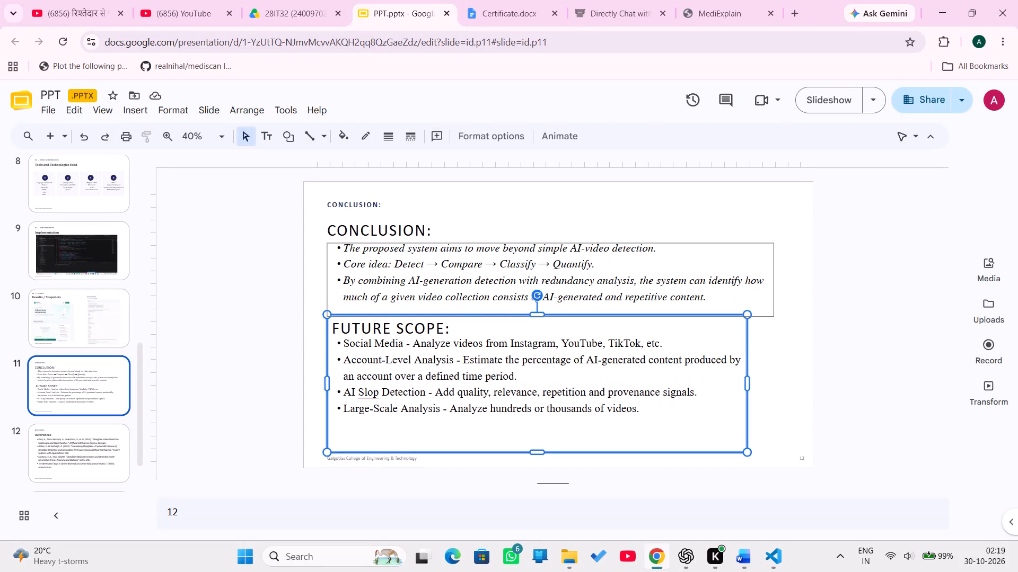
pyautogui.click(473, 389)
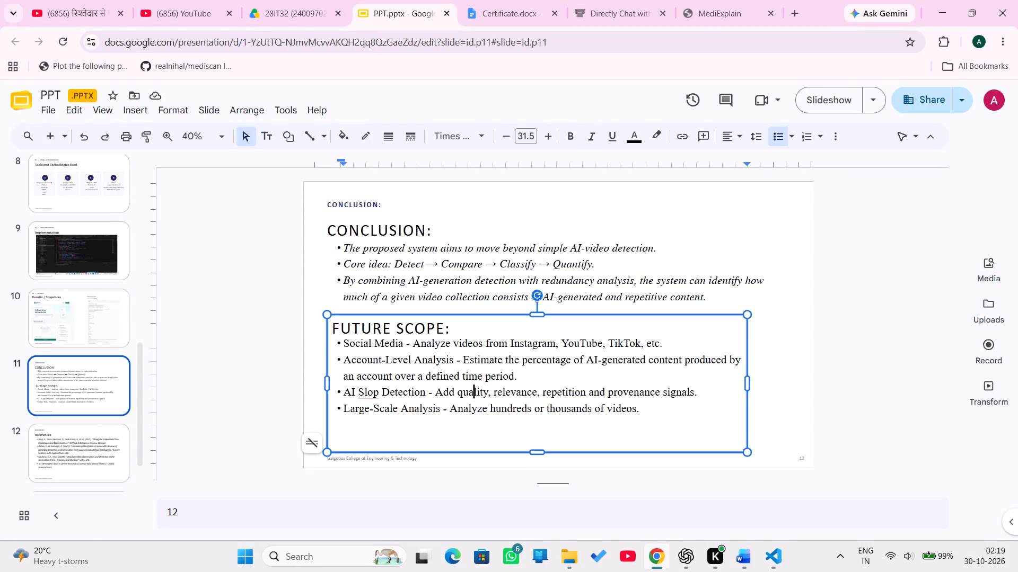
pyautogui.scroll(-1, 98, 427)
pyautogui.click(98, 418)
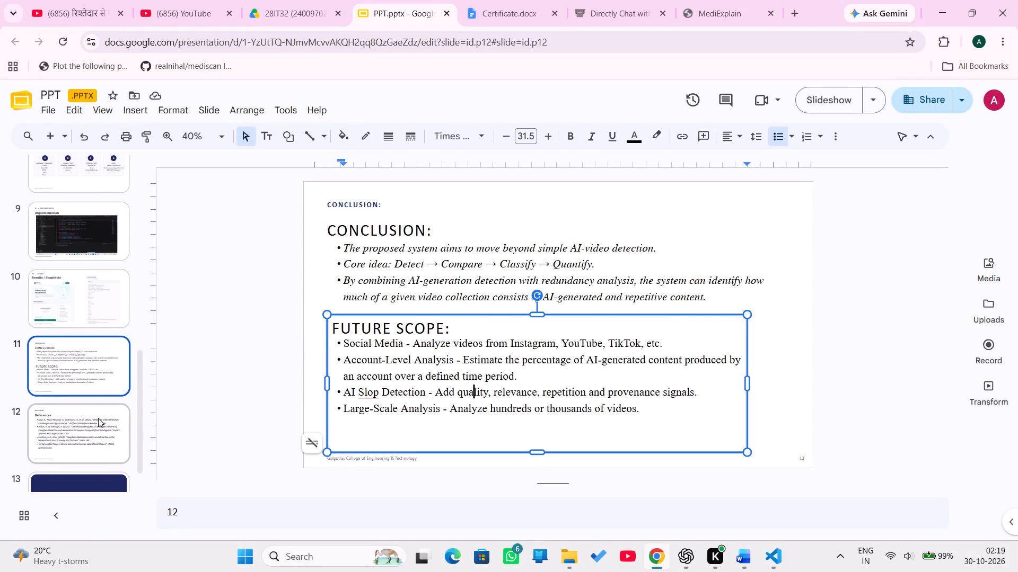
pyautogui.scroll(-2, 103, 364)
pyautogui.click(83, 477)
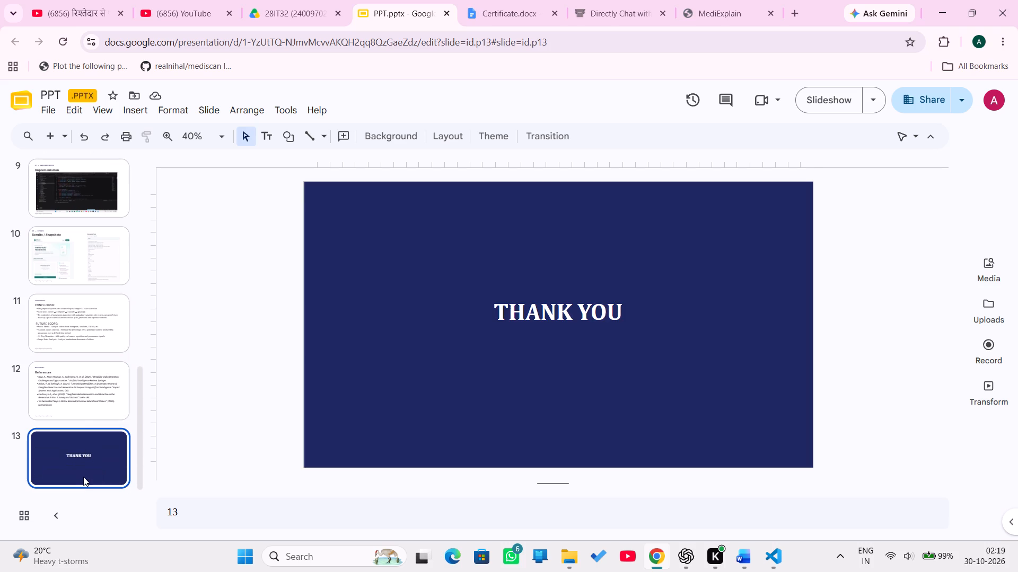
# Review the earlier slides from Implementation back to the title slide, checking their content against the medical report project.
pyautogui.scroll(4, 83, 344)
pyautogui.click(83, 344)
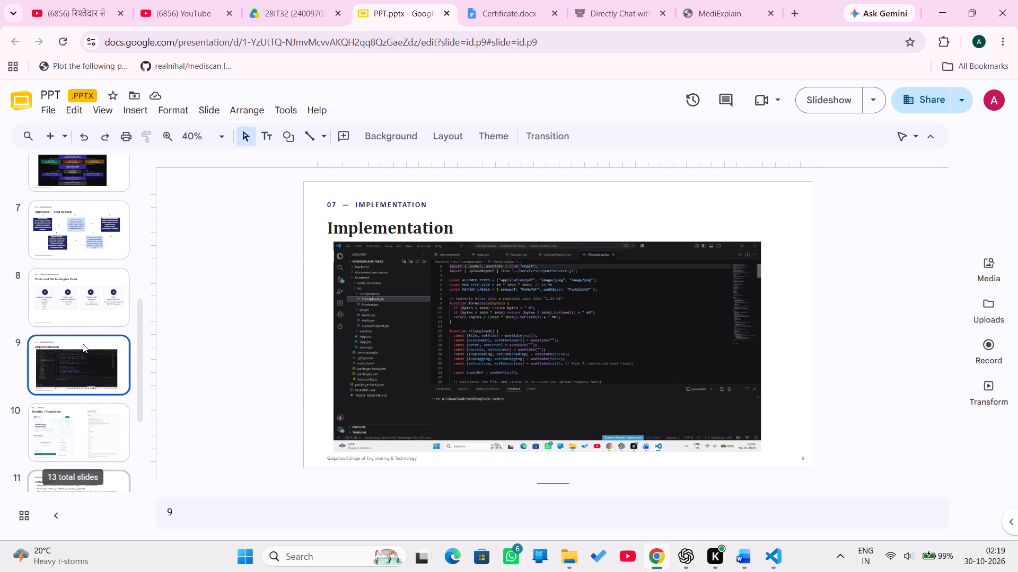
pyautogui.click(85, 305)
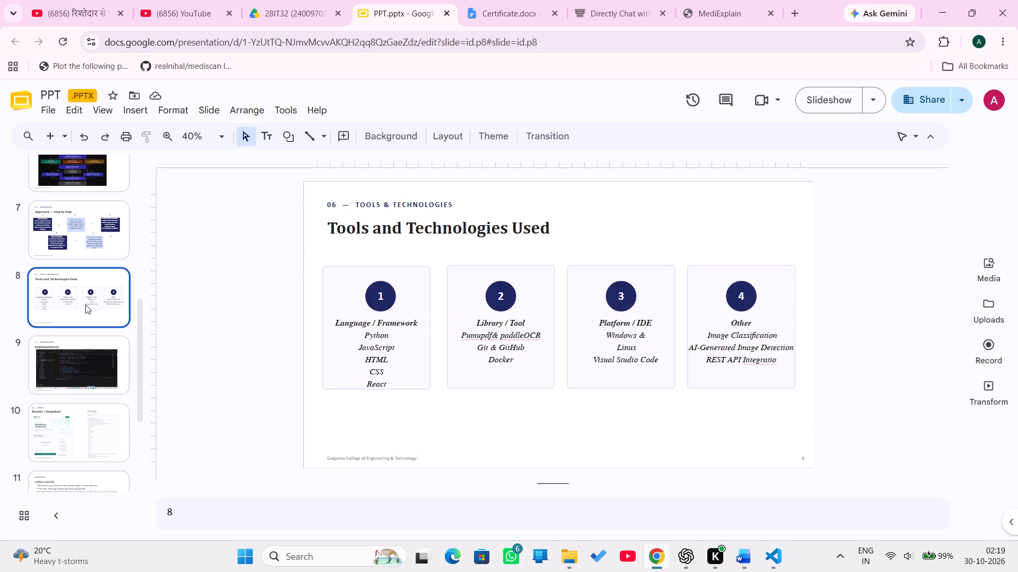
pyautogui.click(81, 234)
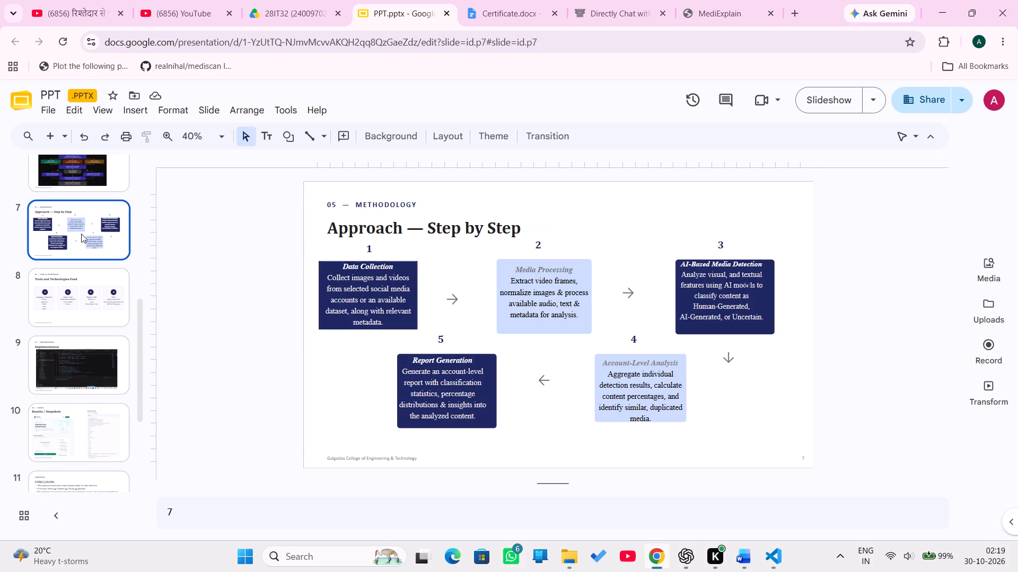
pyautogui.scroll(2, 81, 234)
pyautogui.click(81, 234)
pyautogui.scroll(1, 81, 234)
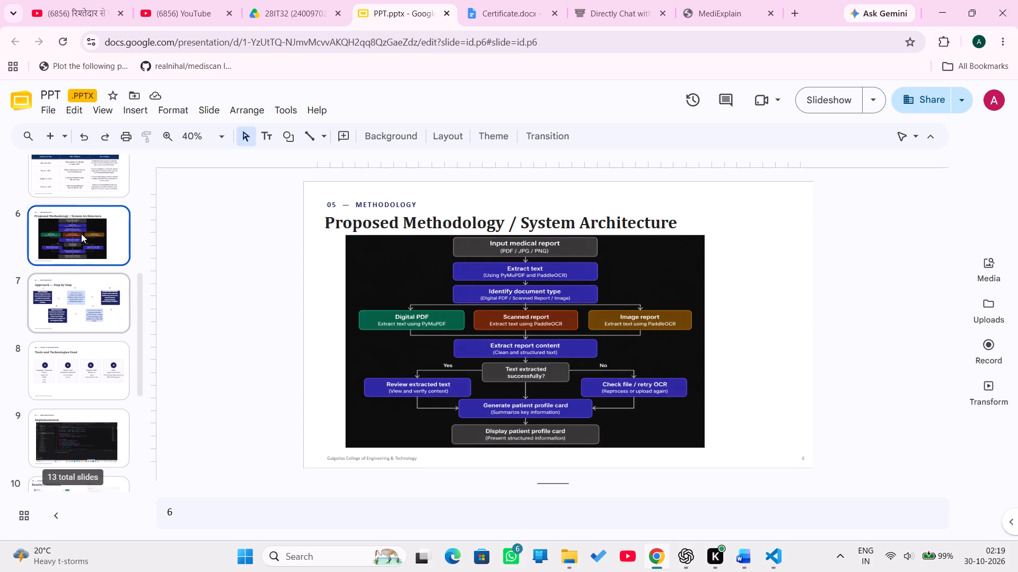
pyautogui.scroll(1, 81, 234)
pyautogui.click(81, 234)
pyautogui.scroll(2, 81, 234)
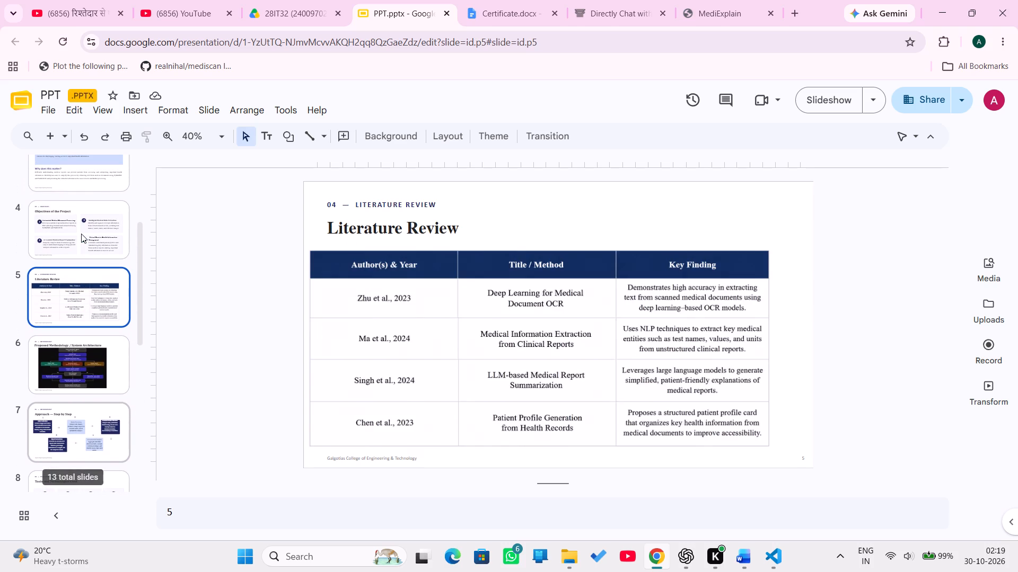
pyautogui.click(81, 234)
pyautogui.click(82, 299)
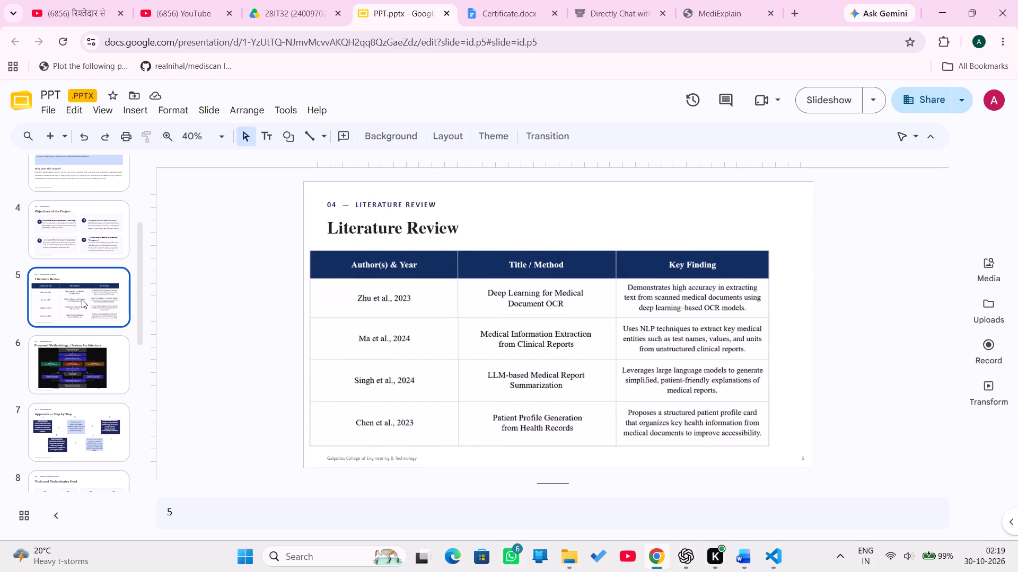
pyautogui.scroll(2, 105, 239)
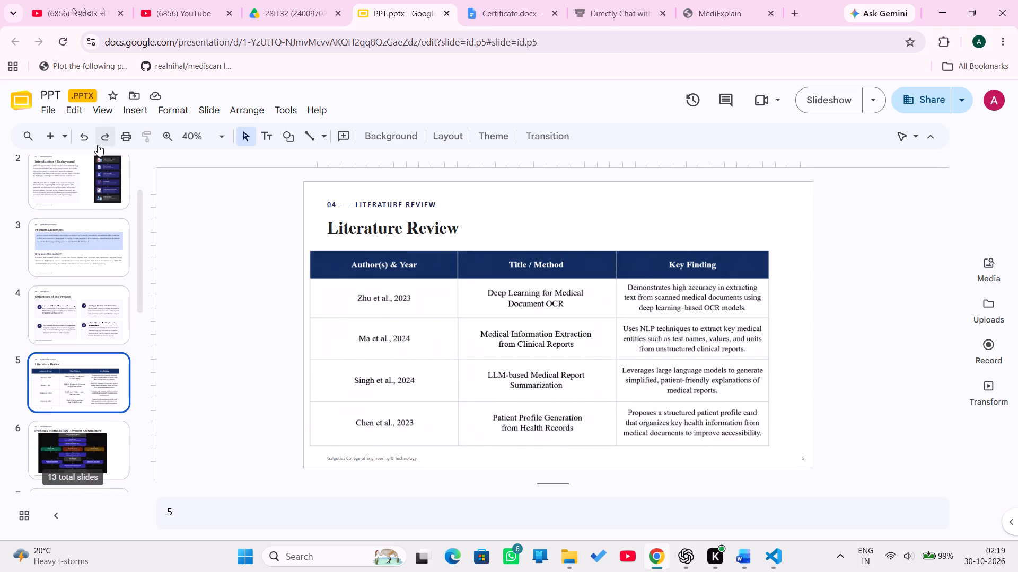
pyautogui.click(93, 198)
pyautogui.click(94, 233)
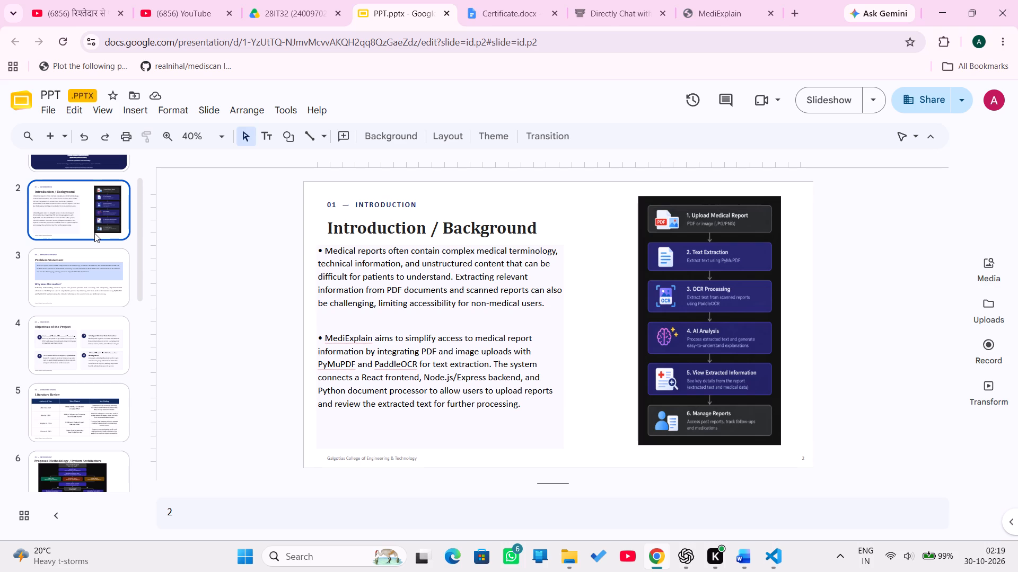
pyautogui.click(93, 280)
pyautogui.scroll(2, 93, 280)
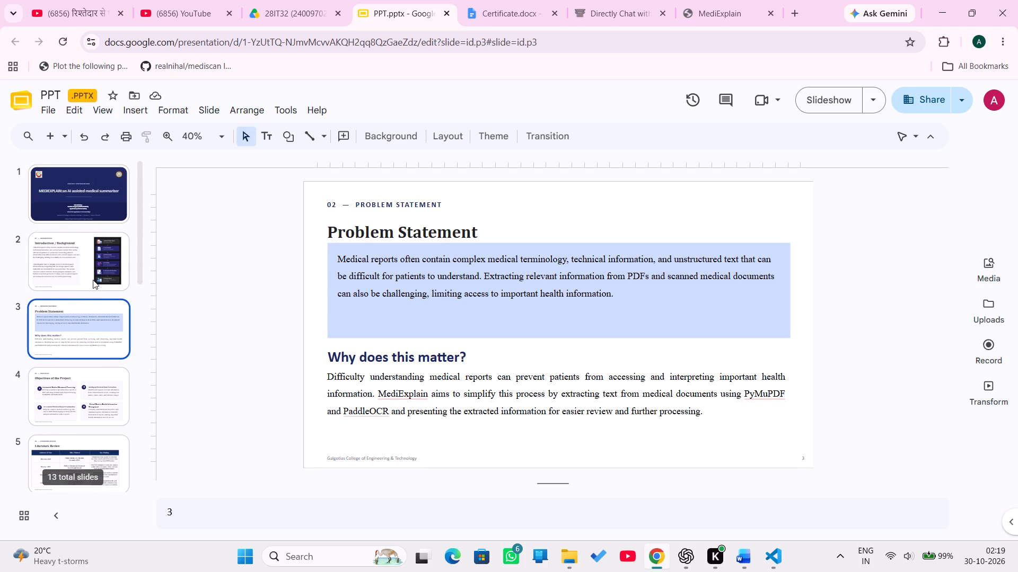
pyautogui.scroll(1, 93, 280)
pyautogui.click(88, 208)
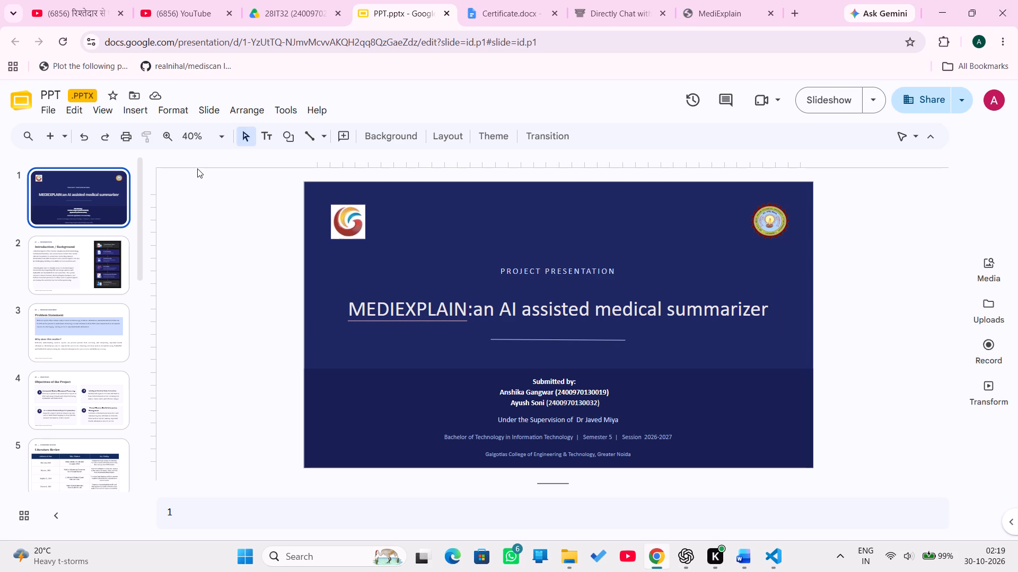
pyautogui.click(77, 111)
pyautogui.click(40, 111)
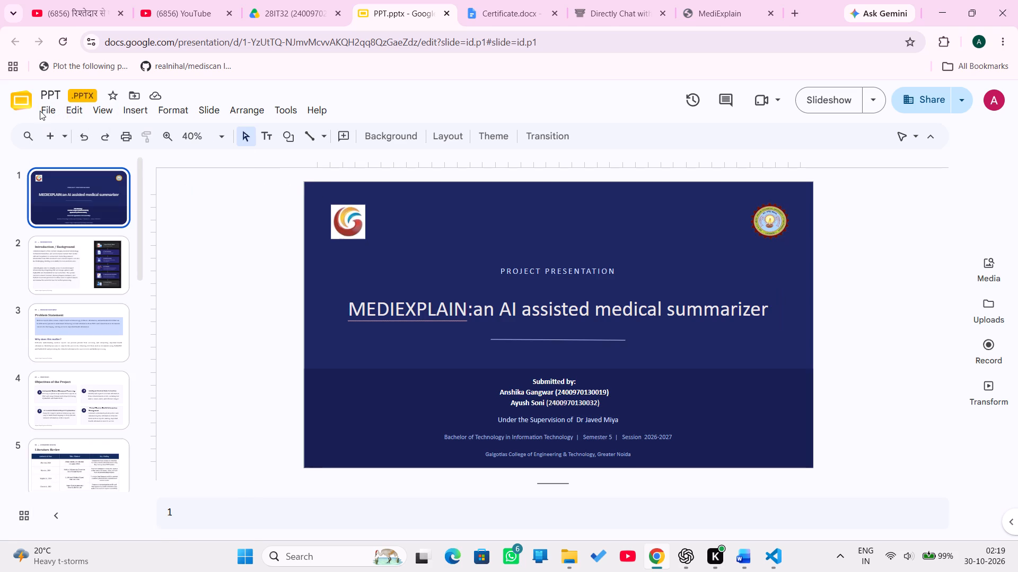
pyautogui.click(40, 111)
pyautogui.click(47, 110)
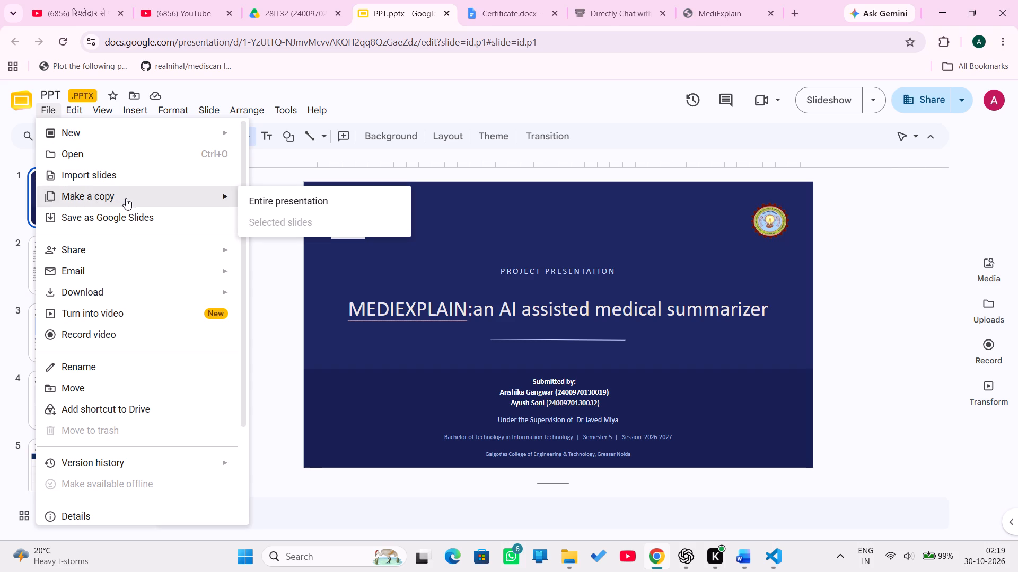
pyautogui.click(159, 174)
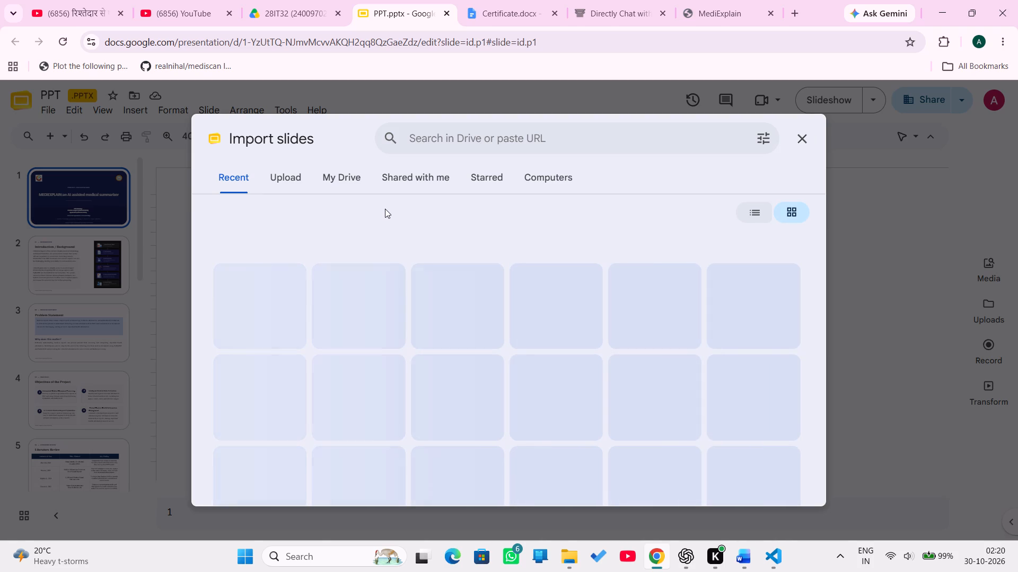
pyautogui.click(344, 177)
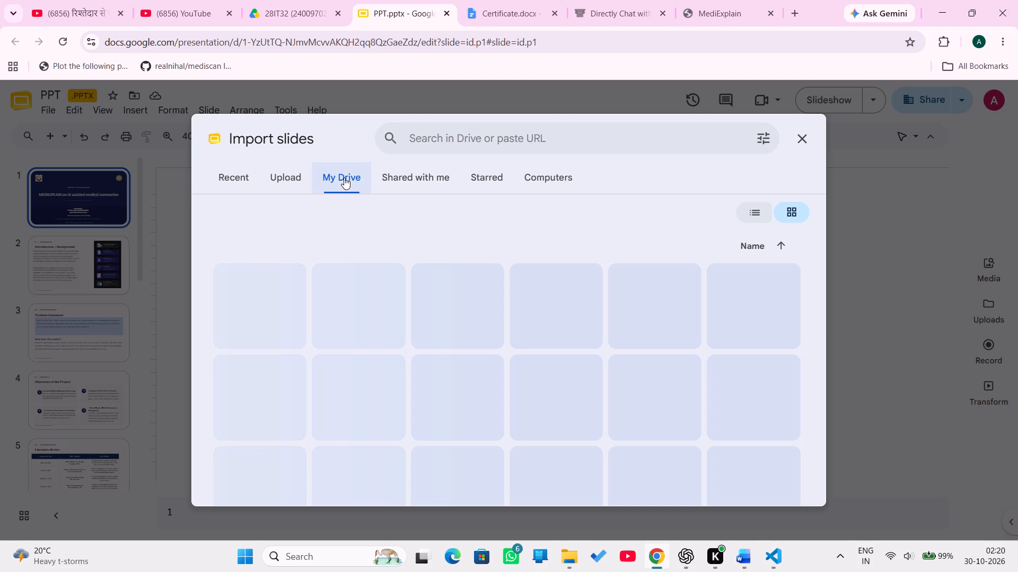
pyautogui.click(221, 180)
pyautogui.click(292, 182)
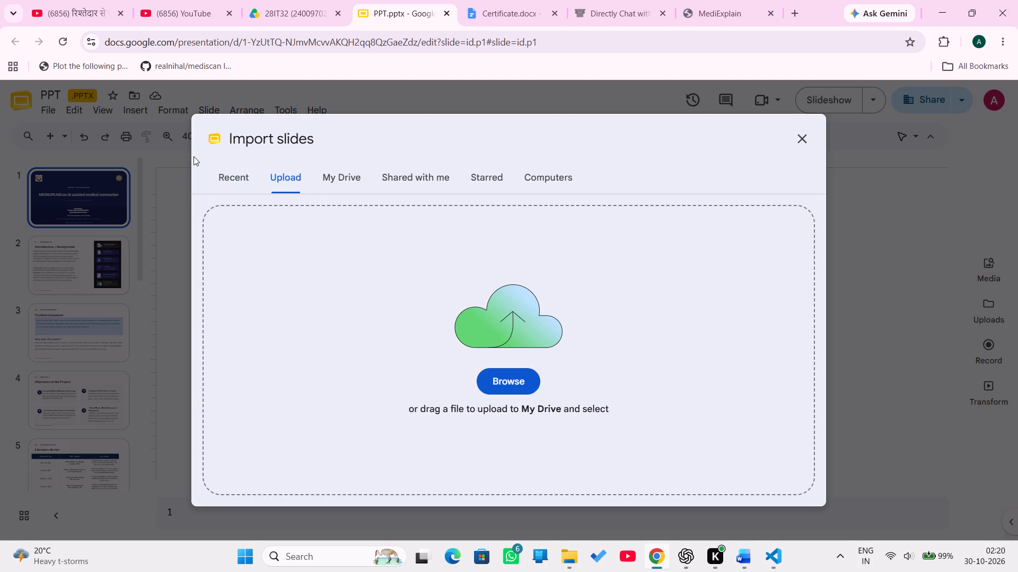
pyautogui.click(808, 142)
# Download the presentation as a Microsoft PowerPoint (.pptx) file.
pyautogui.click(51, 105)
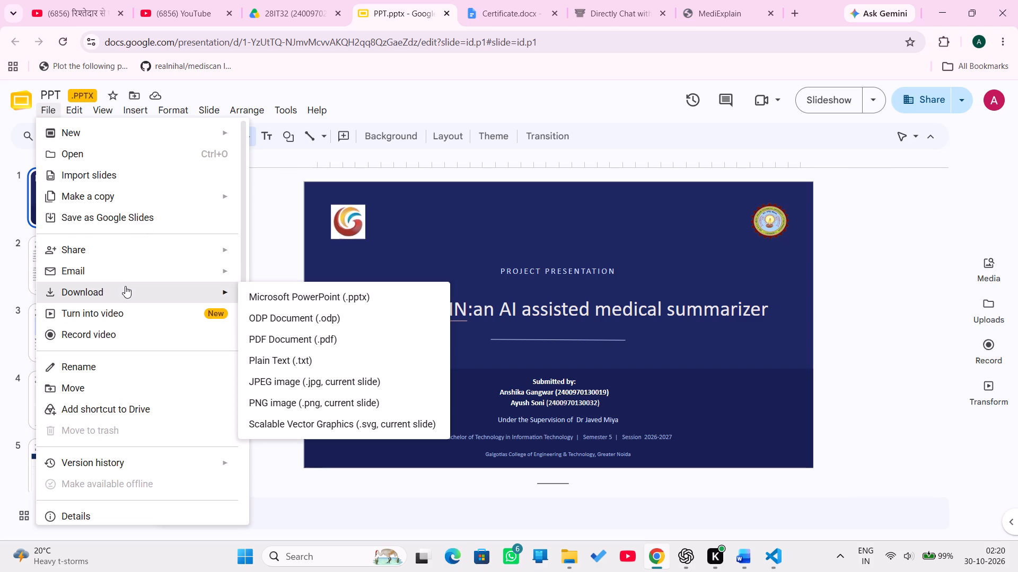
pyautogui.click(282, 290)
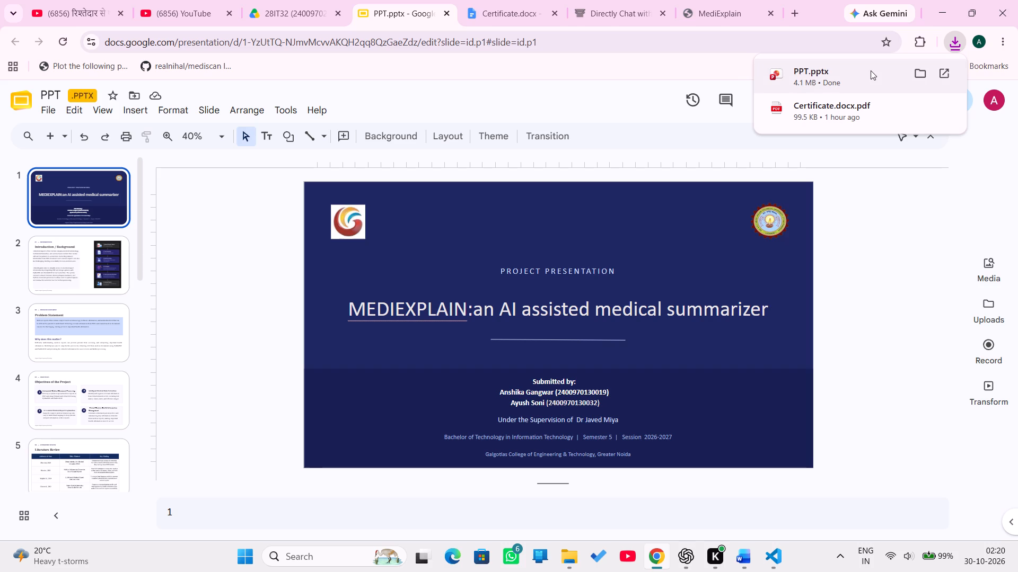
# Open the downloaded PPT.pptx in PowerPoint and review its slides from the title slide through References.
pyautogui.doubleClick(871, 70)
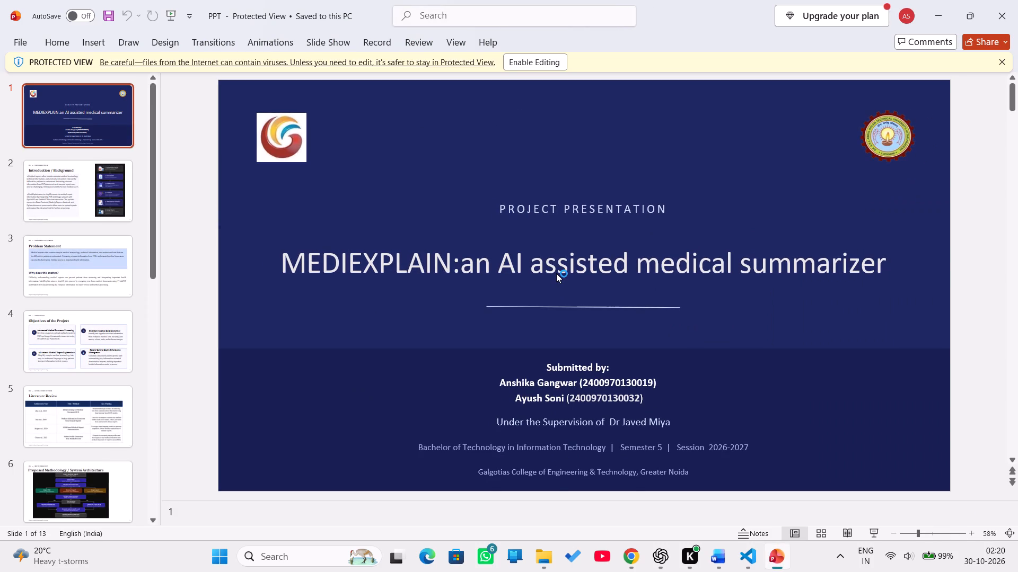
pyautogui.press('Down')
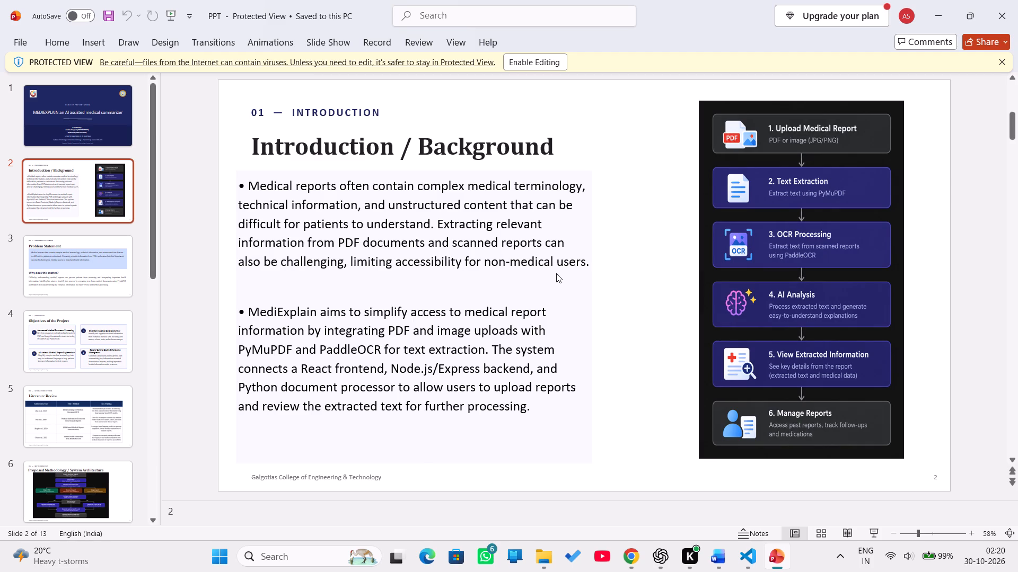
pyautogui.press('Down')
pyautogui.press('Down')
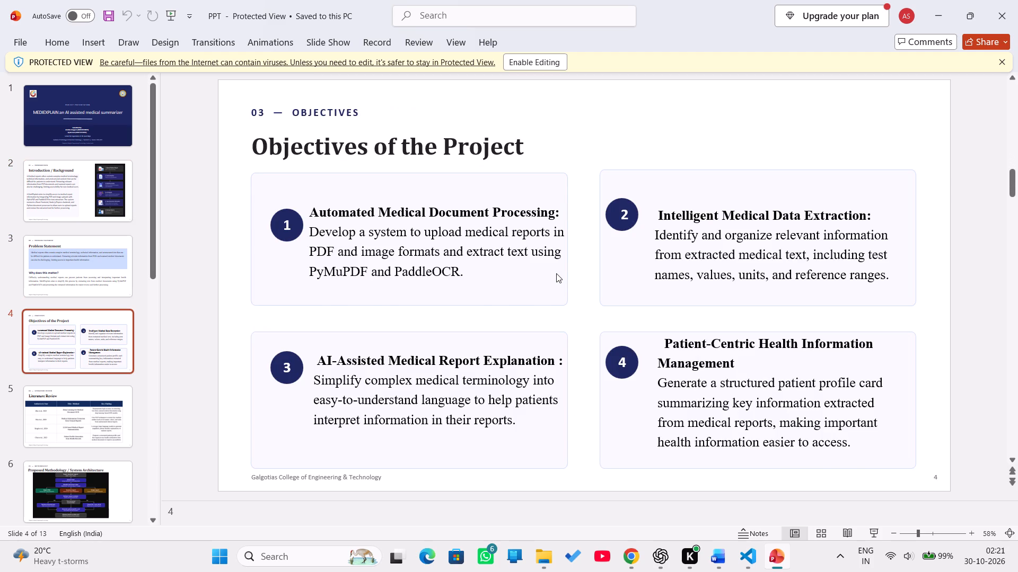
pyautogui.press('Down')
pyautogui.press('Down')
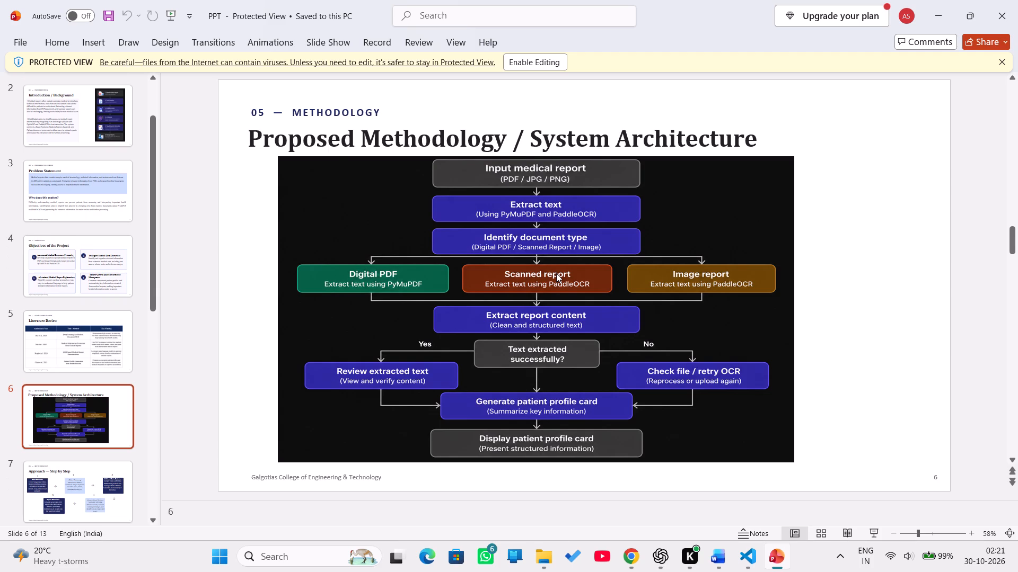
pyautogui.press('Down')
pyautogui.press('Down')
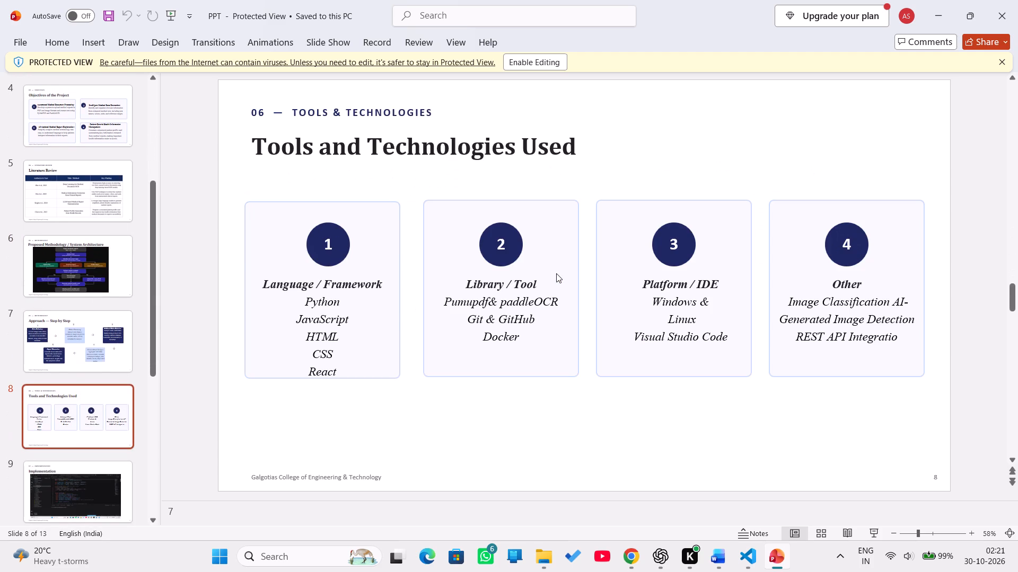
pyautogui.press('Down')
pyautogui.press('Down')
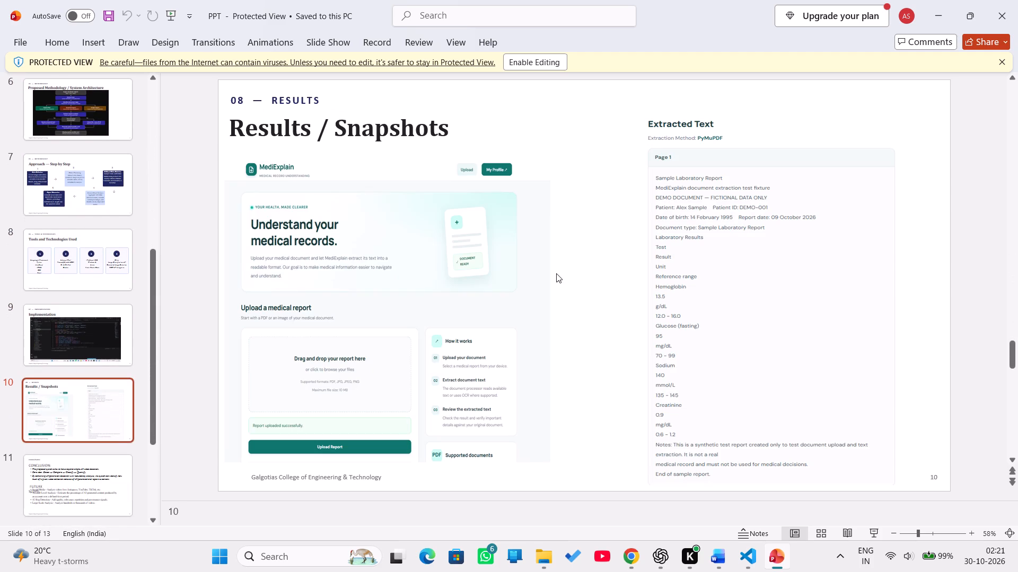
pyautogui.press('Down')
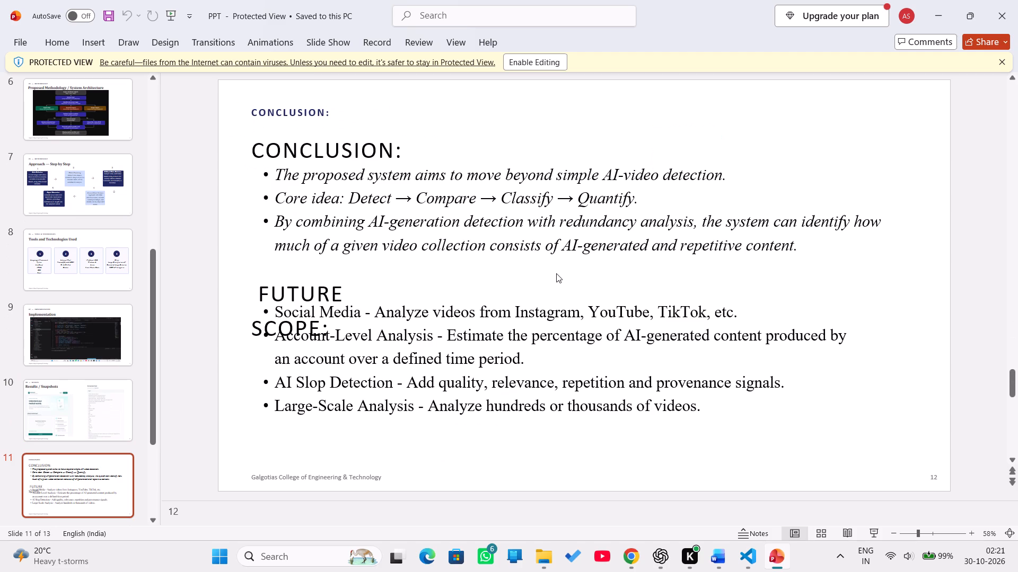
pyautogui.press('Down')
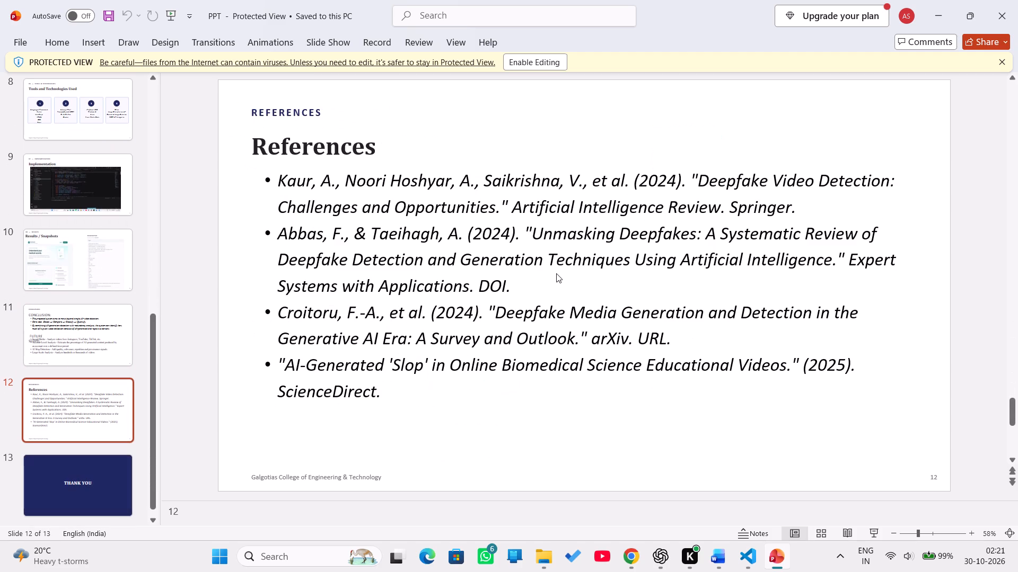
# Review the downloaded slides backwards from References to Objectives of the Project, checking Implementation and Literature Review on the way.
pyautogui.press('Up')
pyautogui.press('Up')
pyautogui.press('Up')
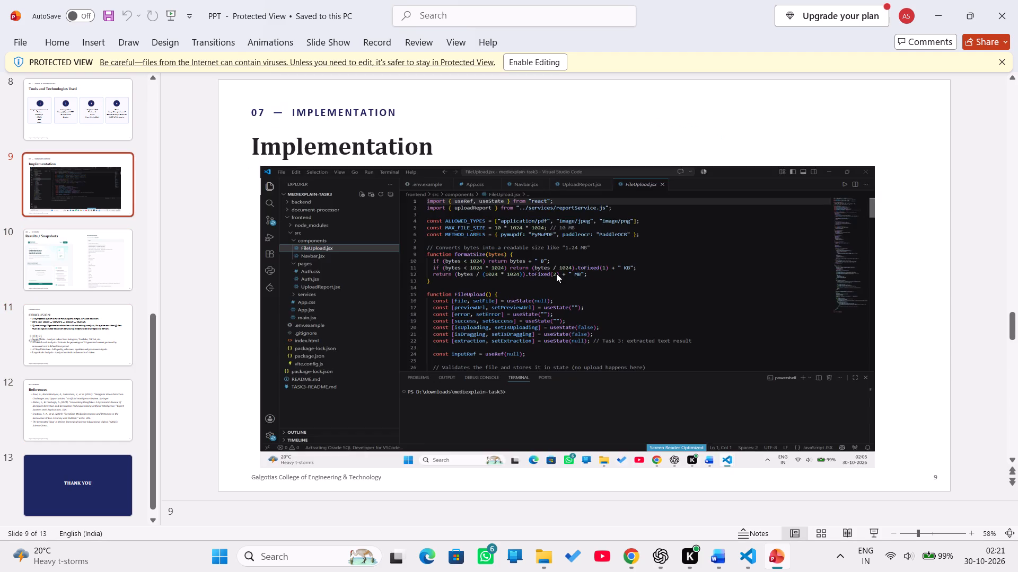
pyautogui.press('Up')
pyautogui.press('Up')
pyautogui.press('Up')
pyautogui.press('Up')
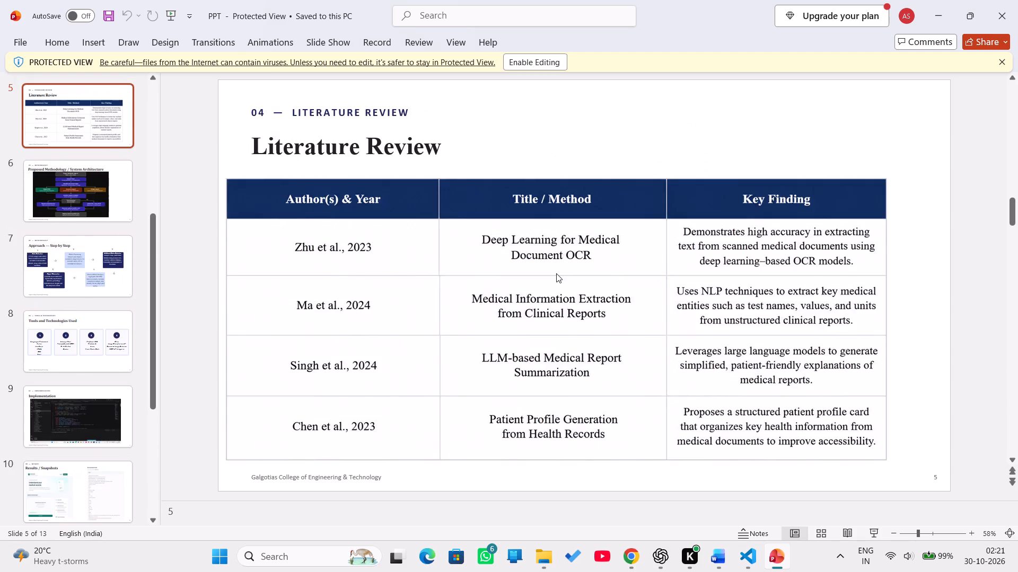
pyautogui.press('Up')
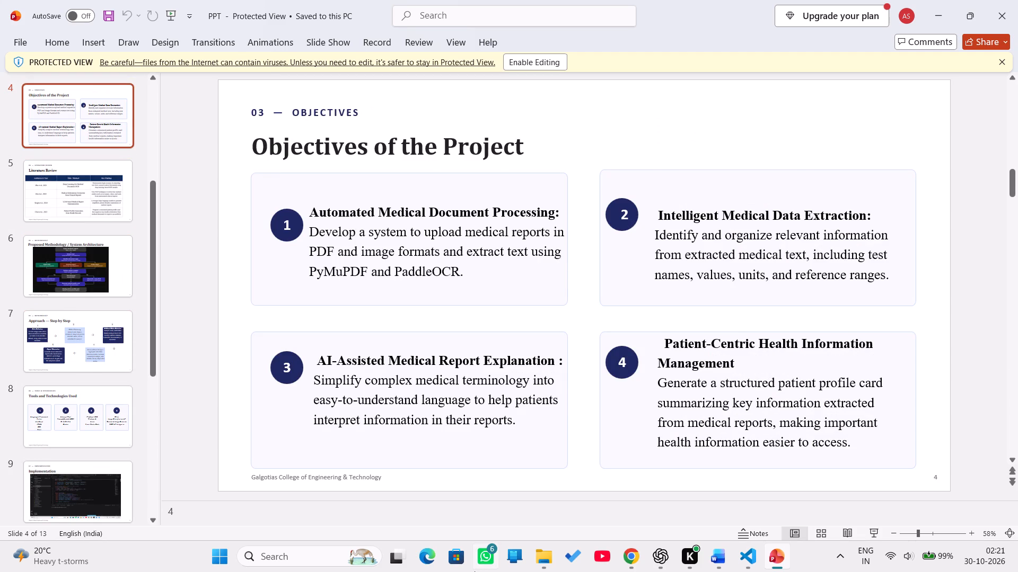
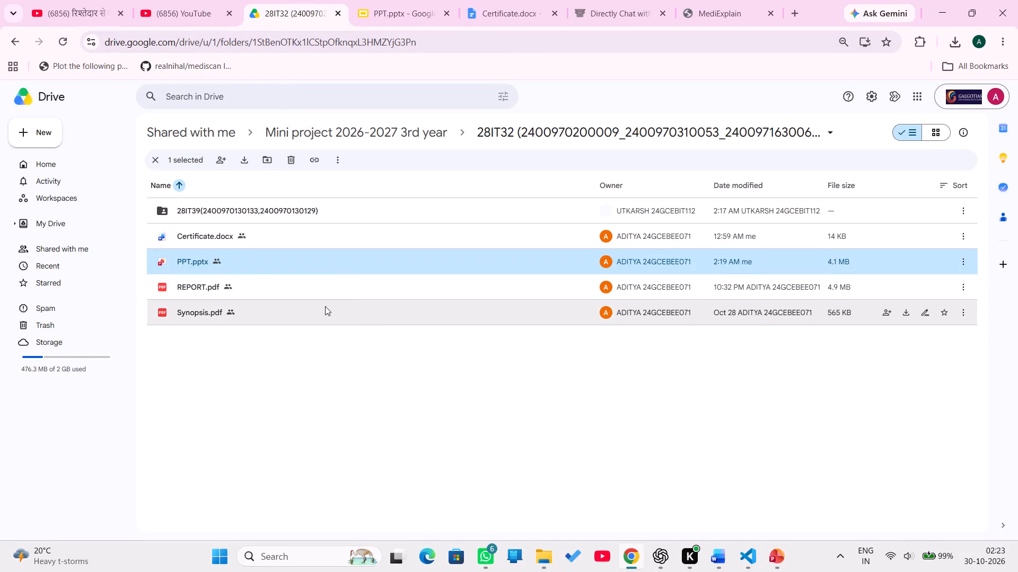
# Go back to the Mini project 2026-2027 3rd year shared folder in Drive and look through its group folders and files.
pyautogui.scroll(2, 259, 267)
pyautogui.scroll(-1, 259, 267)
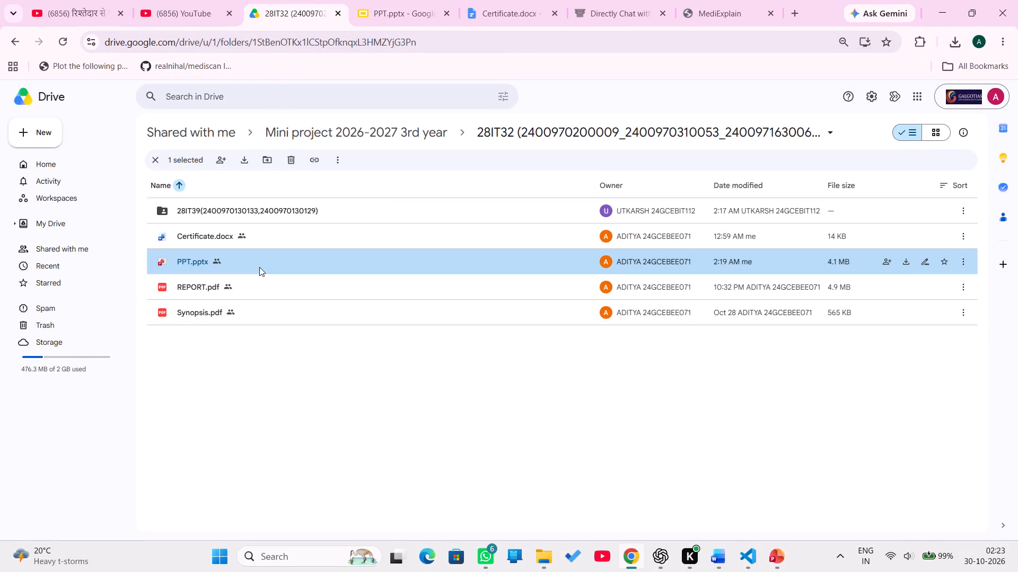
pyautogui.scroll(-1, 259, 267)
pyautogui.scroll(3, 259, 267)
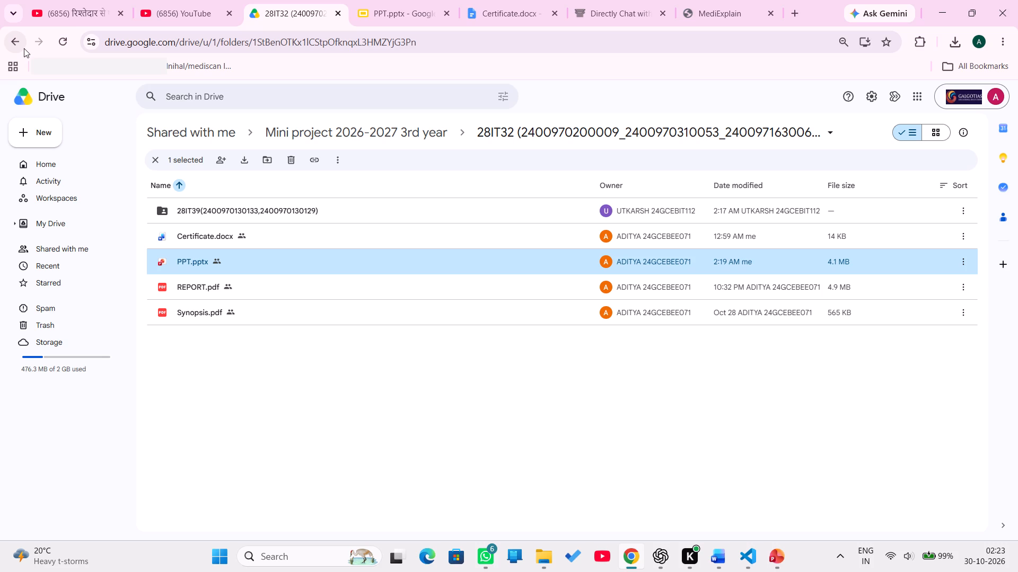
pyautogui.click(24, 48)
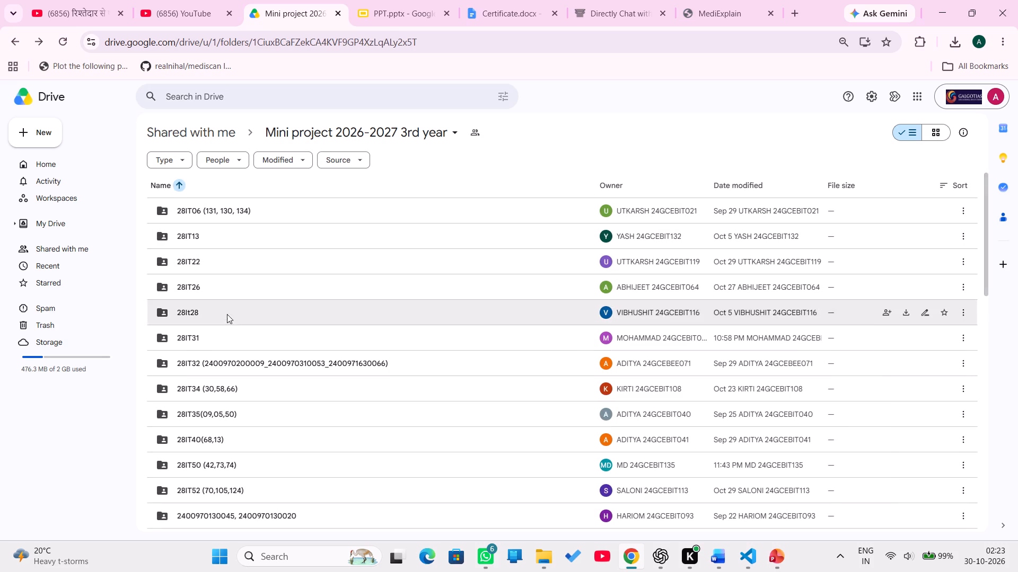
pyautogui.scroll(-1, 236, 367)
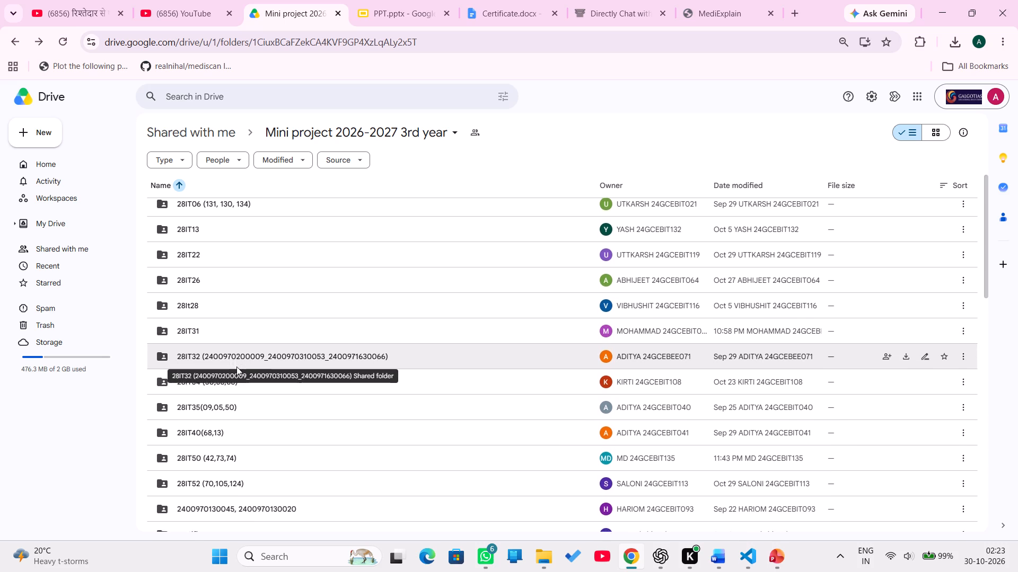
pyautogui.scroll(-3, 236, 367)
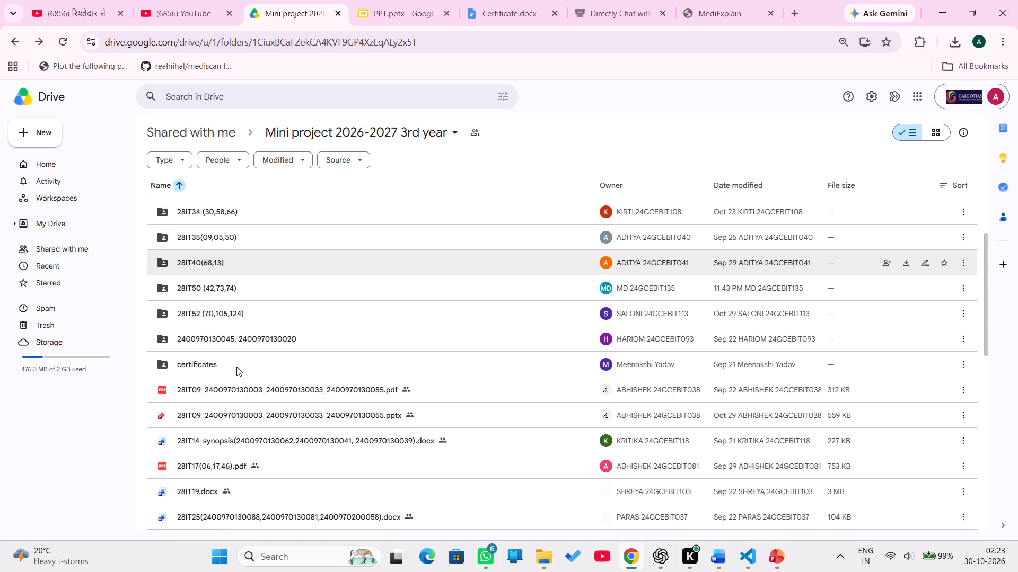
pyautogui.scroll(-5, 236, 367)
pyautogui.scroll(10, 236, 367)
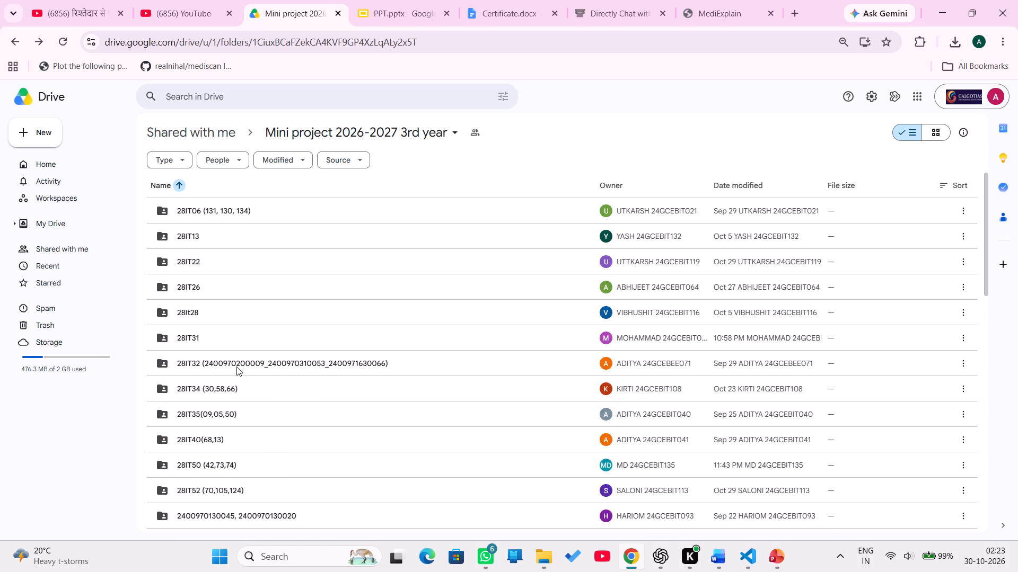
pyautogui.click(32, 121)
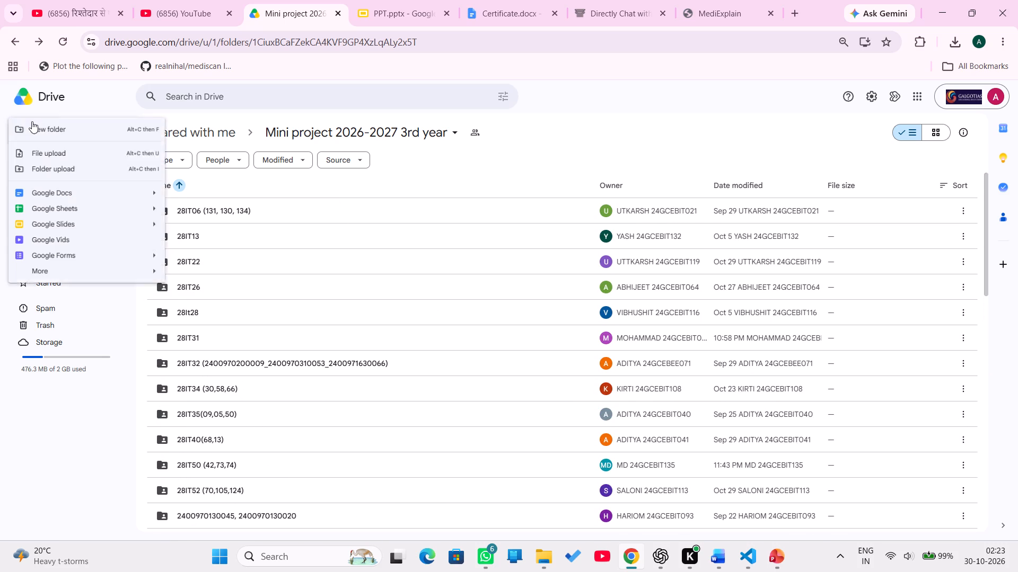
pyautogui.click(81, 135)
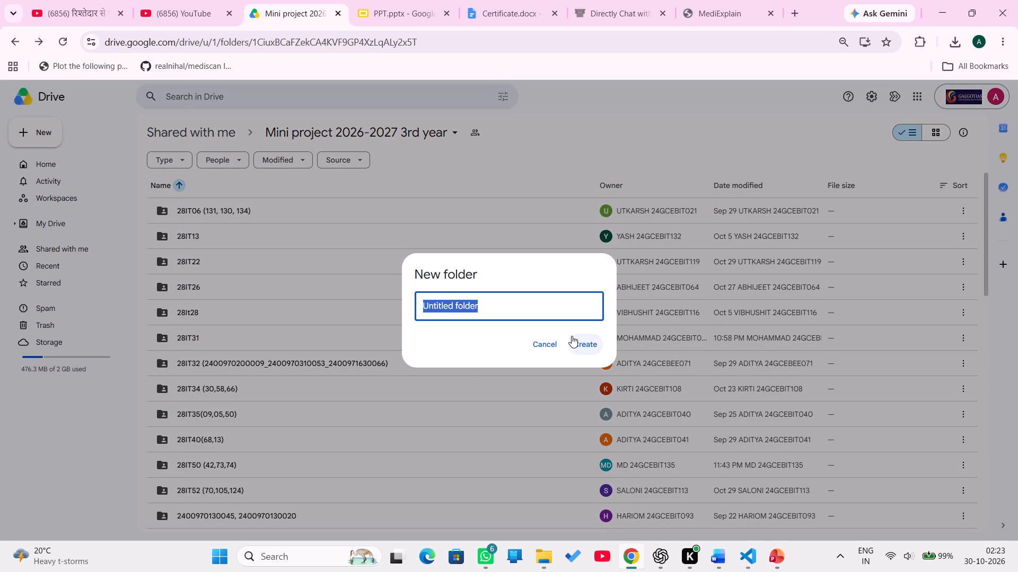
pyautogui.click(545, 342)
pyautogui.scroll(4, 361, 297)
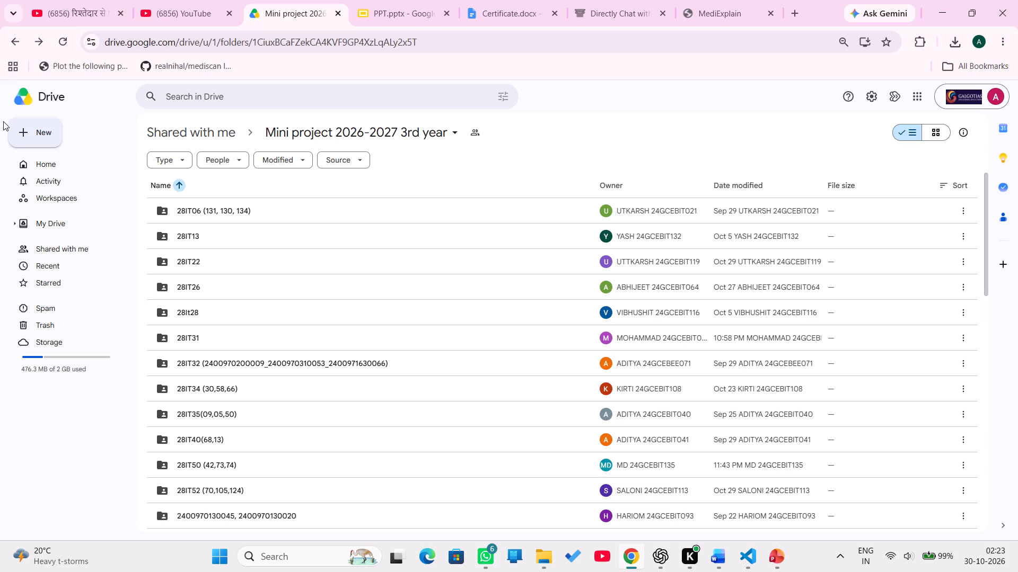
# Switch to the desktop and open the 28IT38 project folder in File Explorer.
pyautogui.click(534, 548)
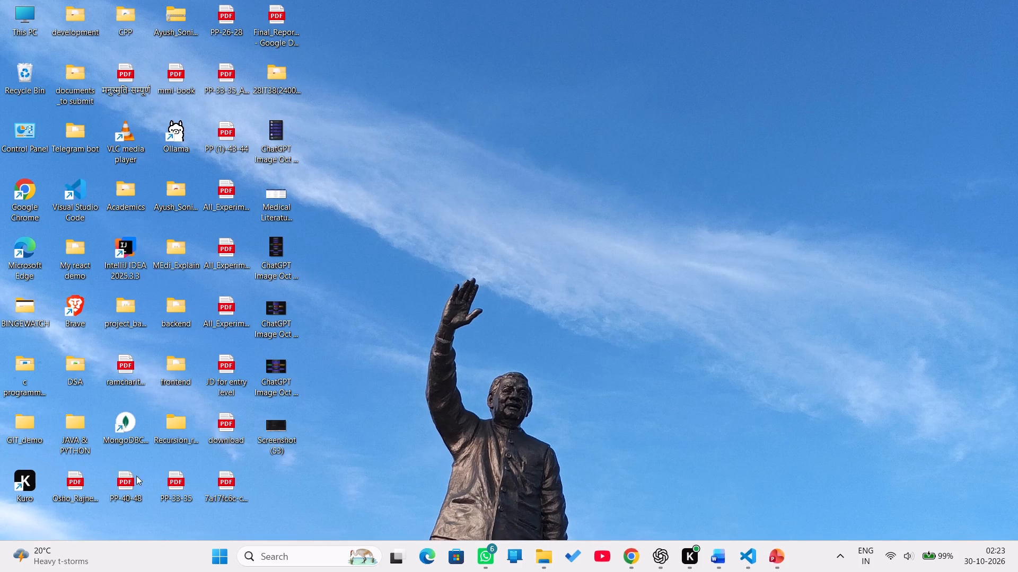
pyautogui.doubleClick(272, 75)
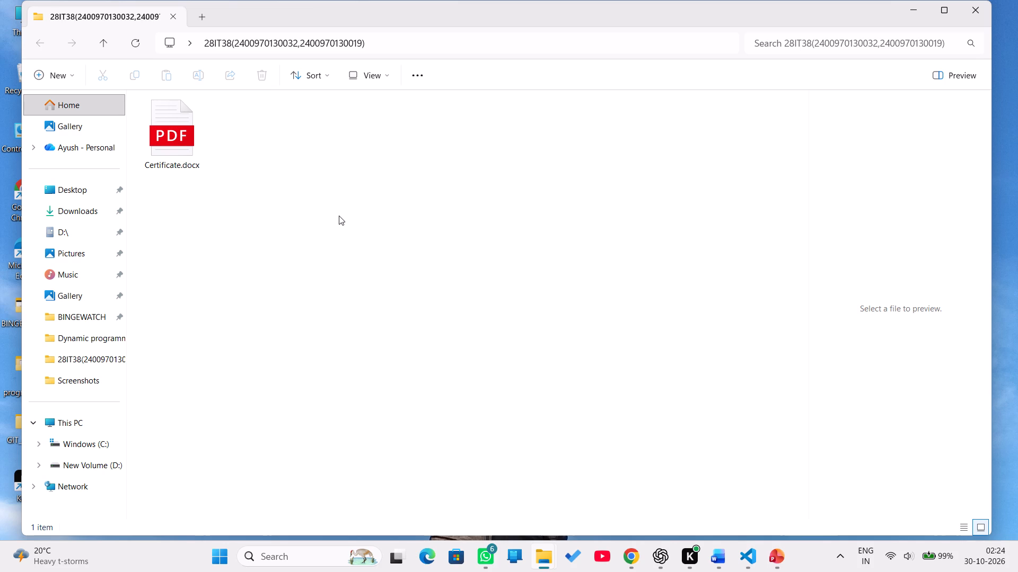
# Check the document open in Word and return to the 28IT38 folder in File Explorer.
pyautogui.click(722, 552)
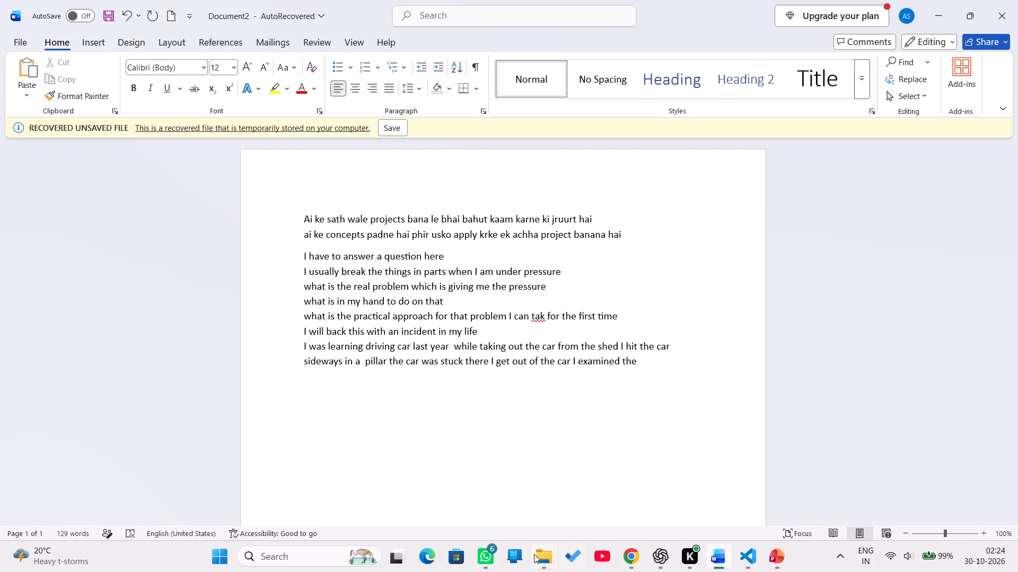
pyautogui.click(534, 554)
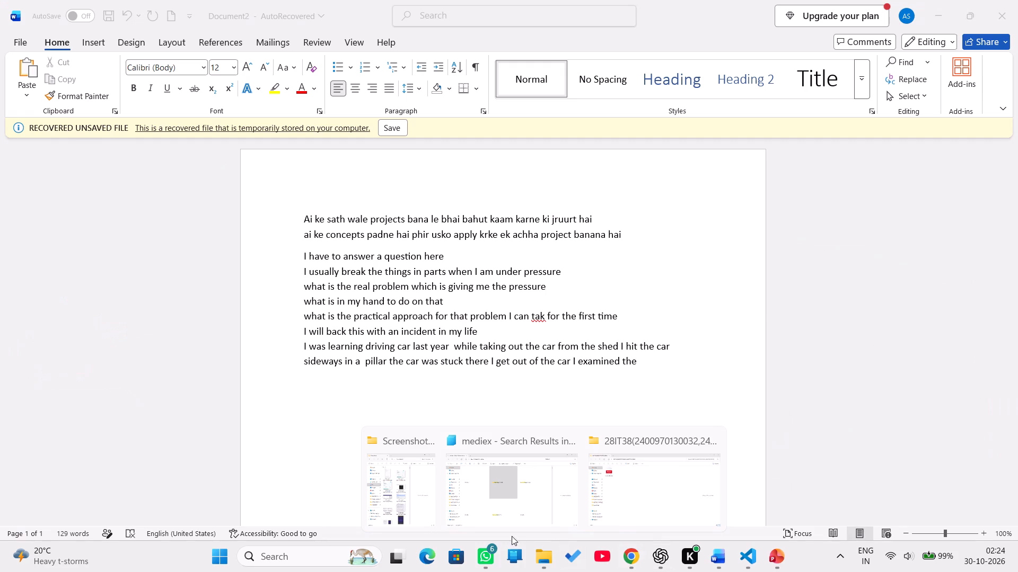
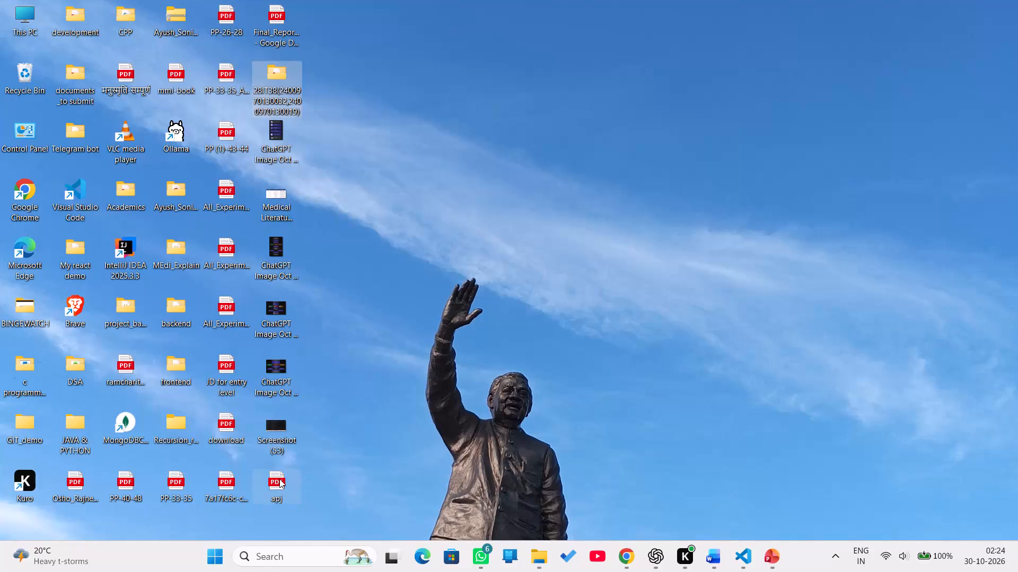
# Open apj.pdf from the desktop and skim the MediExplain report from its cover page to the abstract.
pyautogui.doubleClick(279, 479)
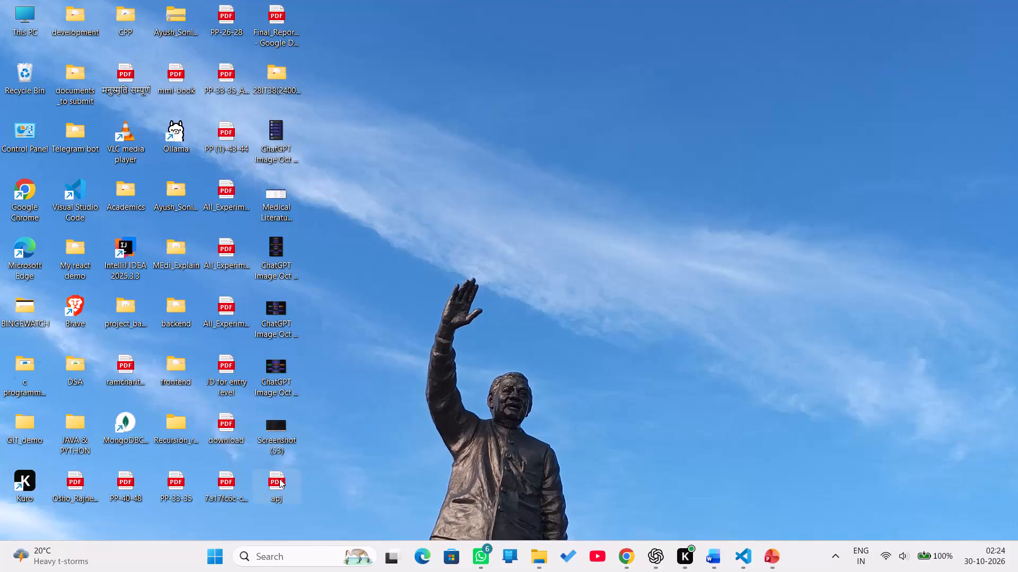
pyautogui.scroll(-2, 425, 286)
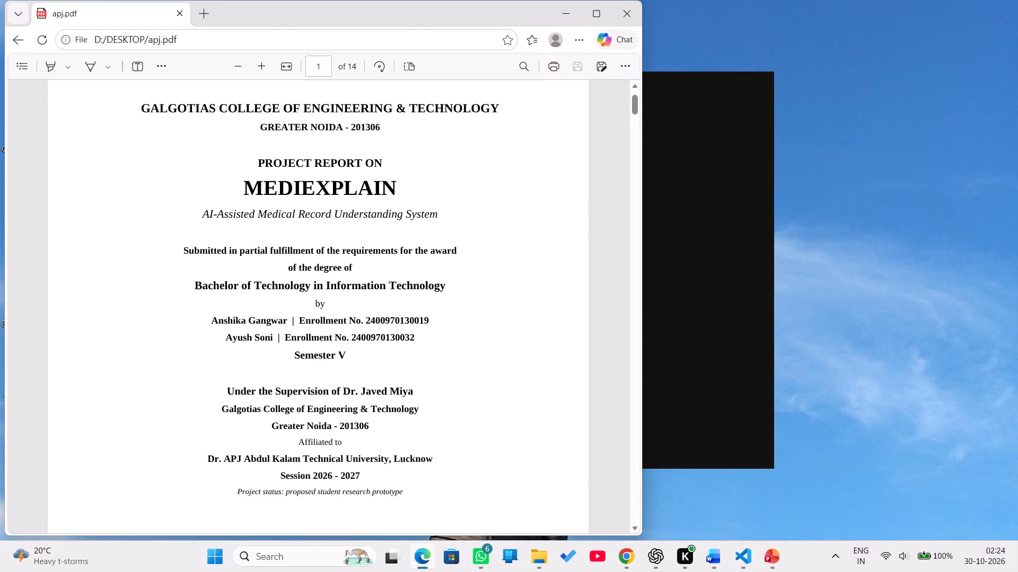
pyautogui.scroll(-6, 425, 286)
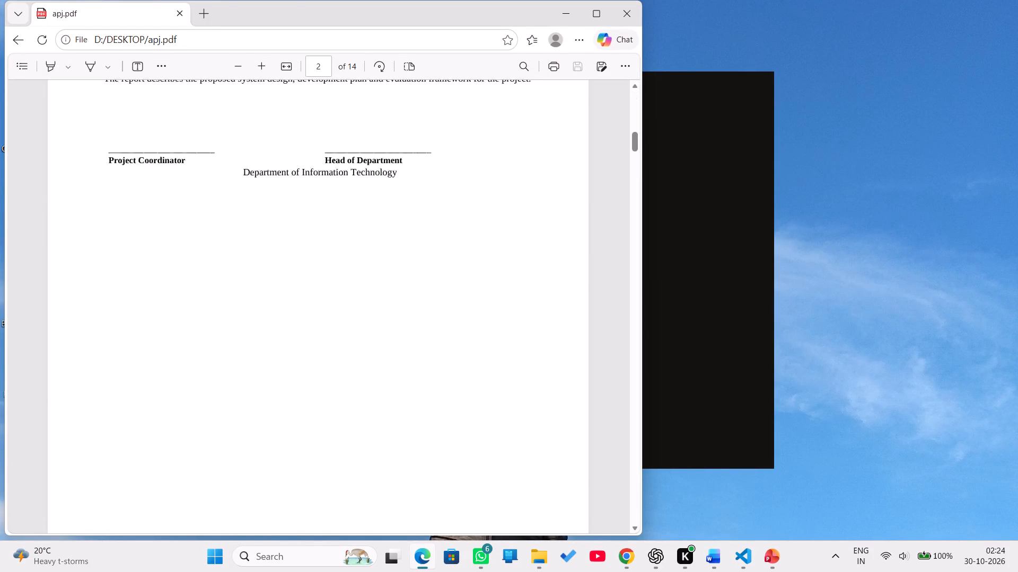
pyautogui.scroll(-3, 425, 286)
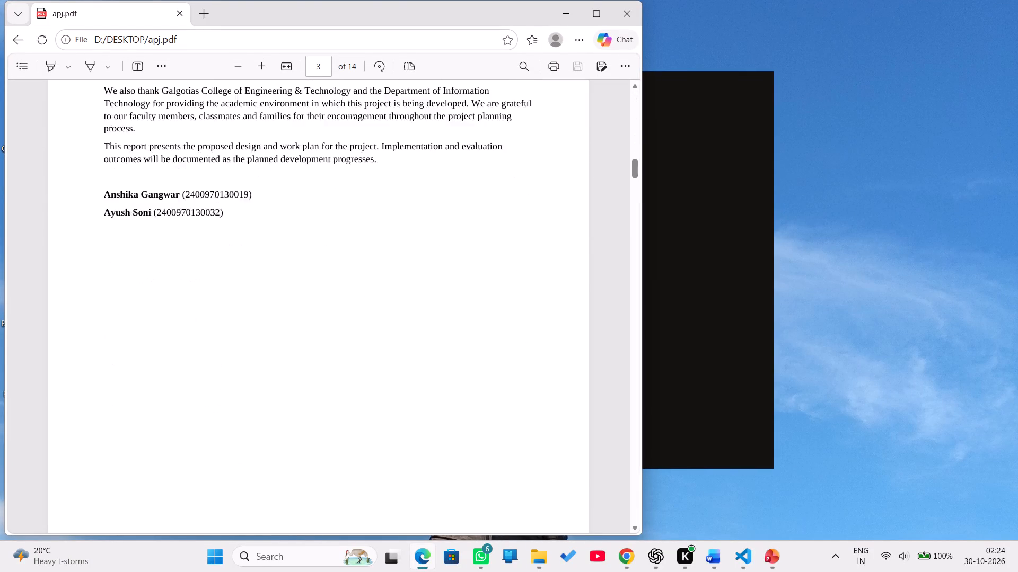
pyautogui.scroll(-9, 425, 286)
pyautogui.scroll(1, 425, 286)
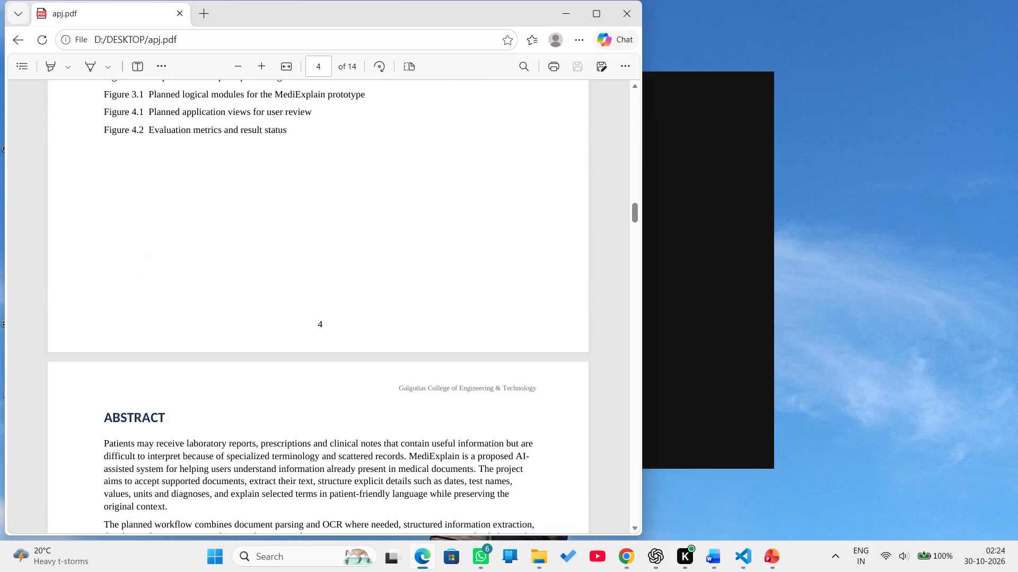
# Switch to the shared Drive folder in Chrome and arrange it side by side with apj.pdf.
pyautogui.click(634, 571)
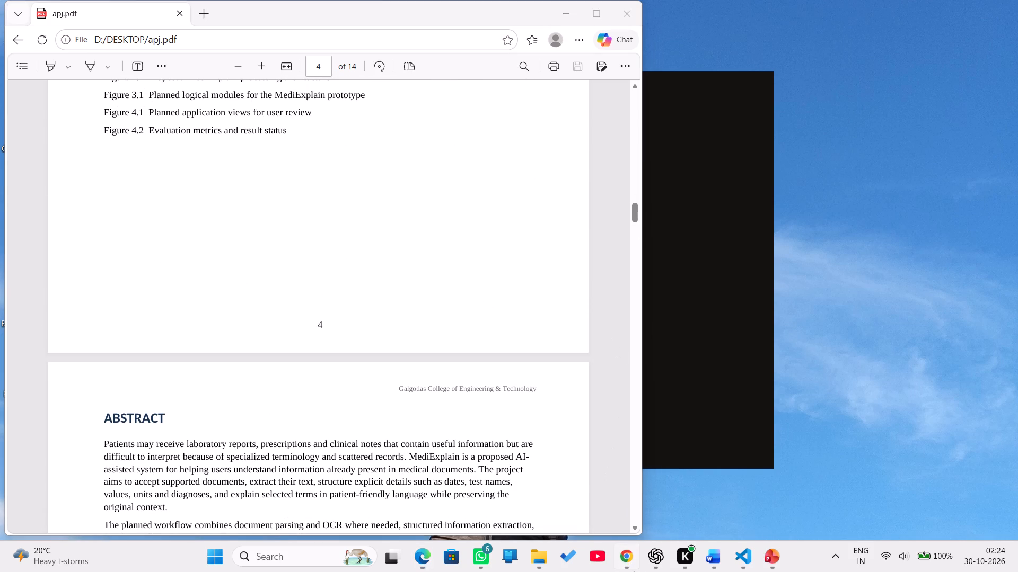
pyautogui.press('super+Right')
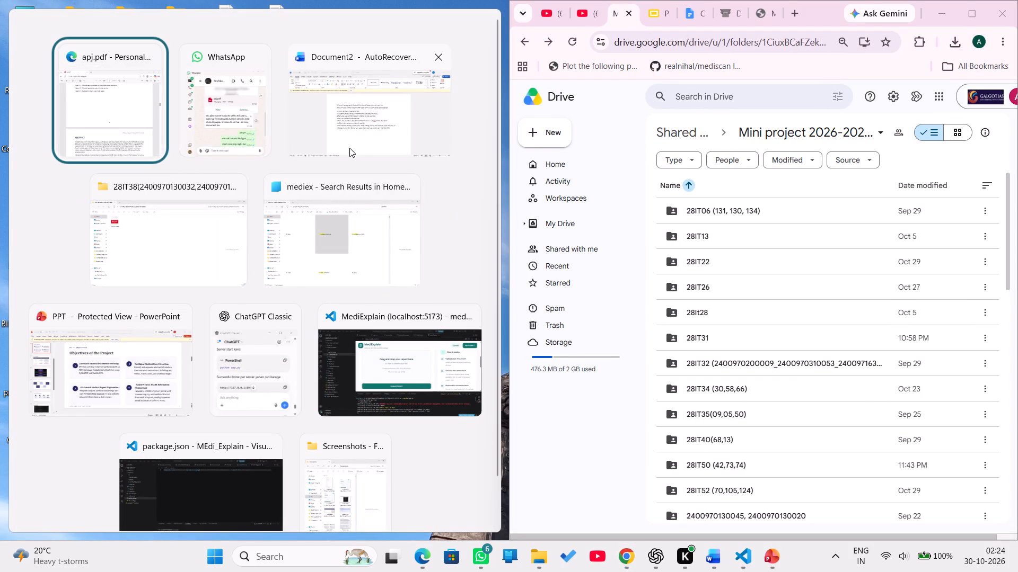
pyautogui.click(86, 94)
# Open REPORT.pdf from the 28IT32 group folder in Drive and view its cover and certificate pages.
pyautogui.doubleClick(811, 367)
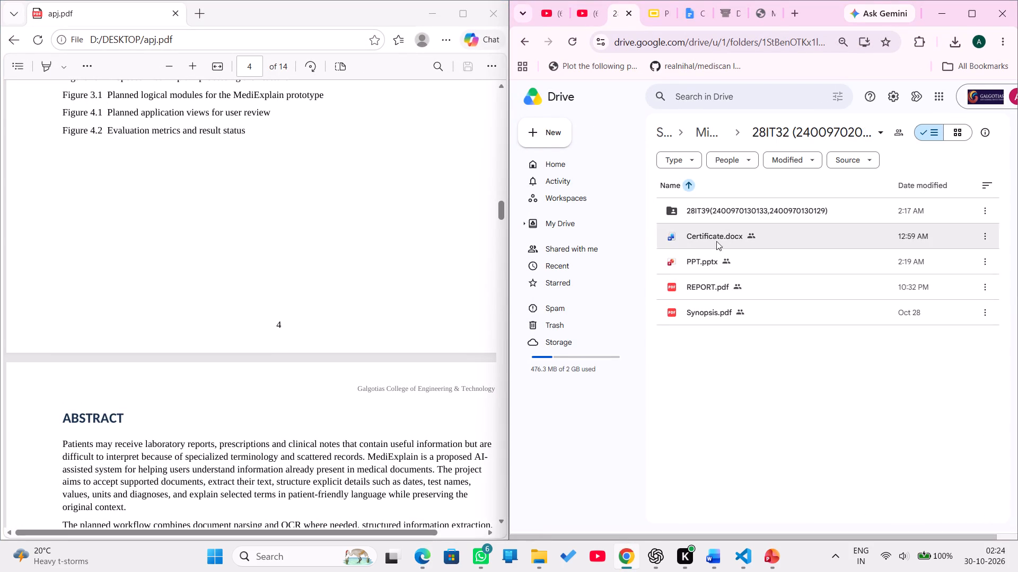
pyautogui.doubleClick(714, 284)
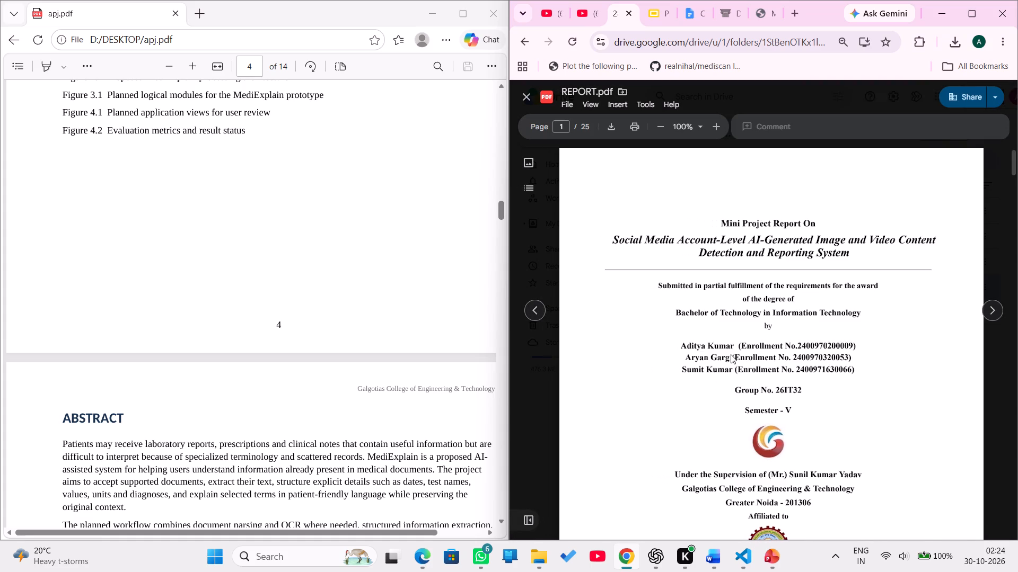
pyautogui.scroll(-6, 697, 355)
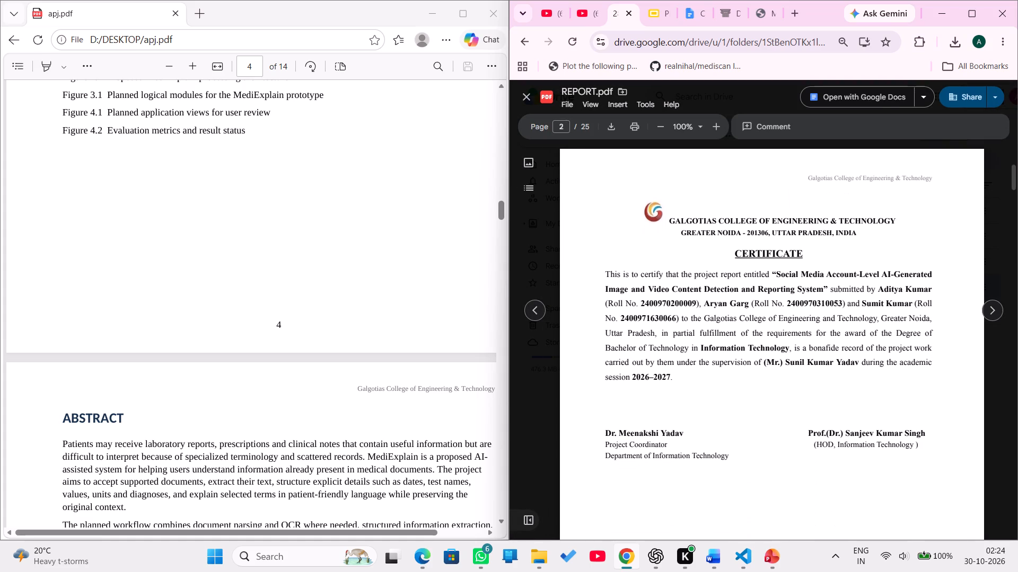
pyautogui.scroll(-1, 697, 355)
# Compare the certificate page of apj.pdf with the one in REPORT.pdf, including the Project Coordinator signature line.
pyautogui.scroll(5, 291, 348)
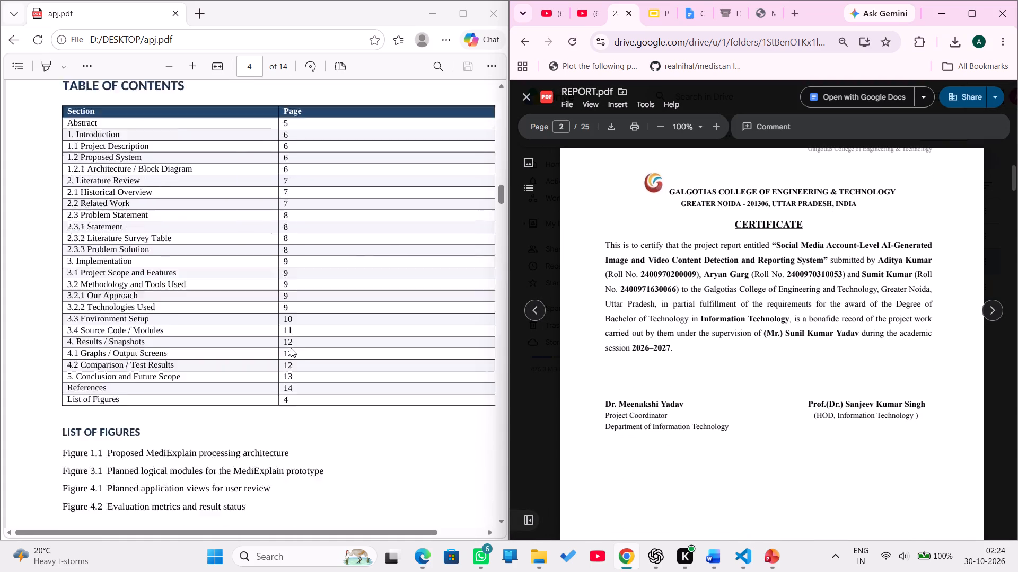
pyautogui.scroll(1, 291, 348)
pyautogui.scroll(-8, 291, 348)
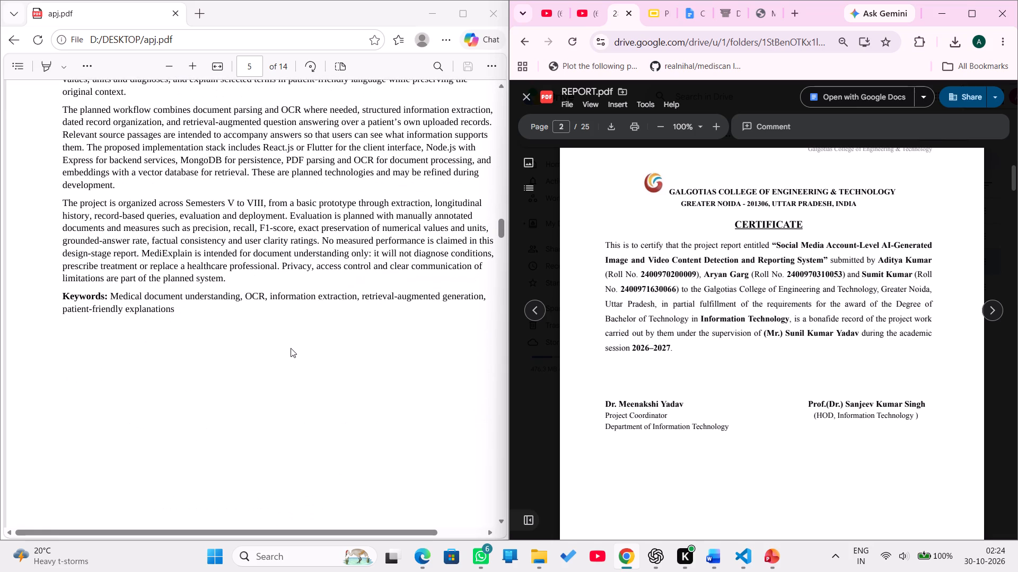
pyautogui.scroll(5, 291, 348)
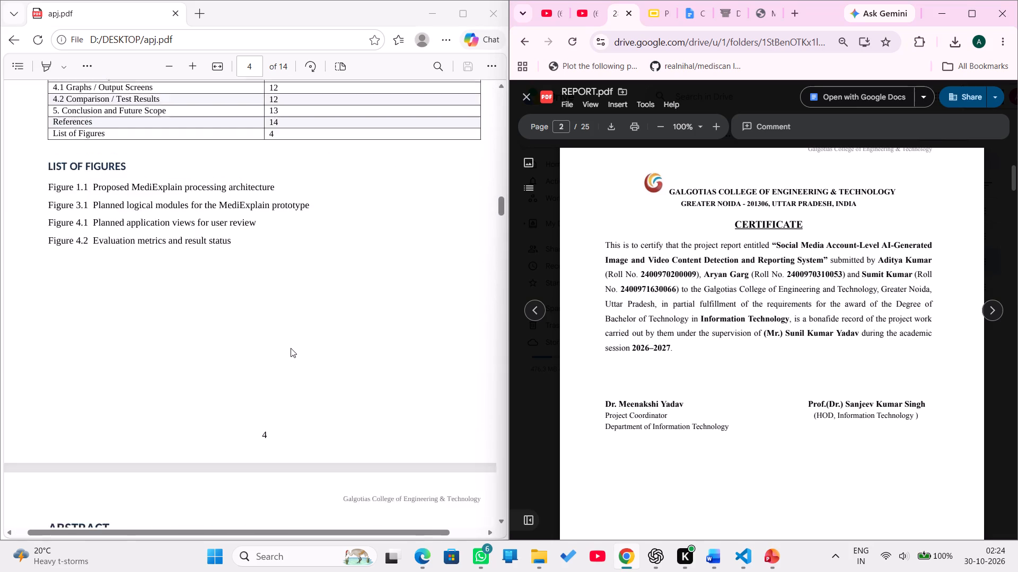
pyautogui.scroll(4, 291, 348)
pyautogui.scroll(-2, 291, 348)
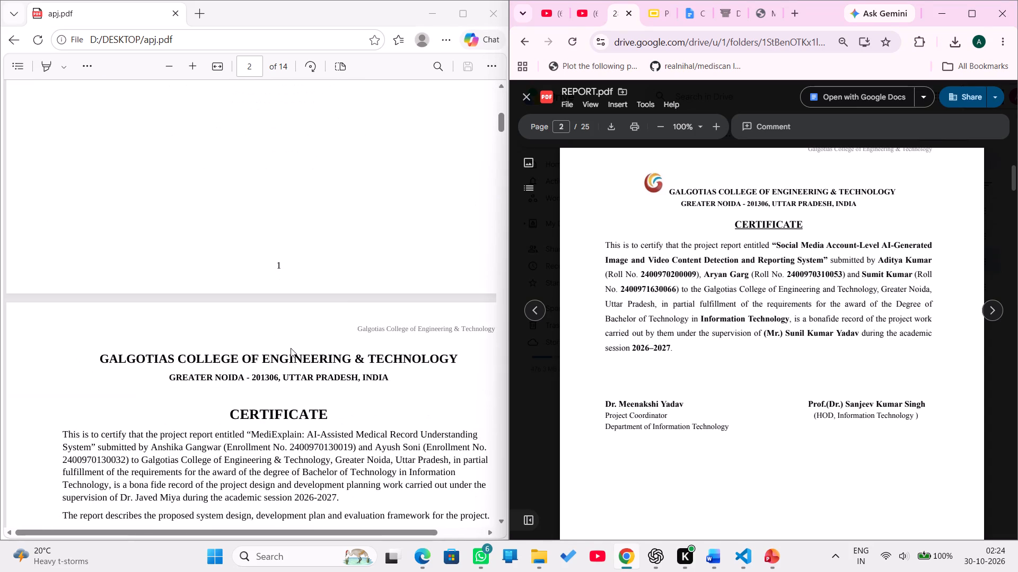
pyautogui.scroll(-2, 291, 348)
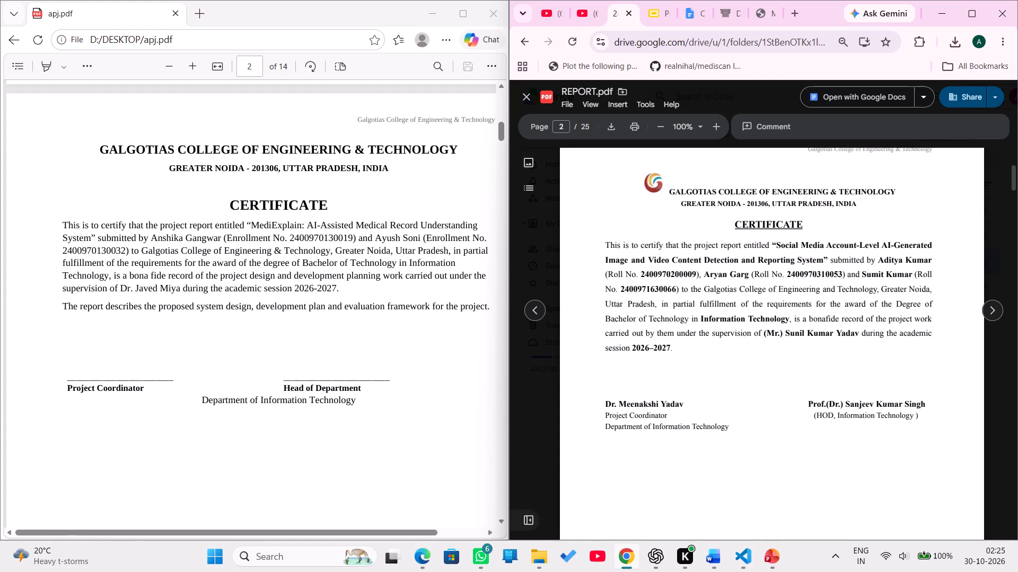
pyautogui.scroll(-2, 636, 440)
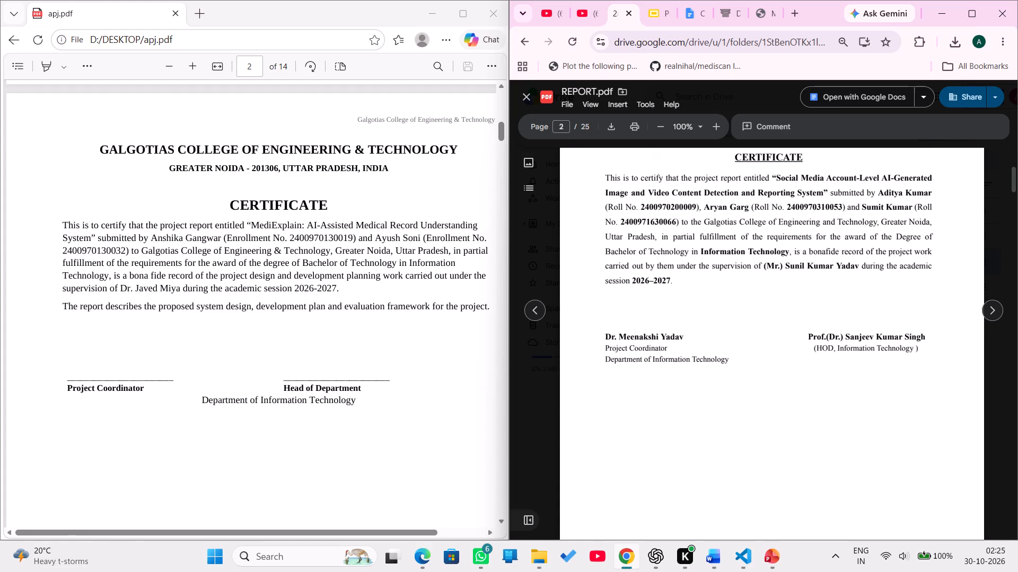
pyautogui.scroll(2, 636, 440)
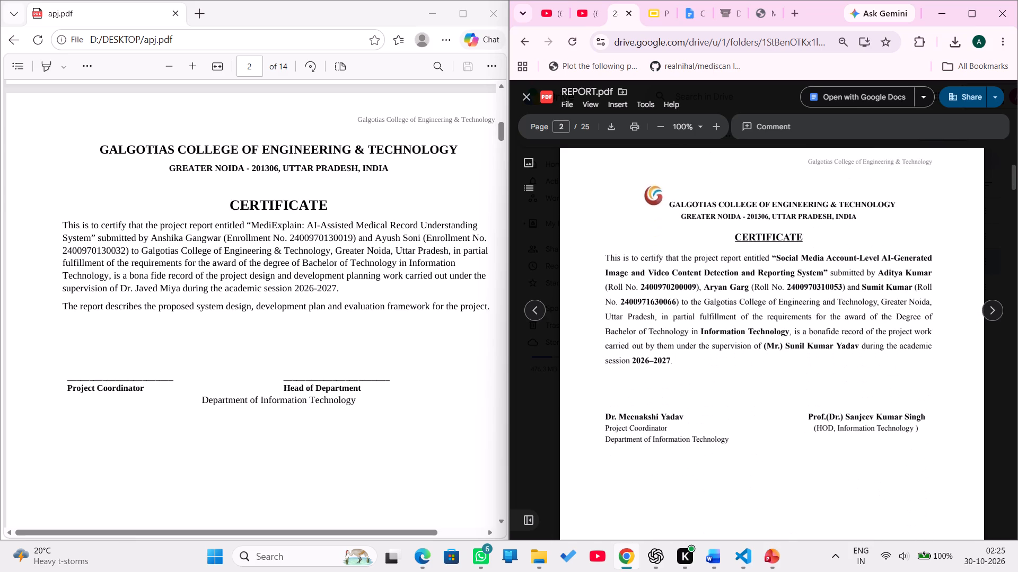
pyautogui.click(145, 360)
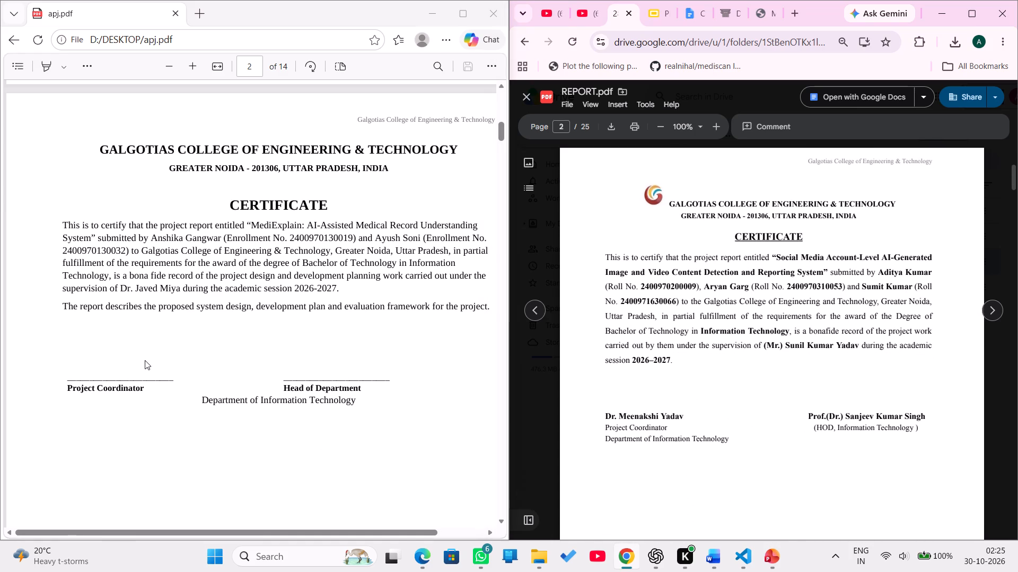
pyautogui.tripleClick(128, 372)
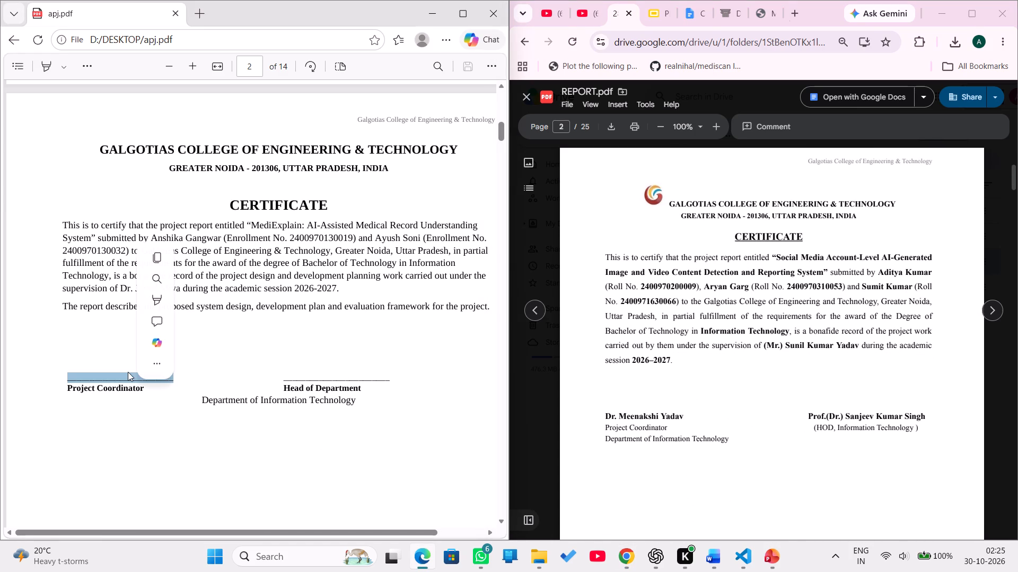
pyautogui.click(261, 354)
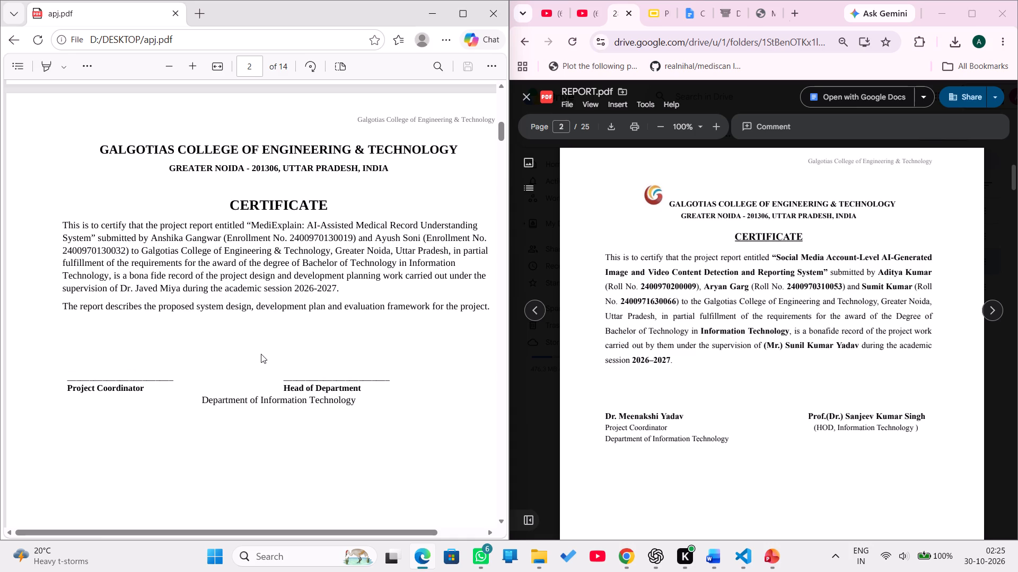
# Review the cover, certificate and acknowledgement pages of the MediExplain report in apj.pdf.
pyautogui.scroll(1, 261, 354)
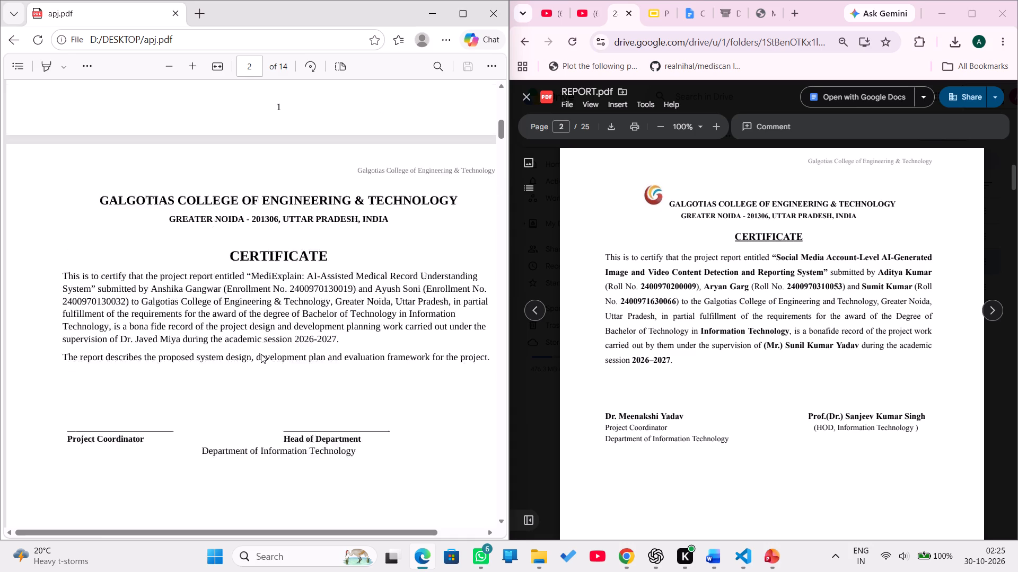
pyautogui.scroll(8, 261, 354)
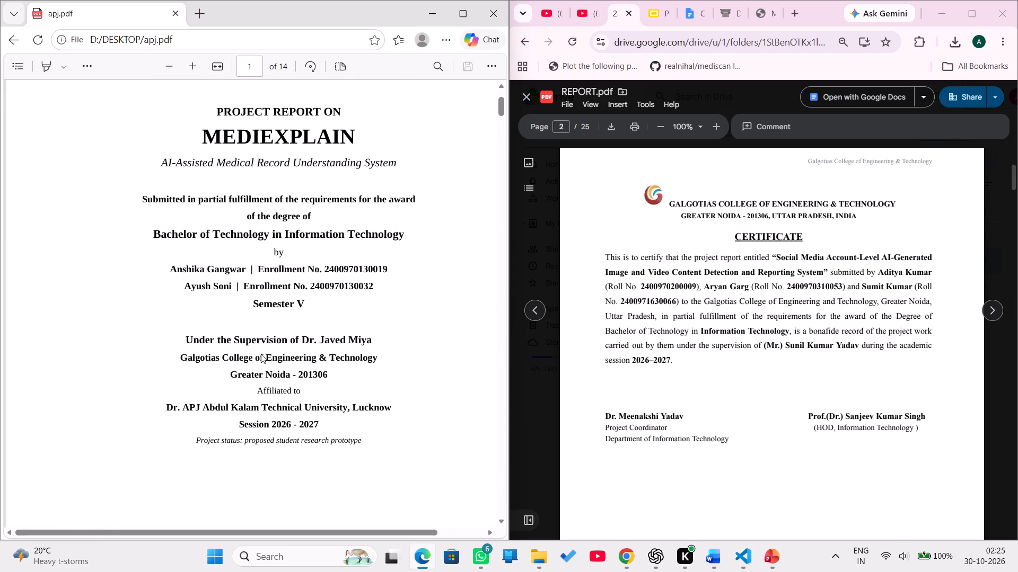
pyautogui.scroll(5, 261, 354)
pyautogui.scroll(-3, 261, 354)
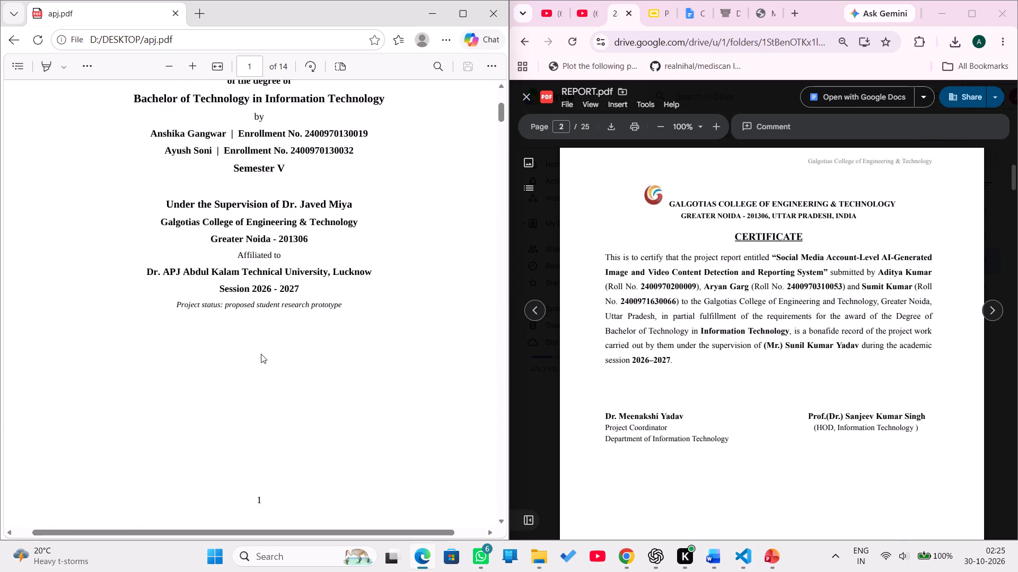
pyautogui.scroll(-5, 261, 354)
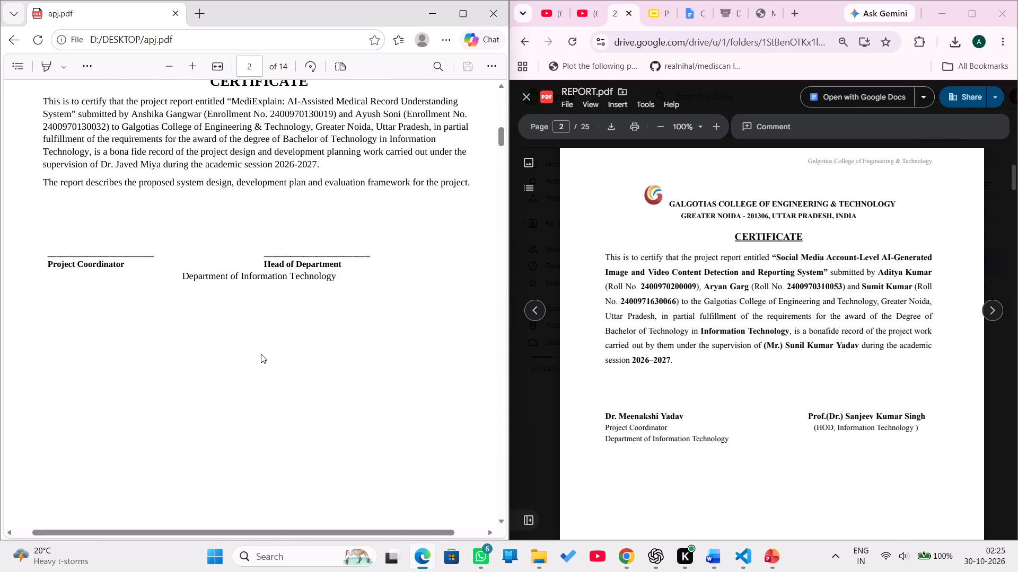
pyautogui.scroll(-6, 261, 354)
pyautogui.scroll(6, 261, 354)
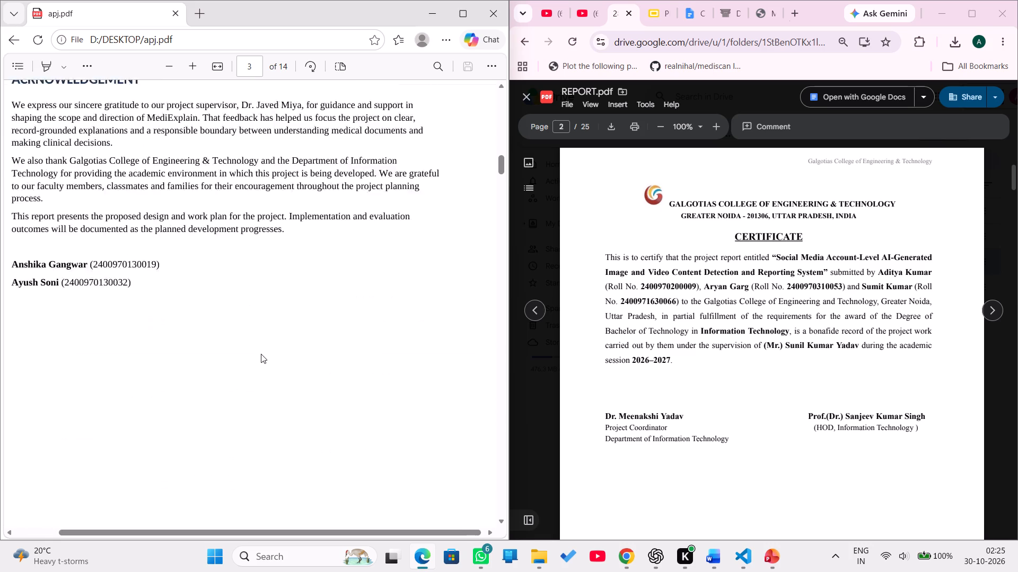
pyautogui.scroll(1, 261, 354)
pyautogui.hscroll(1, 261, 354)
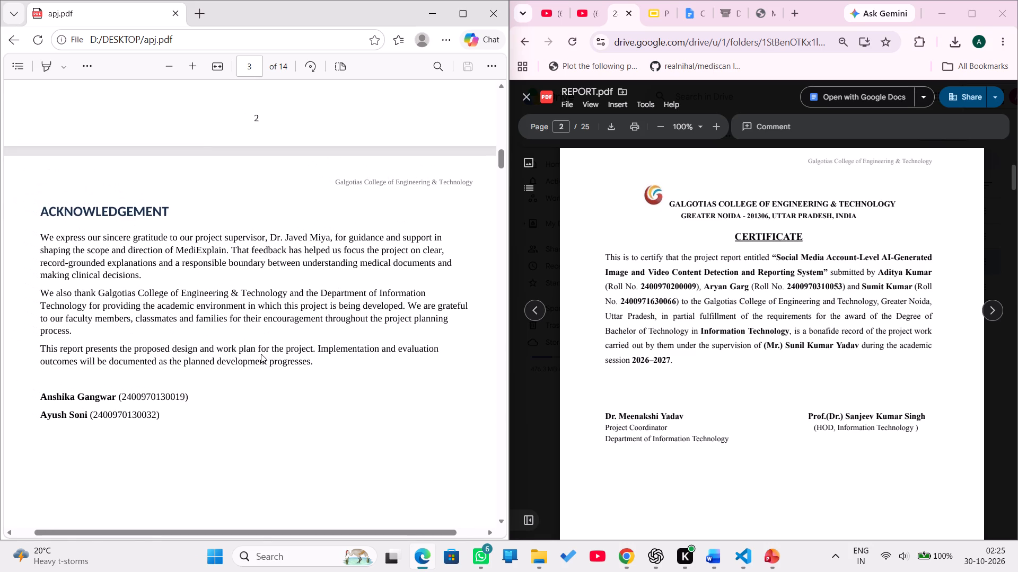
# Compare the acknowledgement page of apj.pdf with the acknowledgement in the 28IT32 group's REPORT.pdf.
pyautogui.scroll(3, 261, 354)
pyautogui.scroll(-4, 679, 415)
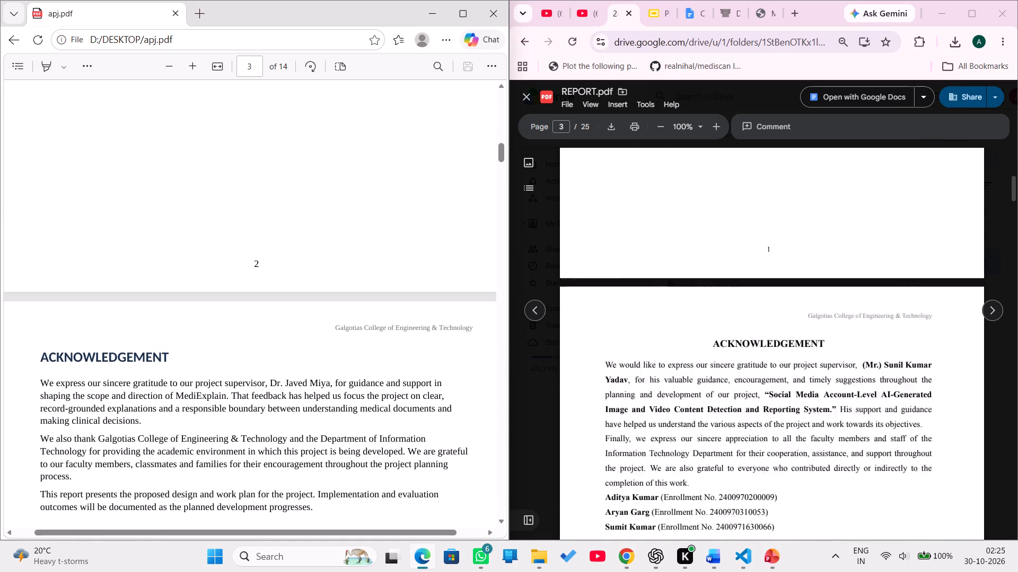
pyautogui.scroll(-2, 679, 415)
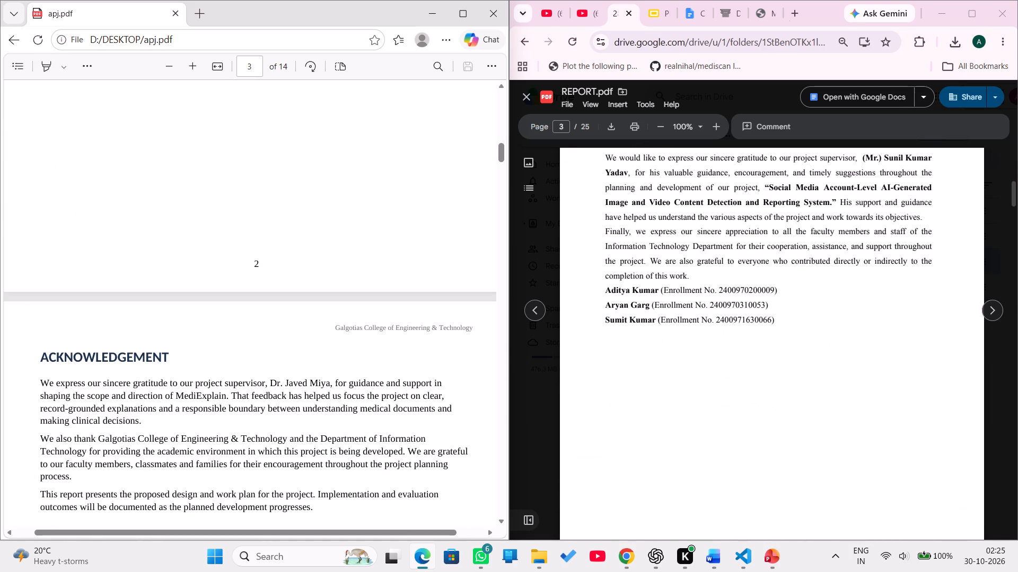
pyautogui.scroll(-2, 376, 428)
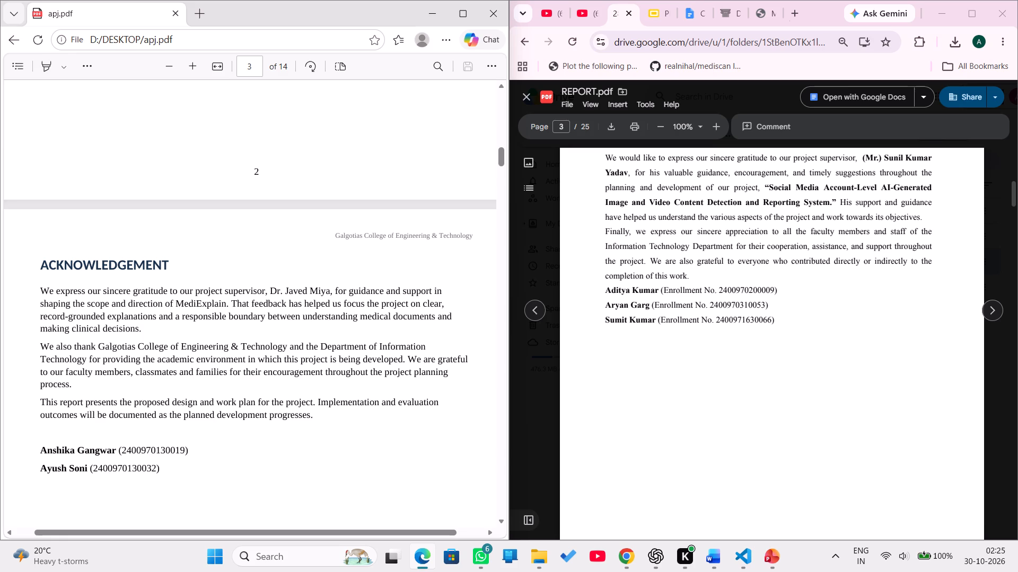
pyautogui.scroll(-2, 376, 428)
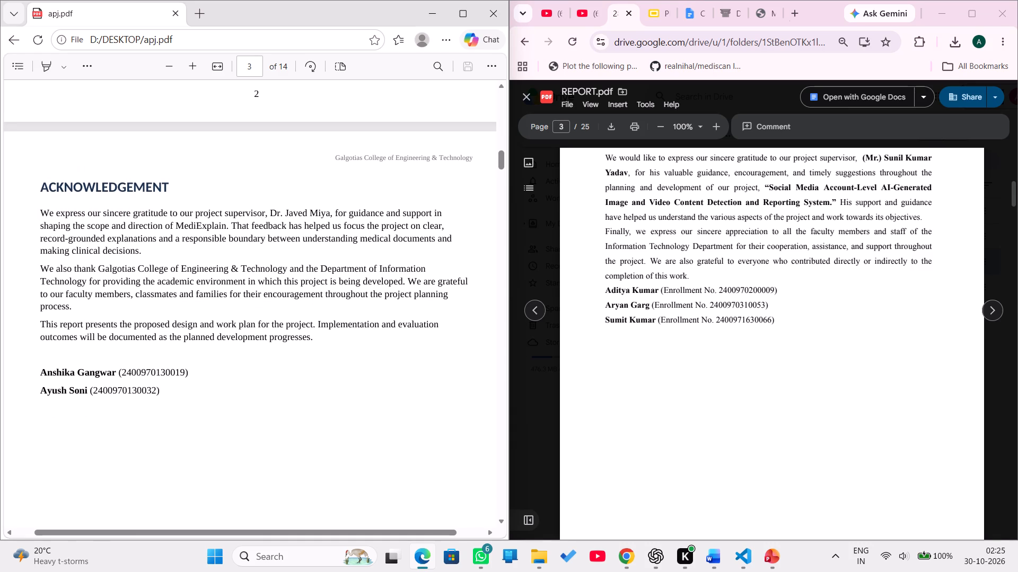
pyautogui.scroll(-1, 376, 428)
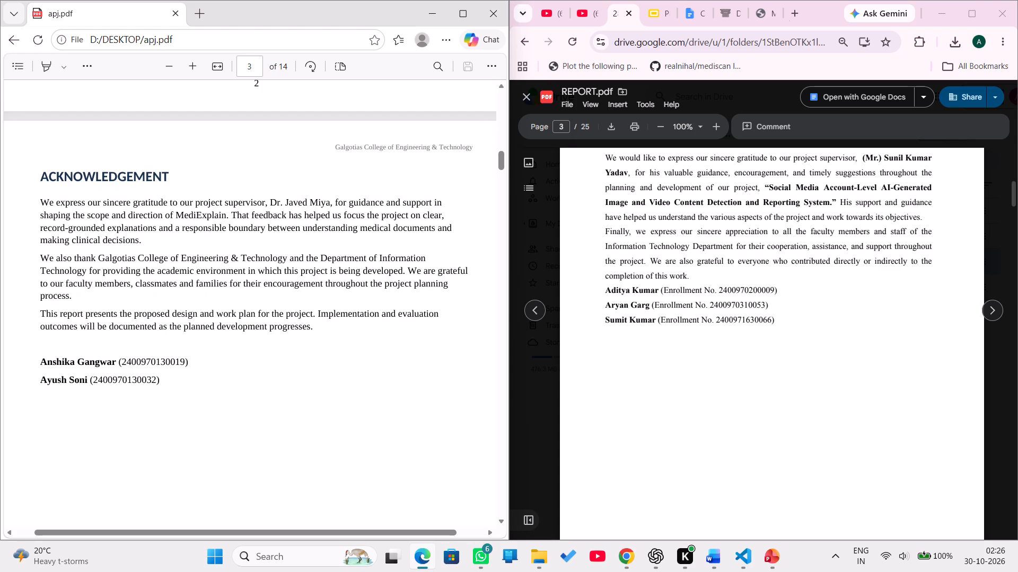
# Go back to the cover page of apj.pdf and recheck the pages through the acknowledgement.
pyautogui.scroll(11, 376, 428)
pyautogui.scroll(-1, 376, 428)
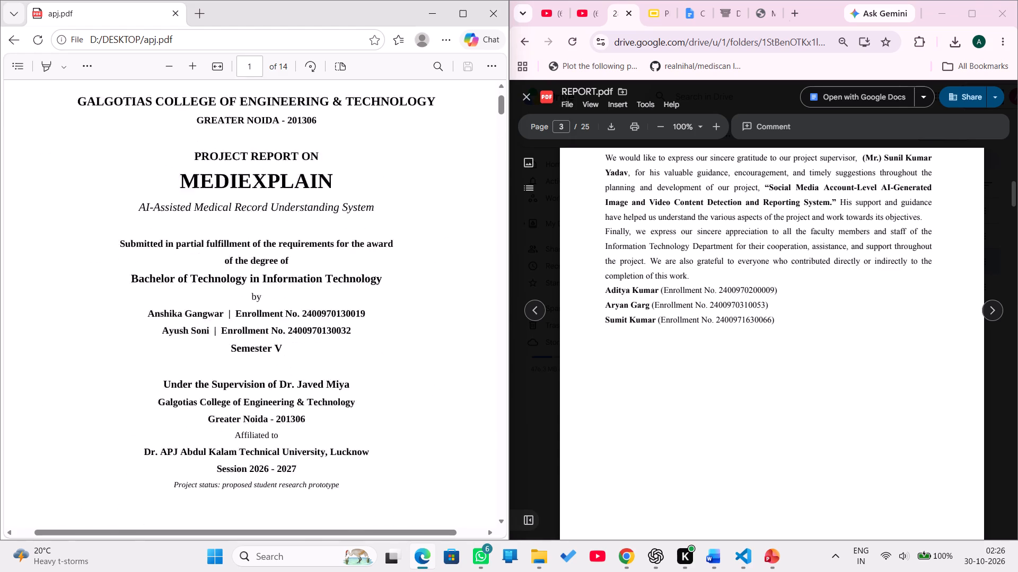
pyautogui.scroll(-7, 376, 428)
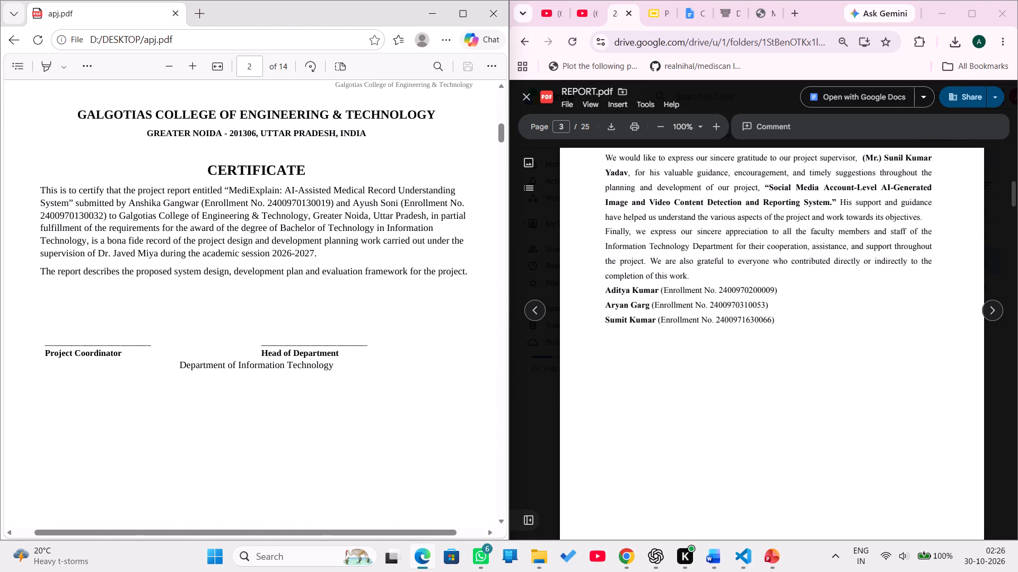
pyautogui.scroll(-8, 376, 428)
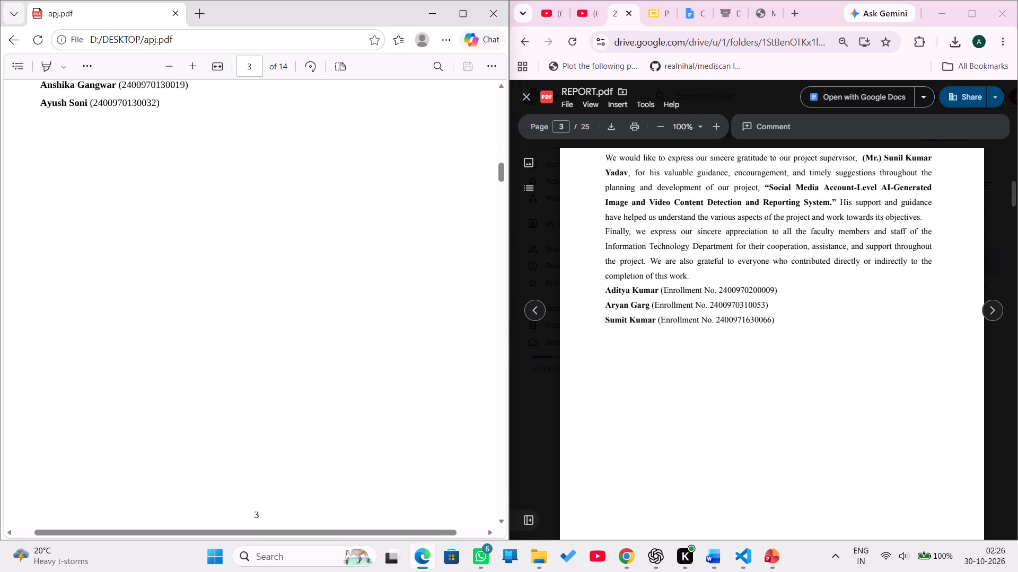
# Open the Final_Report_Blank_Format PDF from the desktop and show it side by side with REPORT.pdf.
pyautogui.scroll(-1, 376, 428)
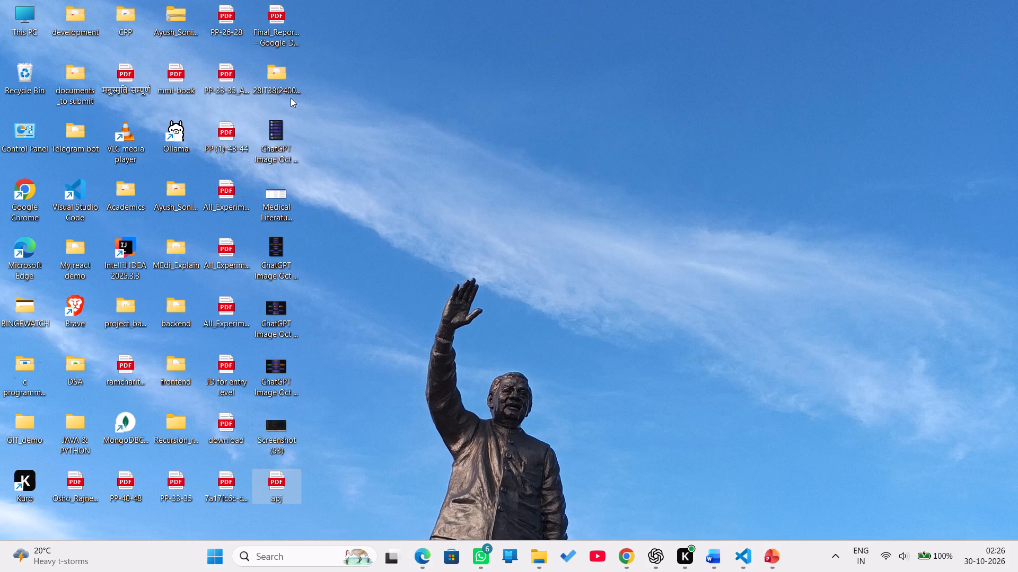
pyautogui.doubleClick(282, 33)
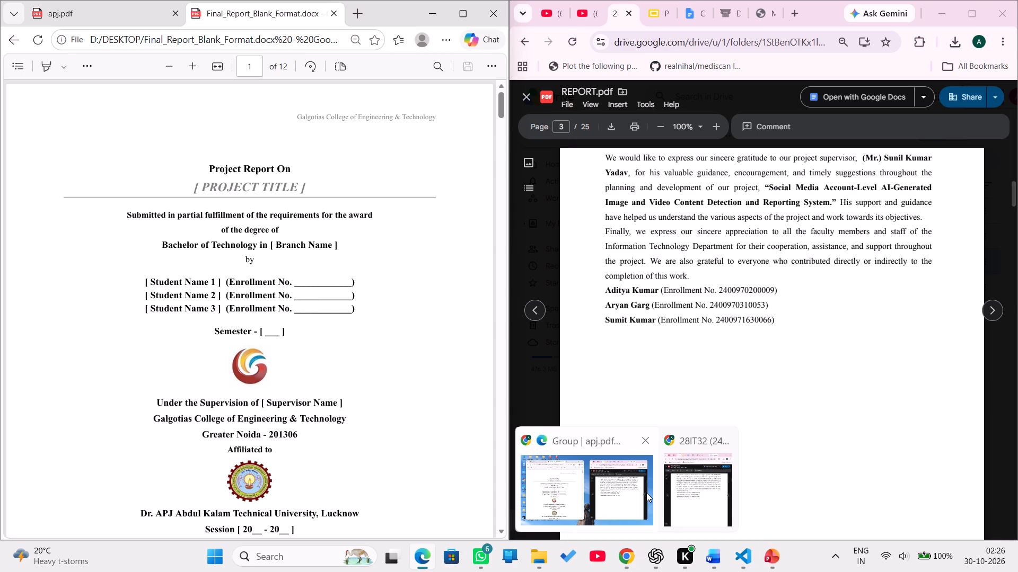
pyautogui.click(646, 493)
# Examine the cover and certificate pages of the blank report format.
pyautogui.scroll(-1, 280, 366)
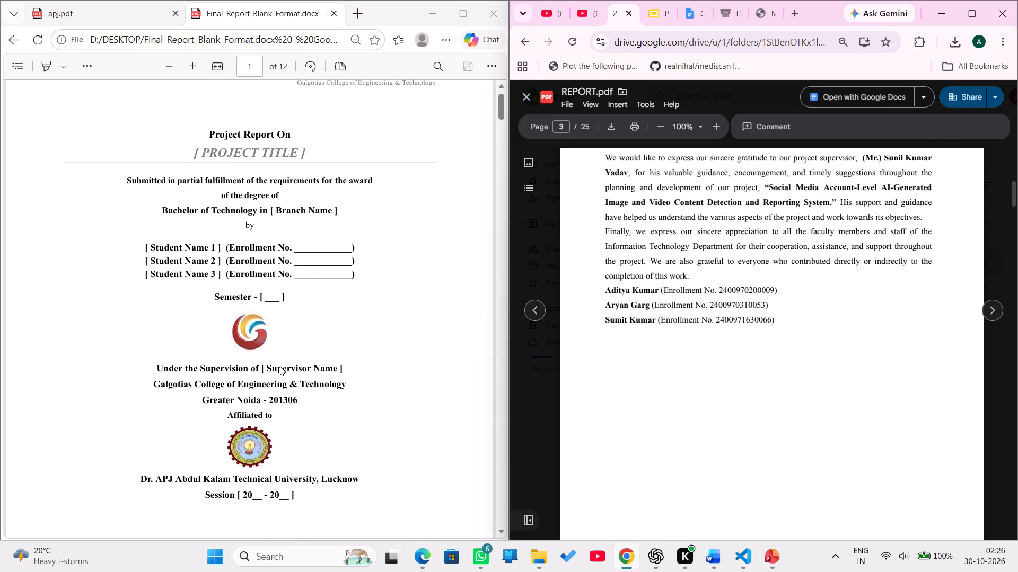
pyautogui.scroll(-4, 280, 366)
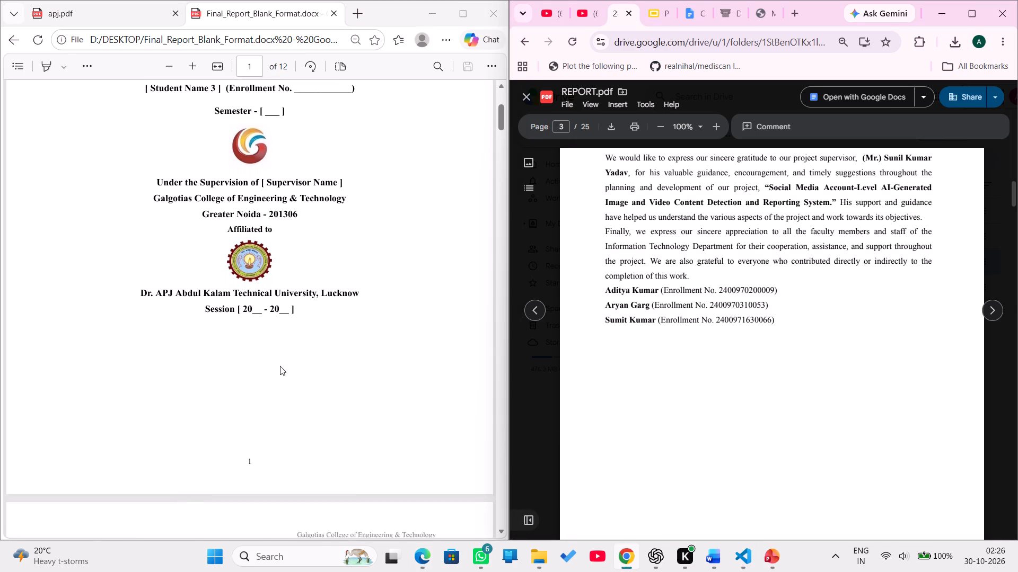
pyautogui.scroll(-5, 280, 366)
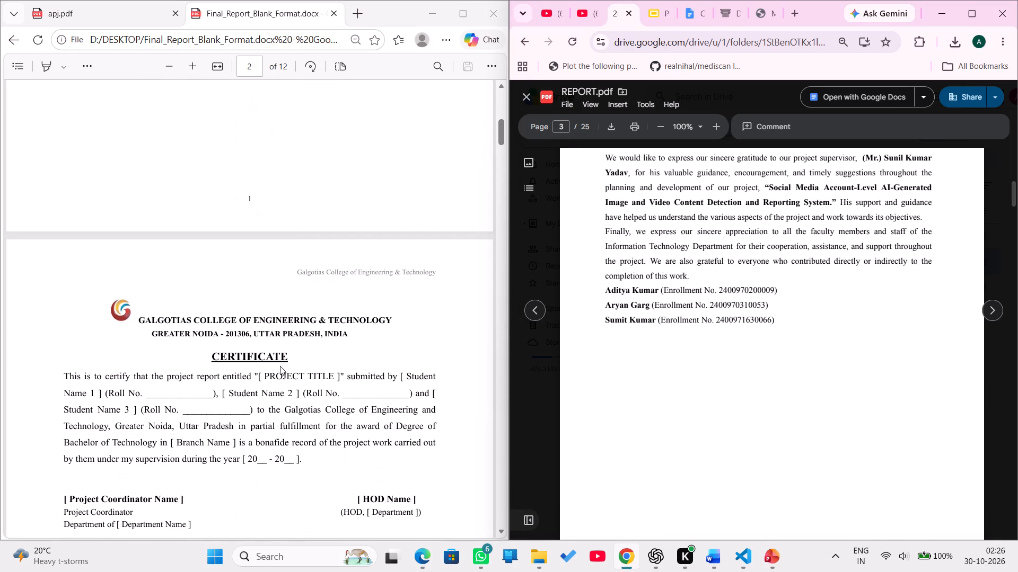
pyautogui.scroll(-2, 280, 366)
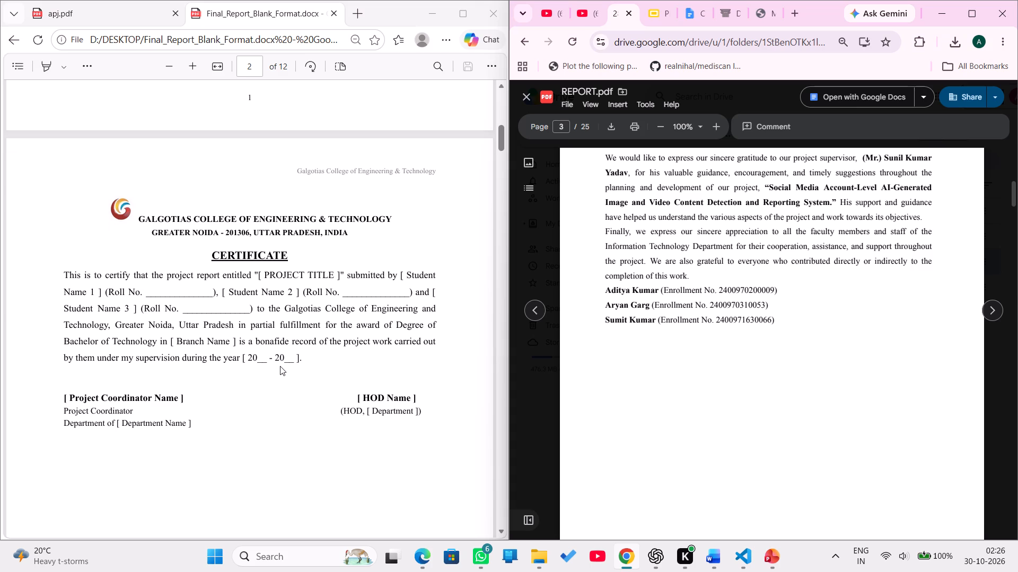
# Go back to the first page of REPORT.pdf and compare its cover with the blank format's cover page.
pyautogui.scroll(6, 762, 356)
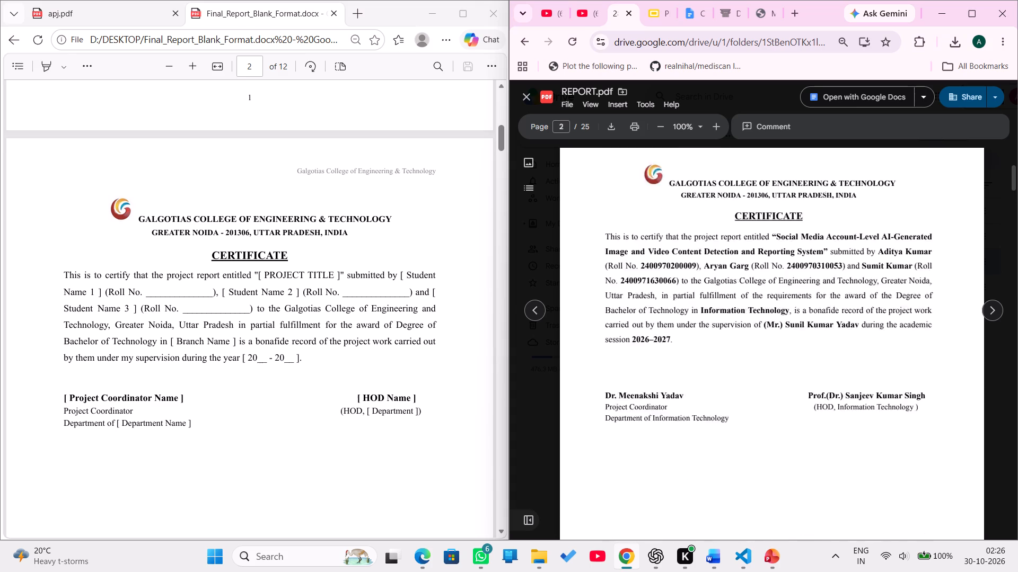
pyautogui.scroll(6, 762, 356)
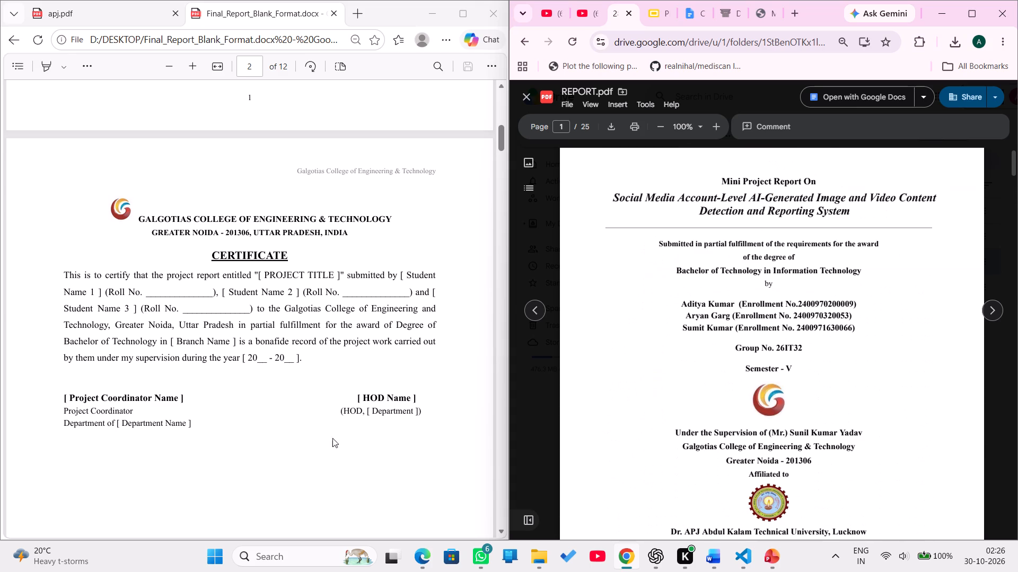
pyautogui.scroll(8, 309, 372)
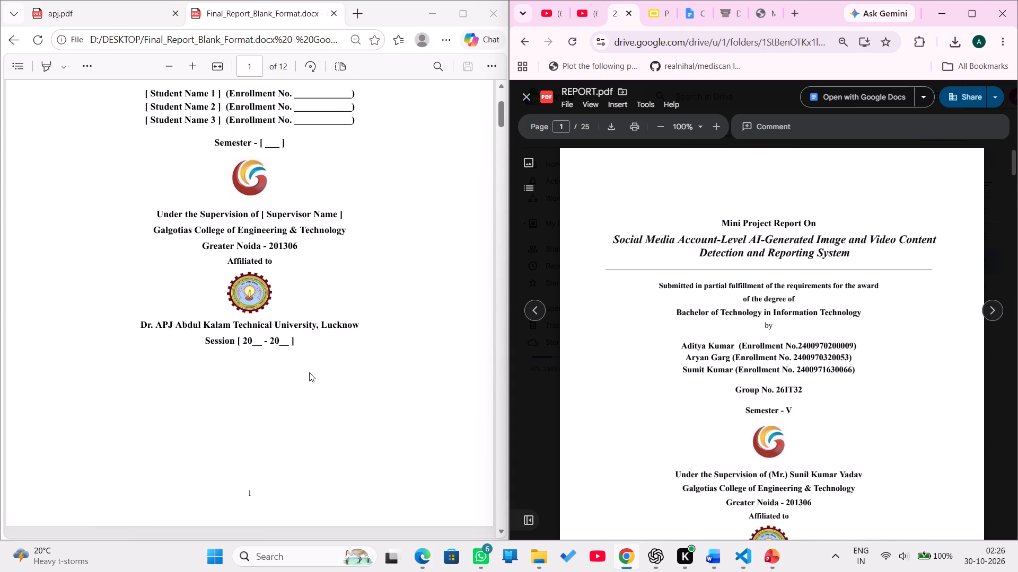
# Compare the certificate page of the blank format with the certificate in REPORT.pdf, including the coordinator and HOD signature lines.
pyautogui.scroll(-4, 309, 372)
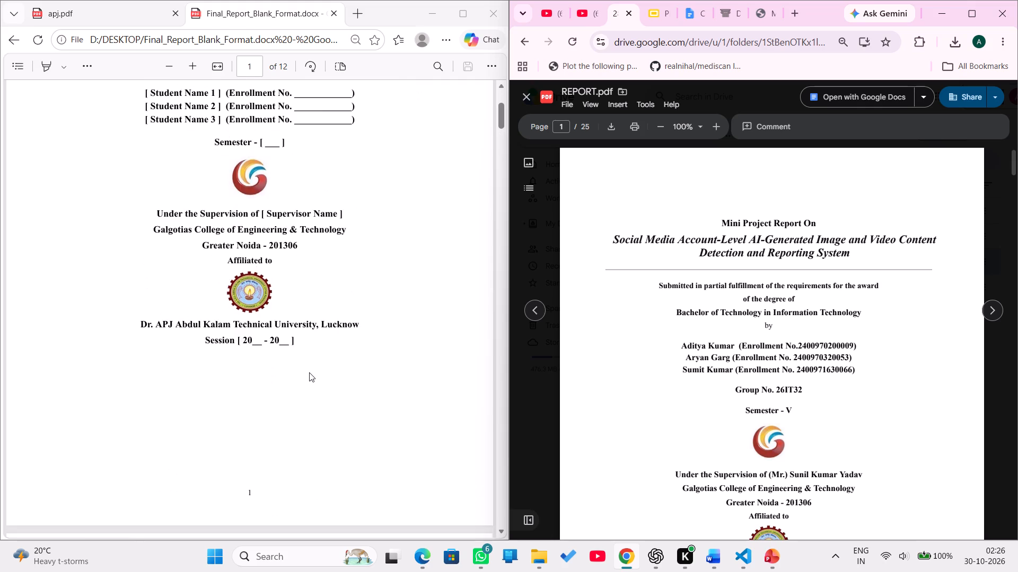
pyautogui.scroll(-5, 309, 372)
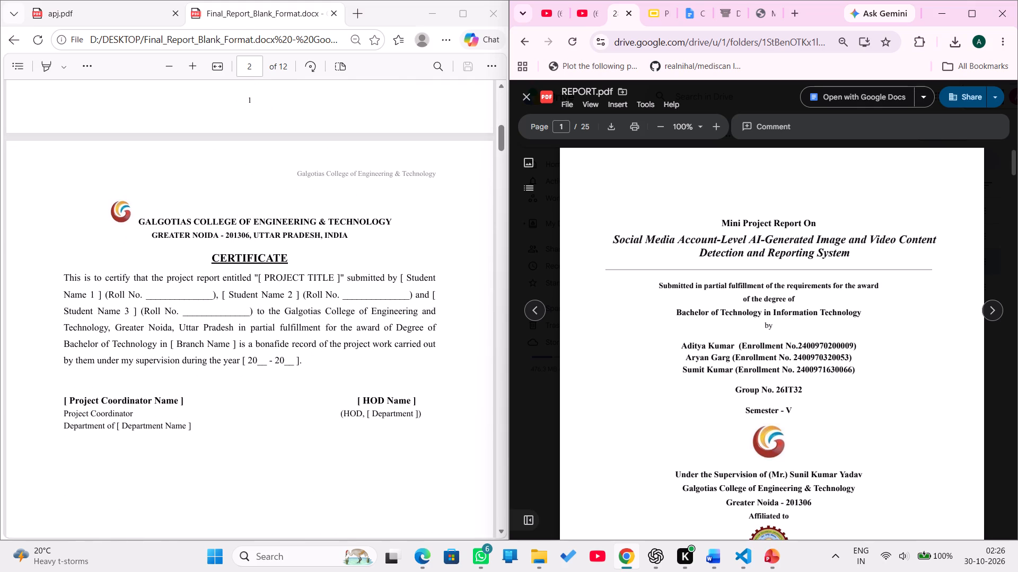
pyautogui.scroll(-7, 737, 364)
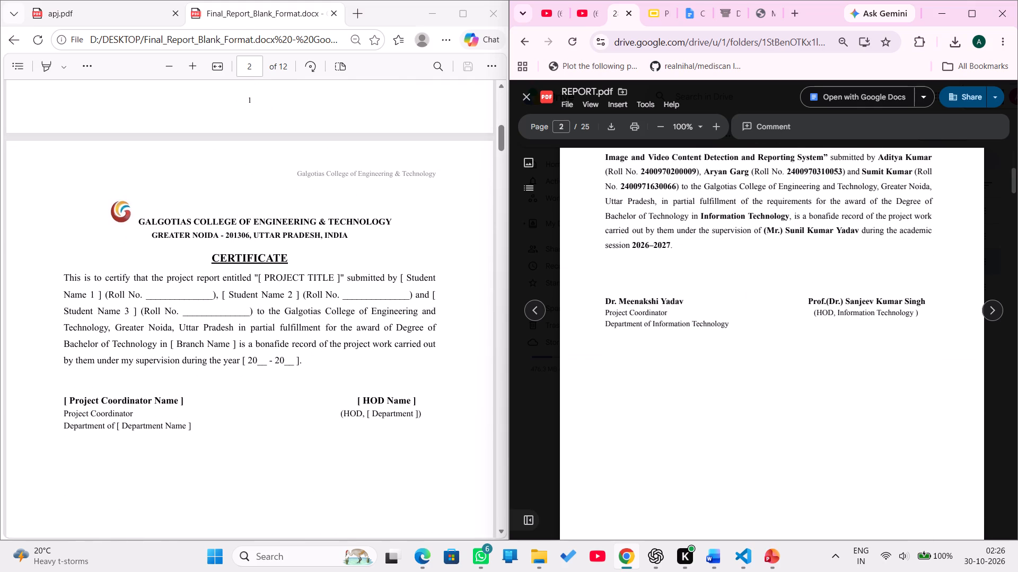
pyautogui.scroll(1, 737, 364)
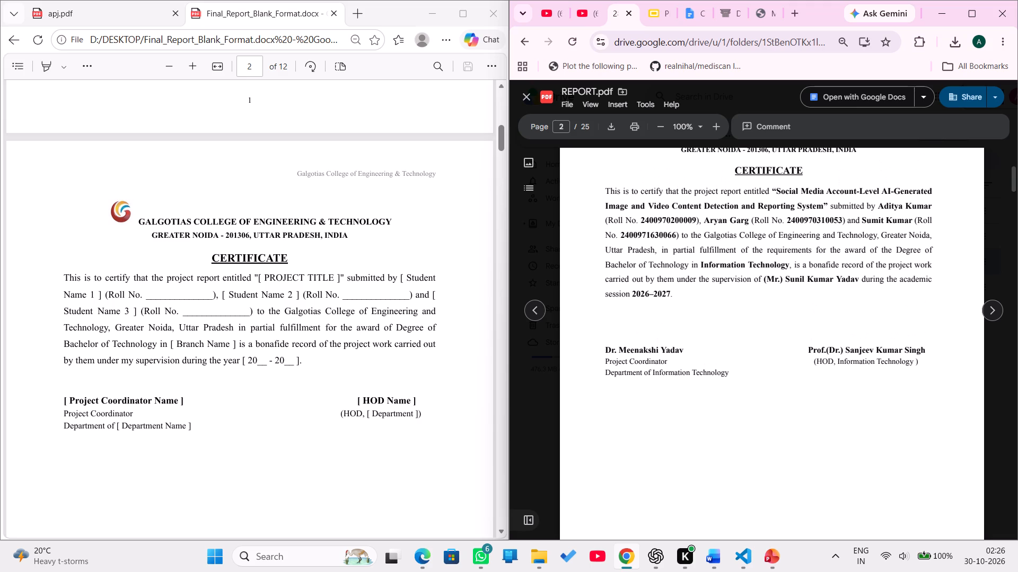
# Compare the acknowledgement page of the blank format with the one in REPORT.pdf, rechecking the format's preceding certificate page.
pyautogui.scroll(-4, 737, 364)
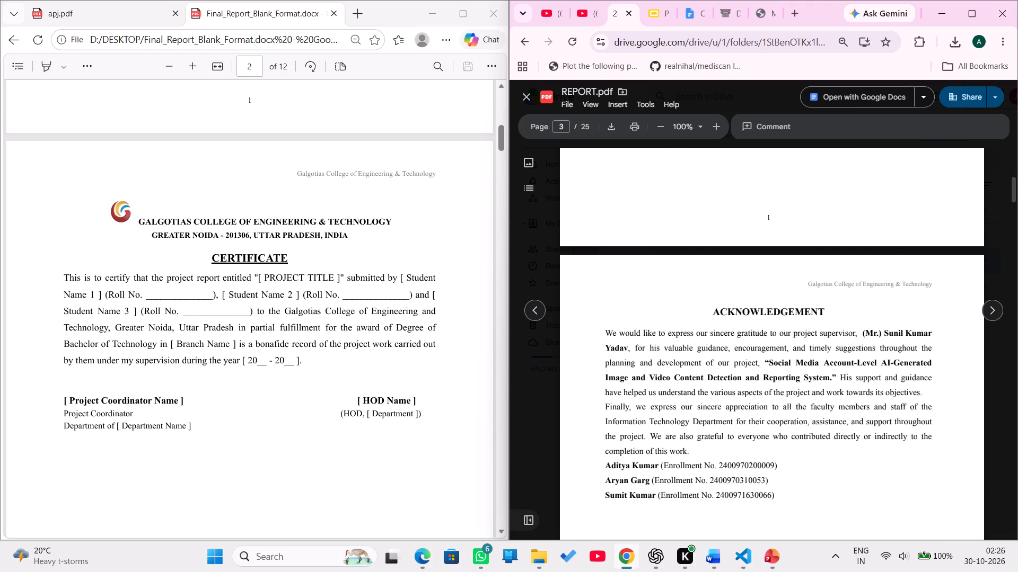
pyautogui.scroll(-1, 737, 364)
pyautogui.scroll(-3, 432, 414)
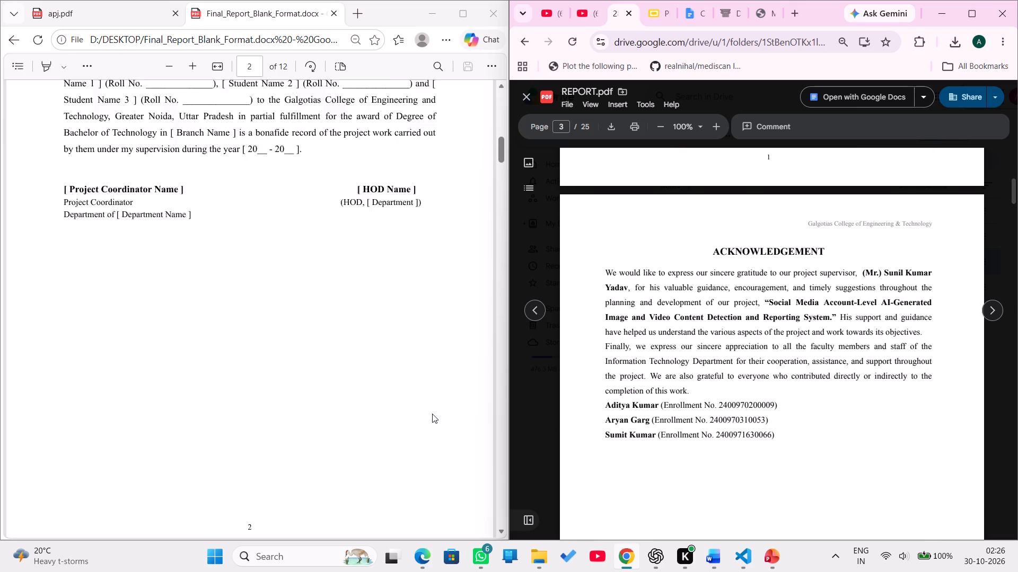
pyautogui.scroll(-4, 432, 414)
pyautogui.scroll(1, 432, 414)
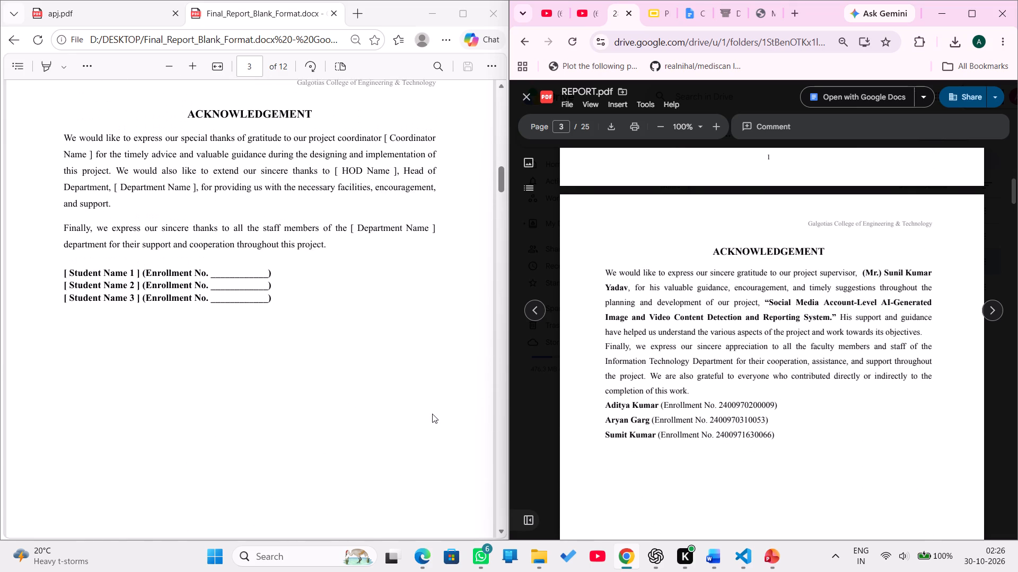
pyautogui.scroll(1, 432, 414)
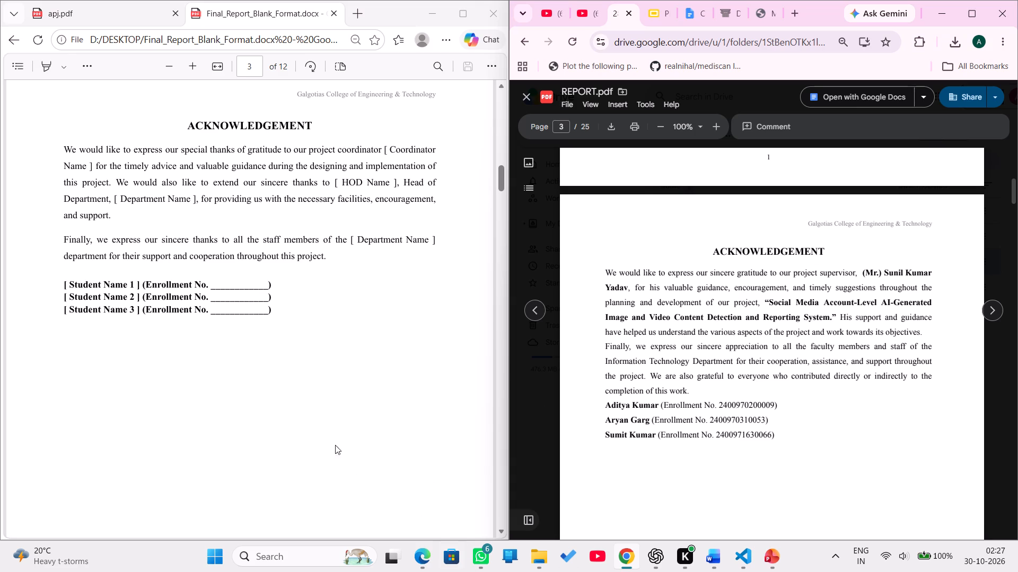
pyautogui.scroll(6, 354, 333)
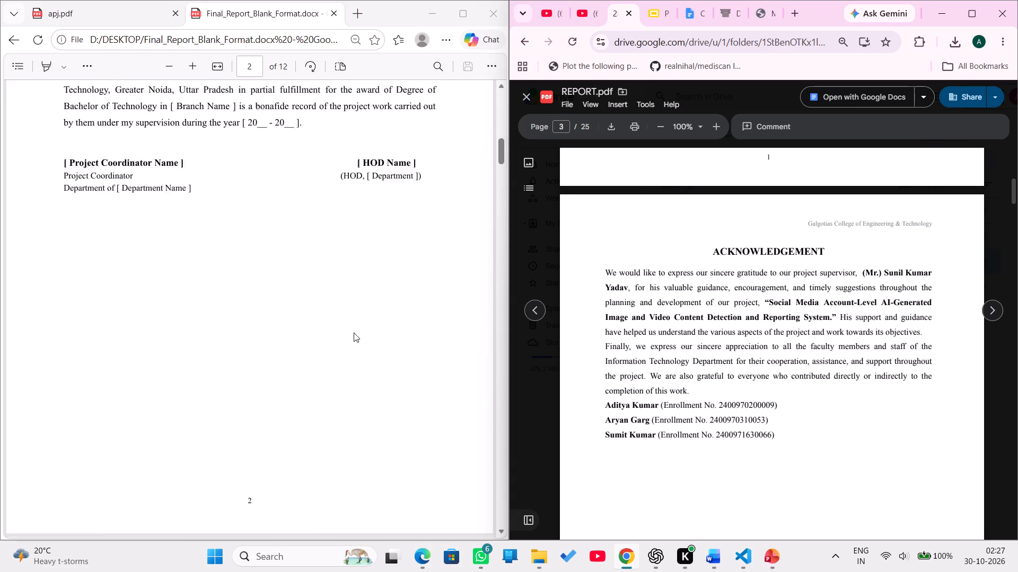
pyautogui.scroll(3, 354, 333)
pyautogui.scroll(-7, 354, 333)
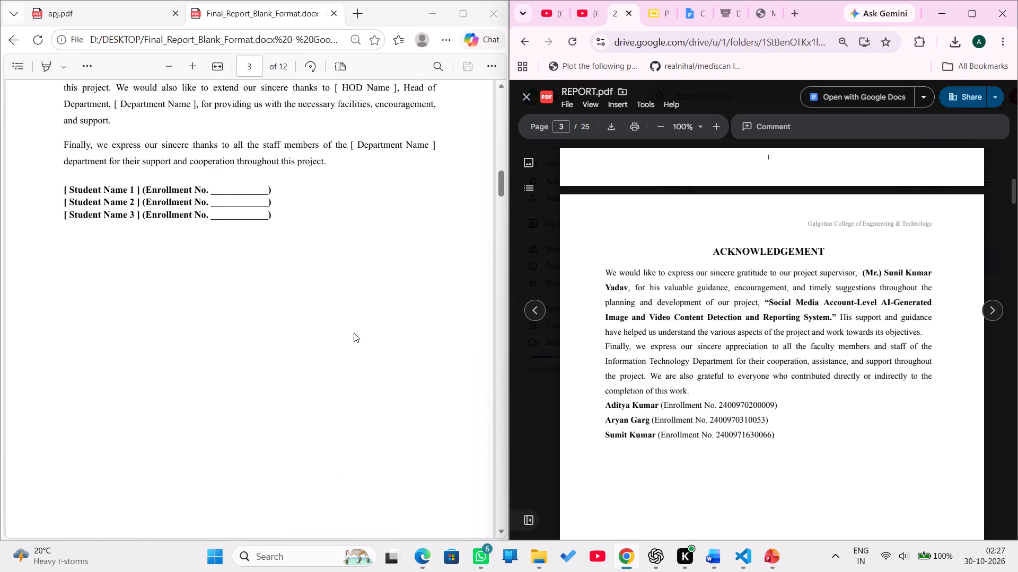
# Review the rest of the blank format from the table of contents through the chapter sections to the references page.
pyautogui.scroll(-2, 354, 333)
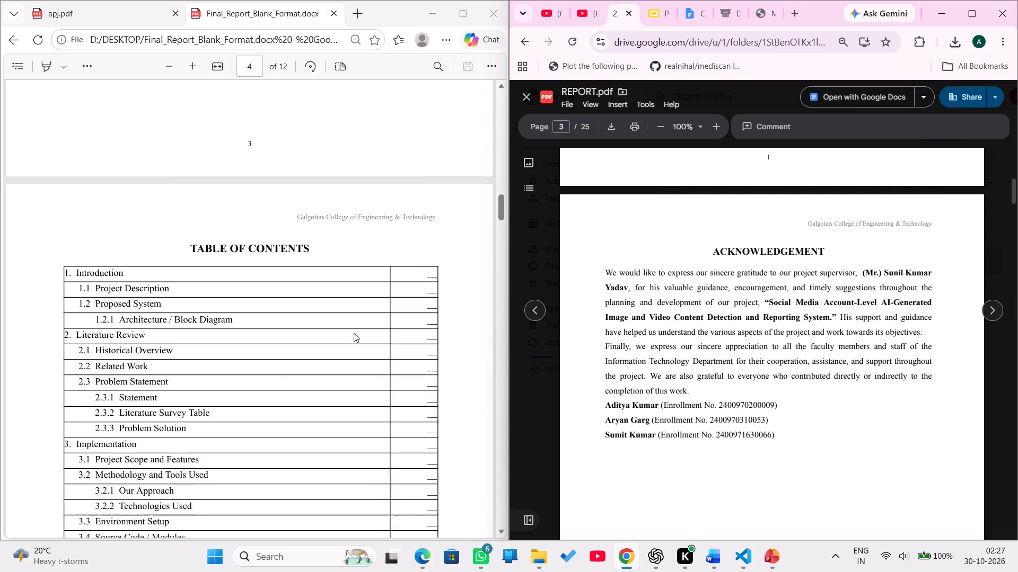
pyautogui.scroll(-7, 354, 333)
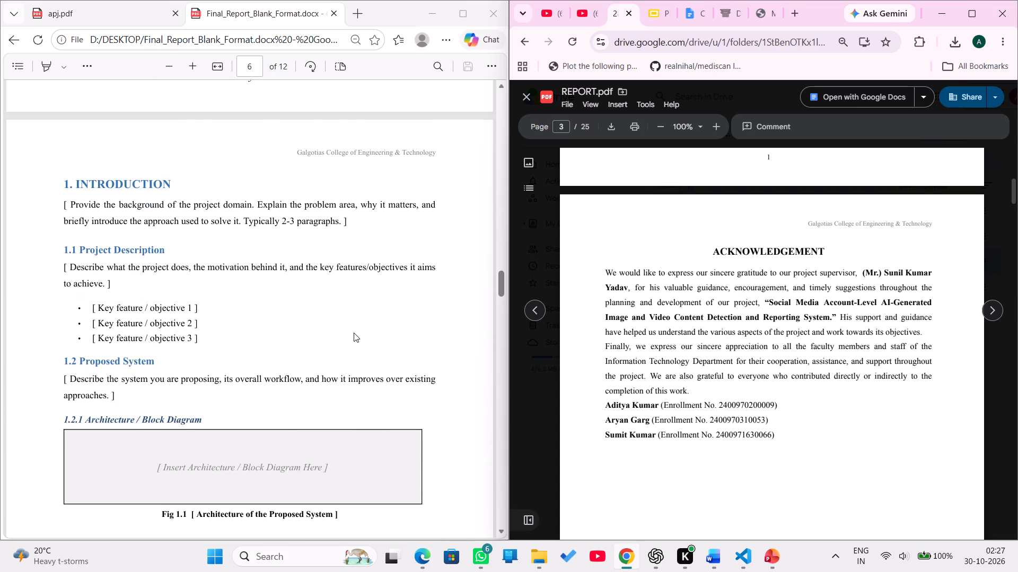
pyautogui.scroll(-5, 354, 333)
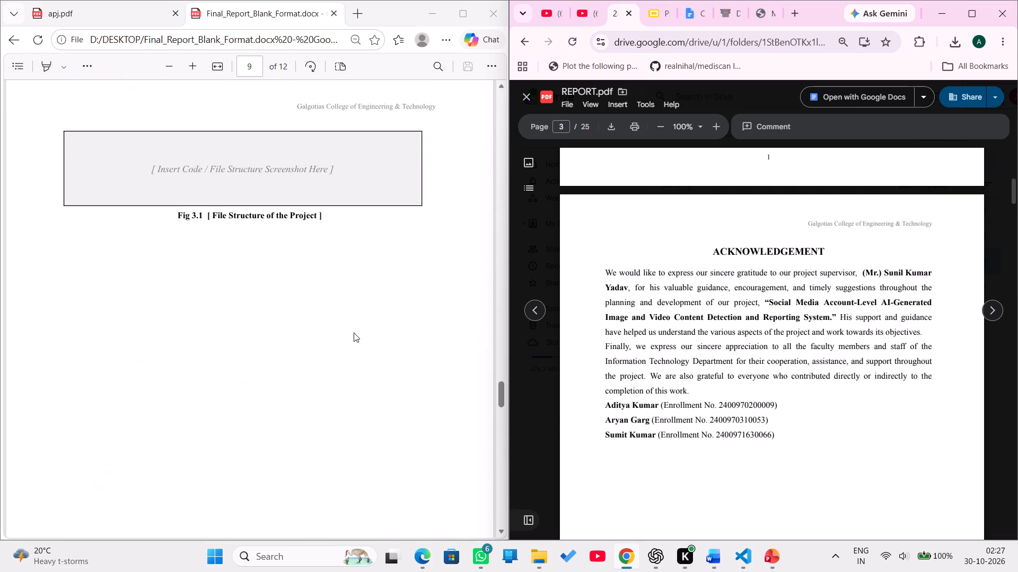
pyautogui.scroll(-9, 354, 333)
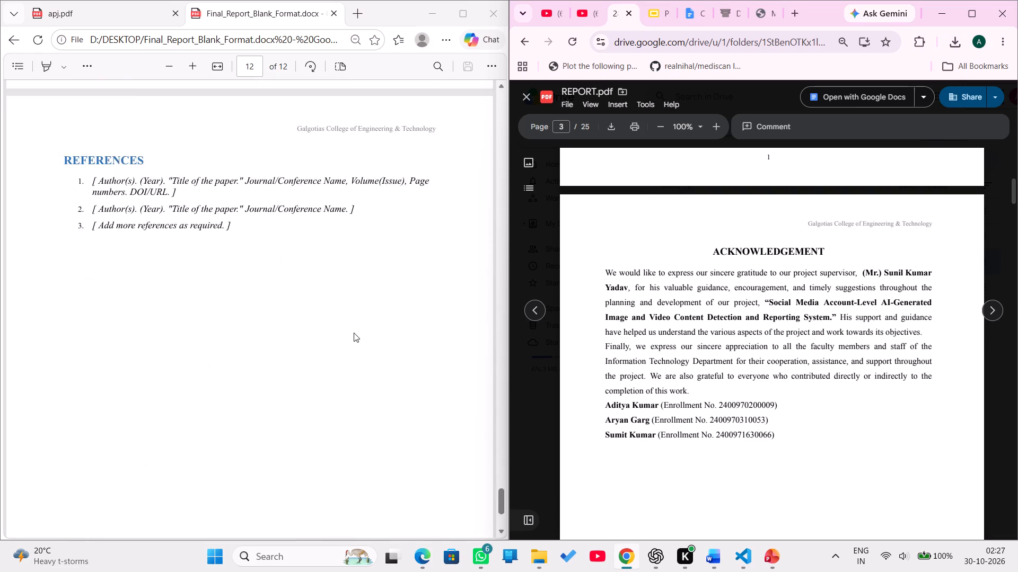
pyautogui.scroll(-6, 354, 333)
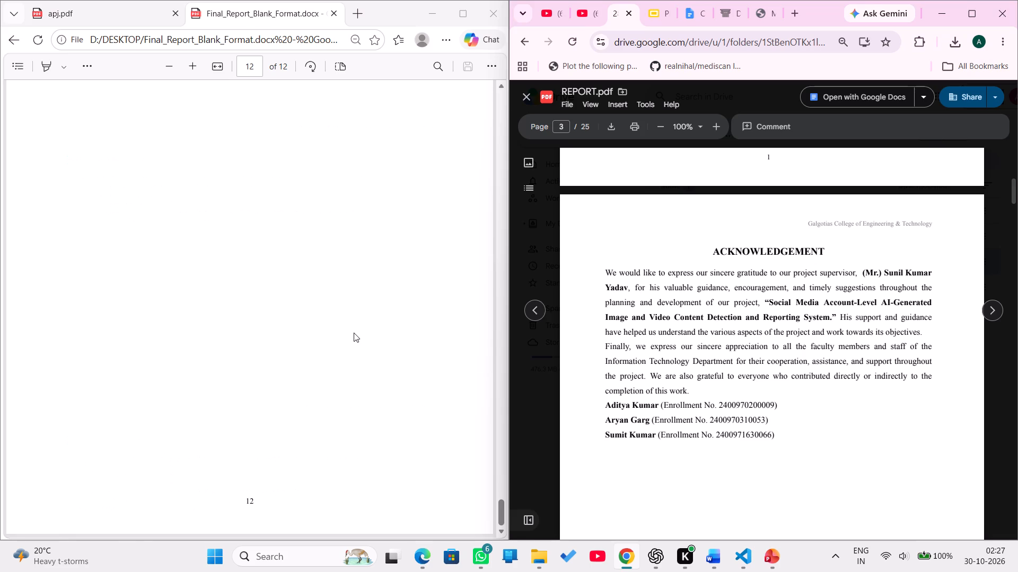
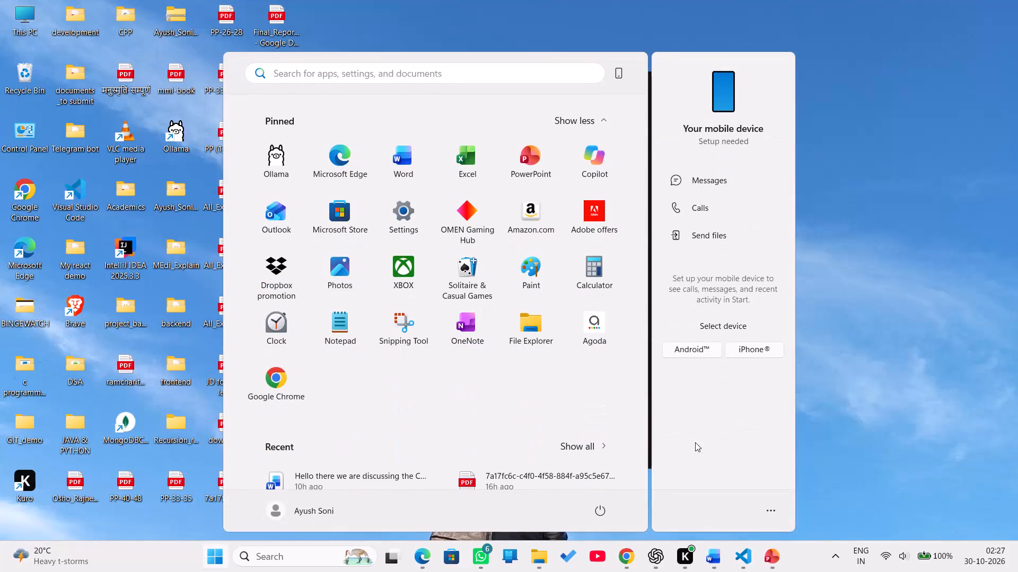
# Shut down the computer.
pyautogui.click(602, 511)
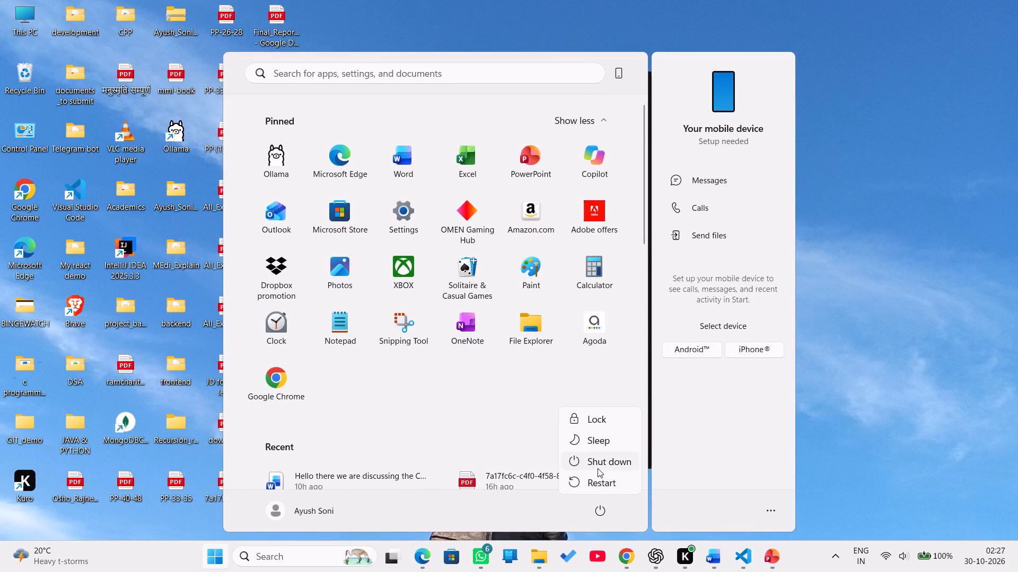
pyautogui.click(598, 468)
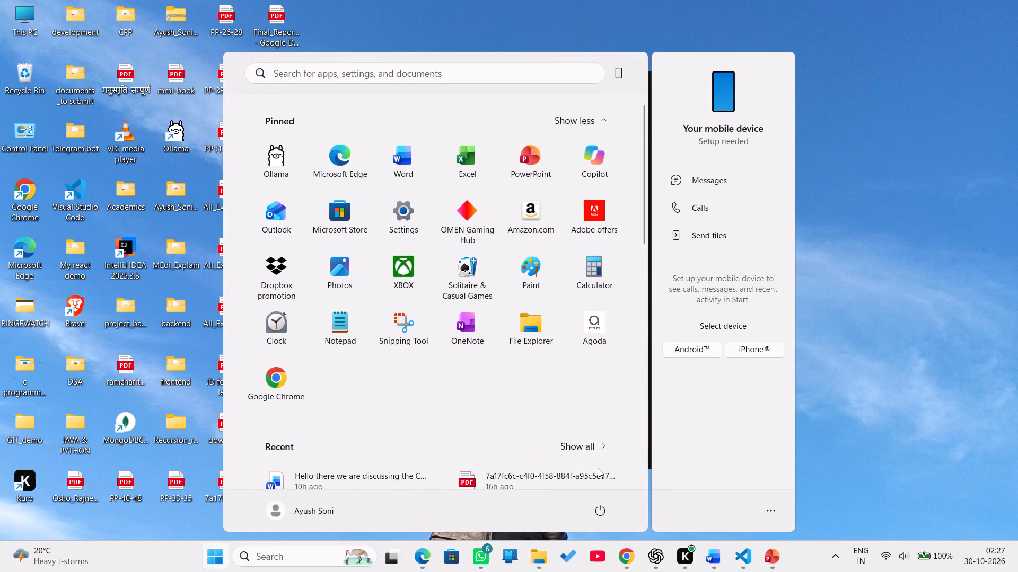